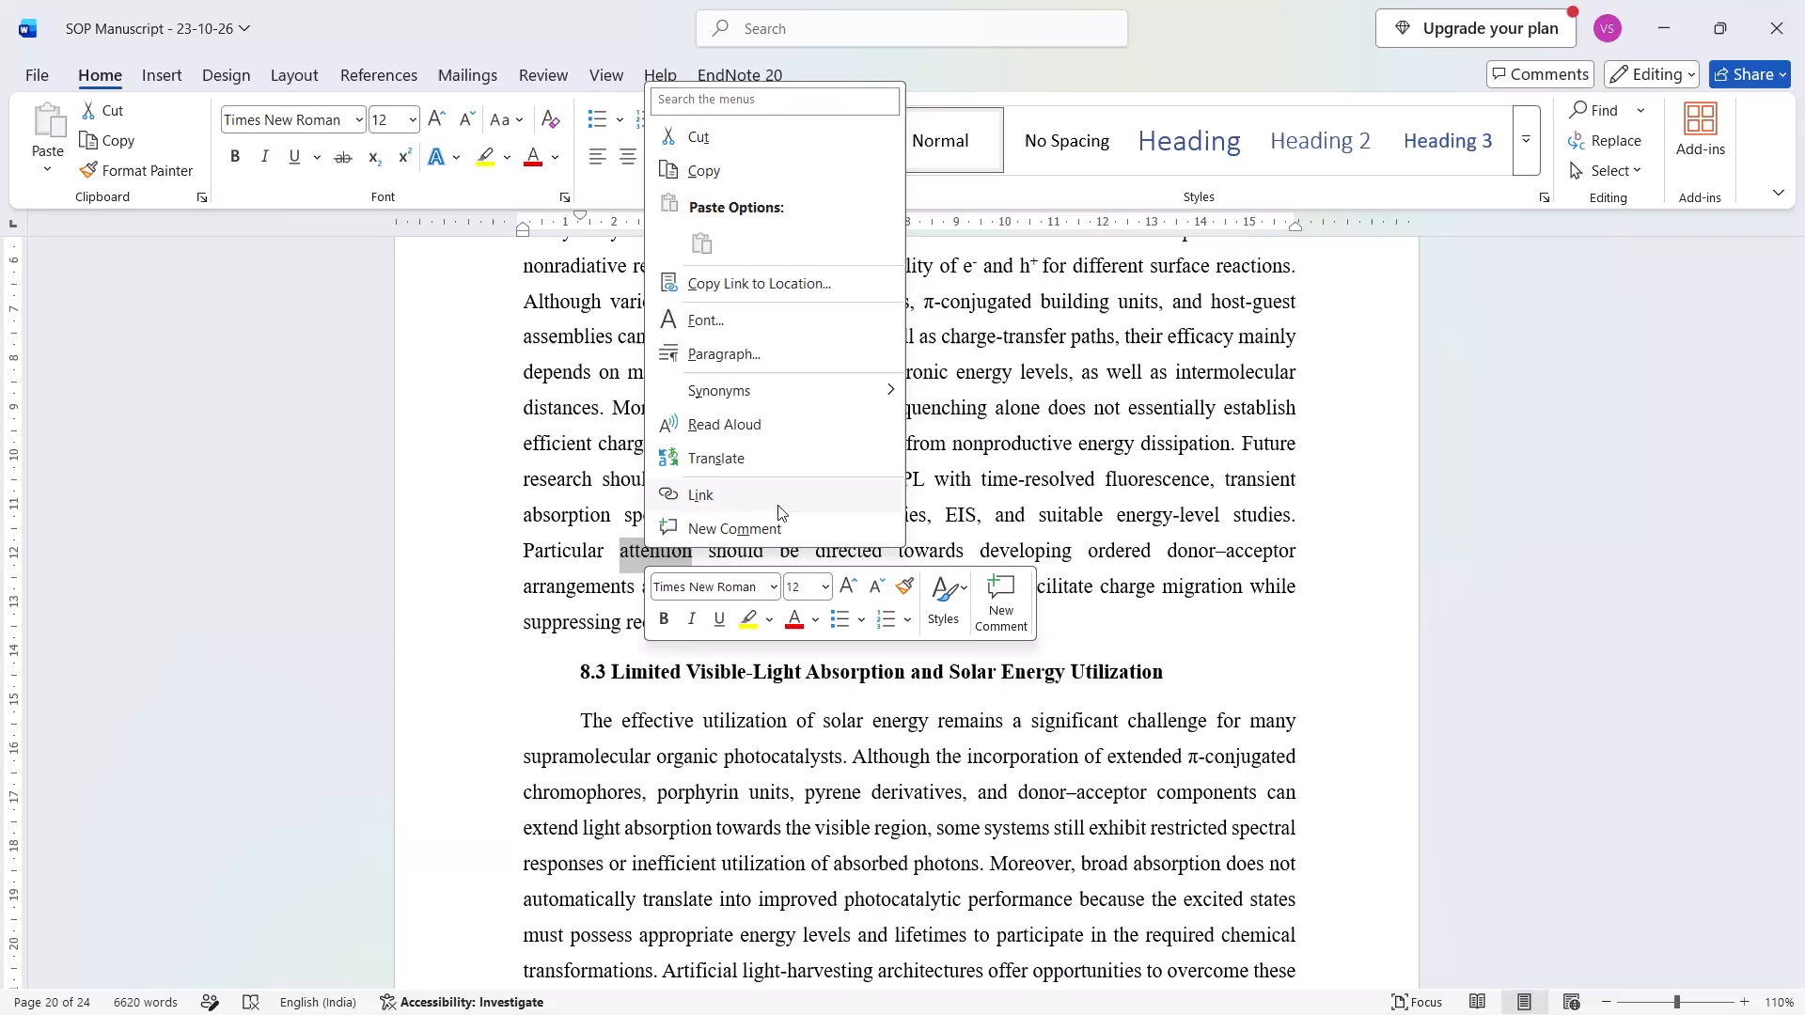
# Replace the word "attention" with its synonym "consideration" in the last sentence before section 8.3.
pyautogui.click(820, 382)
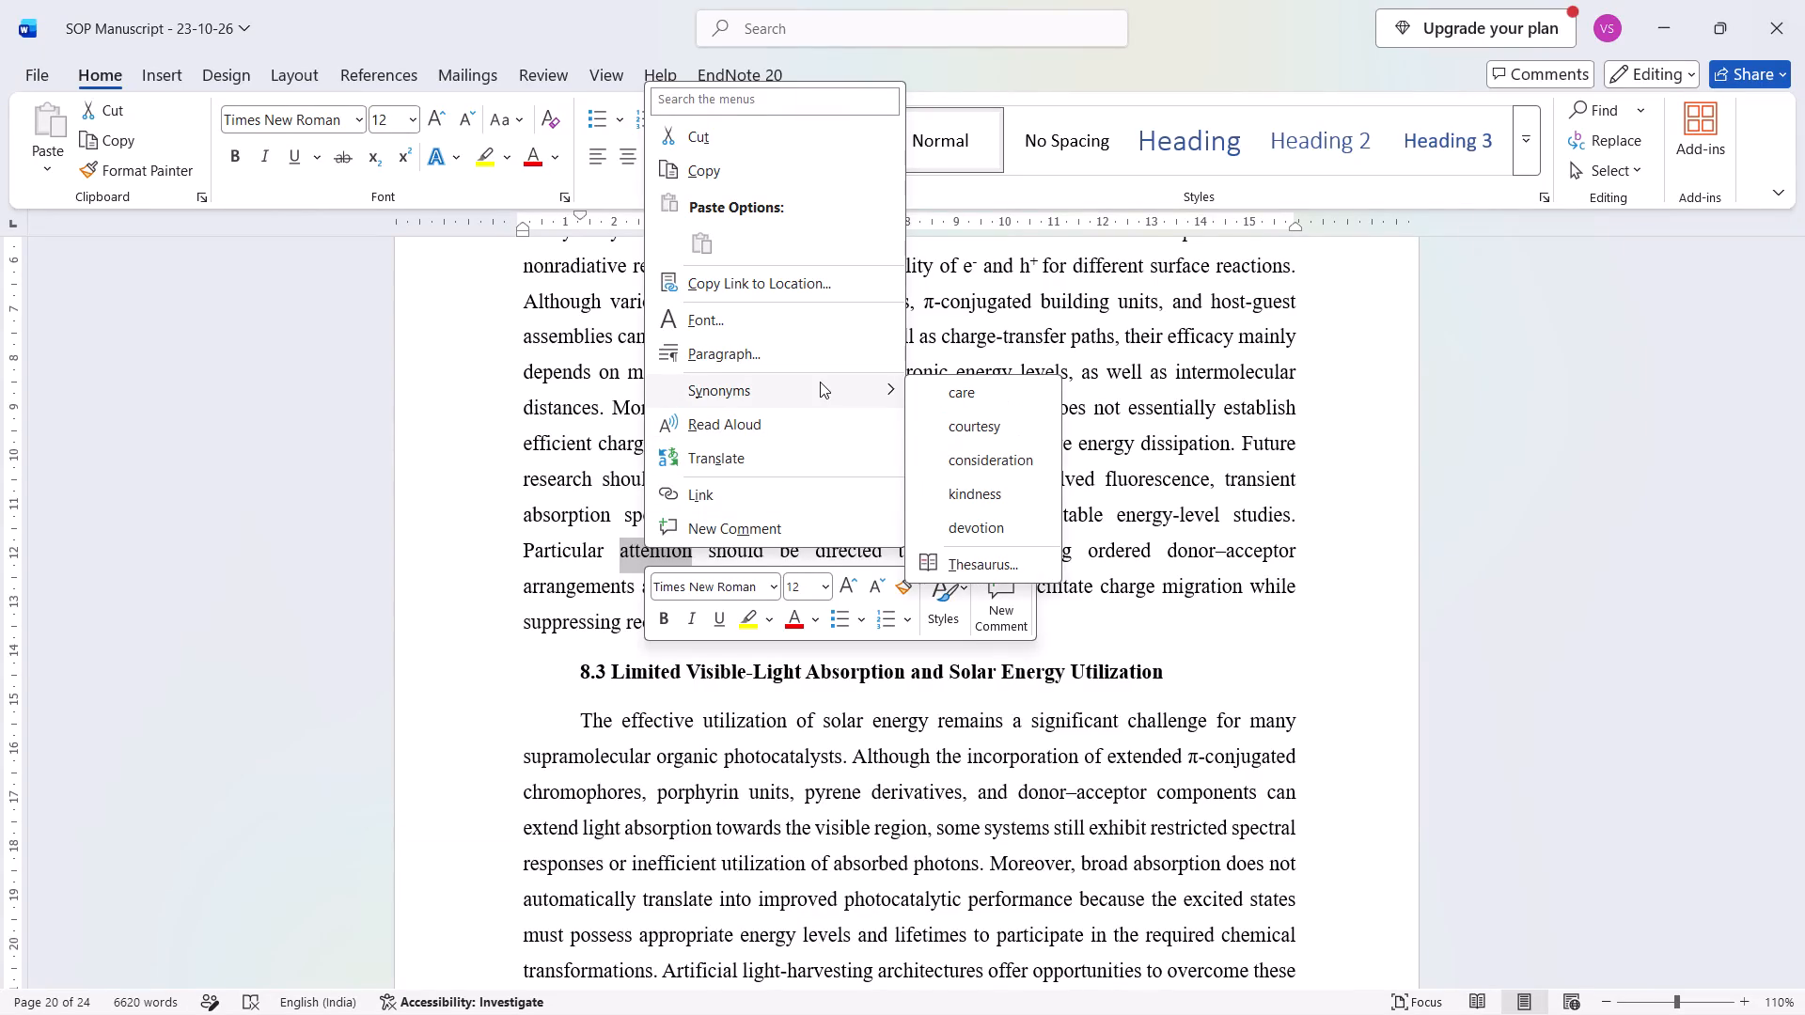
pyautogui.click(994, 457)
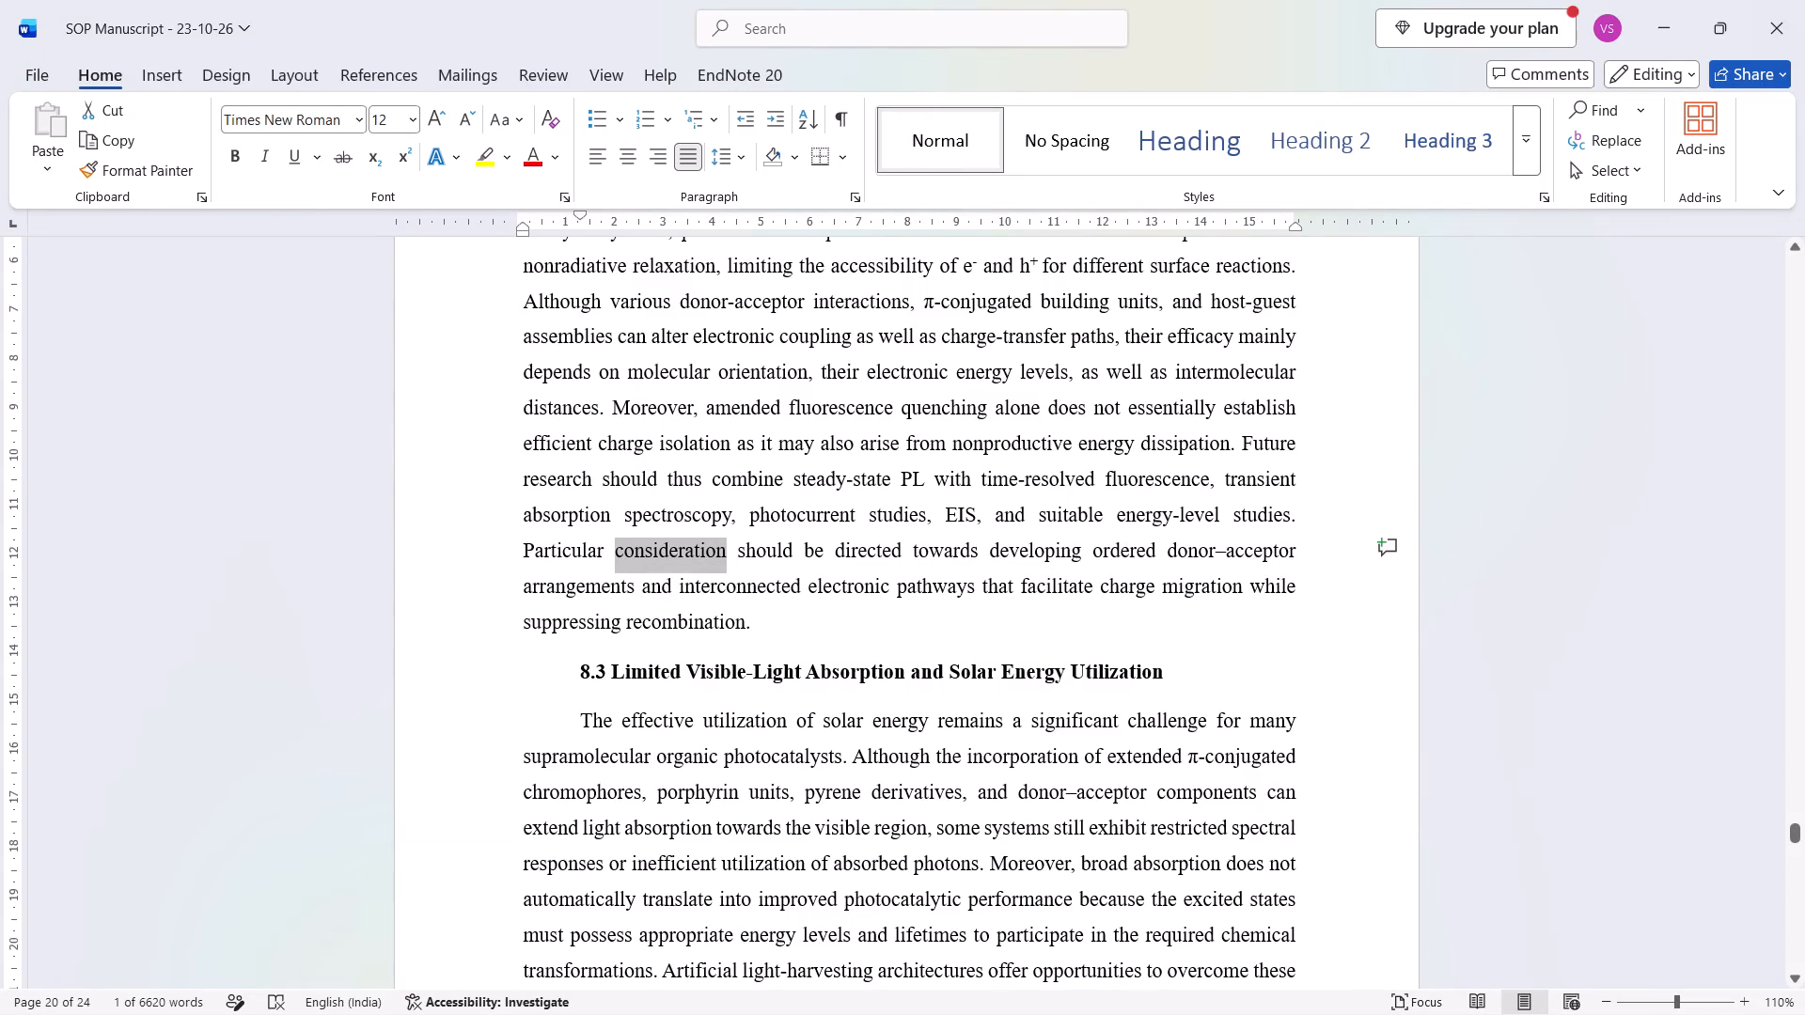
# Replace the en dash in "donor–acceptor arrangements" with a plain hyphen in the paragraph before section 8.3.
pyautogui.click(1224, 556)
pyautogui.press('BackSpace')
pyautogui.press('-')
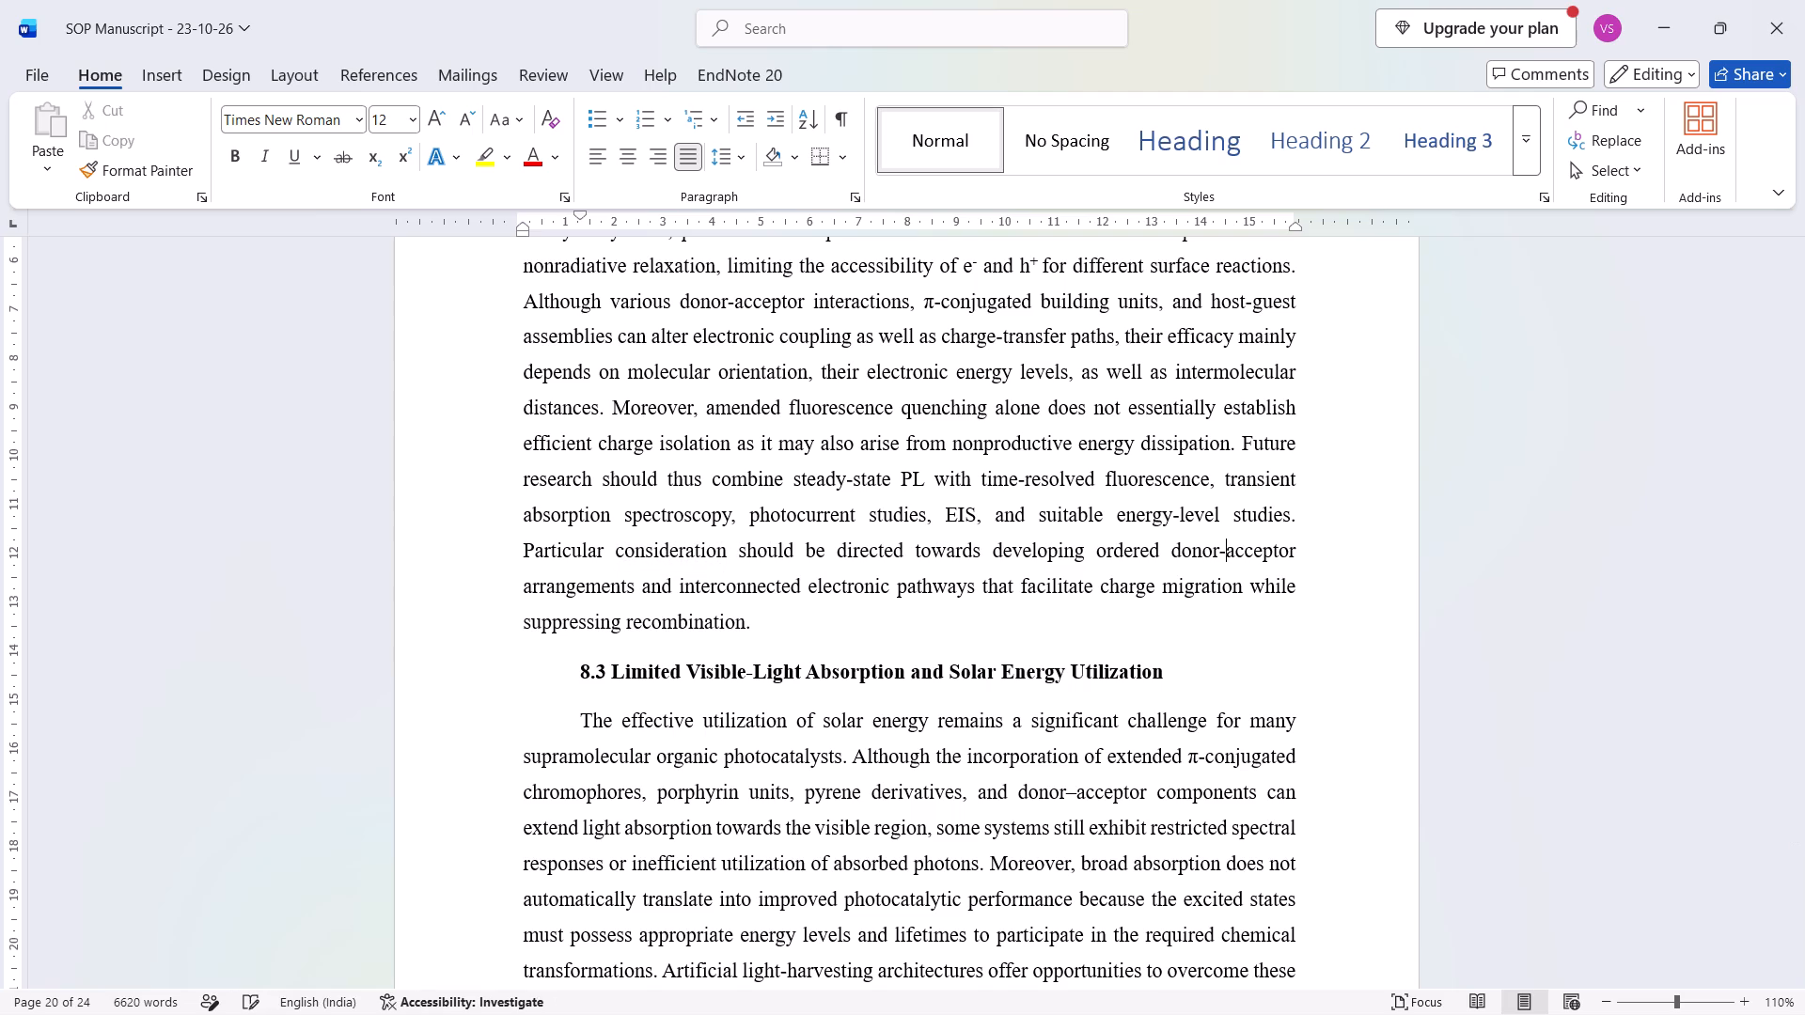
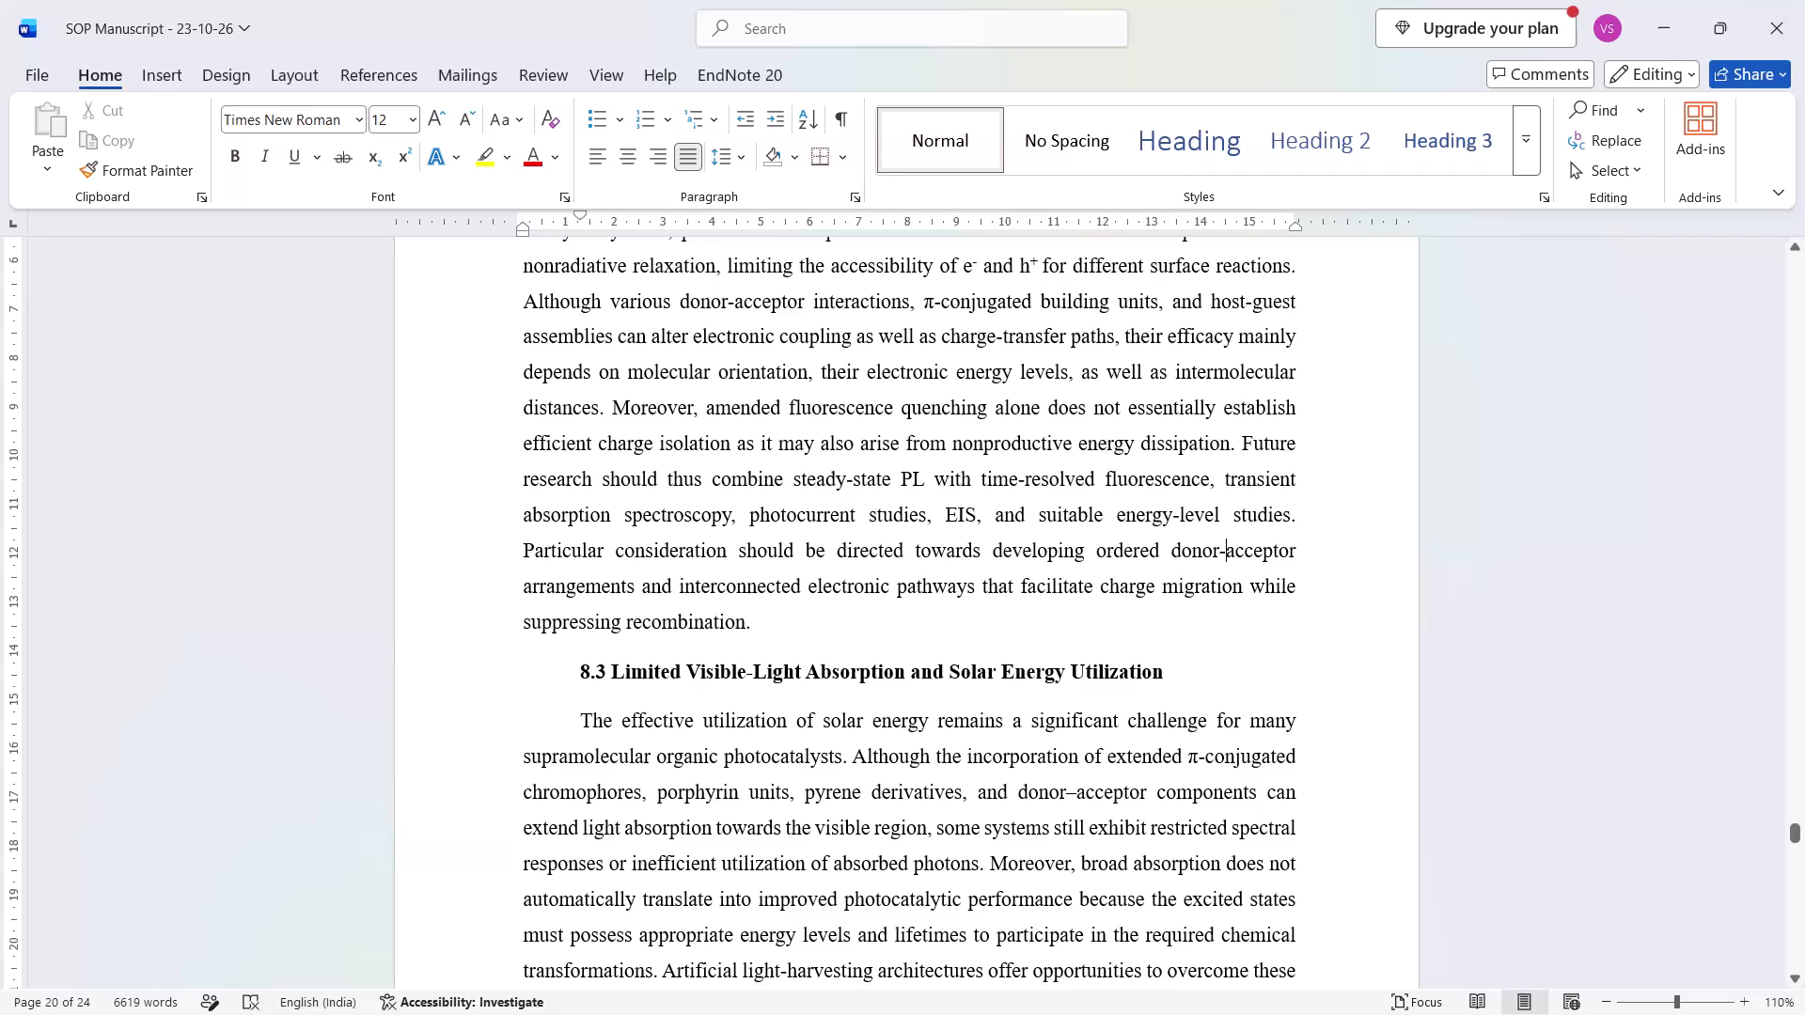
# Dismiss the HP TV+ advertisement pop-up that covers part of the manuscript near section 8.3.
pyautogui.scroll(-1, 1257, 533)
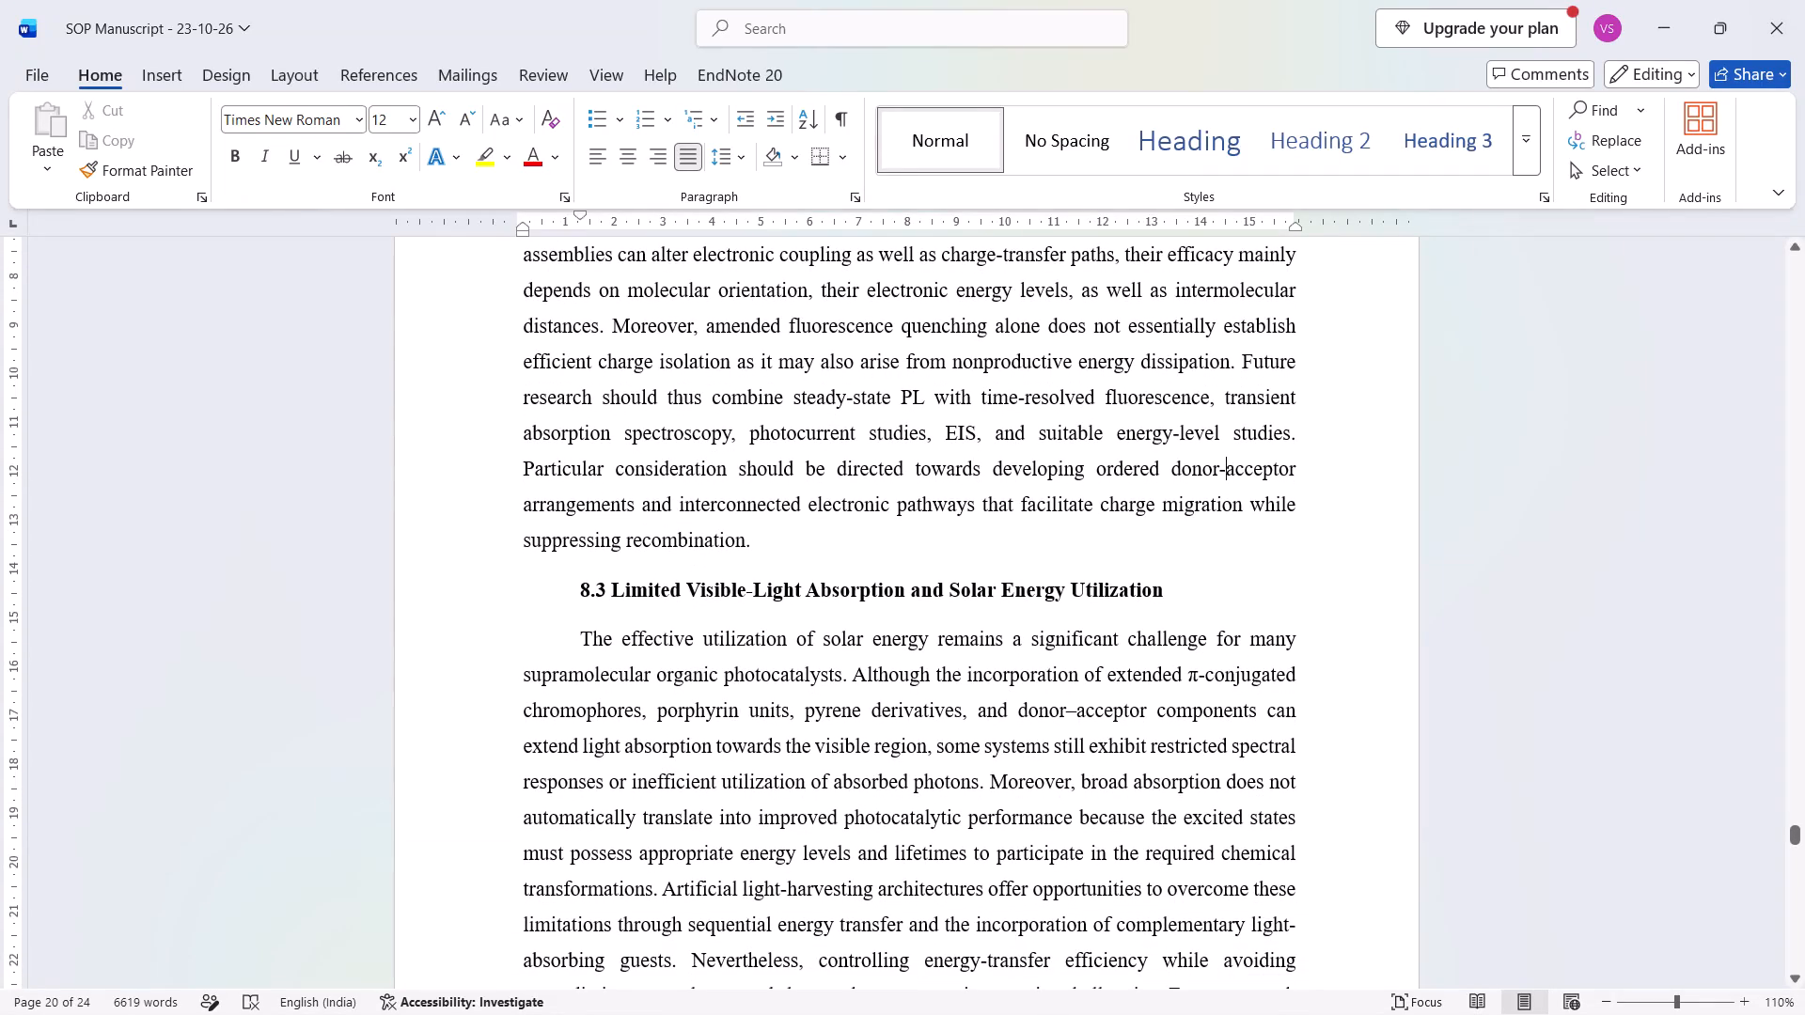
pyautogui.scroll(-2, 1257, 533)
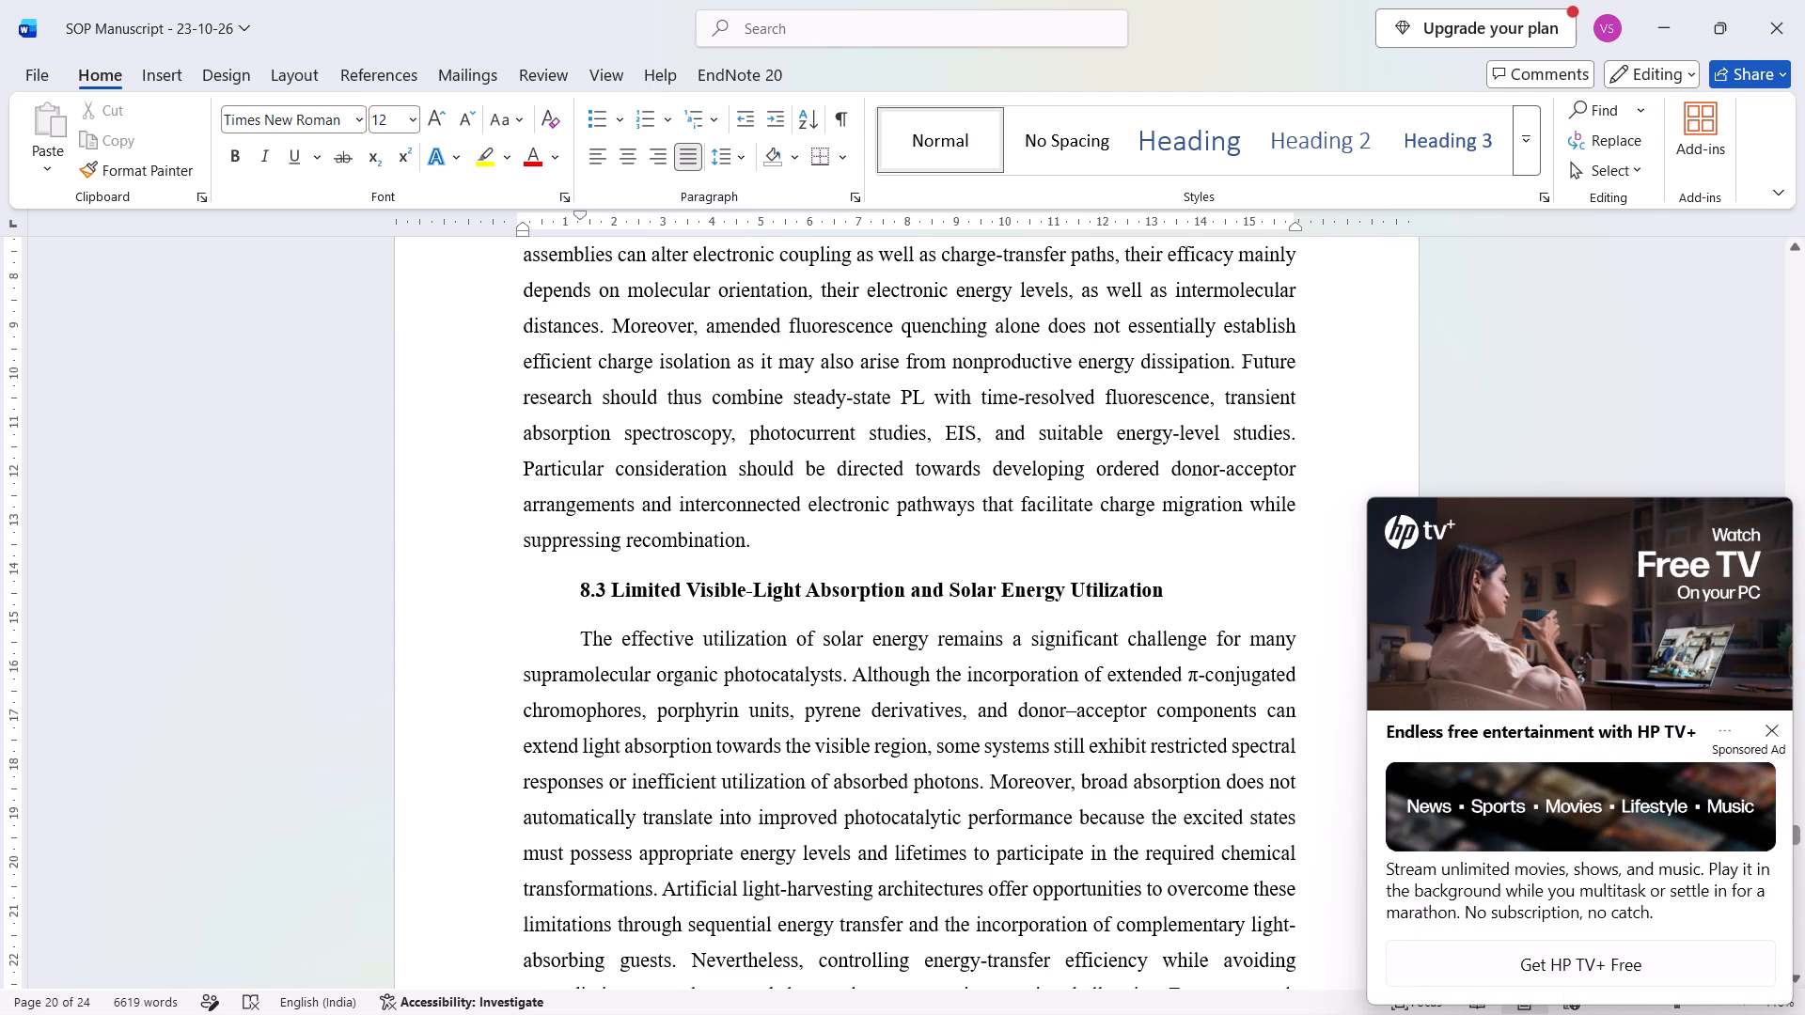
pyautogui.click(1778, 733)
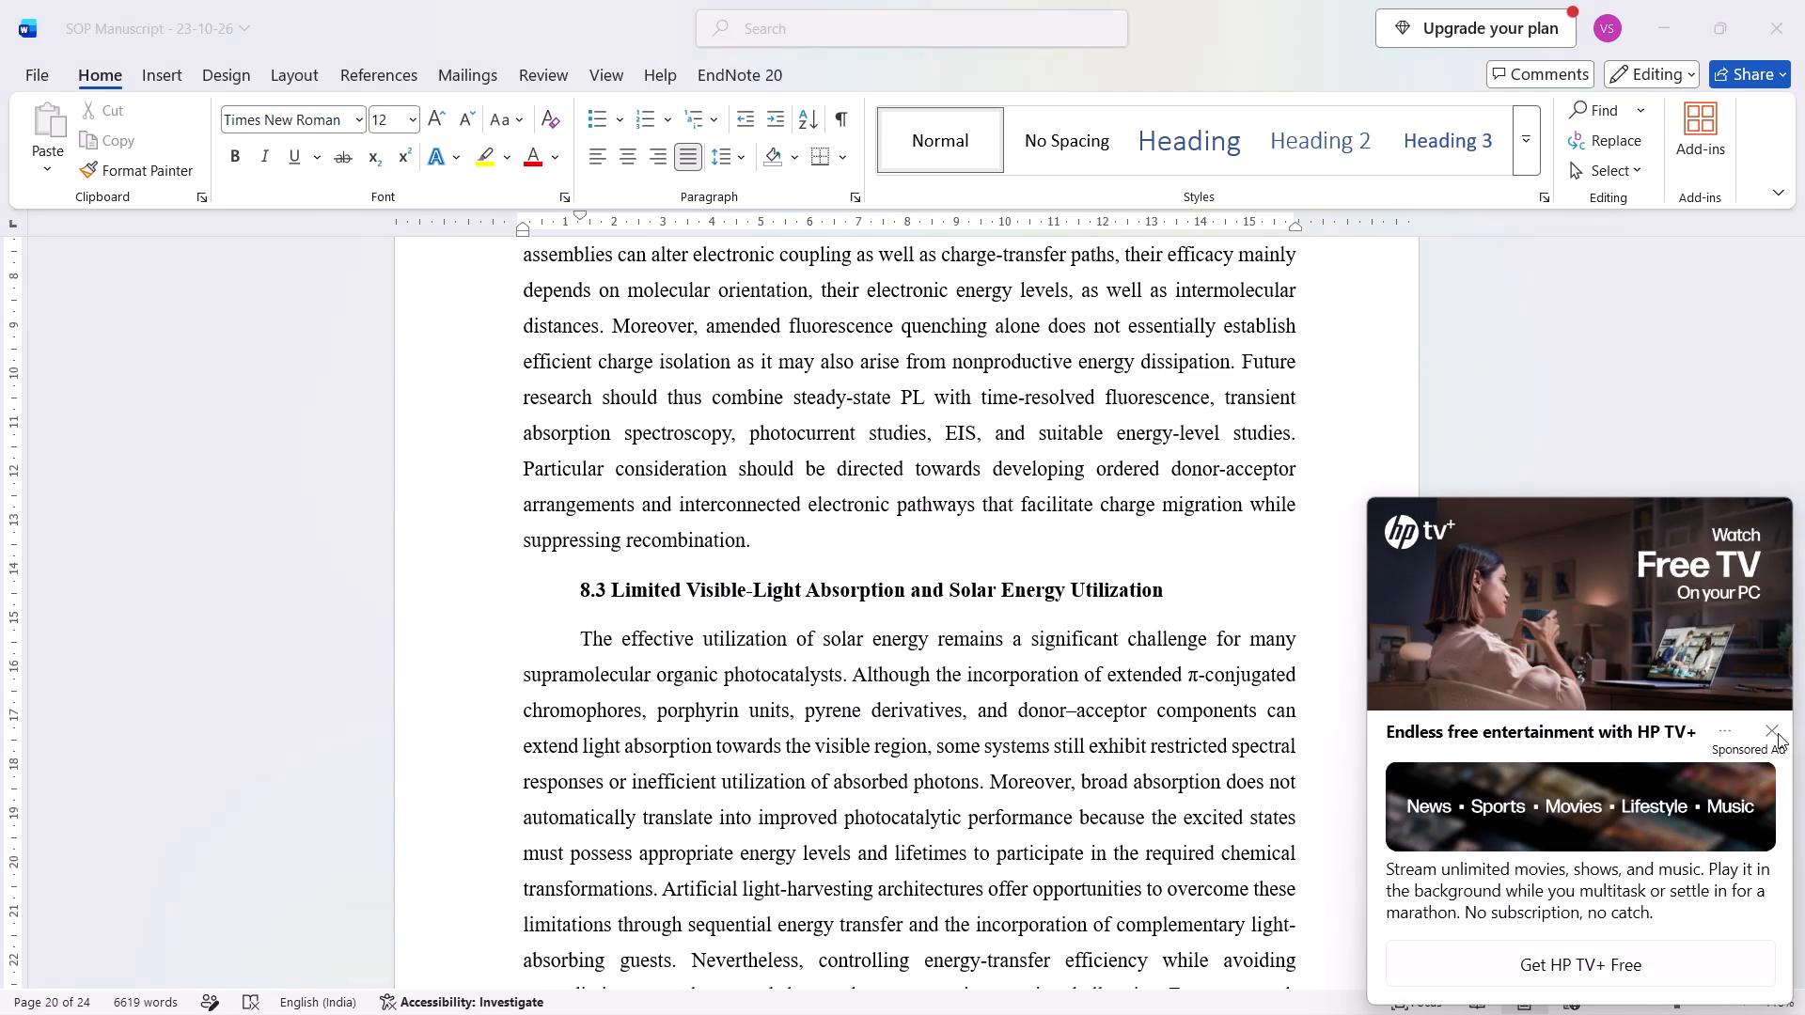
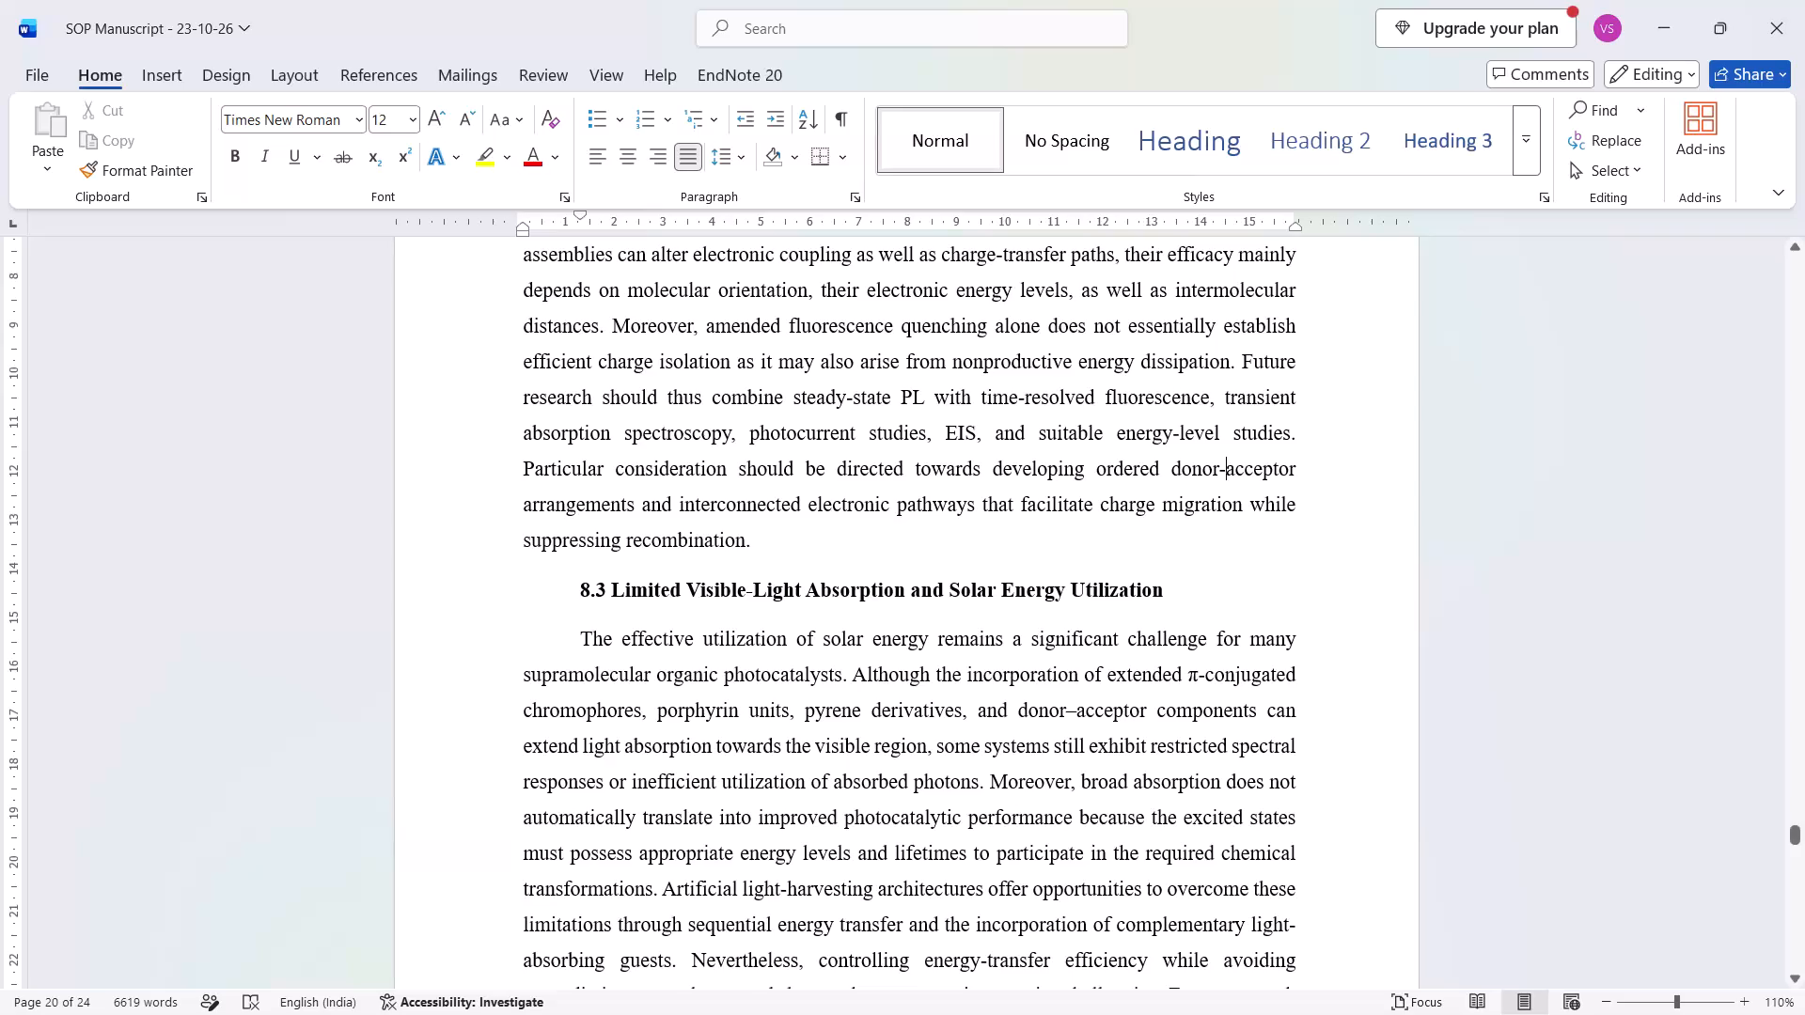
# In the last sentence before heading 8.3, replace "pathways" with "paths" and "migration" with "transfer".
pyautogui.scroll(-1, 853, 437)
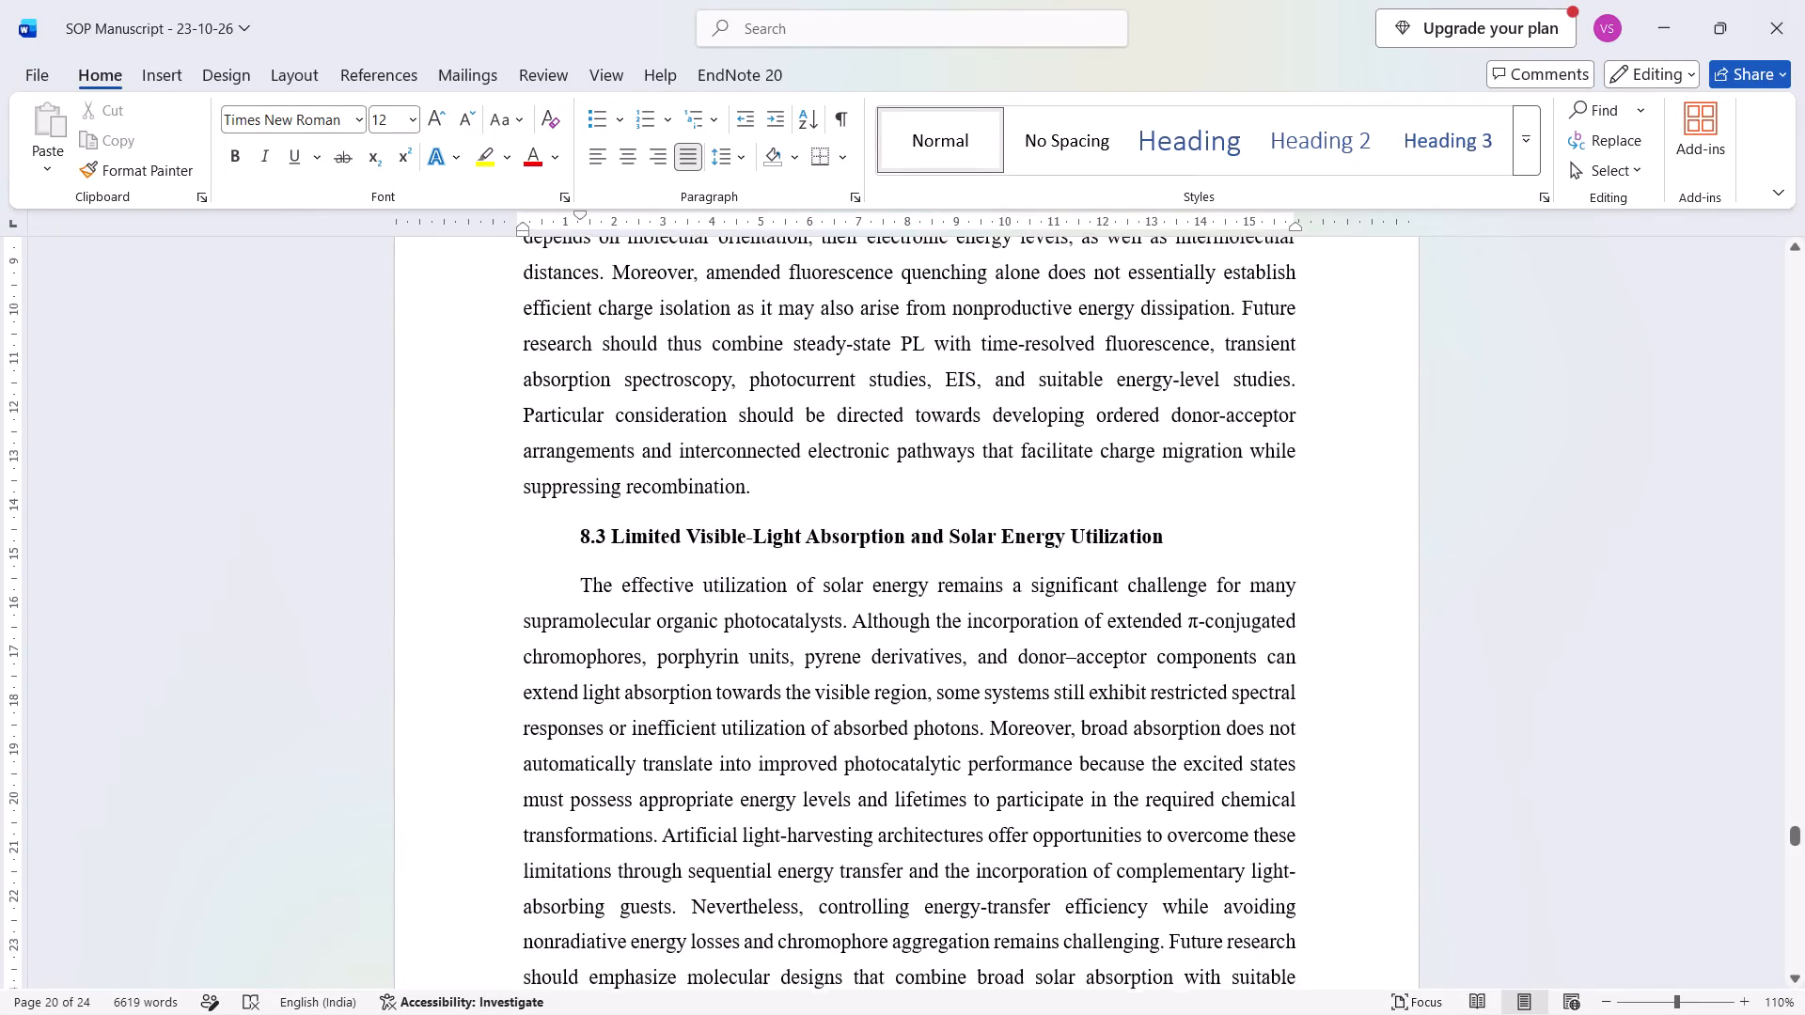
pyautogui.scroll(-1, 853, 437)
pyautogui.scroll(1, 853, 437)
pyautogui.scroll(-1, 853, 437)
pyautogui.moveTo(978, 430); pyautogui.dragTo(913, 434)
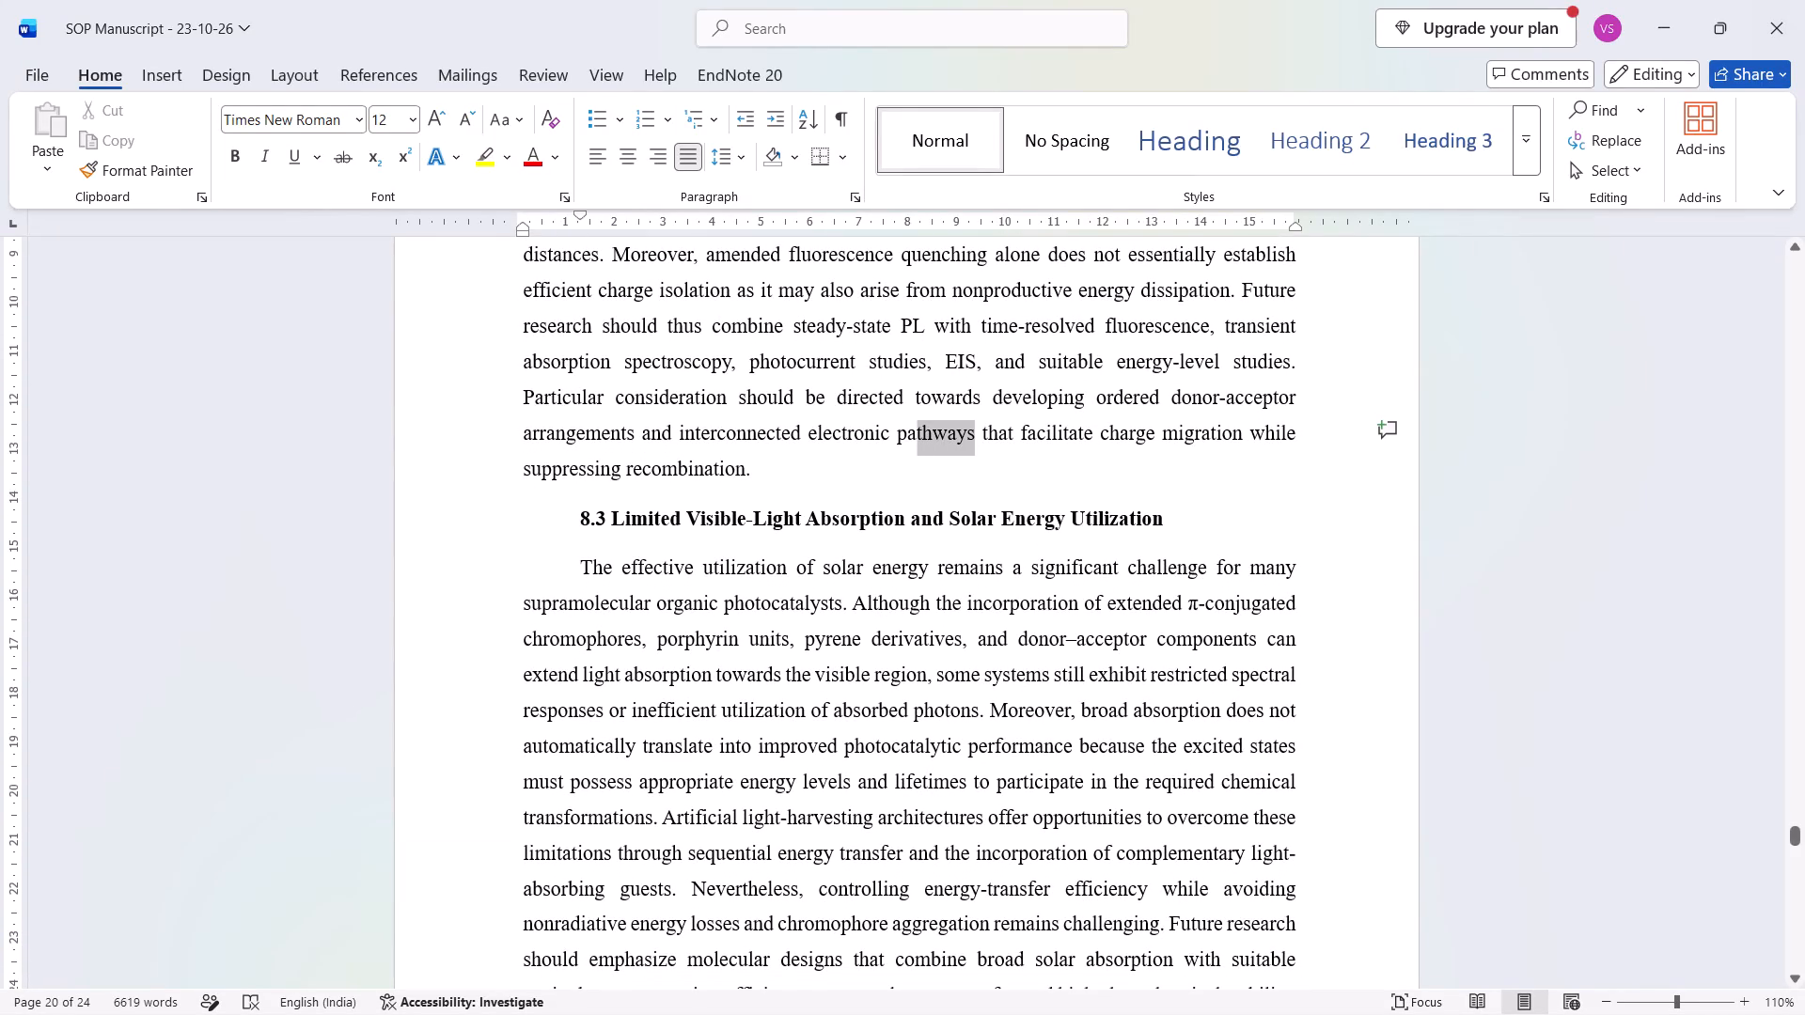
pyautogui.moveTo(913, 434); pyautogui.dragTo(899, 441)
pyautogui.write('paths')
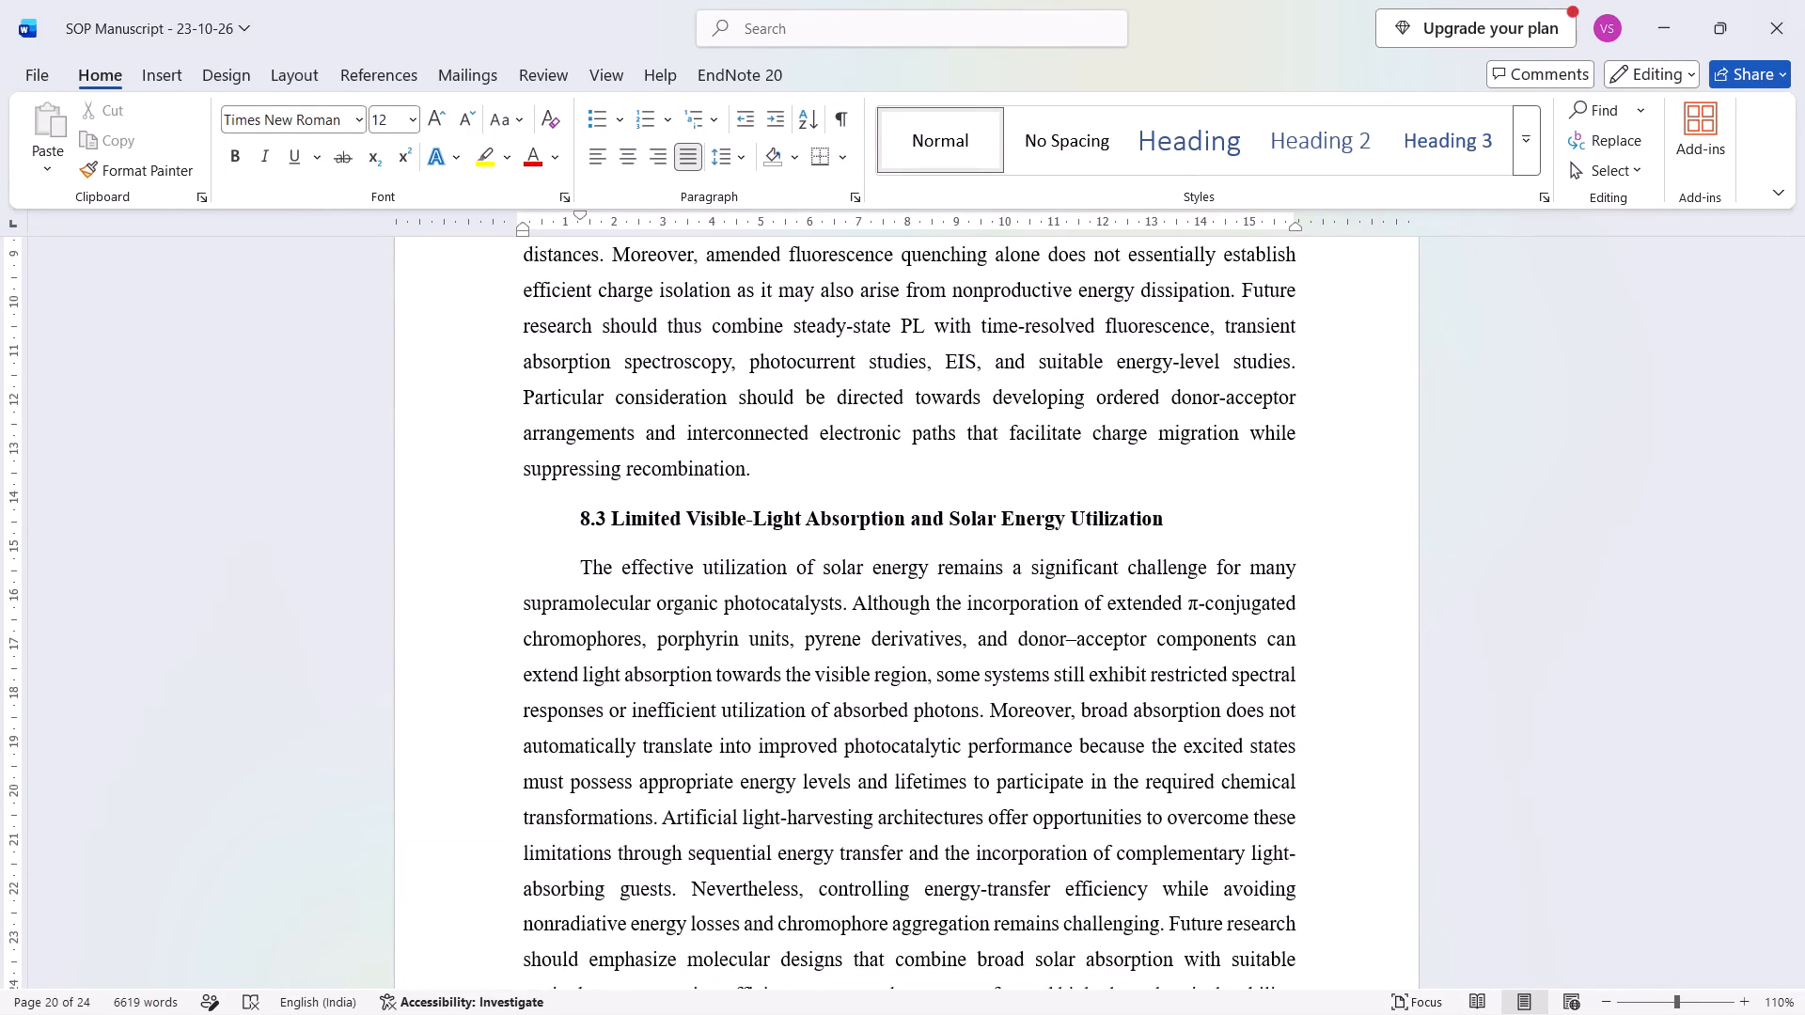
pyautogui.moveTo(1239, 436); pyautogui.dragTo(1192, 440)
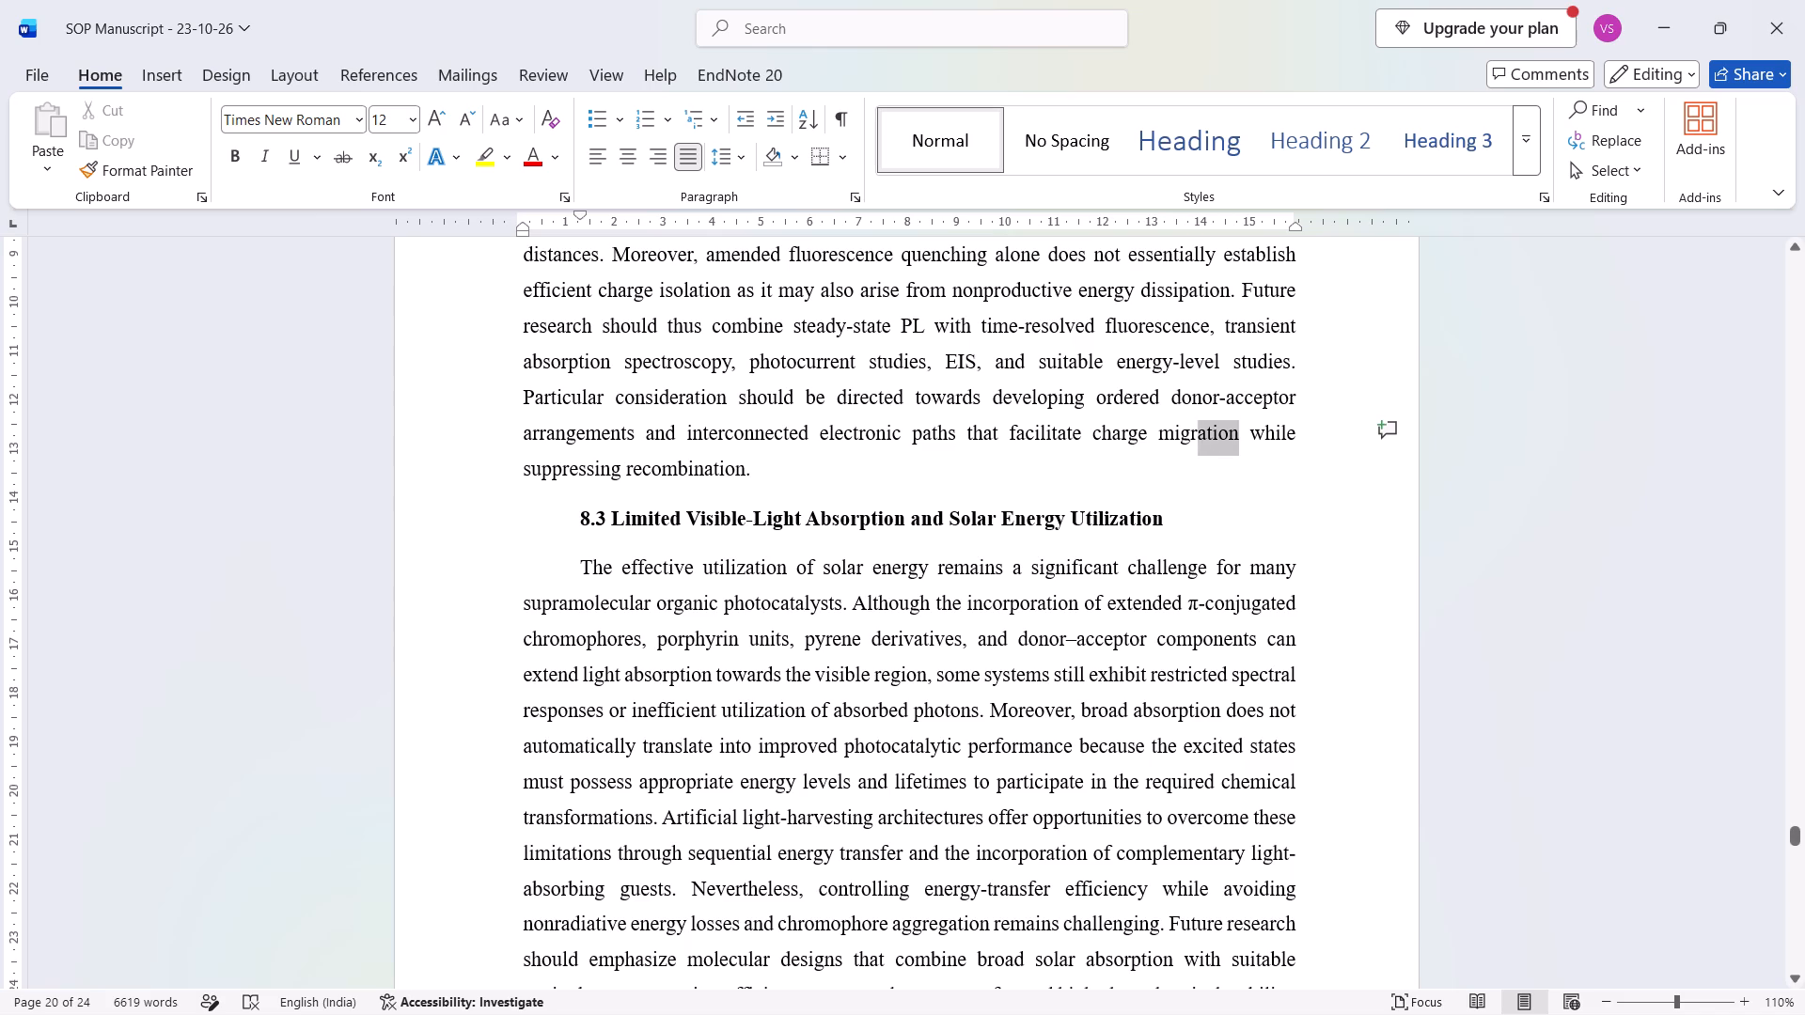
pyautogui.moveTo(1192, 440); pyautogui.dragTo(1157, 442)
pyautogui.write('transfer')
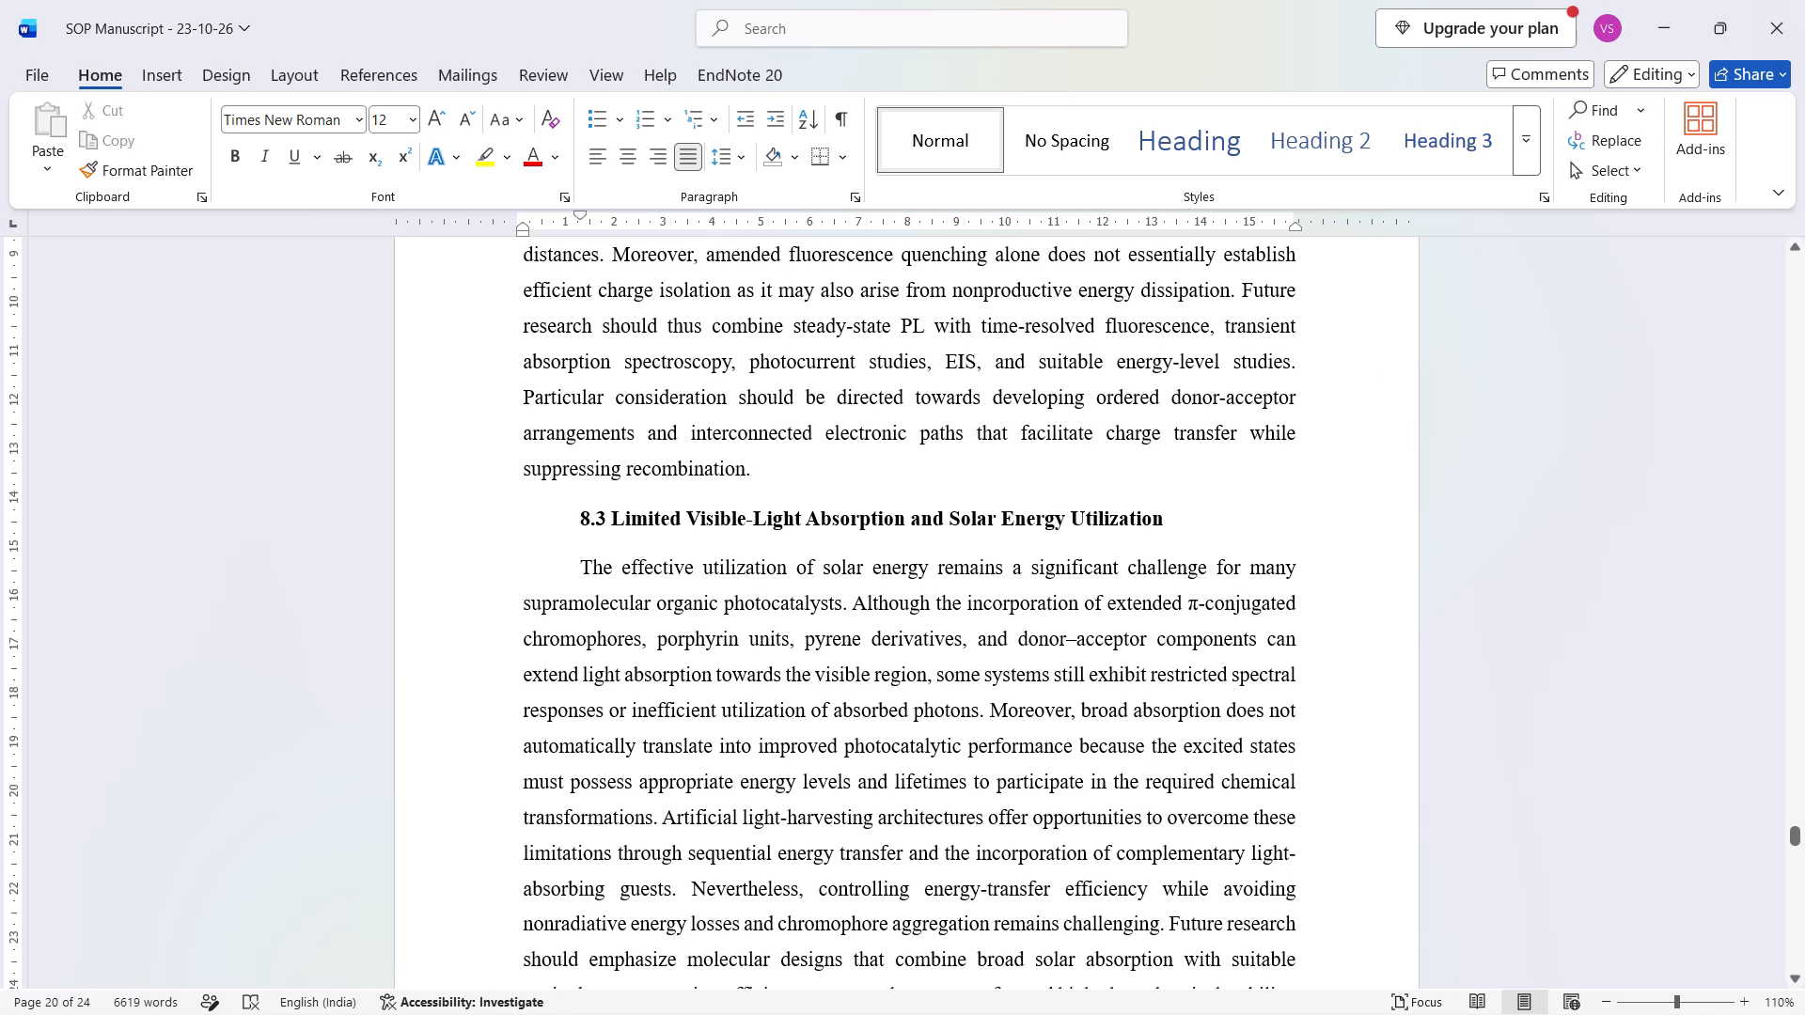
# Replace "recombination" at the end of the paragraph before heading 8.3 with "reassembly rate" and save the document.
pyautogui.moveTo(746, 476); pyautogui.dragTo(647, 486)
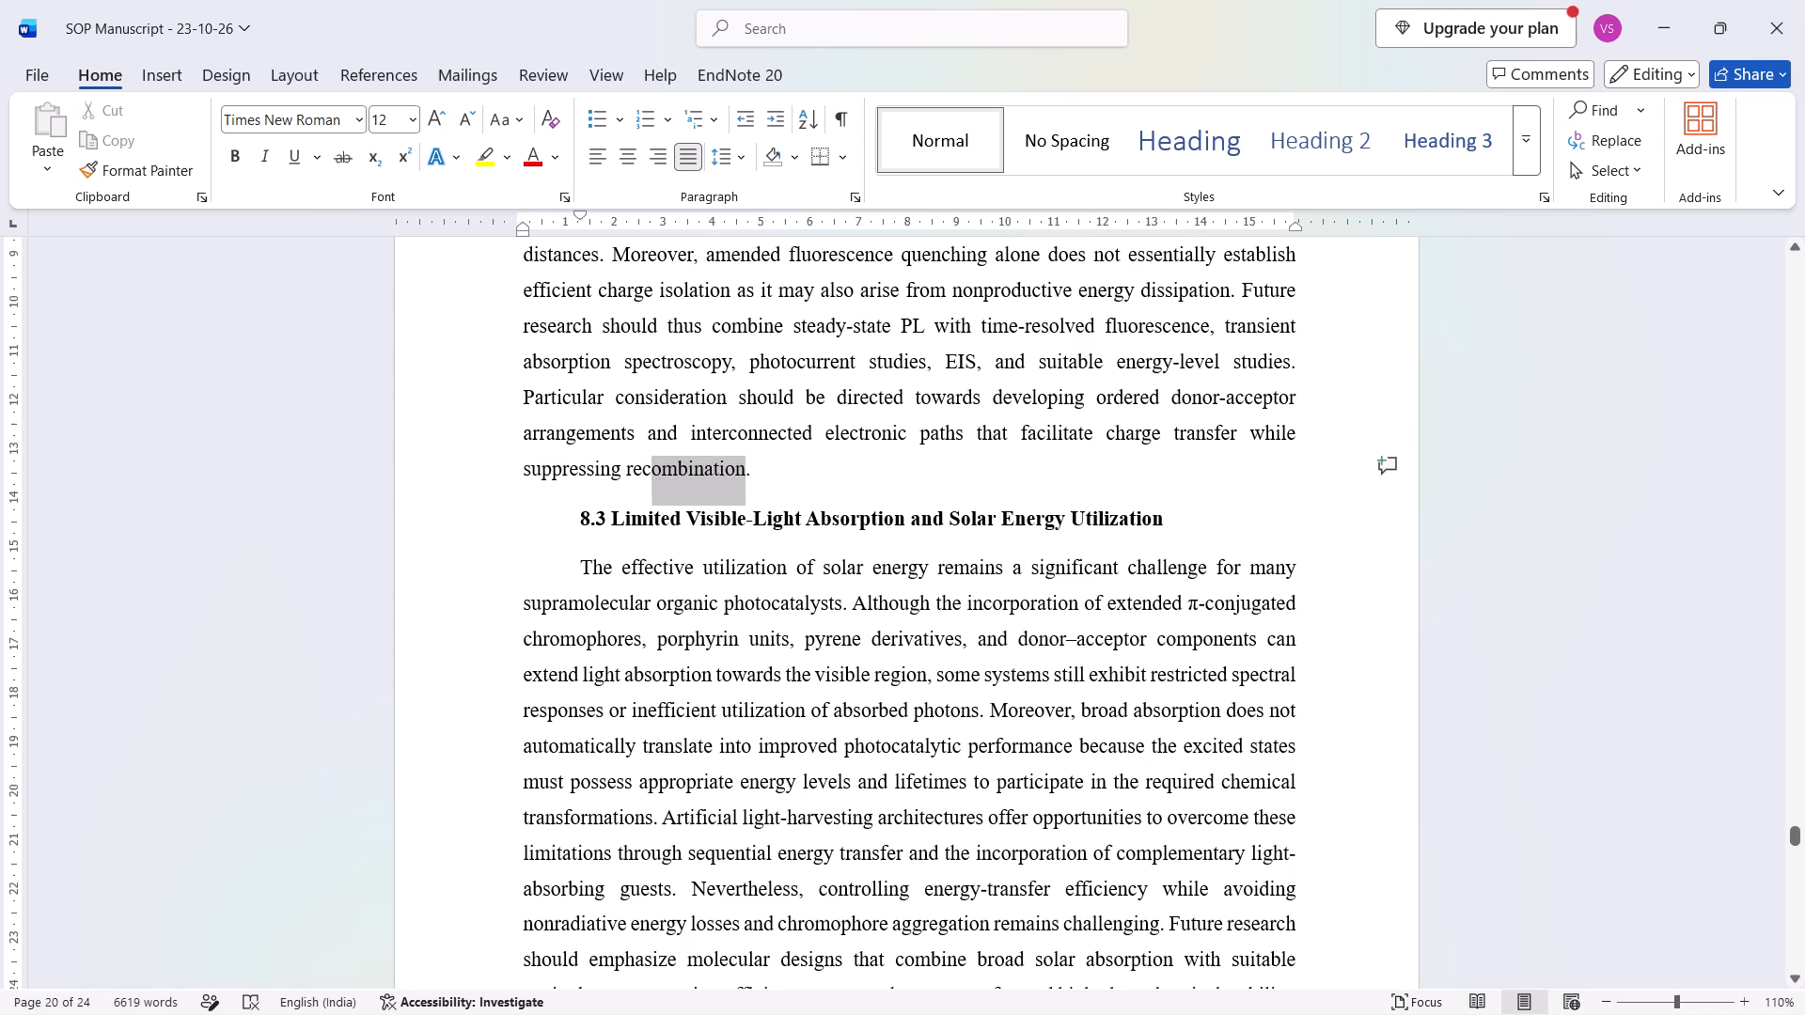
pyautogui.moveTo(647, 486); pyautogui.dragTo(625, 491)
pyautogui.write('reassembly')
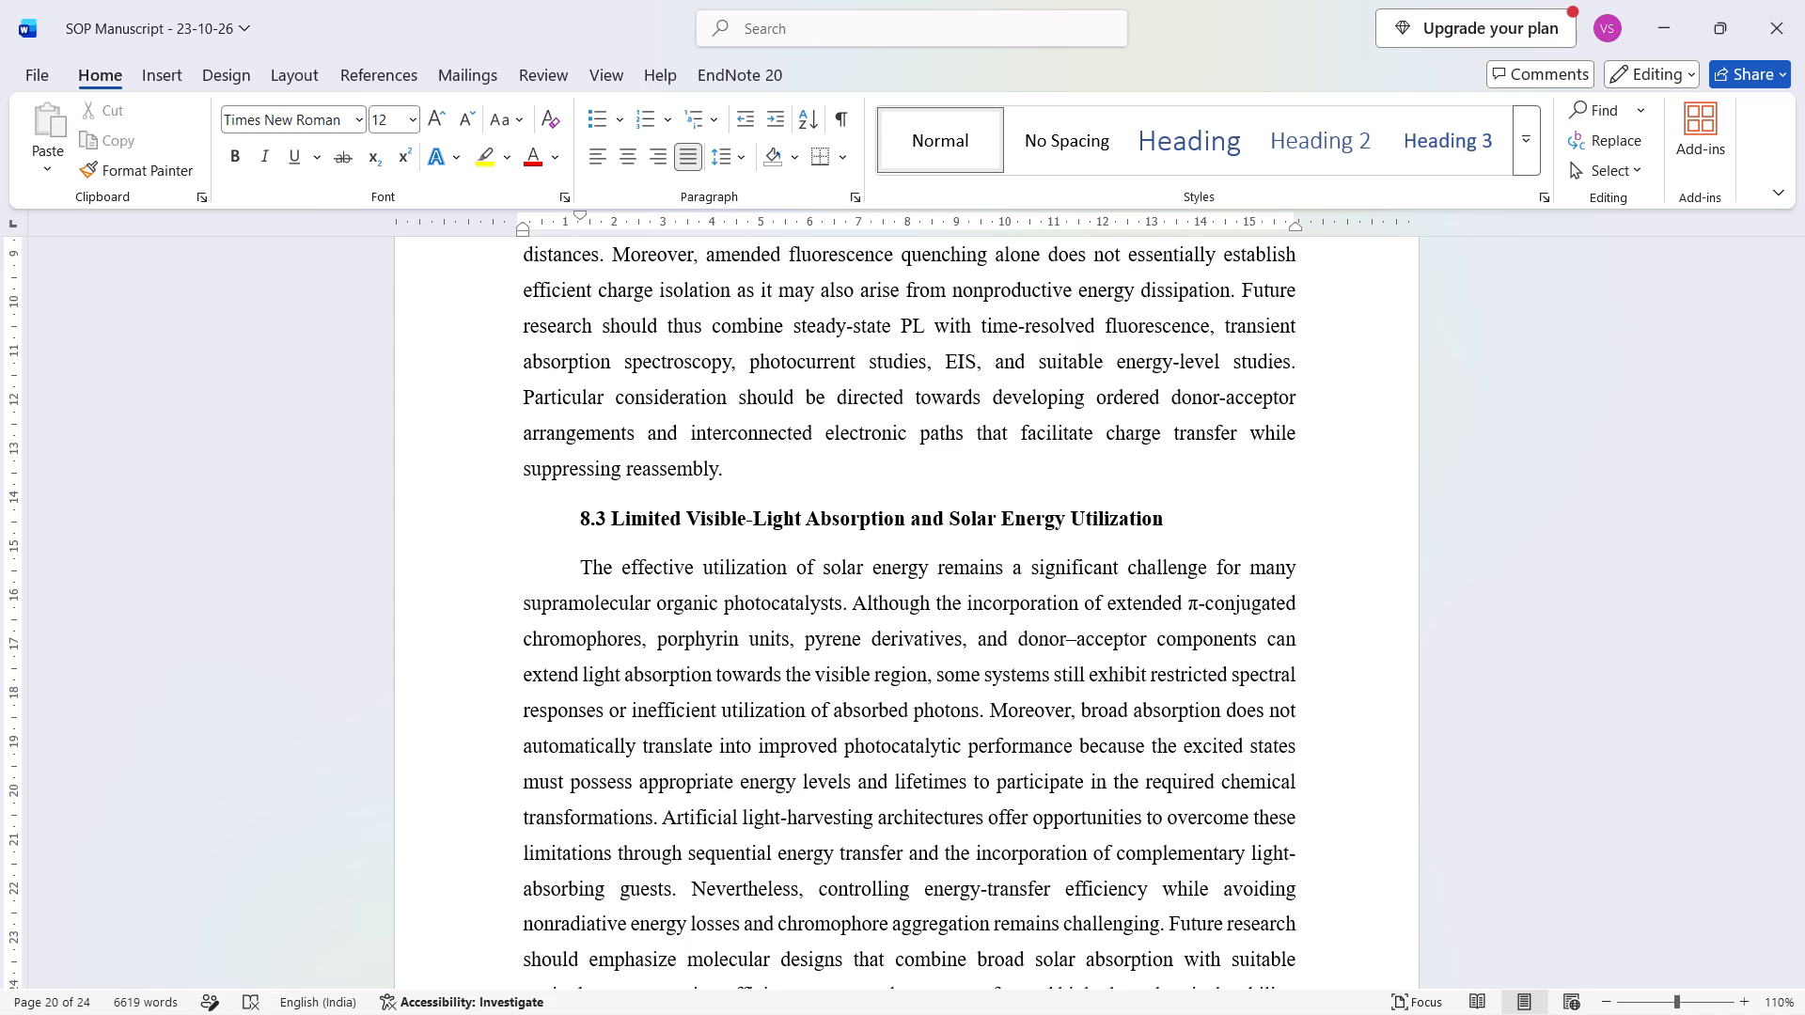
pyautogui.press('space')
pyautogui.write('ratw')
pyautogui.press('BackSpace')
pyautogui.press('e')
pyautogui.hotkey('ctrl', 's')
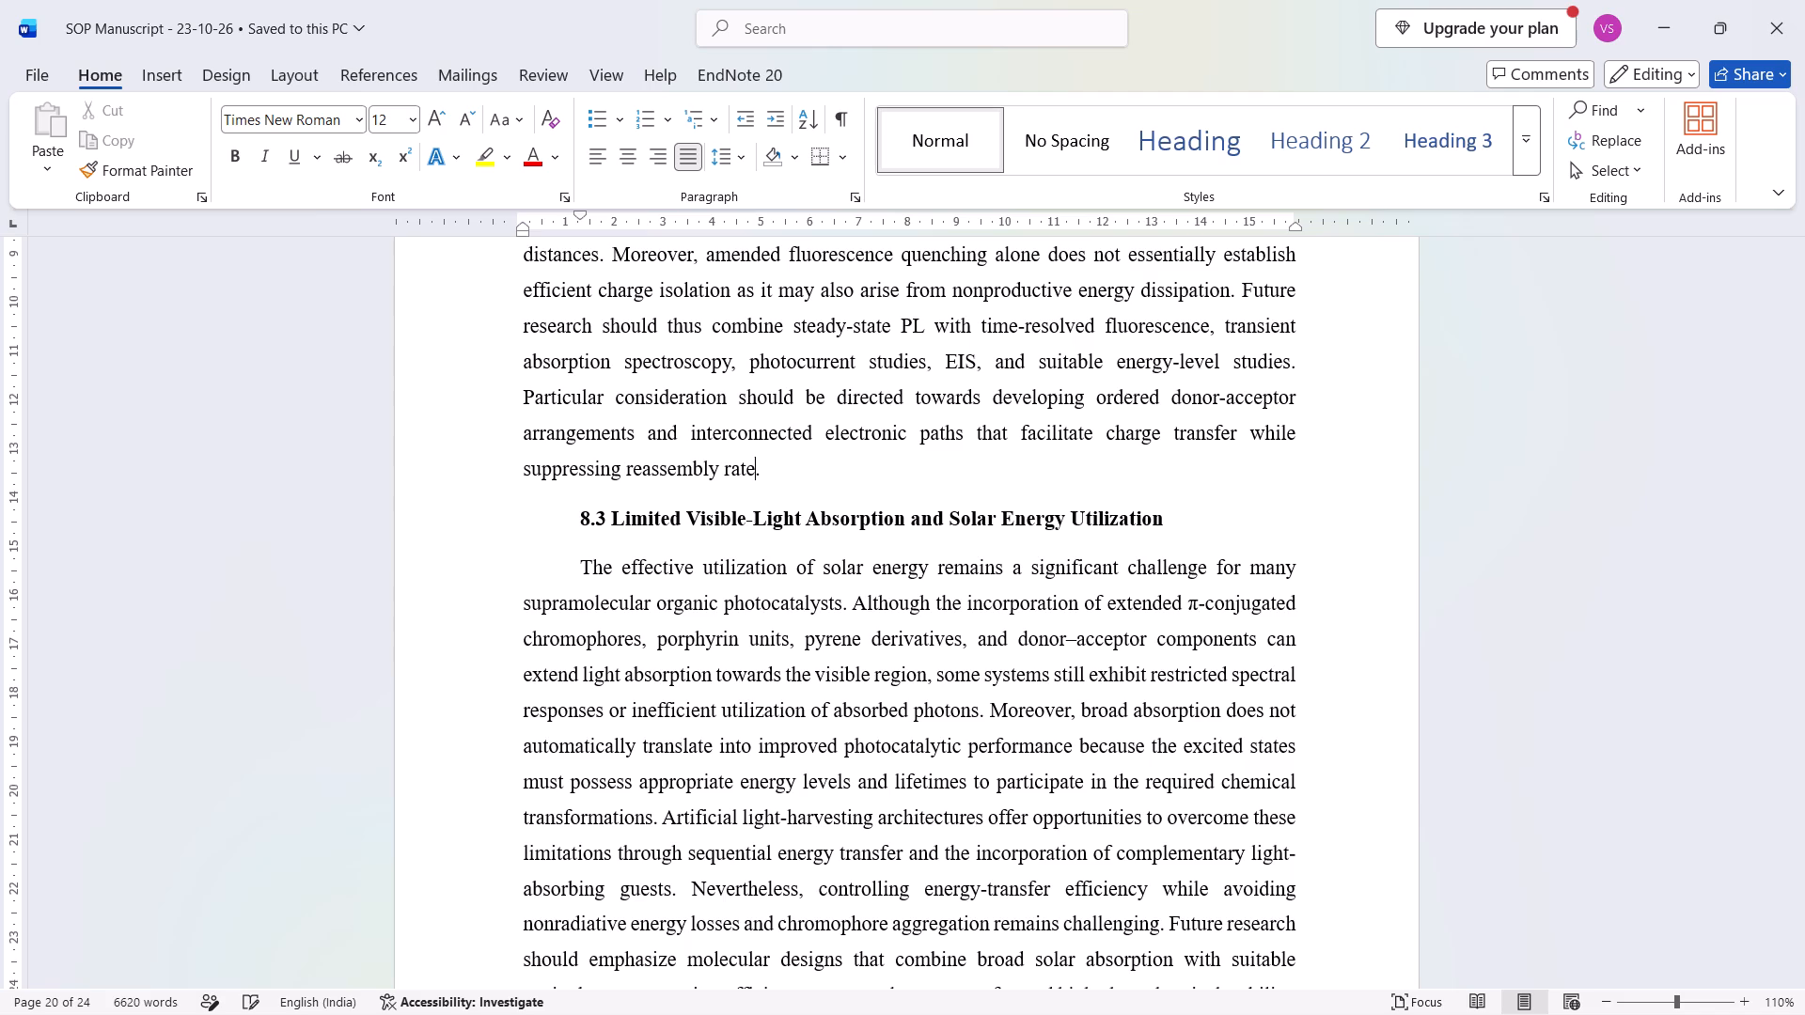
# Read through the section 8.3 paragraph on visible-light absorption for wording and dashes to revise.
pyautogui.scroll(-1, 679, 506)
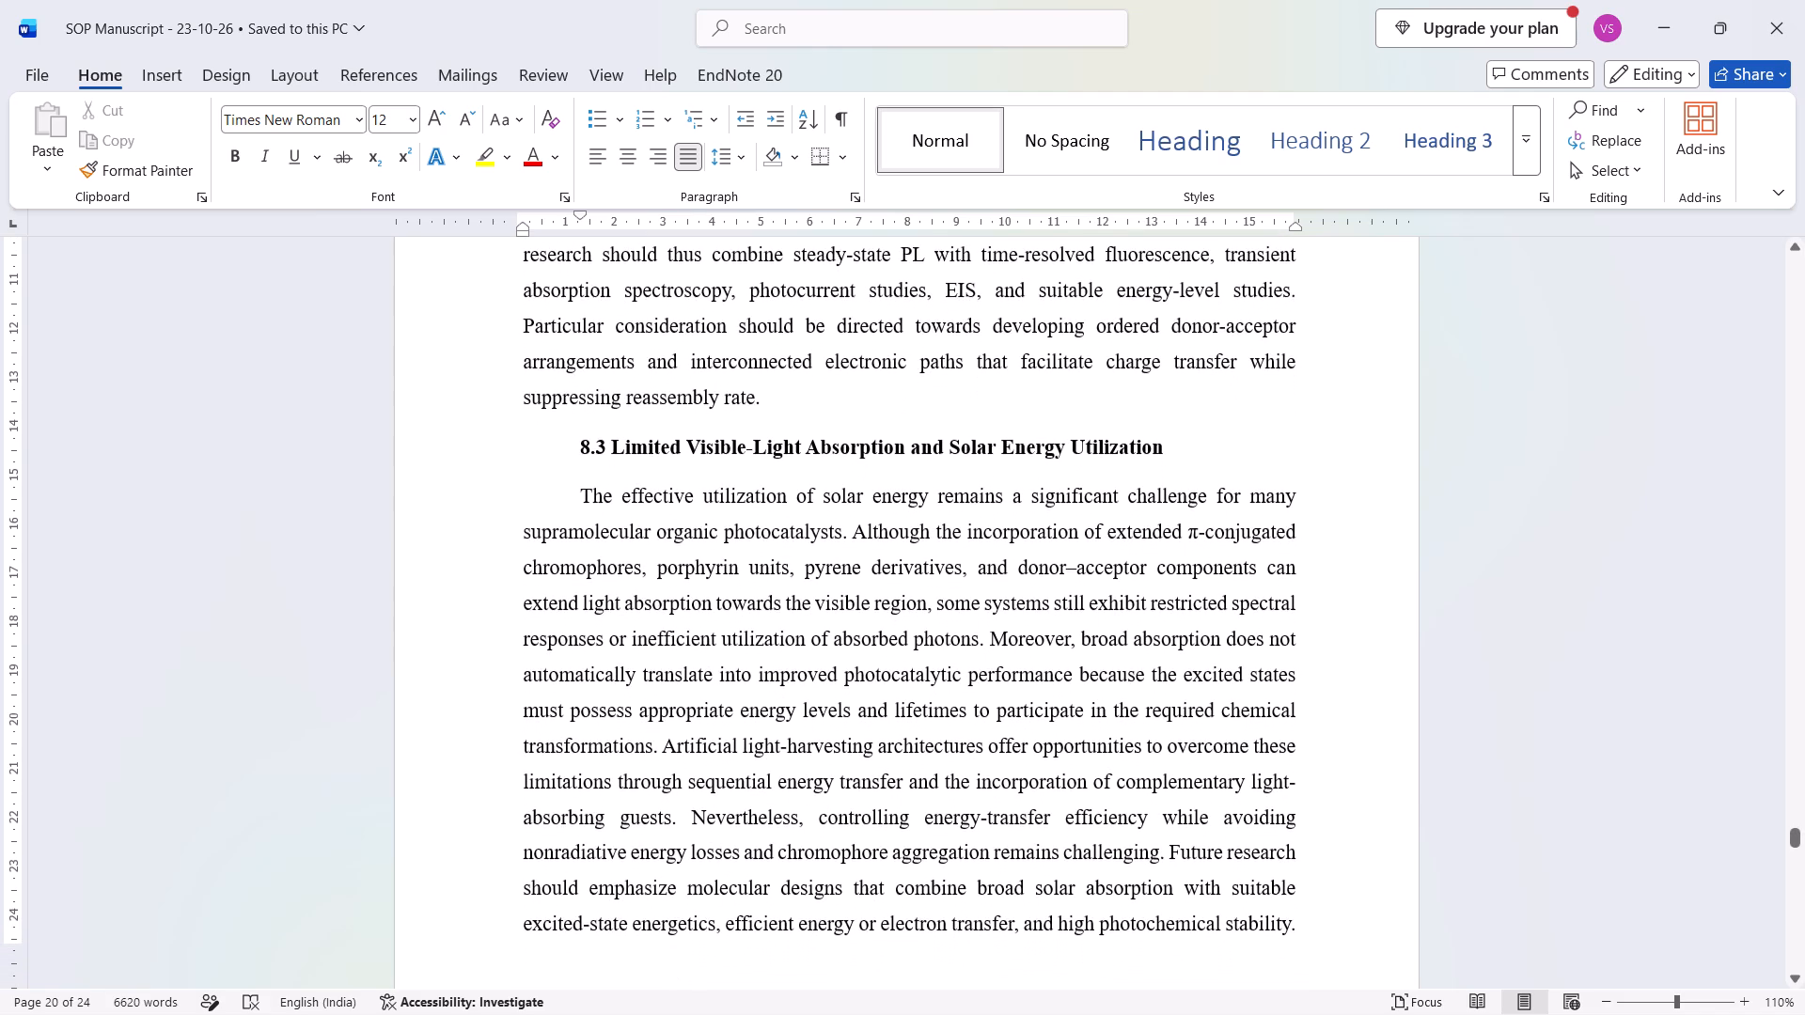
pyautogui.scroll(-4, 679, 506)
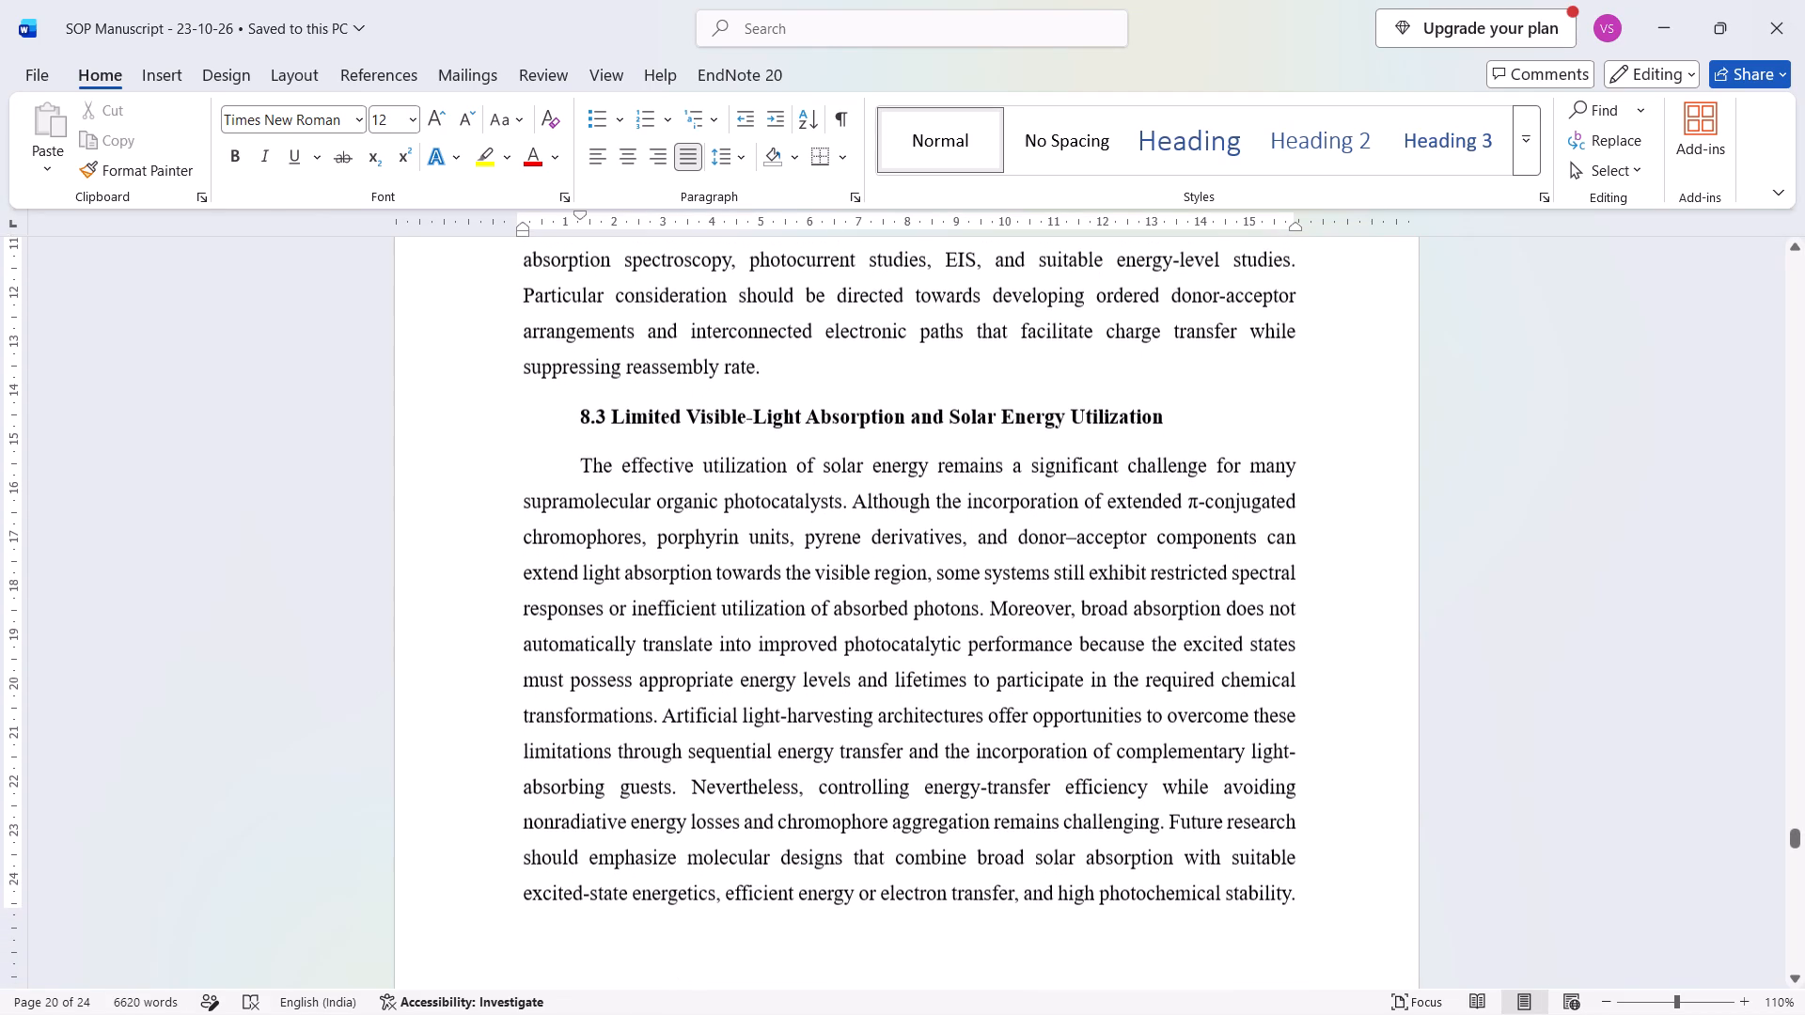
pyautogui.scroll(-1, 679, 506)
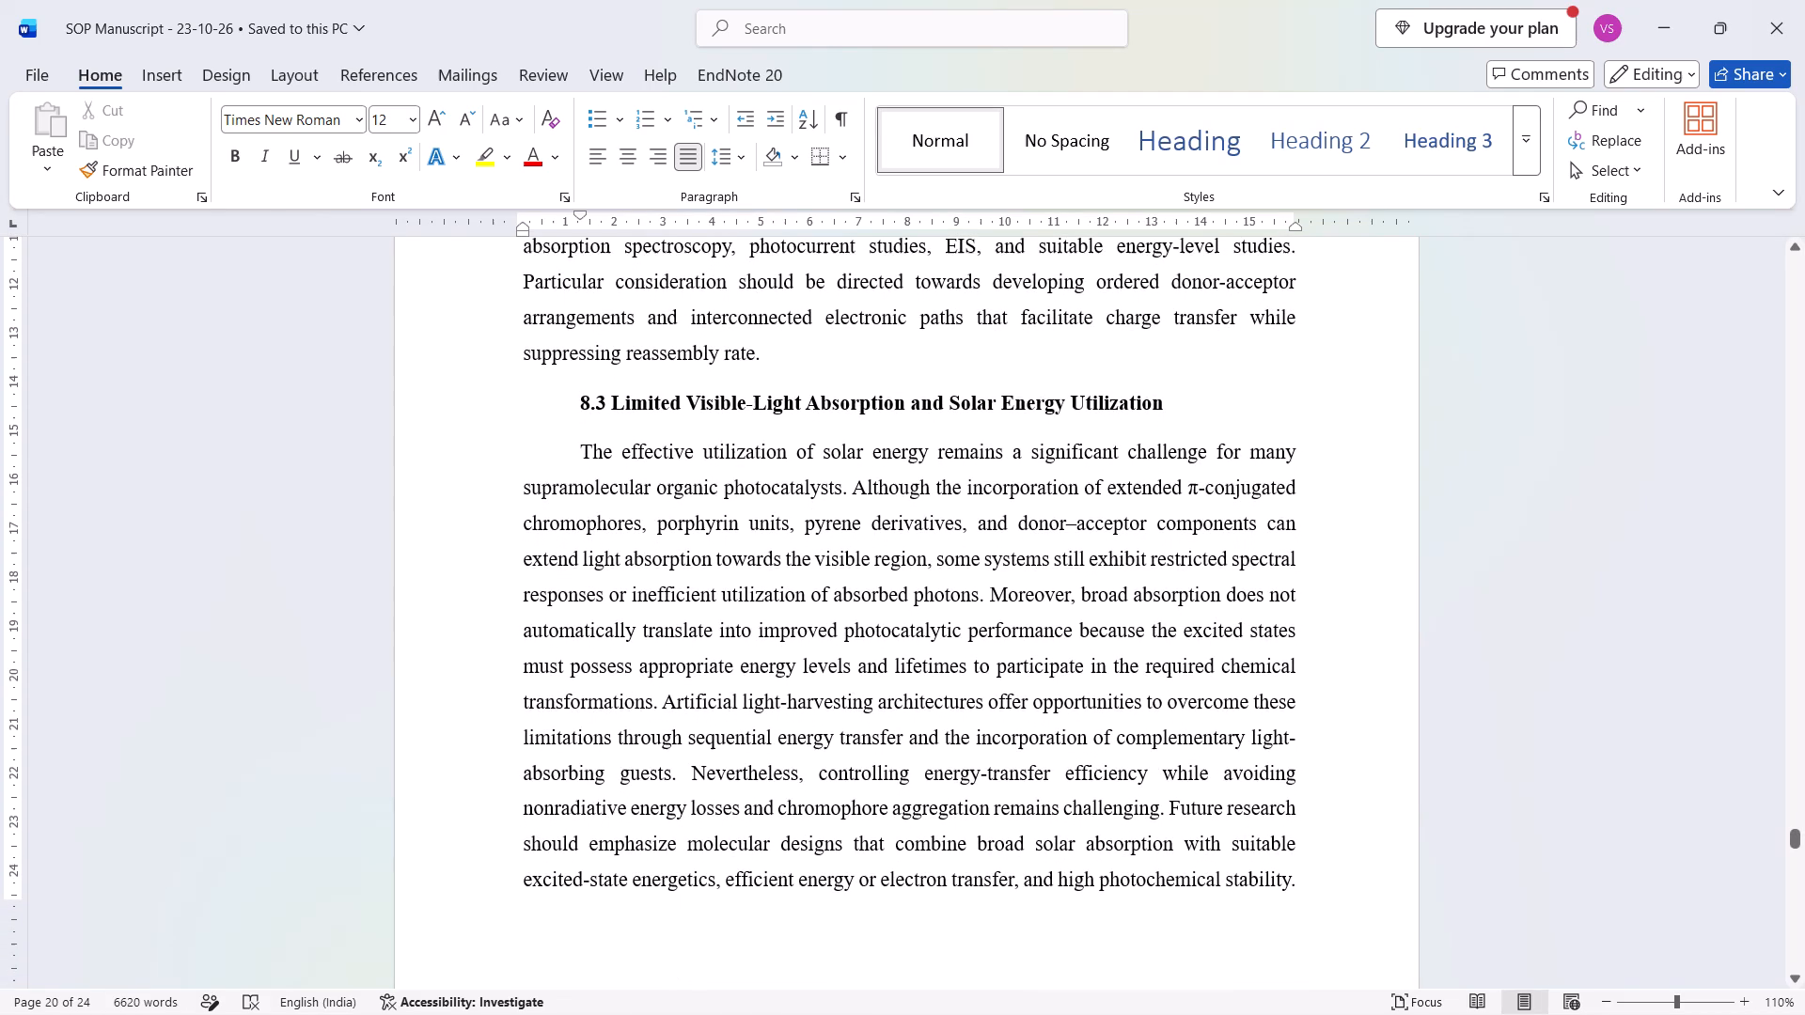
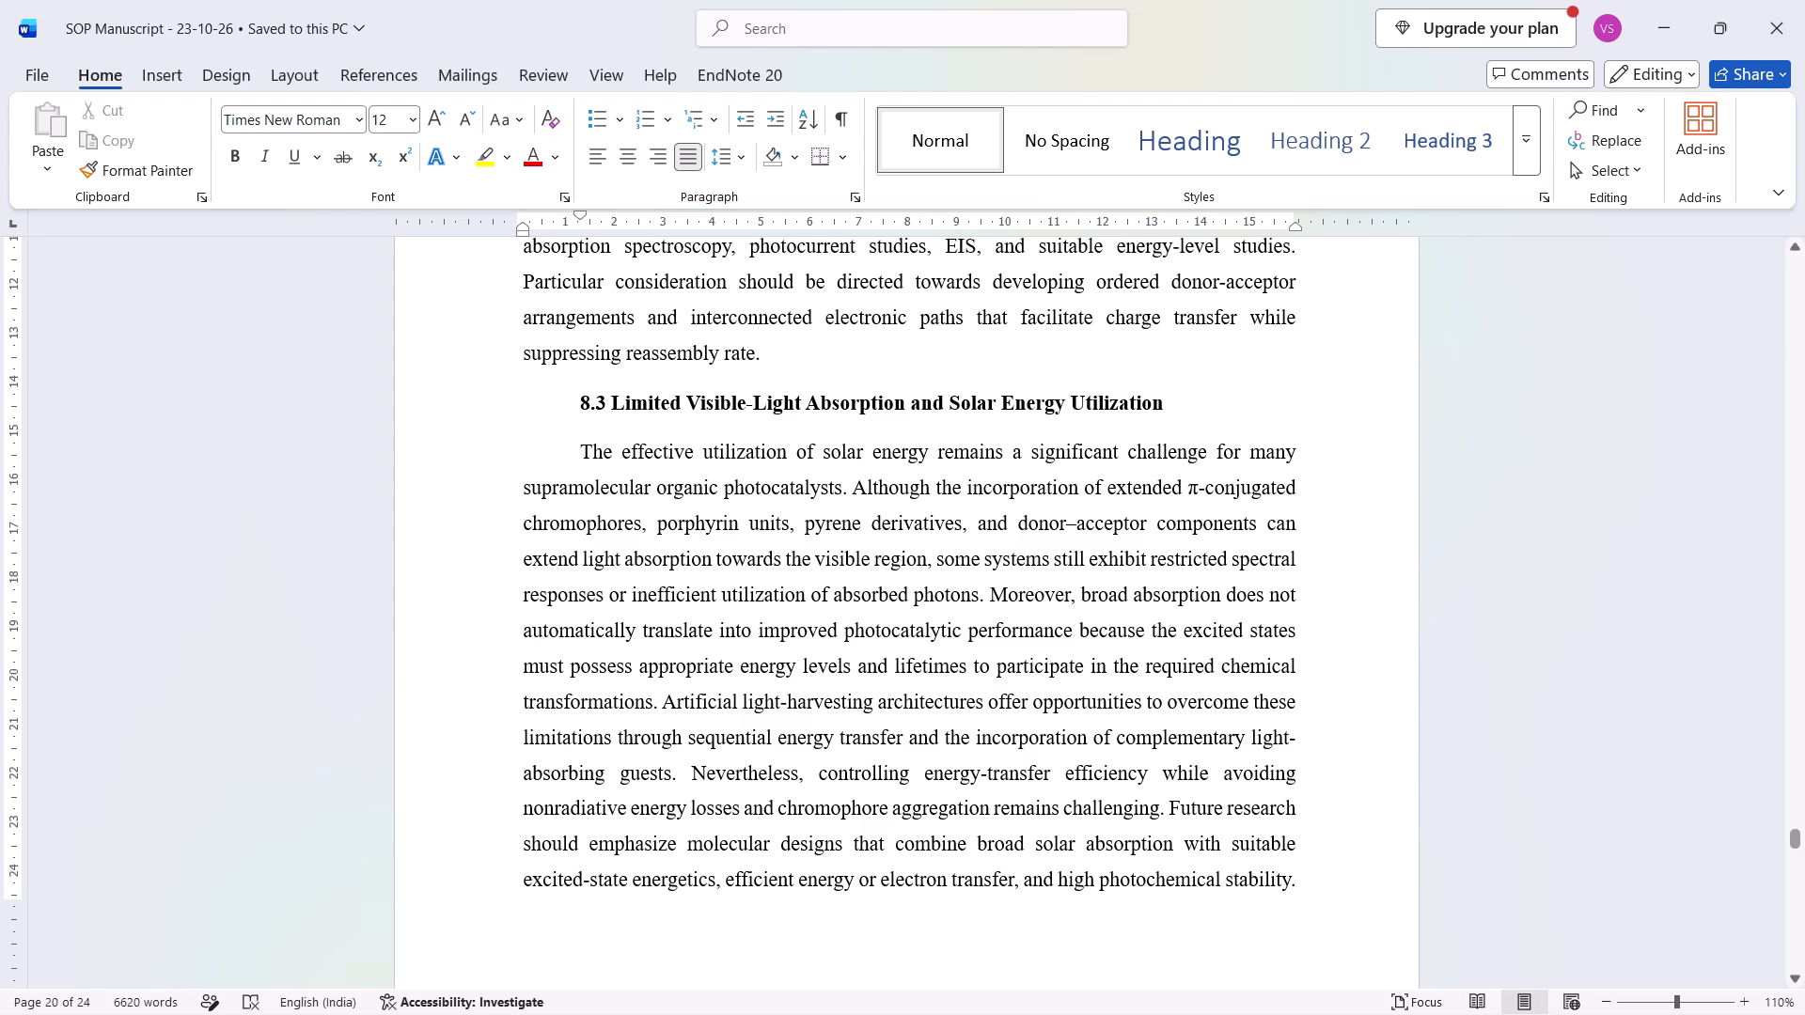
# Review the challenges discussion from the numbered (i) and (ii) points through section 8.5, returning to the text around heading 8.3.
pyautogui.hscroll(-1, 636, 424)
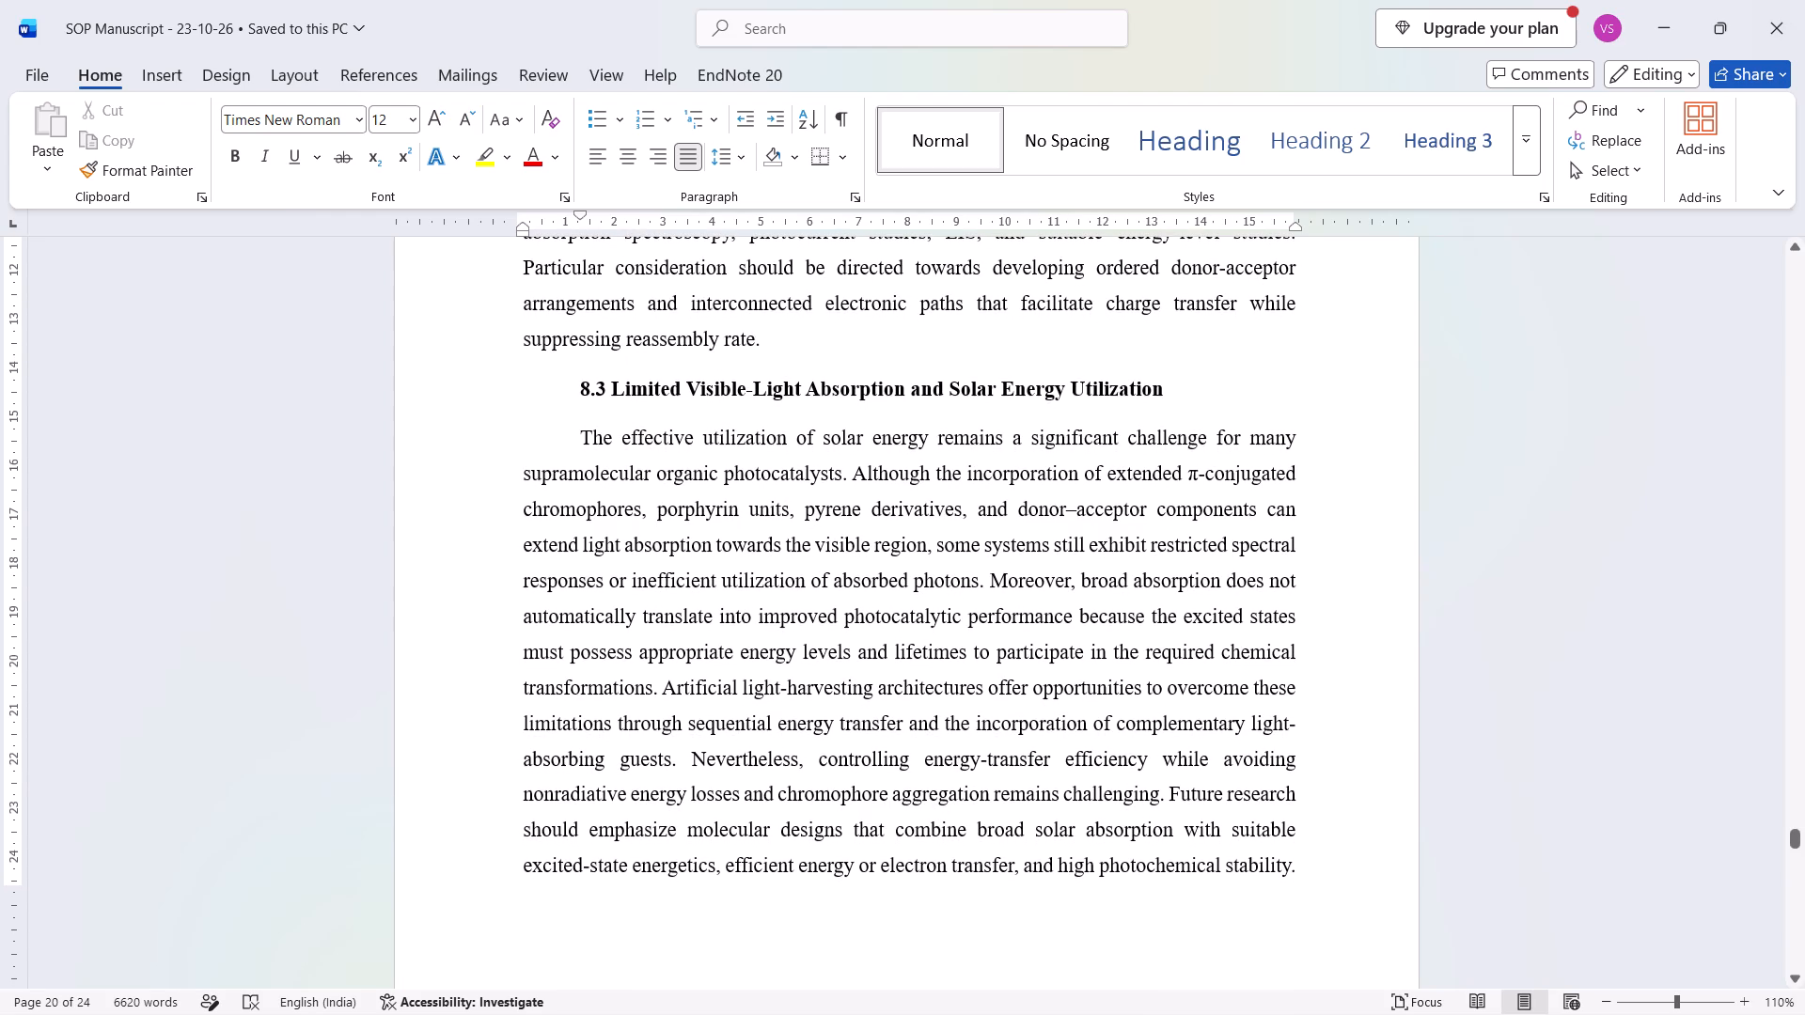
pyautogui.scroll(4, 636, 429)
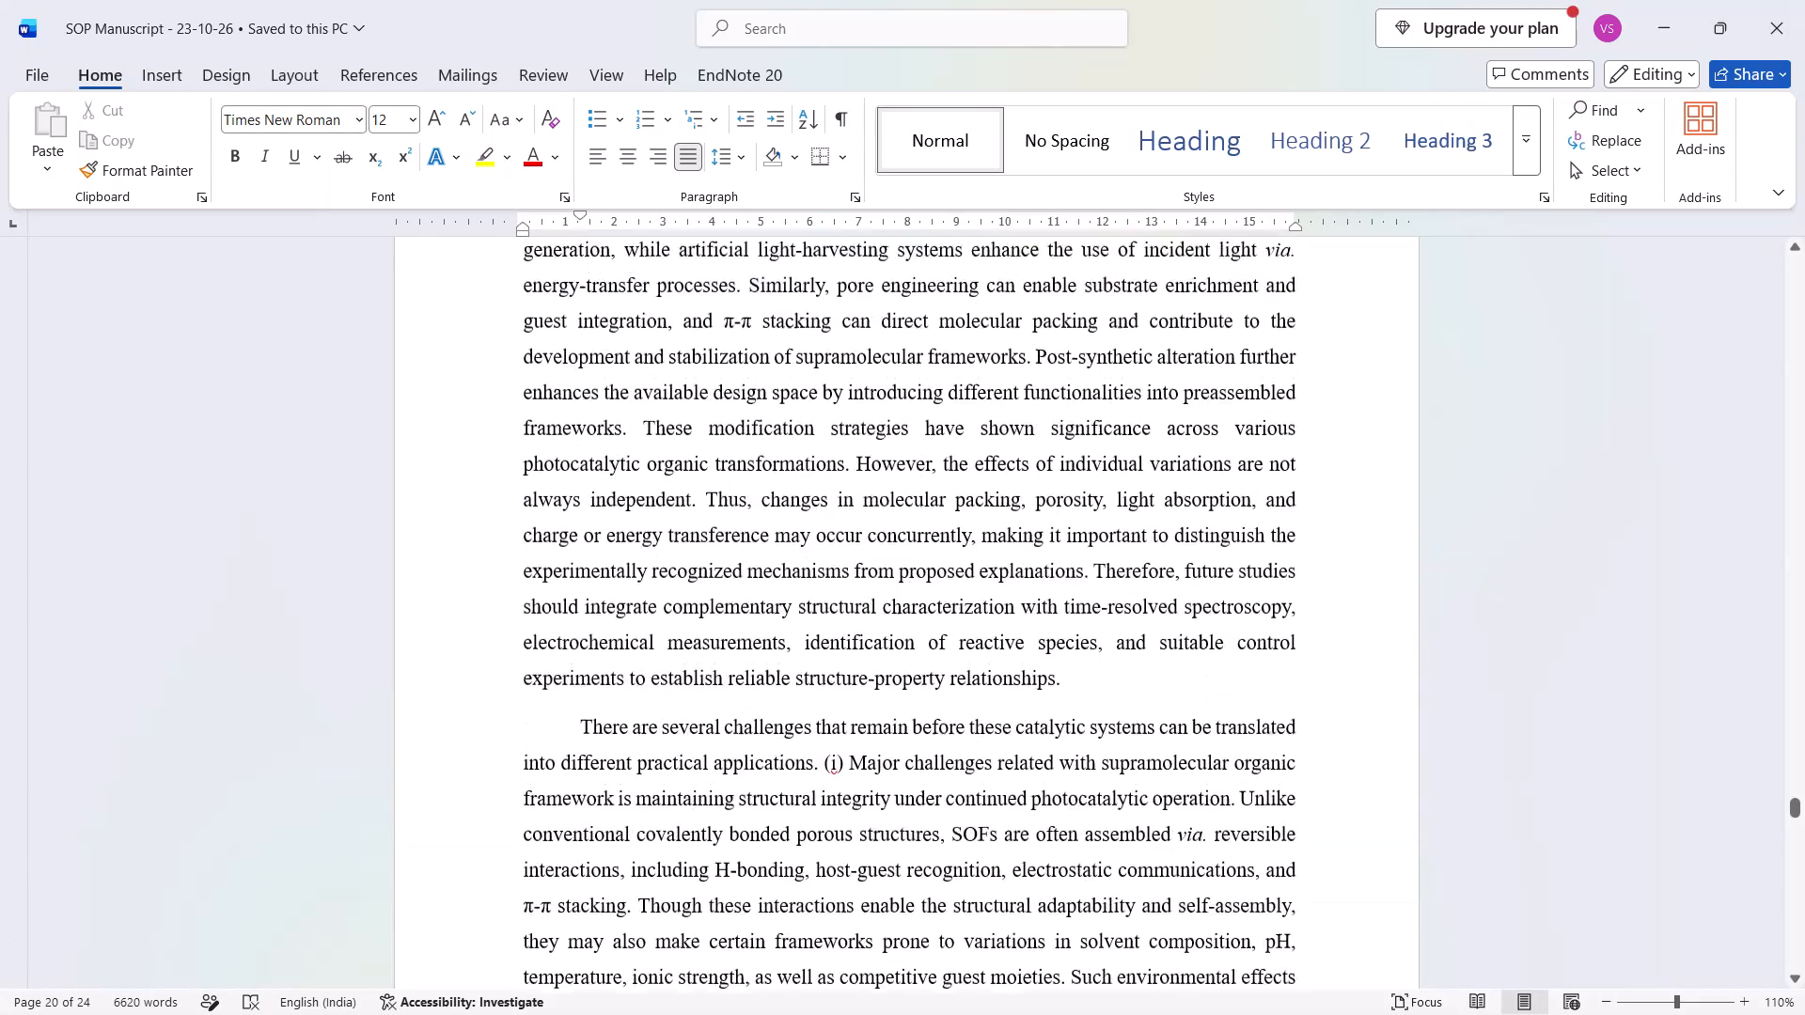
pyautogui.scroll(-4, 636, 429)
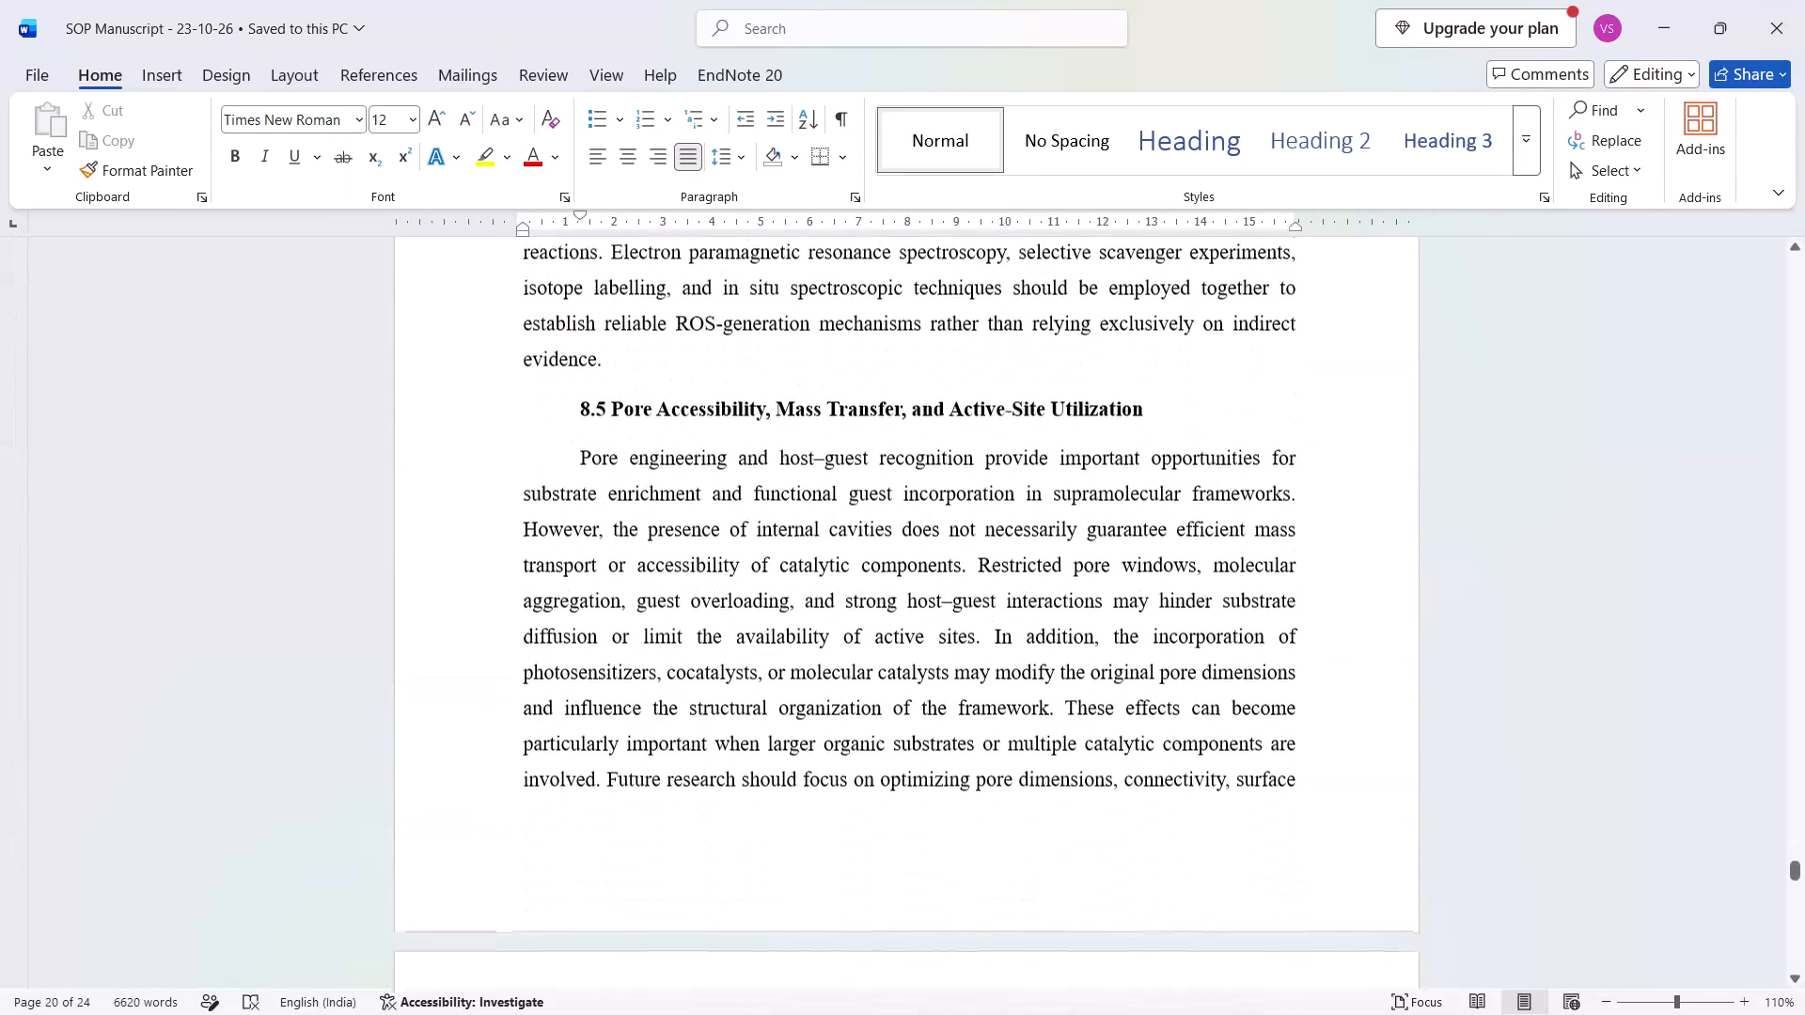
pyautogui.scroll(-2, 636, 429)
pyautogui.scroll(3, 636, 429)
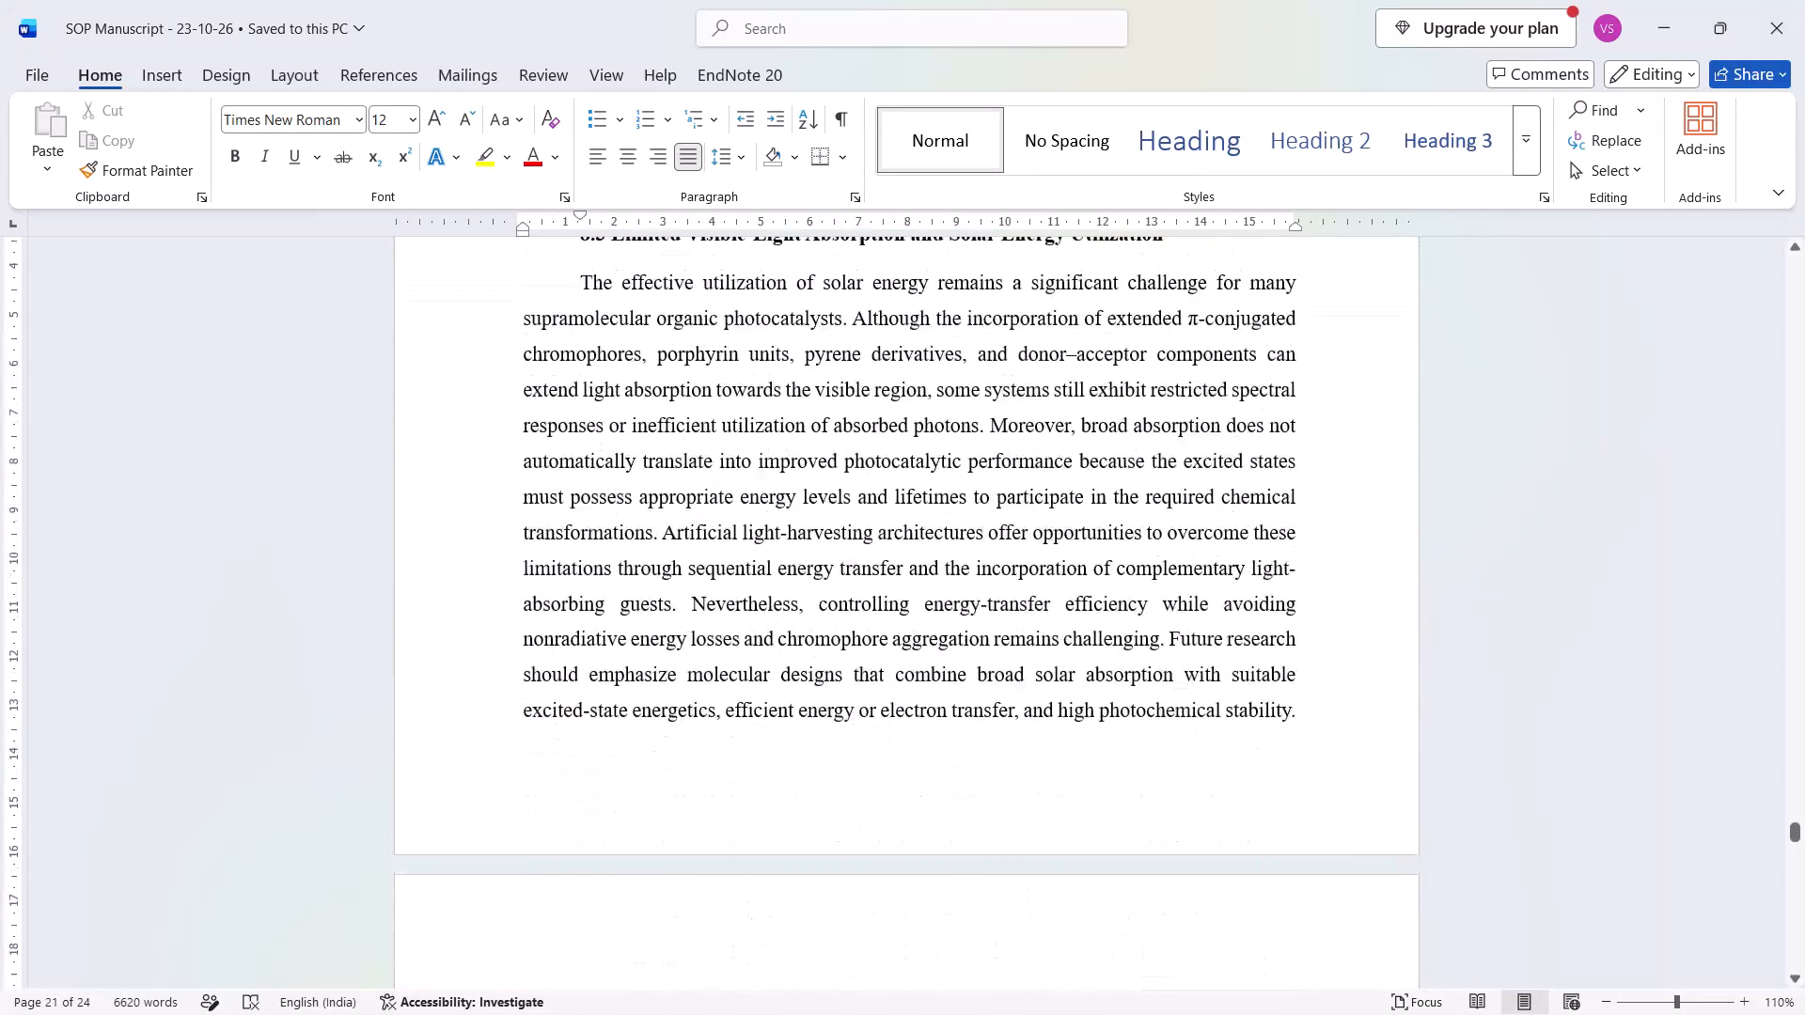
pyautogui.scroll(2, 636, 429)
pyautogui.hscroll(1, 636, 429)
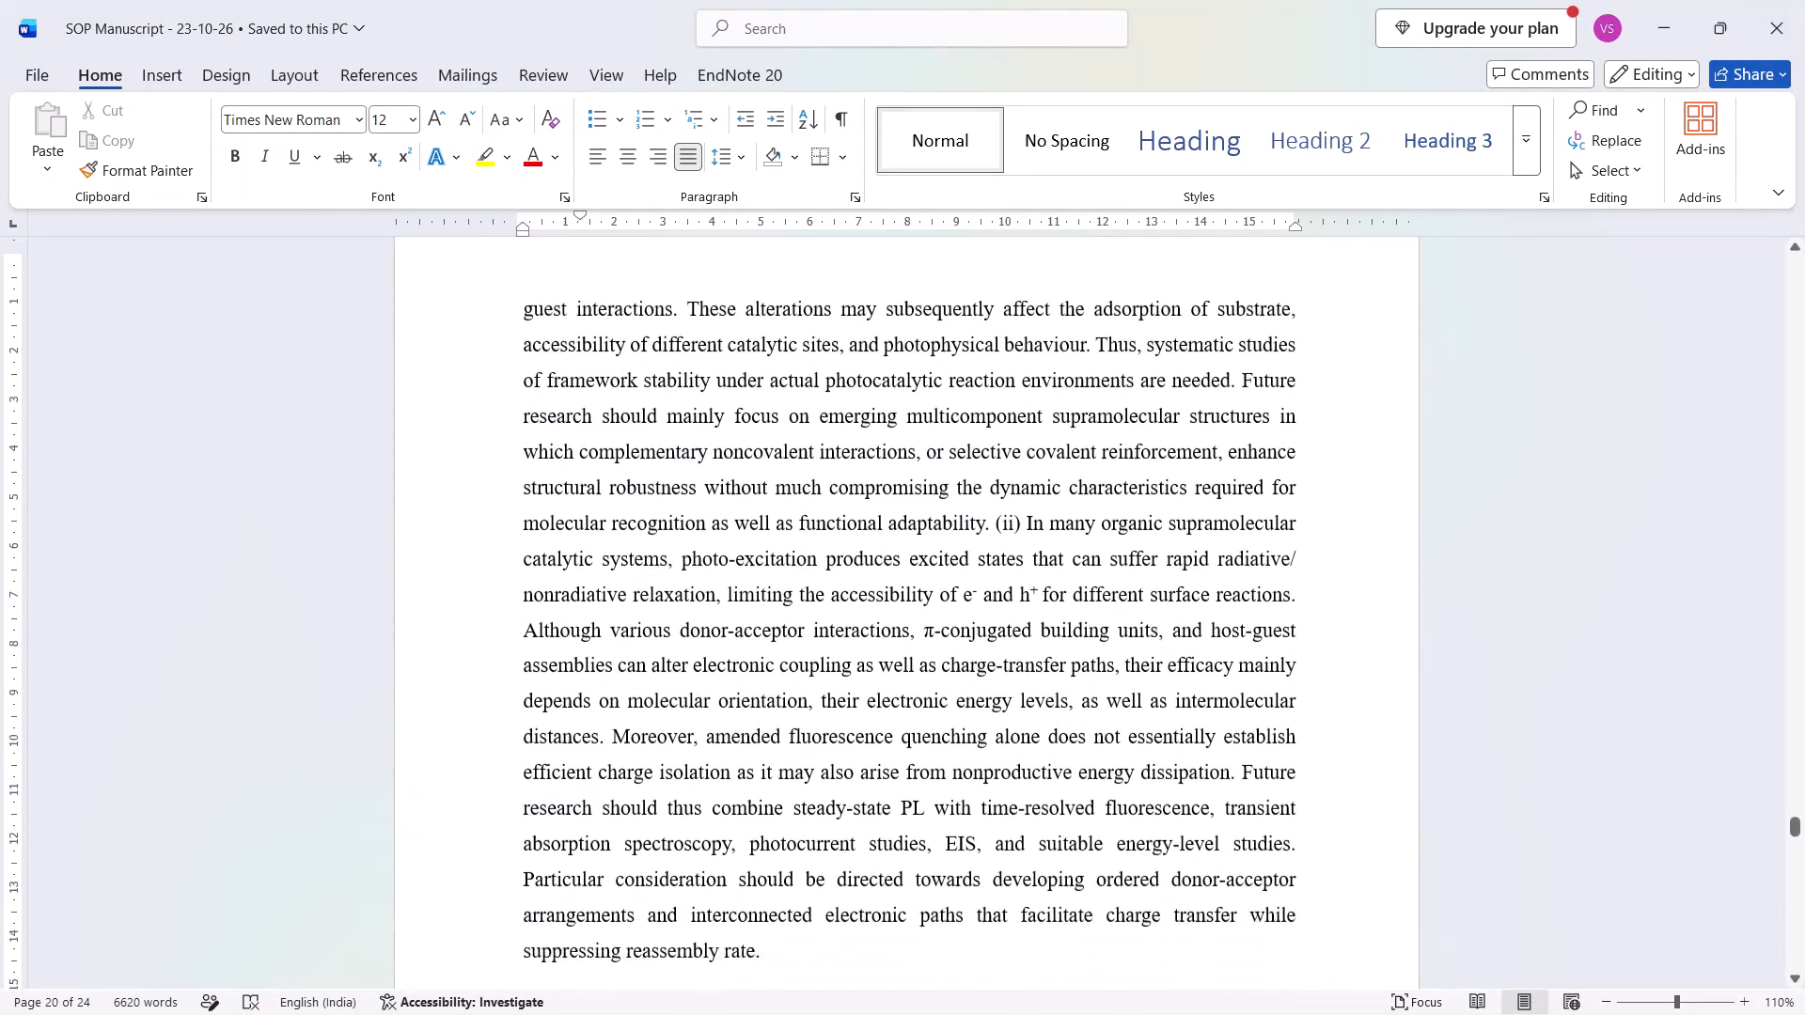
pyautogui.hscroll(1, 636, 429)
pyautogui.scroll(-1, 636, 429)
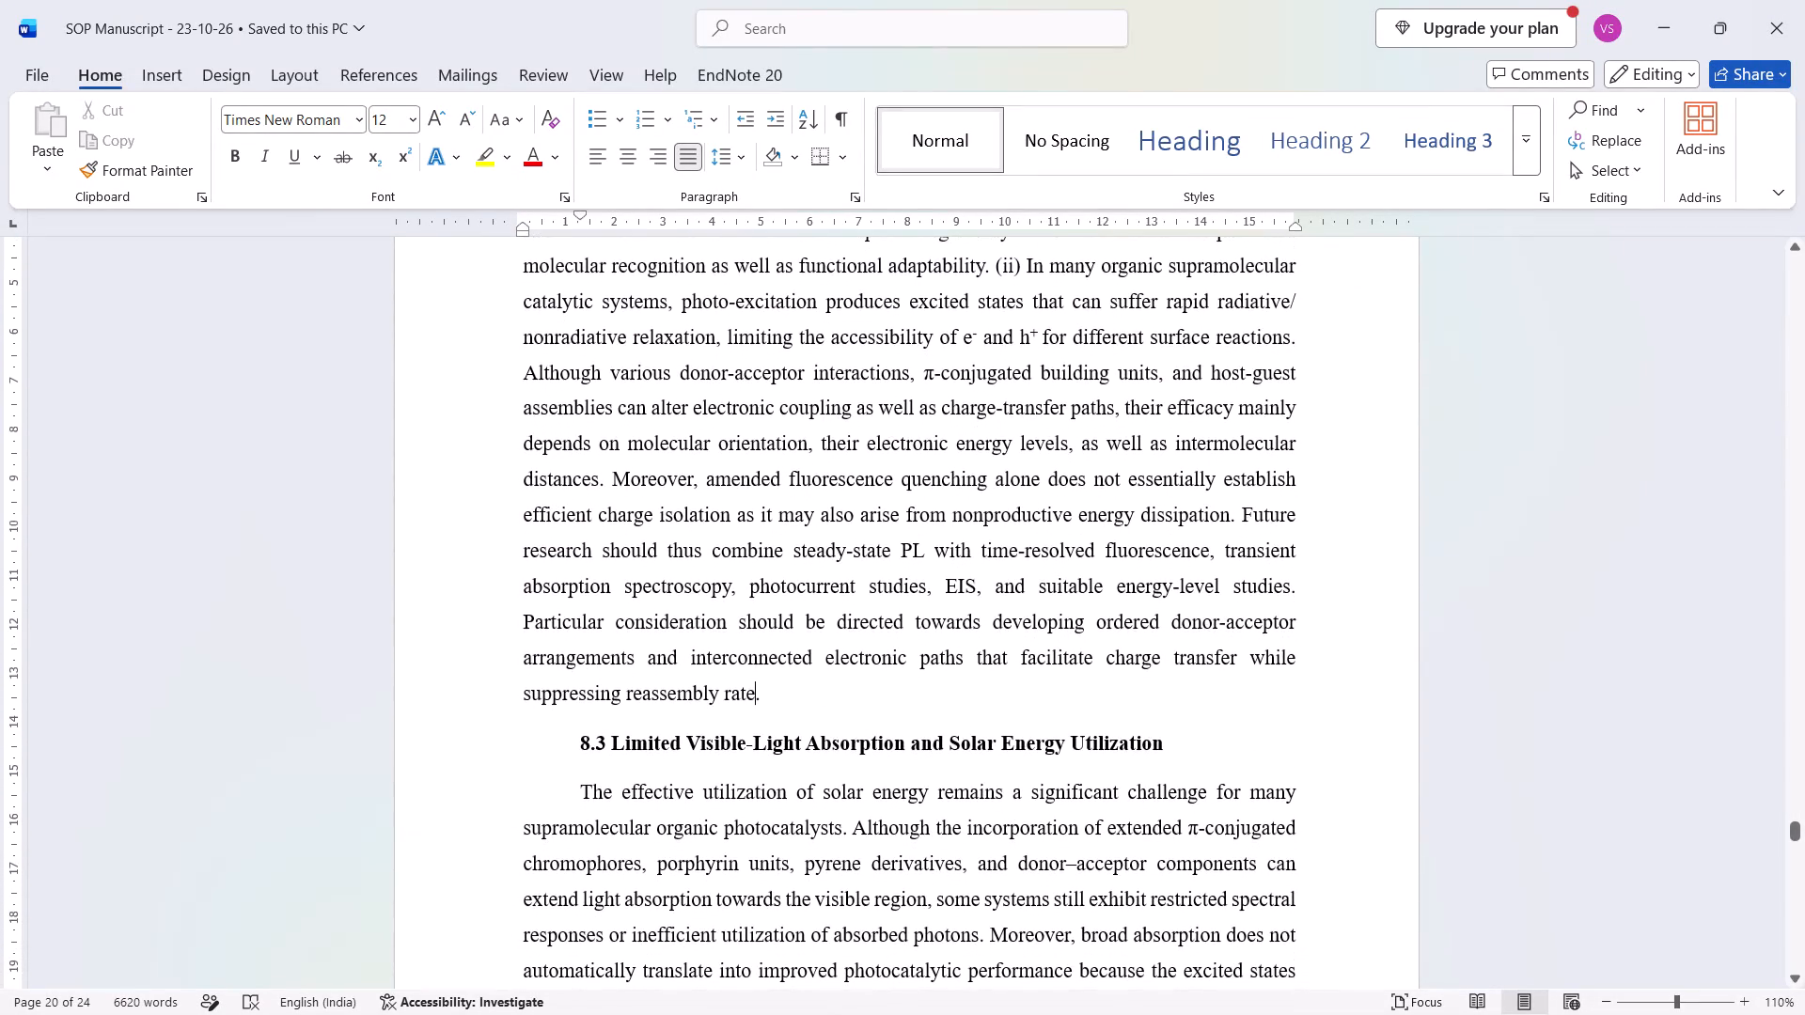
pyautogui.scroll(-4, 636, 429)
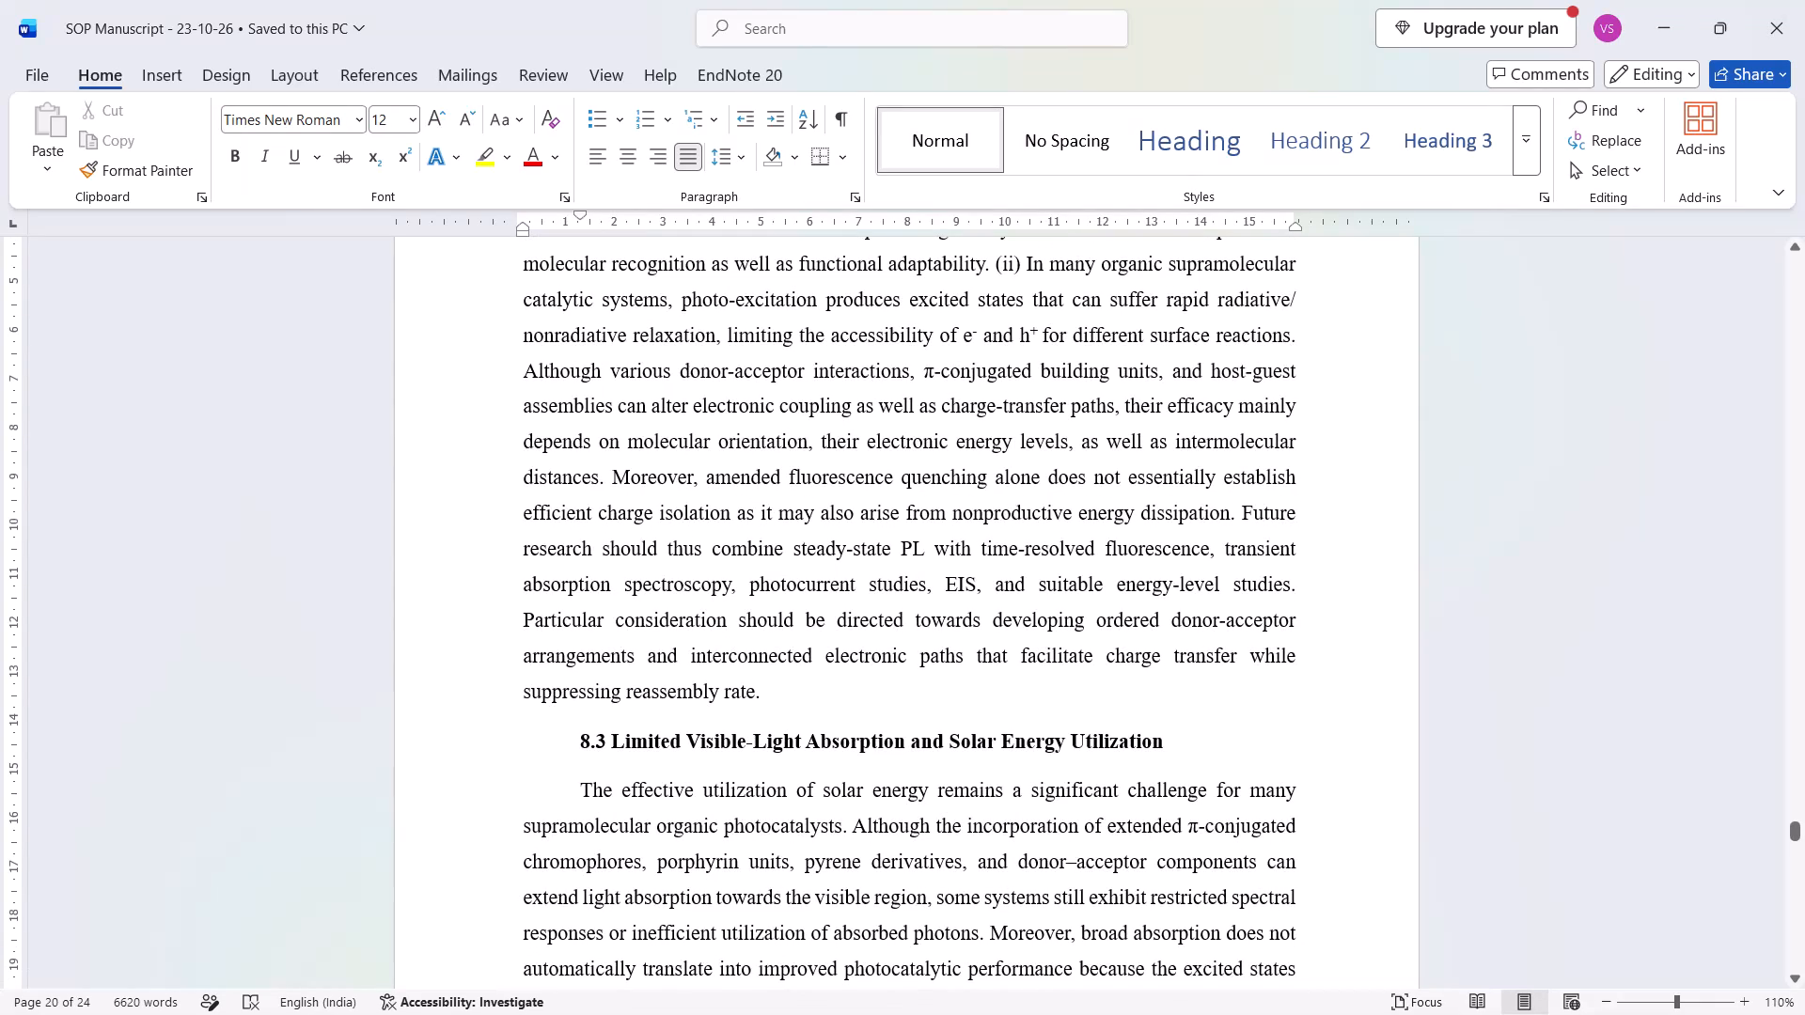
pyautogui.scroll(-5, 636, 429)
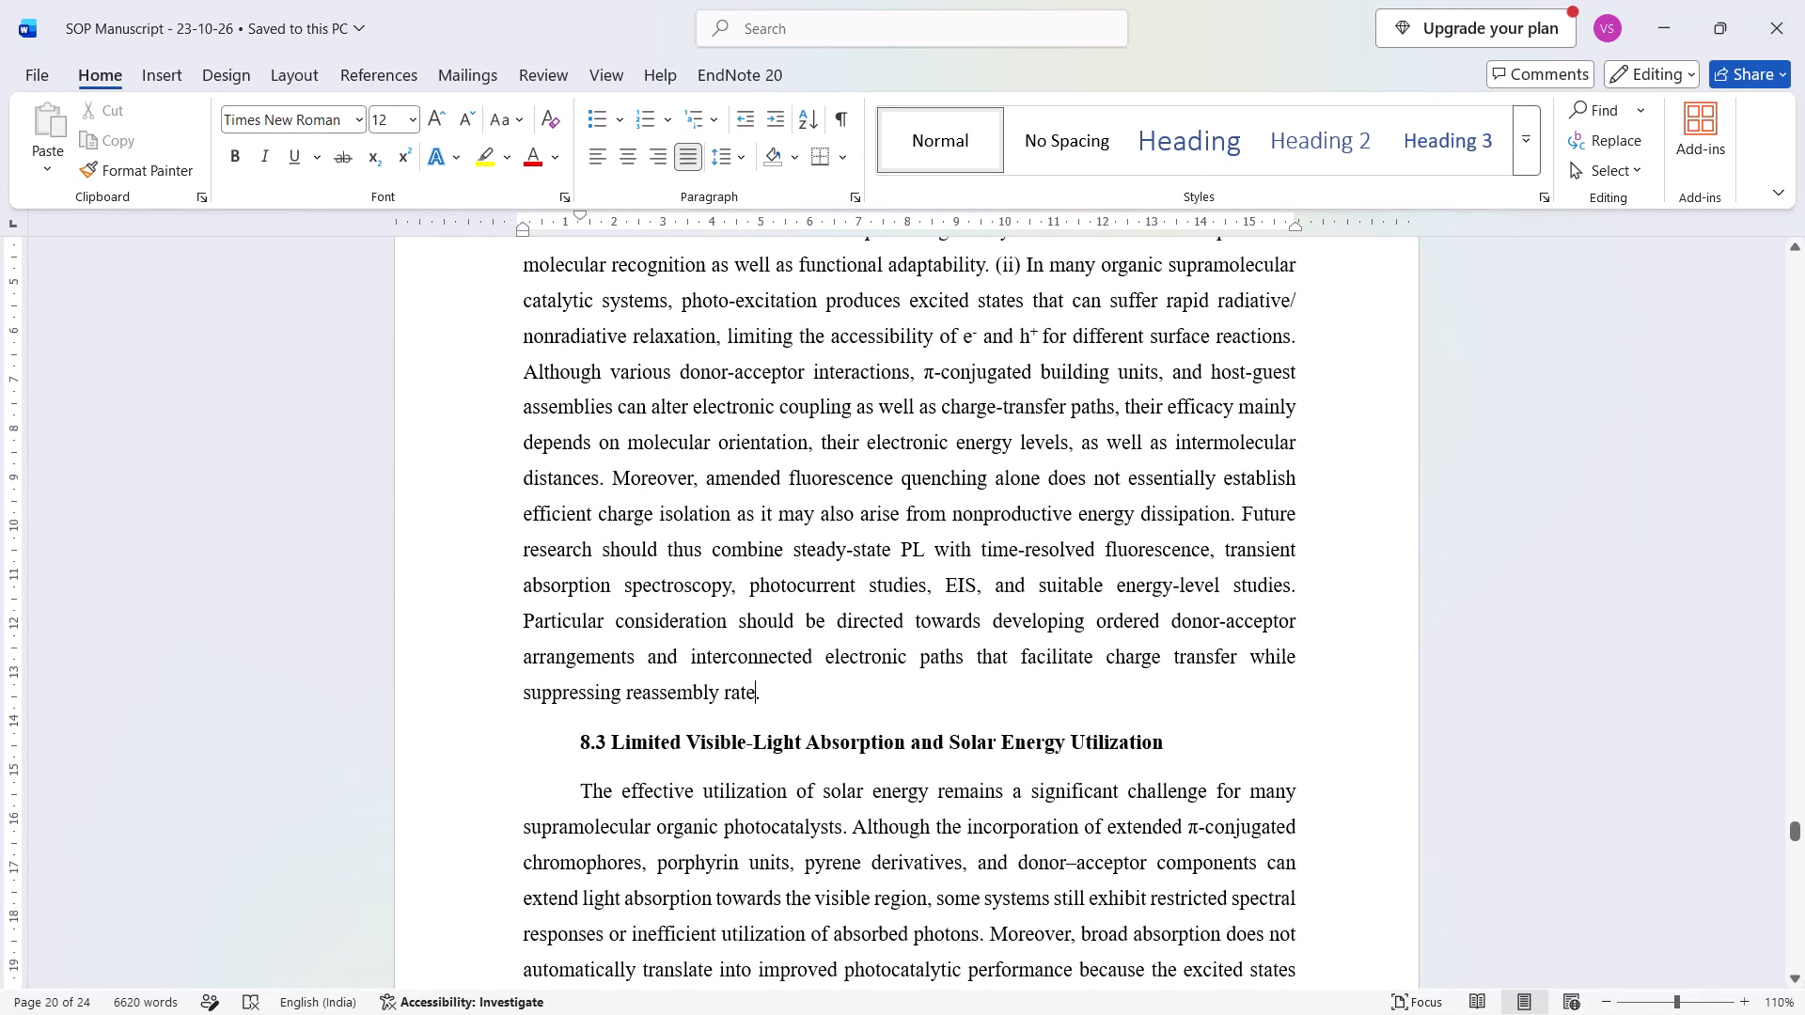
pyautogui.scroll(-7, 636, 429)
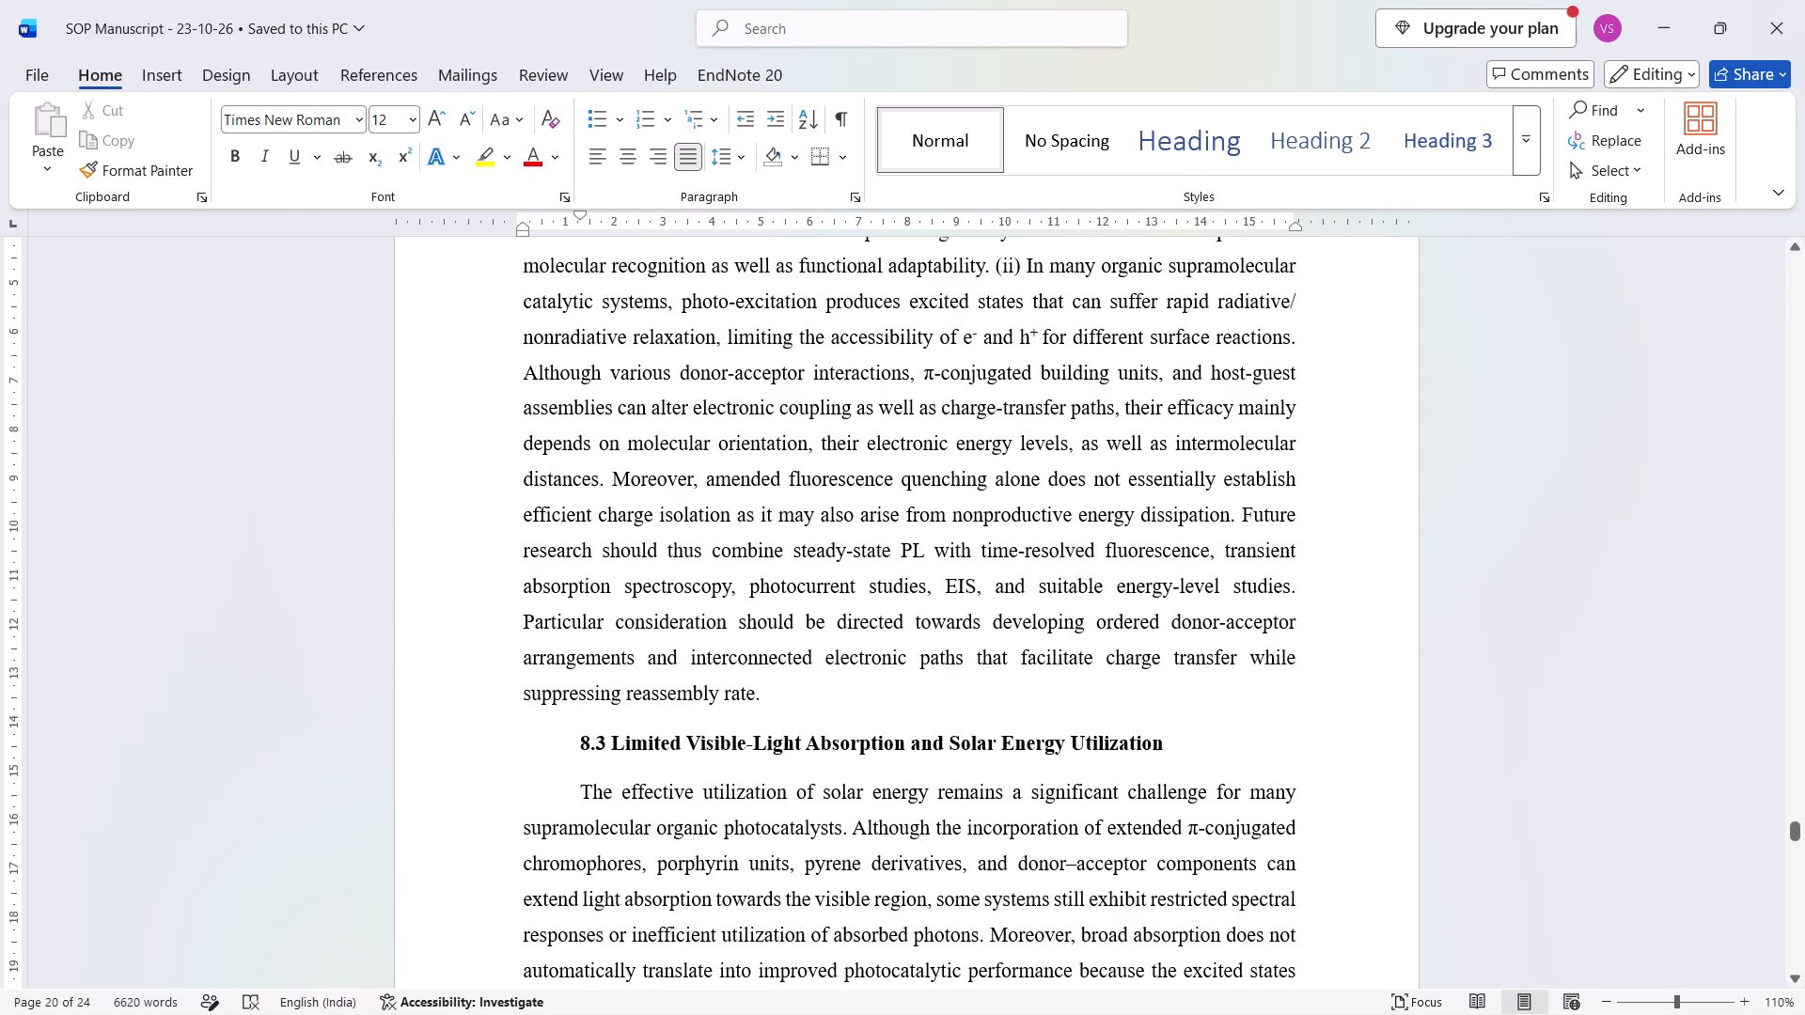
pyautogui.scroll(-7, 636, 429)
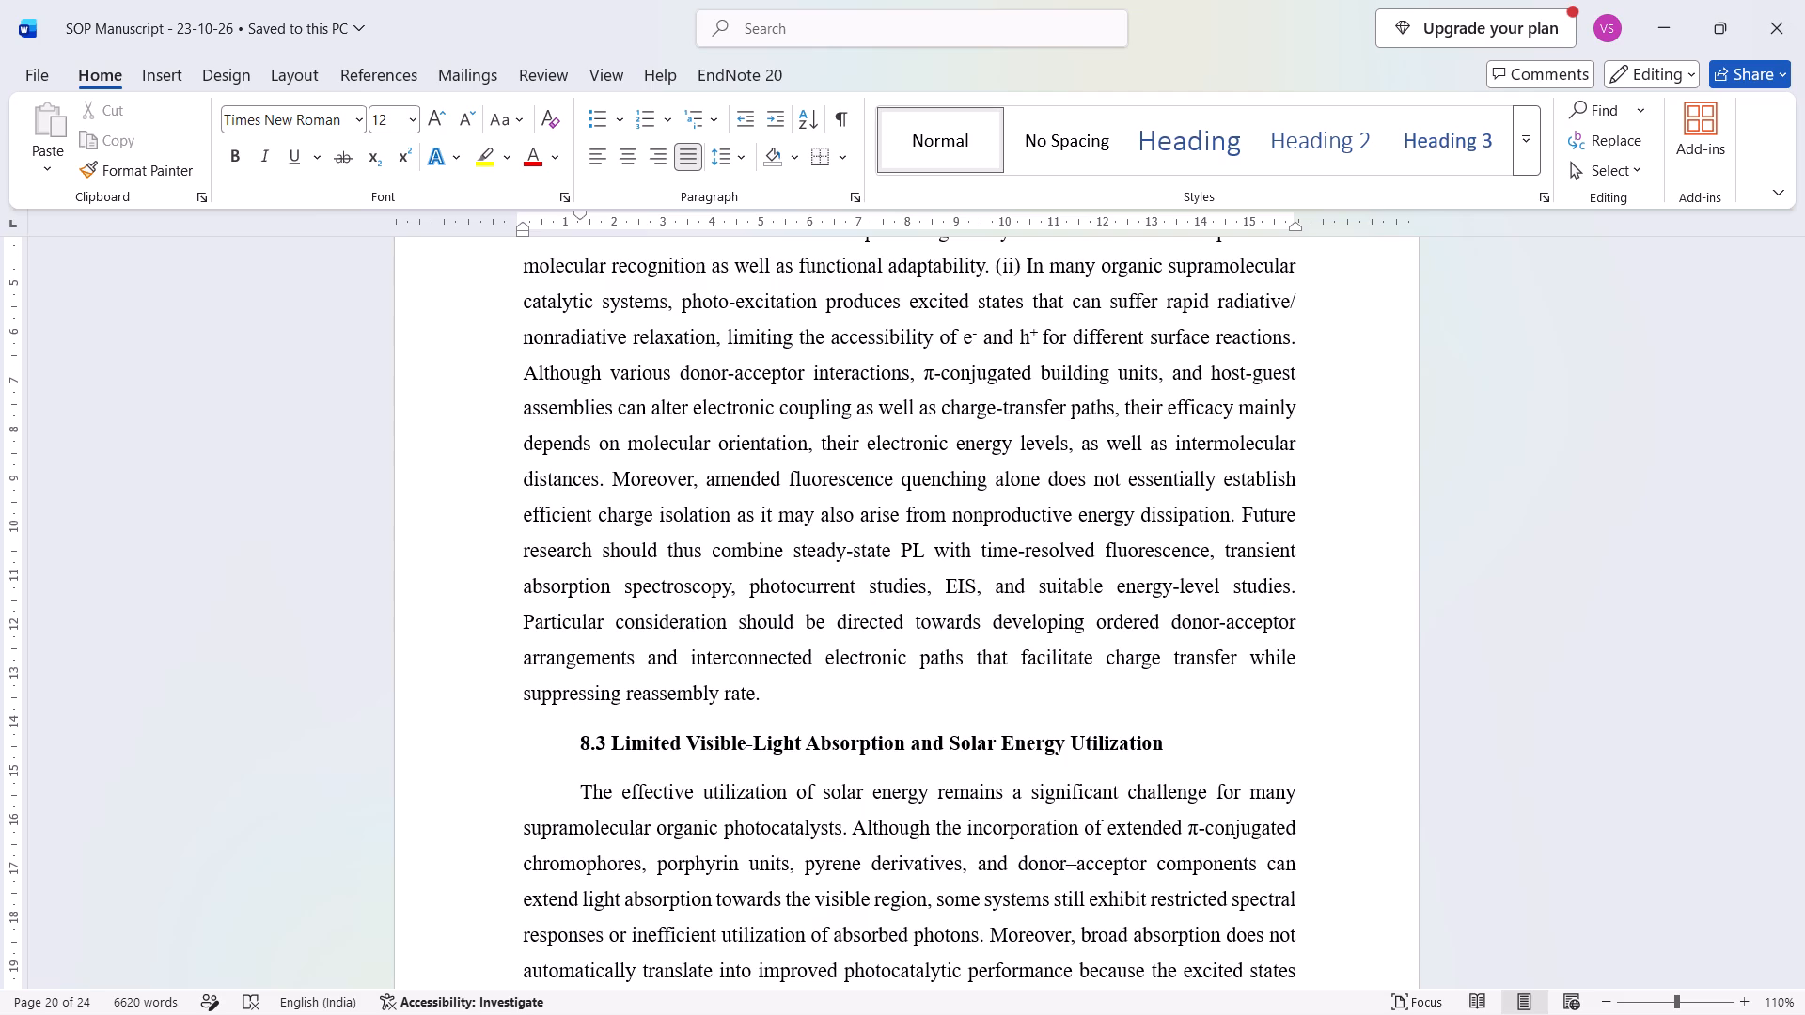
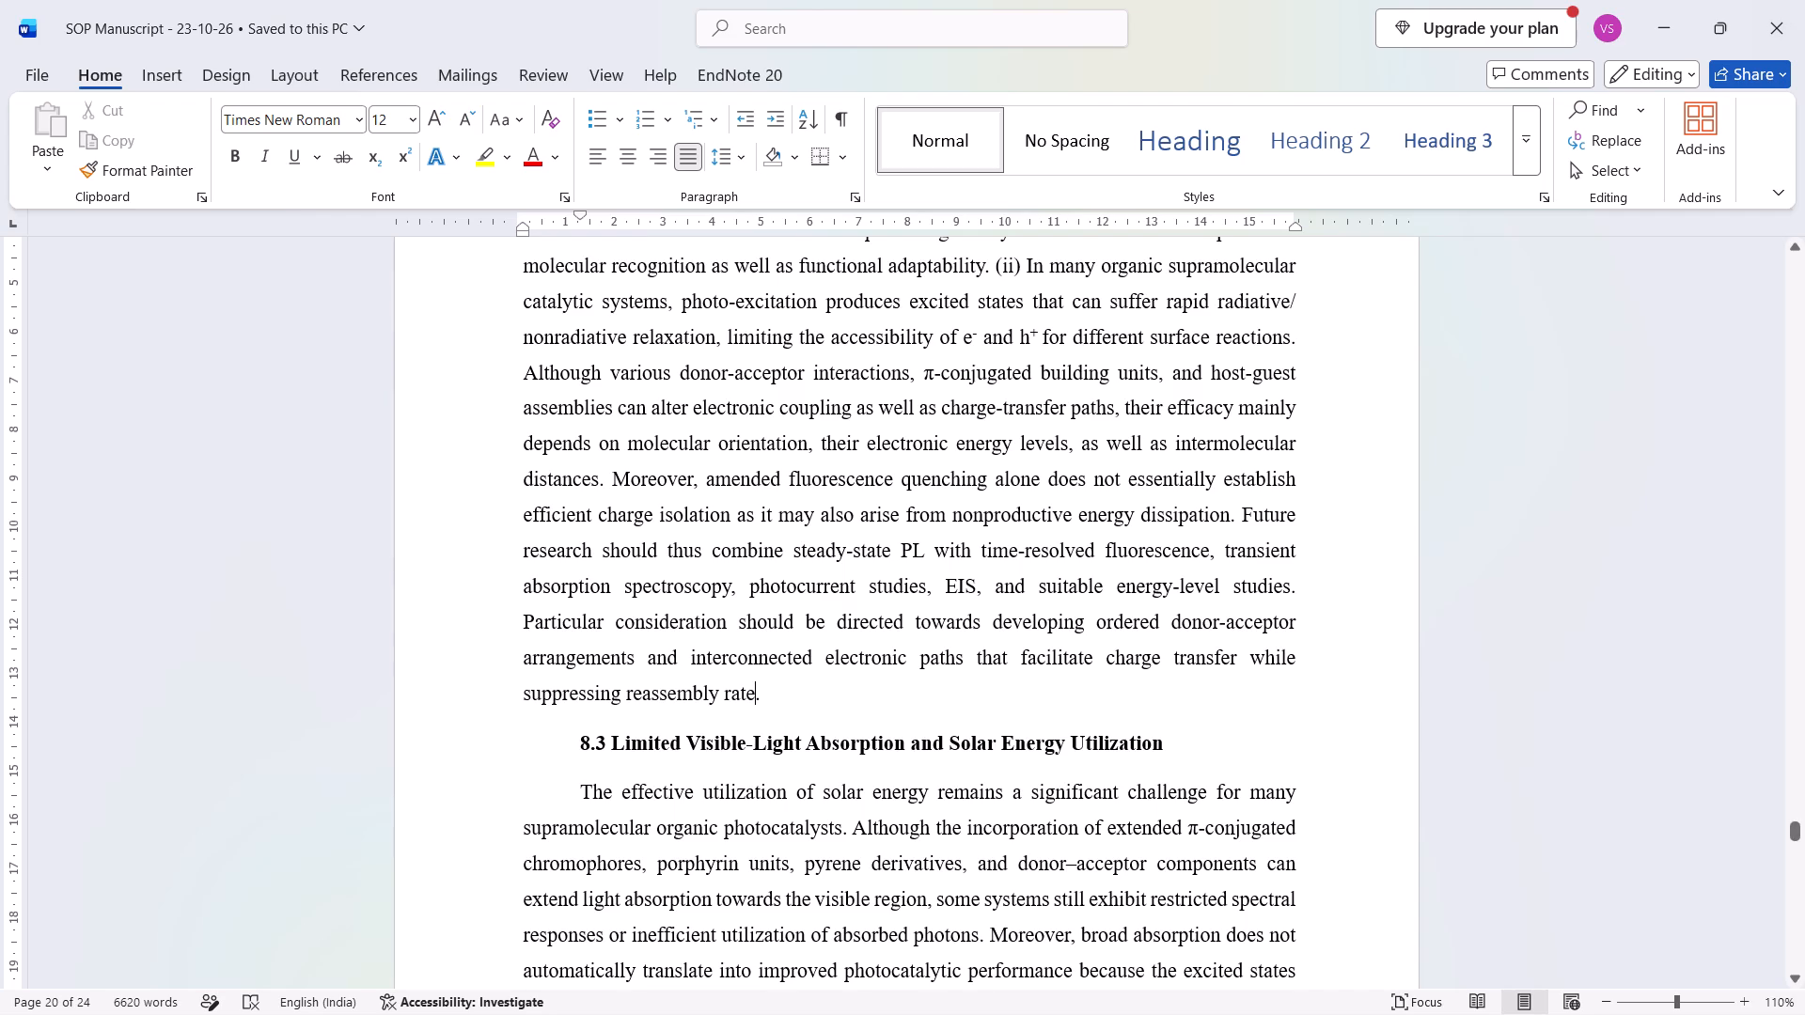
# Replace heading 8.3 on visible-light absorption with a "(iii)" marker at the start of the paragraph below it.
pyautogui.scroll(-2, 1044, 470)
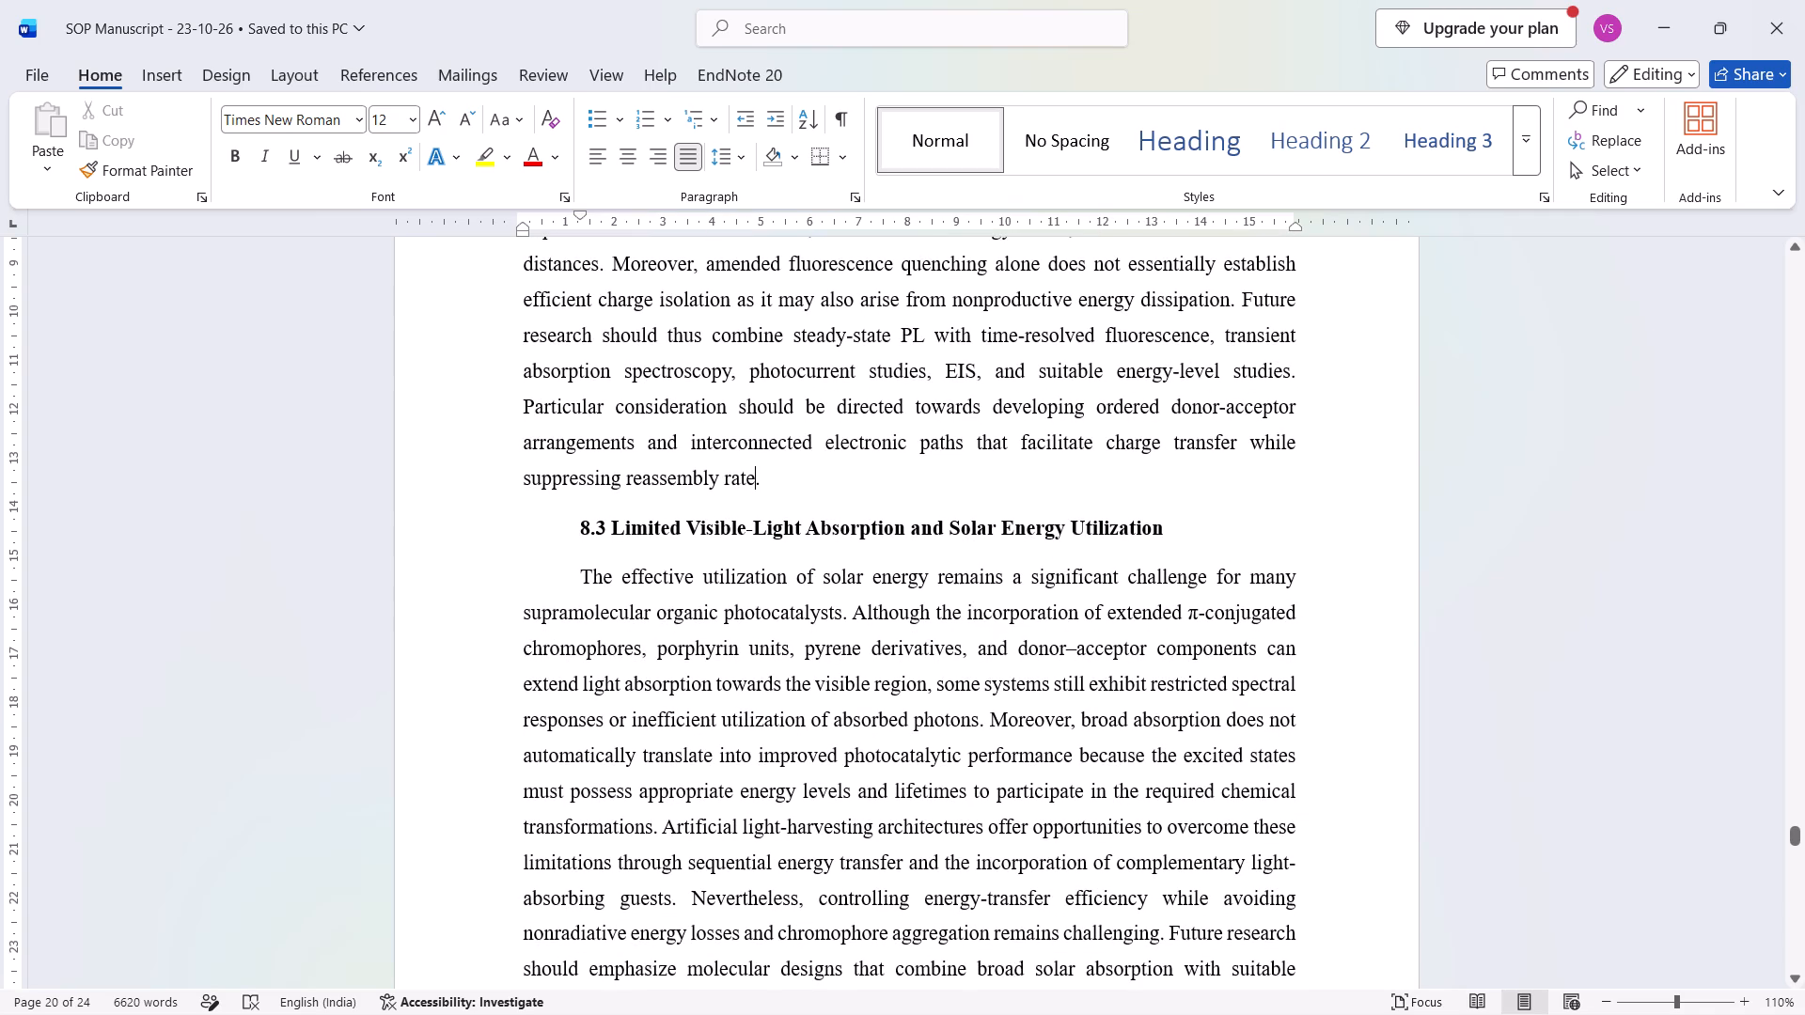
pyautogui.moveTo(1209, 520); pyautogui.dragTo(628, 530)
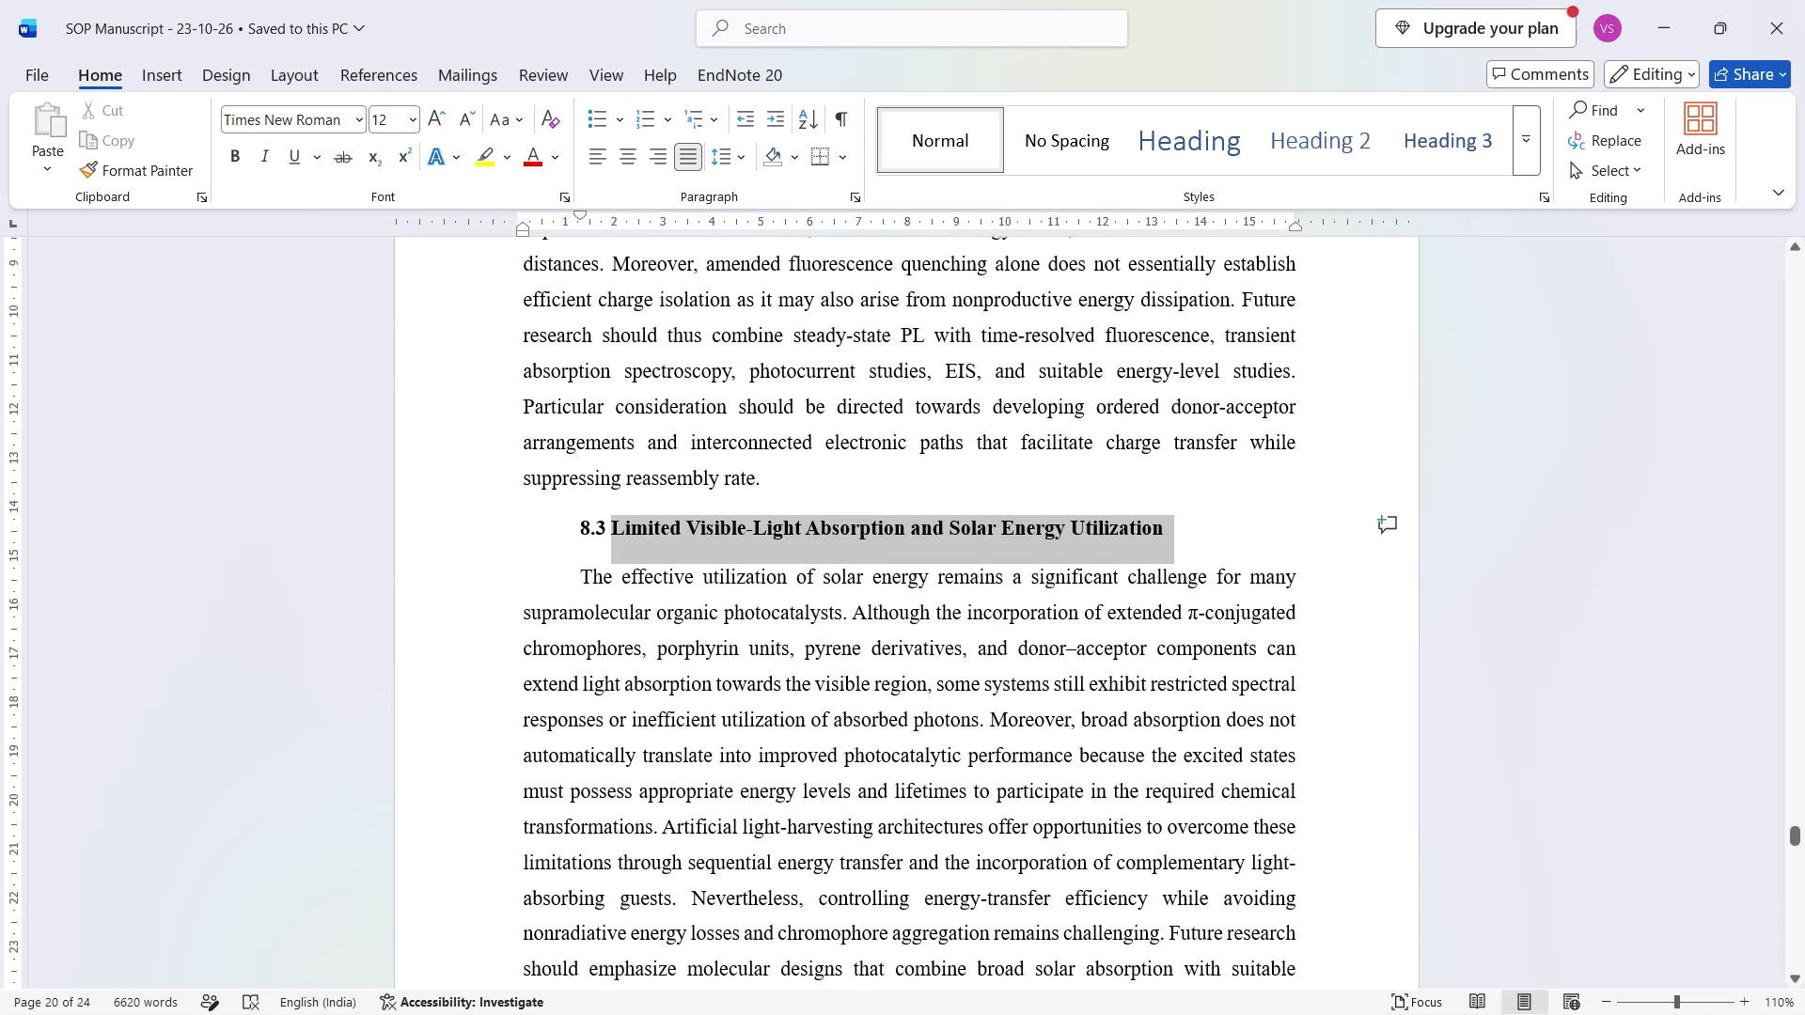
pyautogui.moveTo(628, 530); pyautogui.dragTo(576, 533)
pyautogui.press('BackSpace')
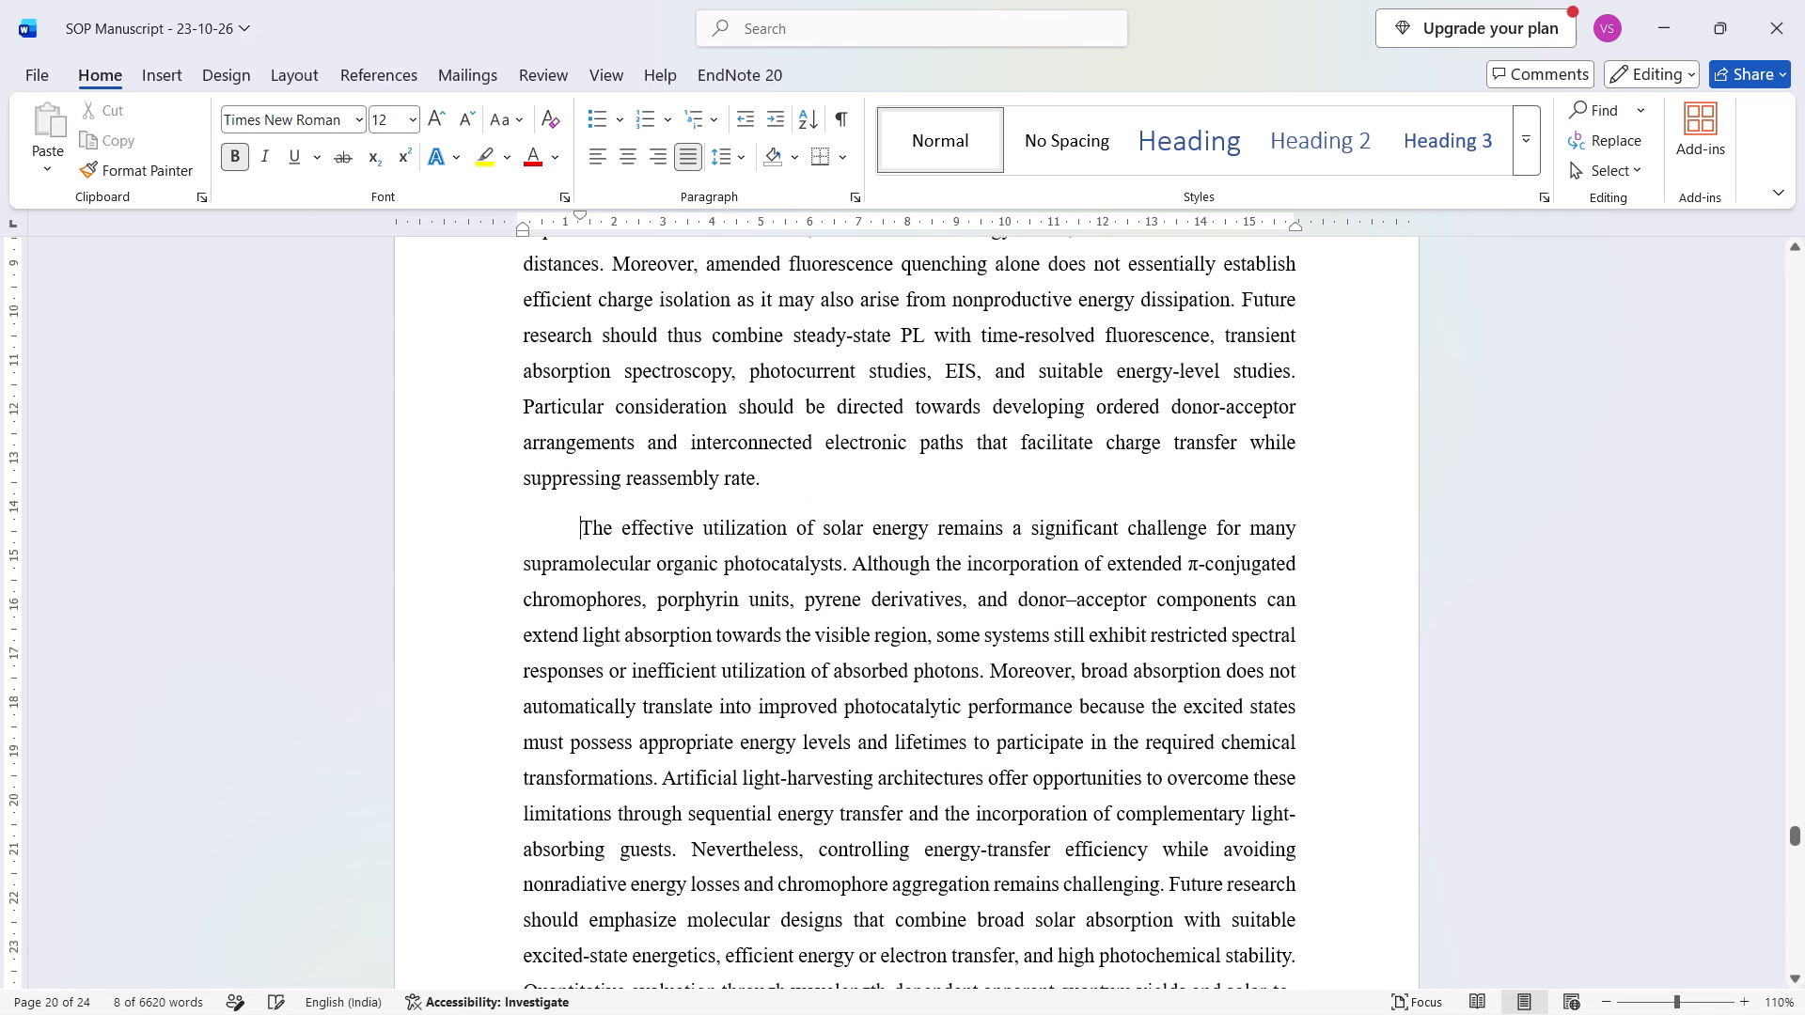
pyautogui.write('()')
pyautogui.press('space')
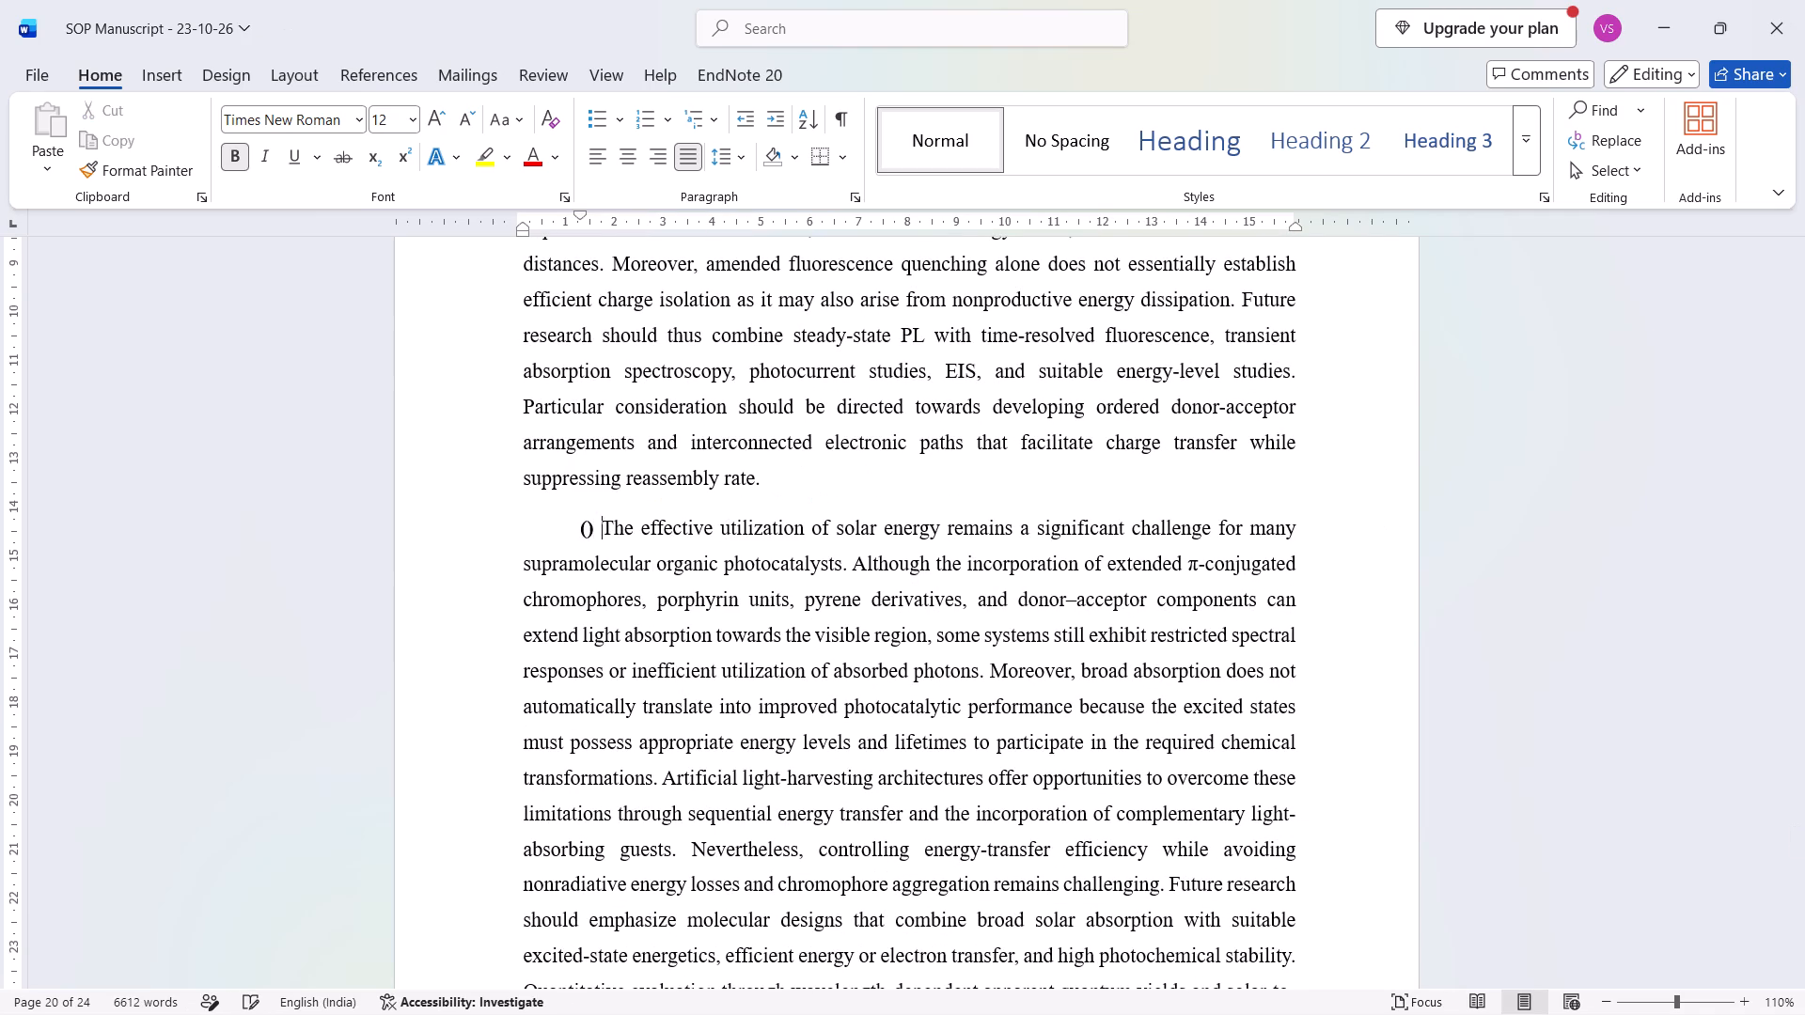
pyautogui.press('Left')
pyautogui.press('Left')
pyautogui.write('iii')
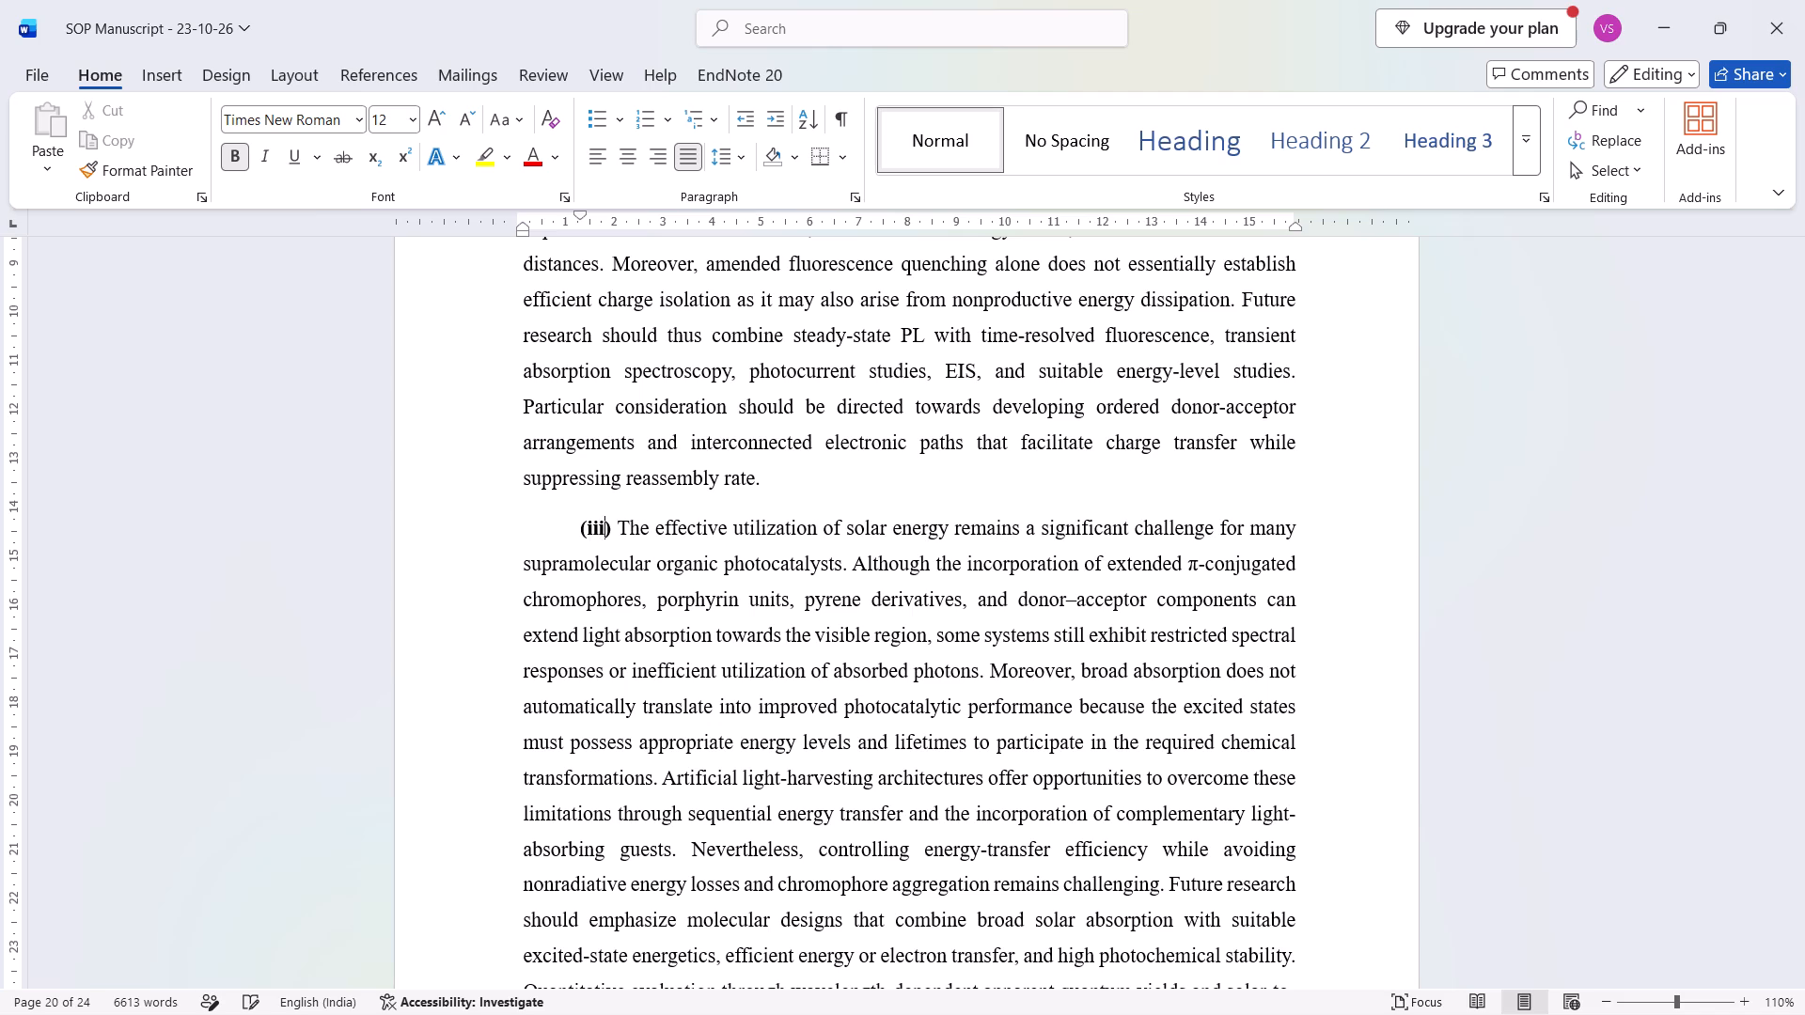
# Merge the (iii) paragraph into the preceding one so it continues directly after "suppressing reassembly rate.".
pyautogui.click(573, 532)
pyautogui.press('BackSpace')
pyautogui.press('BackSpace')
pyautogui.press('BackSpace')
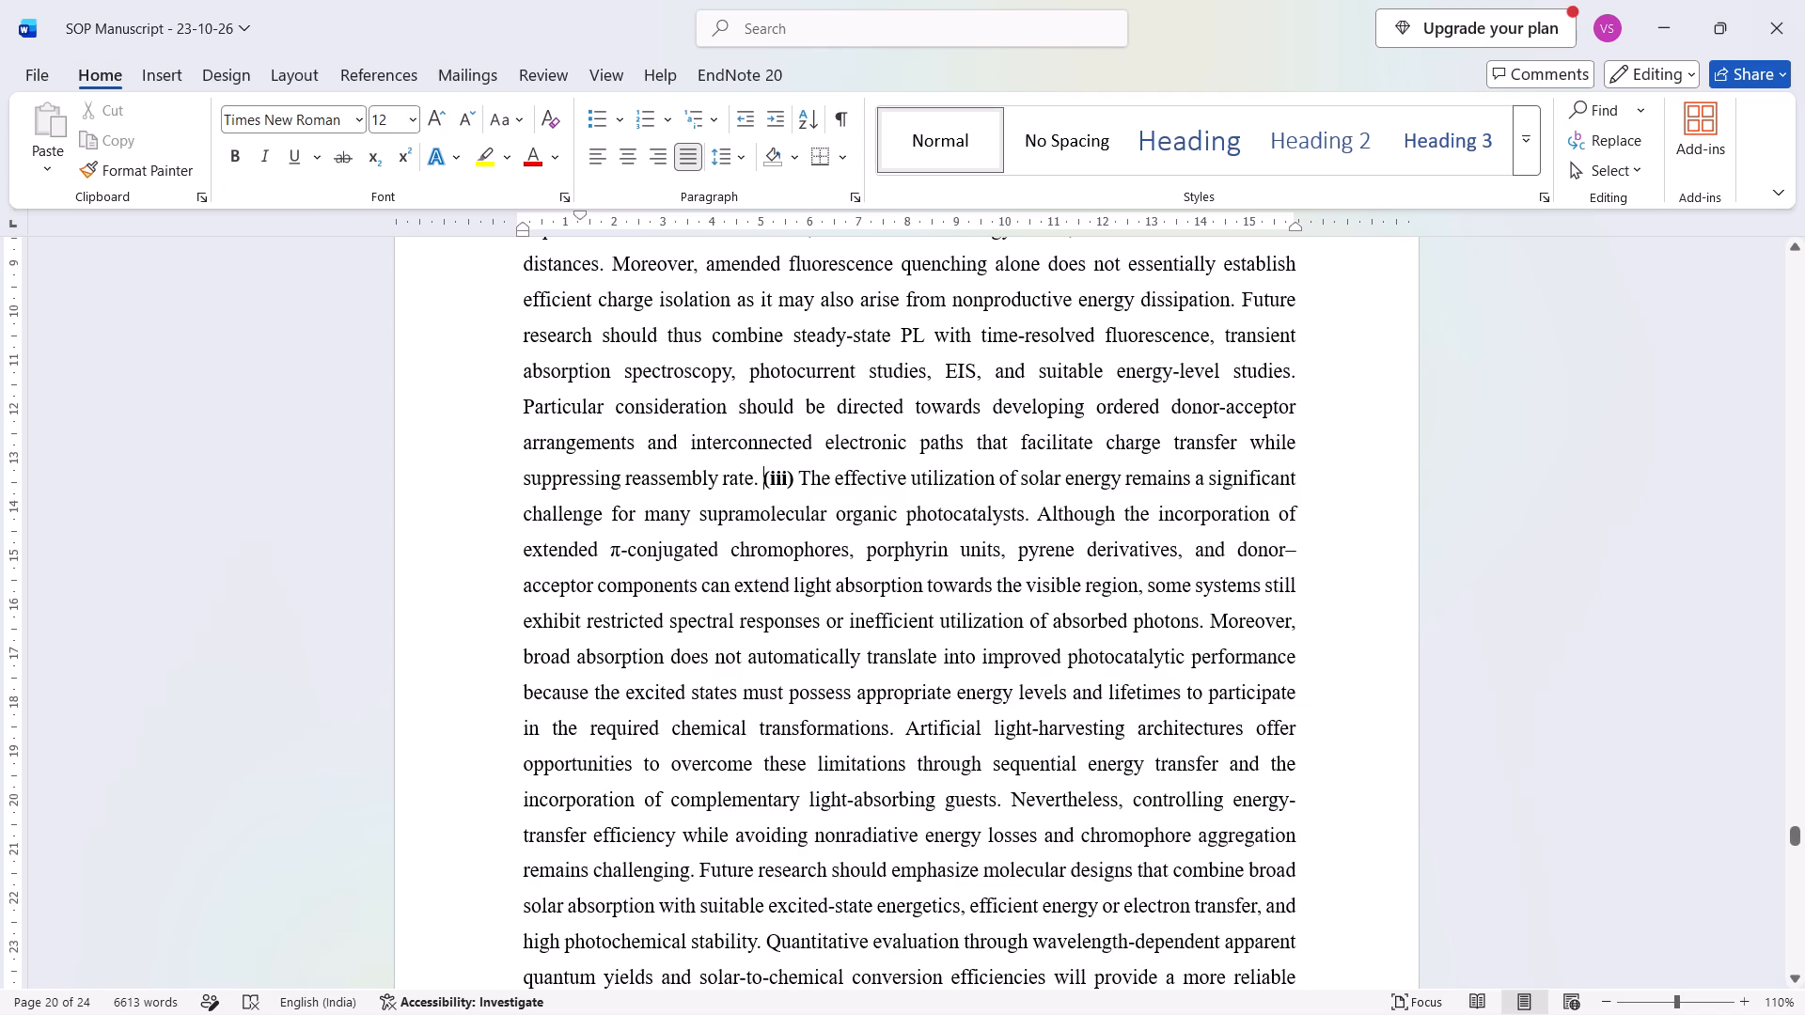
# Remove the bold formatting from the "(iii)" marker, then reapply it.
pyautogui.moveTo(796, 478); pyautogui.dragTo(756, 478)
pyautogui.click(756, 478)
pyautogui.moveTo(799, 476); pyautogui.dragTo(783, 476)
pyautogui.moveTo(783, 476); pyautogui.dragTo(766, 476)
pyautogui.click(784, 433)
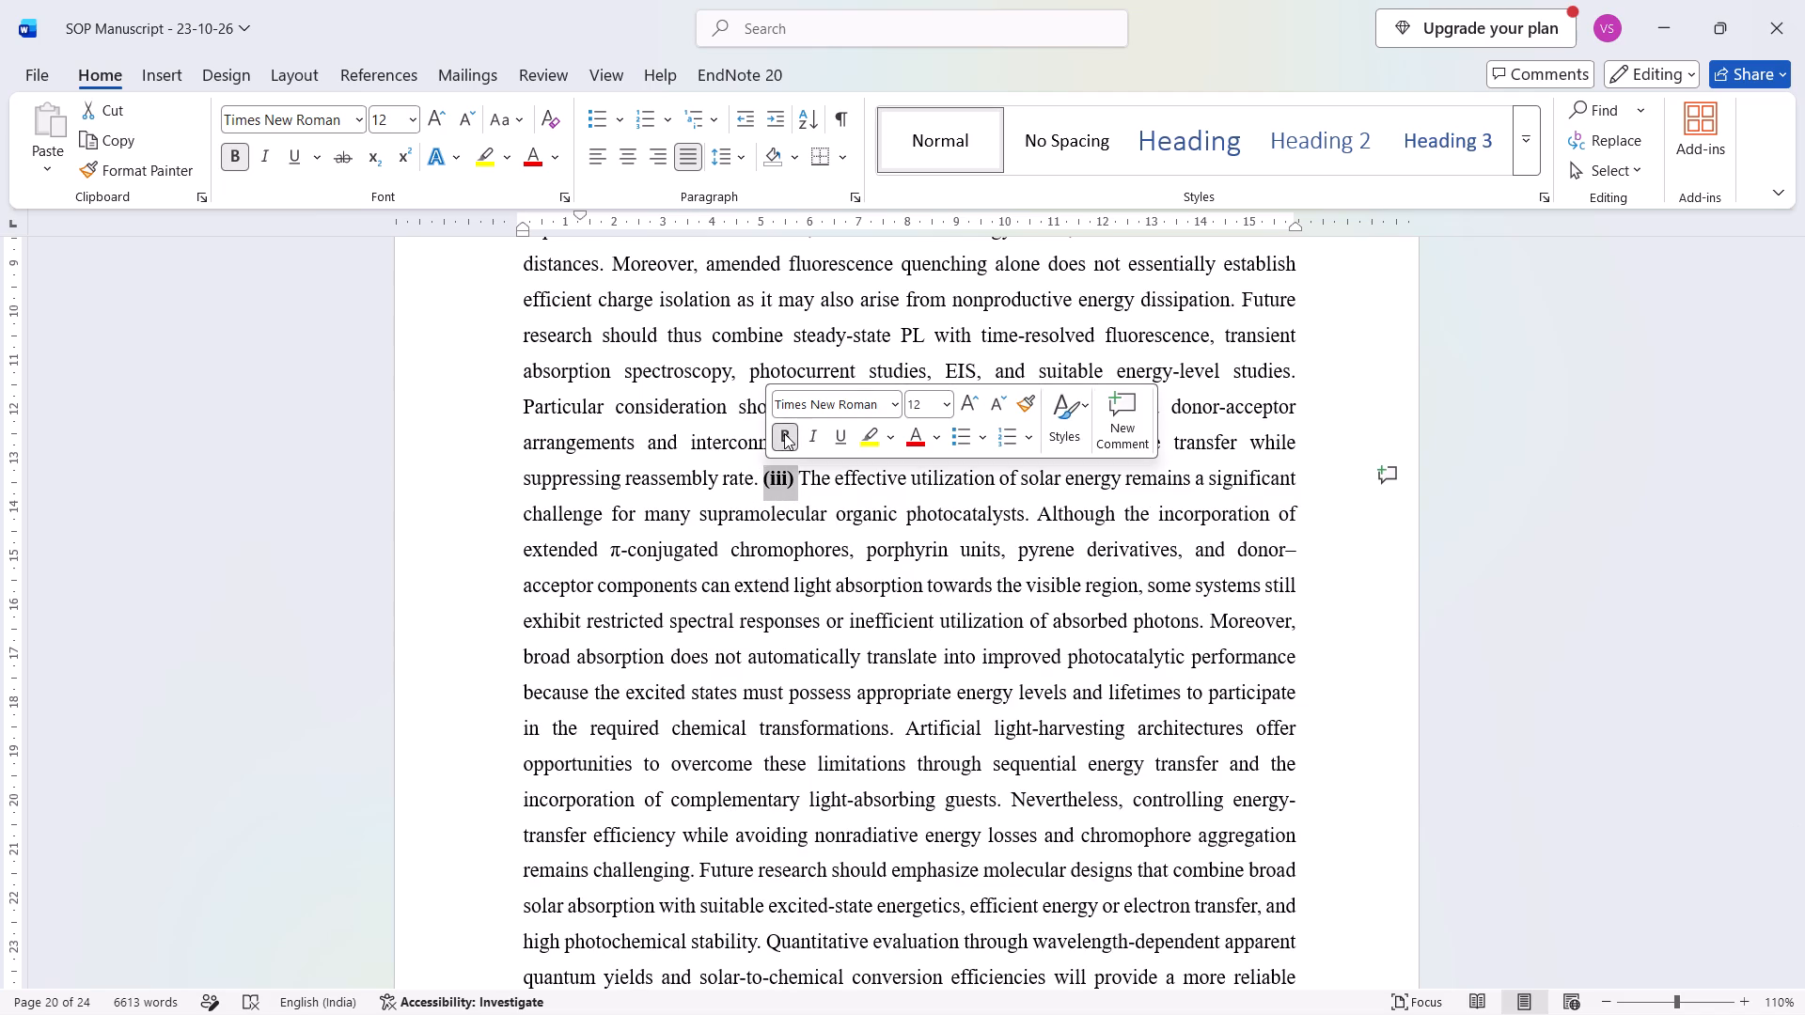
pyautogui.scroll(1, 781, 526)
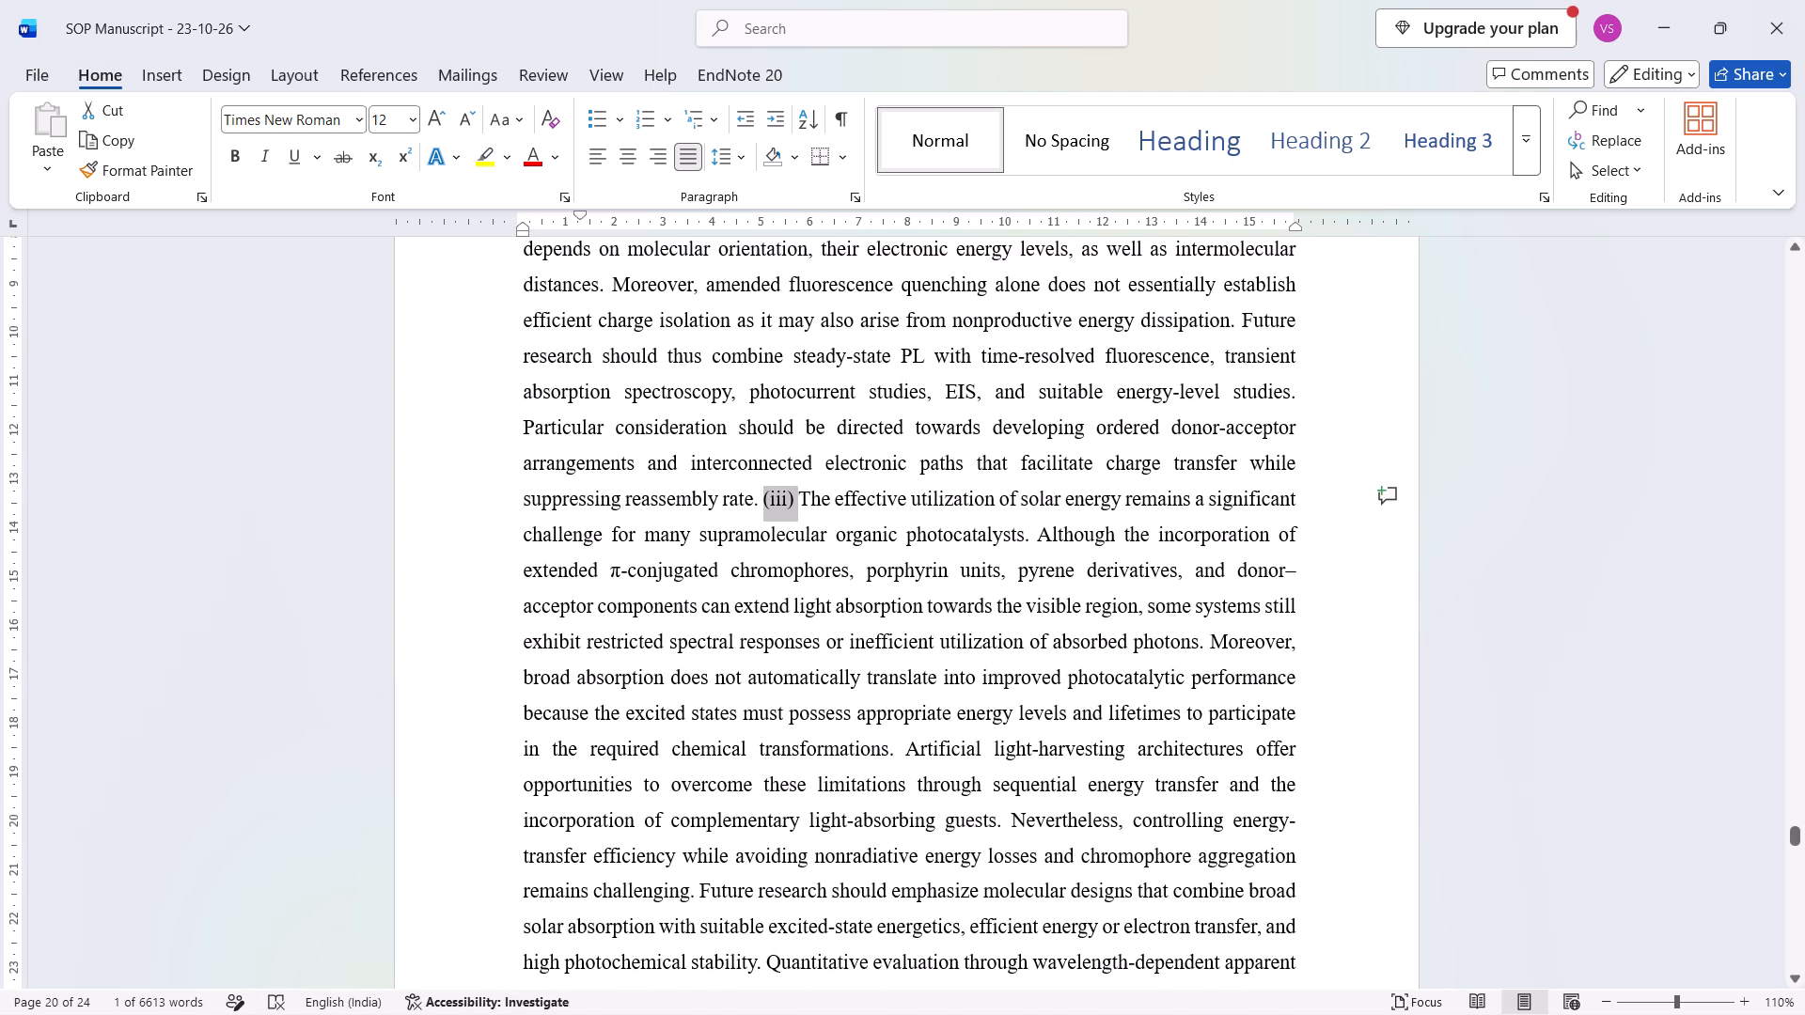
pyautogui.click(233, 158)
# Make the "(ii)" and "(i)" markers in the challenges discussion bold.
pyautogui.scroll(3, 560, 289)
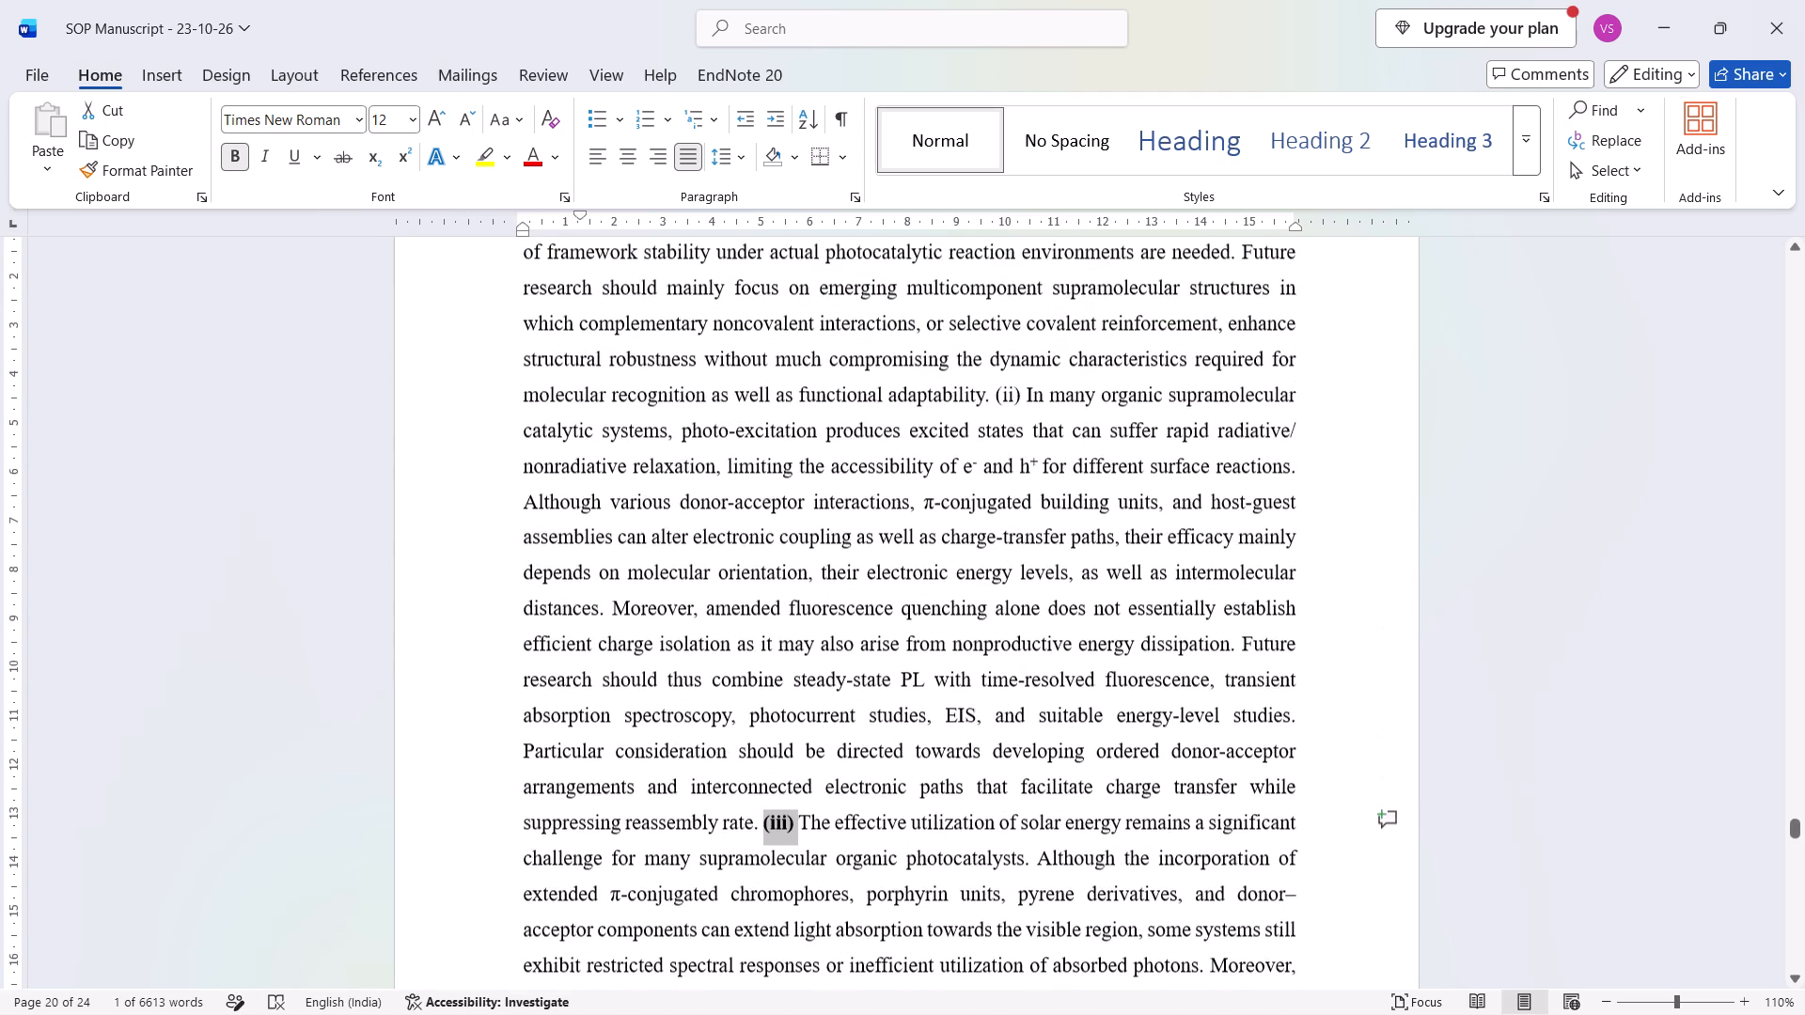
pyautogui.moveTo(1020, 407); pyautogui.dragTo(993, 407)
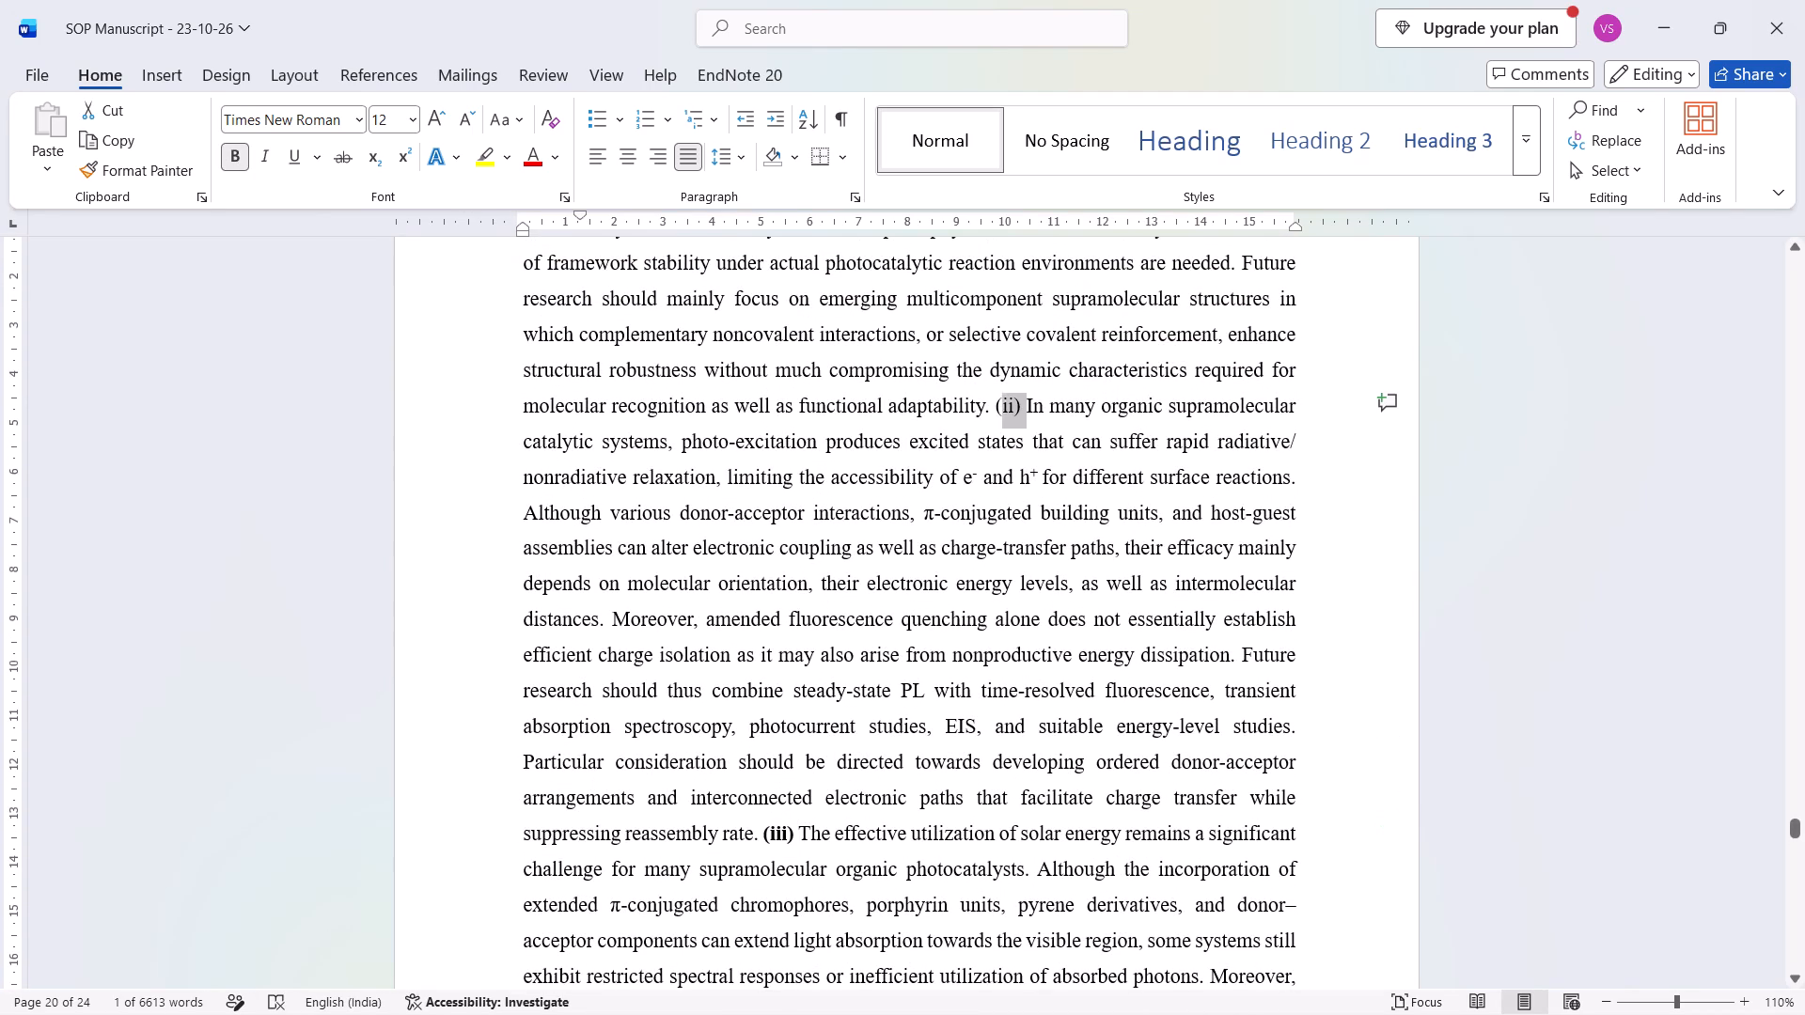
pyautogui.moveTo(993, 407); pyautogui.dragTo(993, 412)
pyautogui.click(1011, 364)
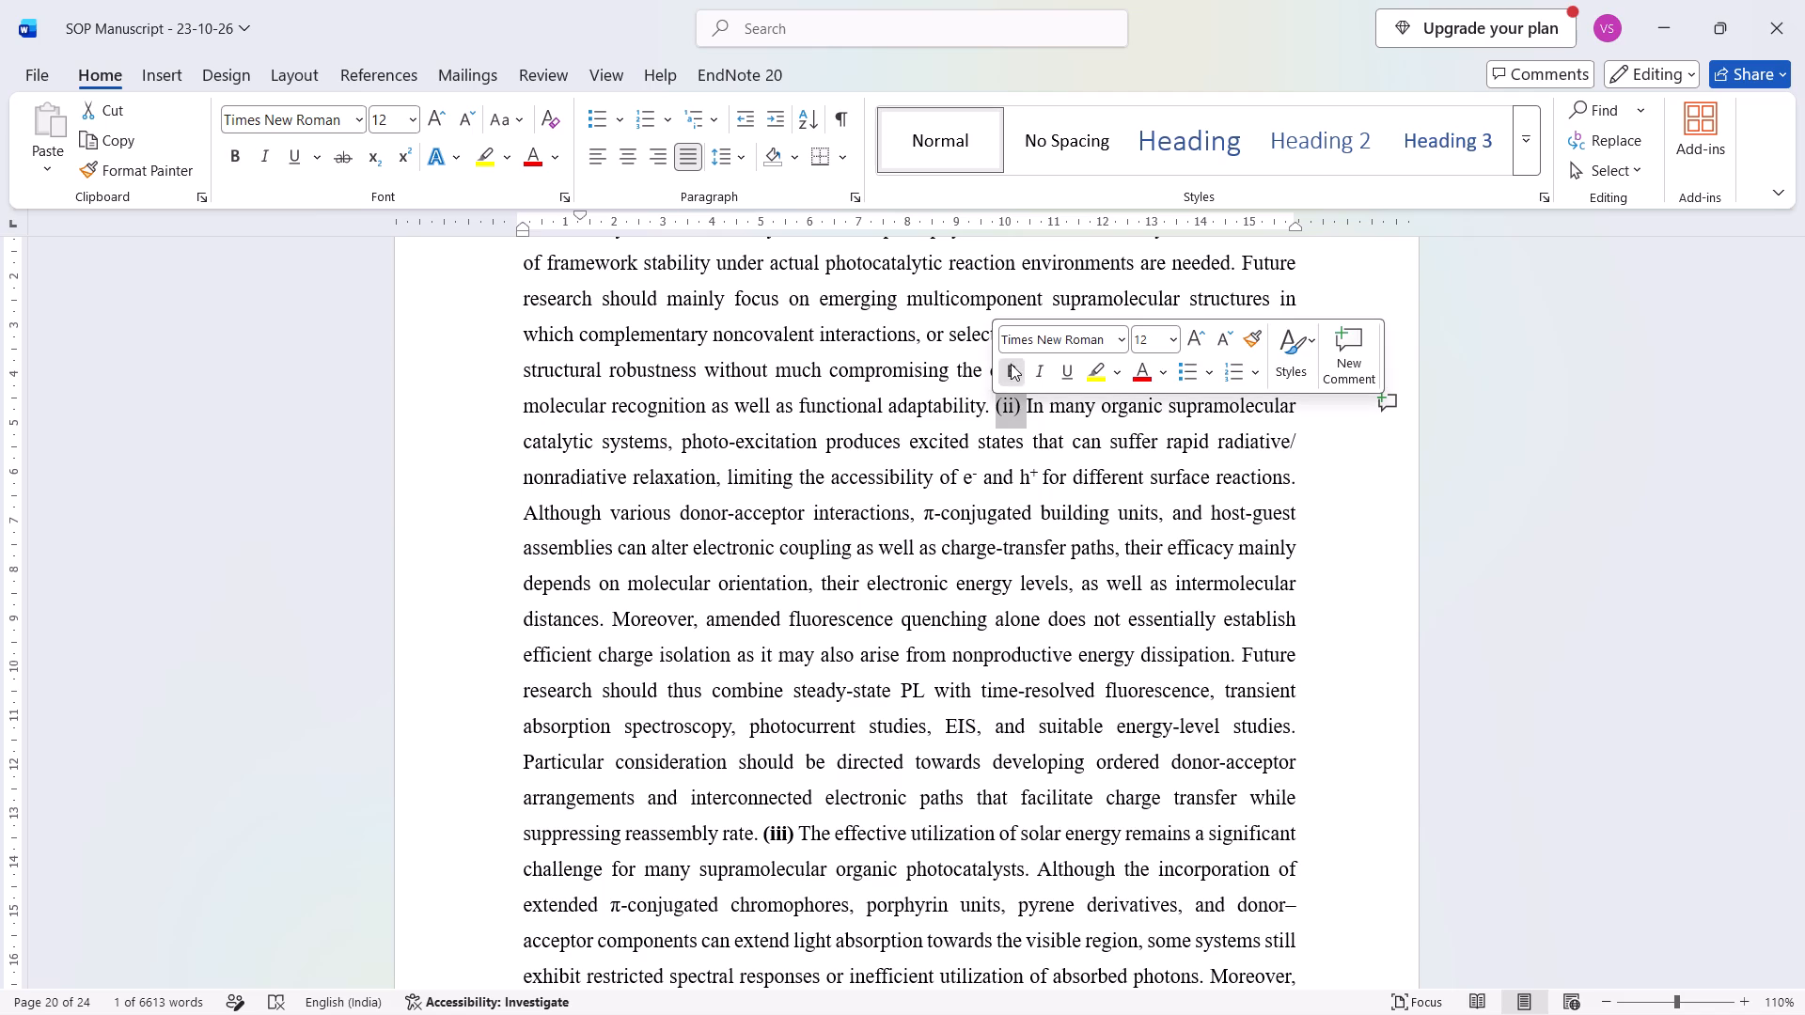
pyautogui.scroll(4, 935, 417)
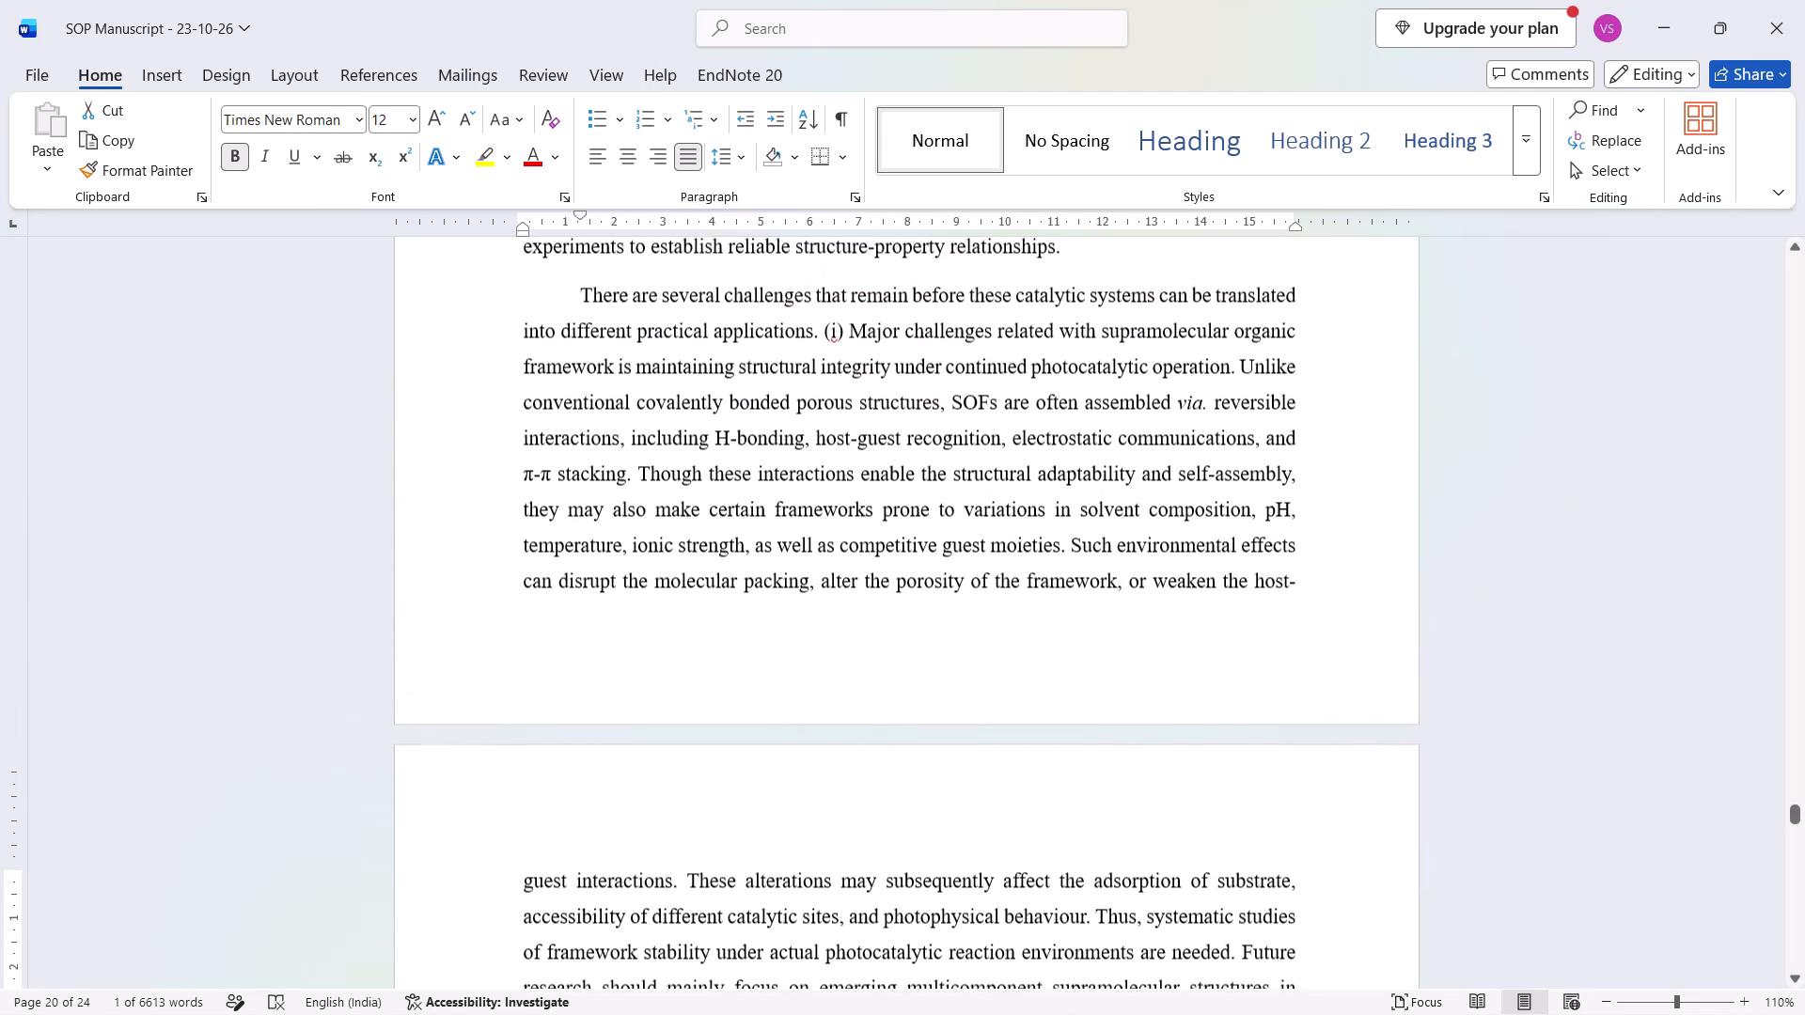
pyautogui.scroll(1, 935, 417)
pyautogui.moveTo(848, 349); pyautogui.dragTo(825, 349)
pyautogui.click(840, 318)
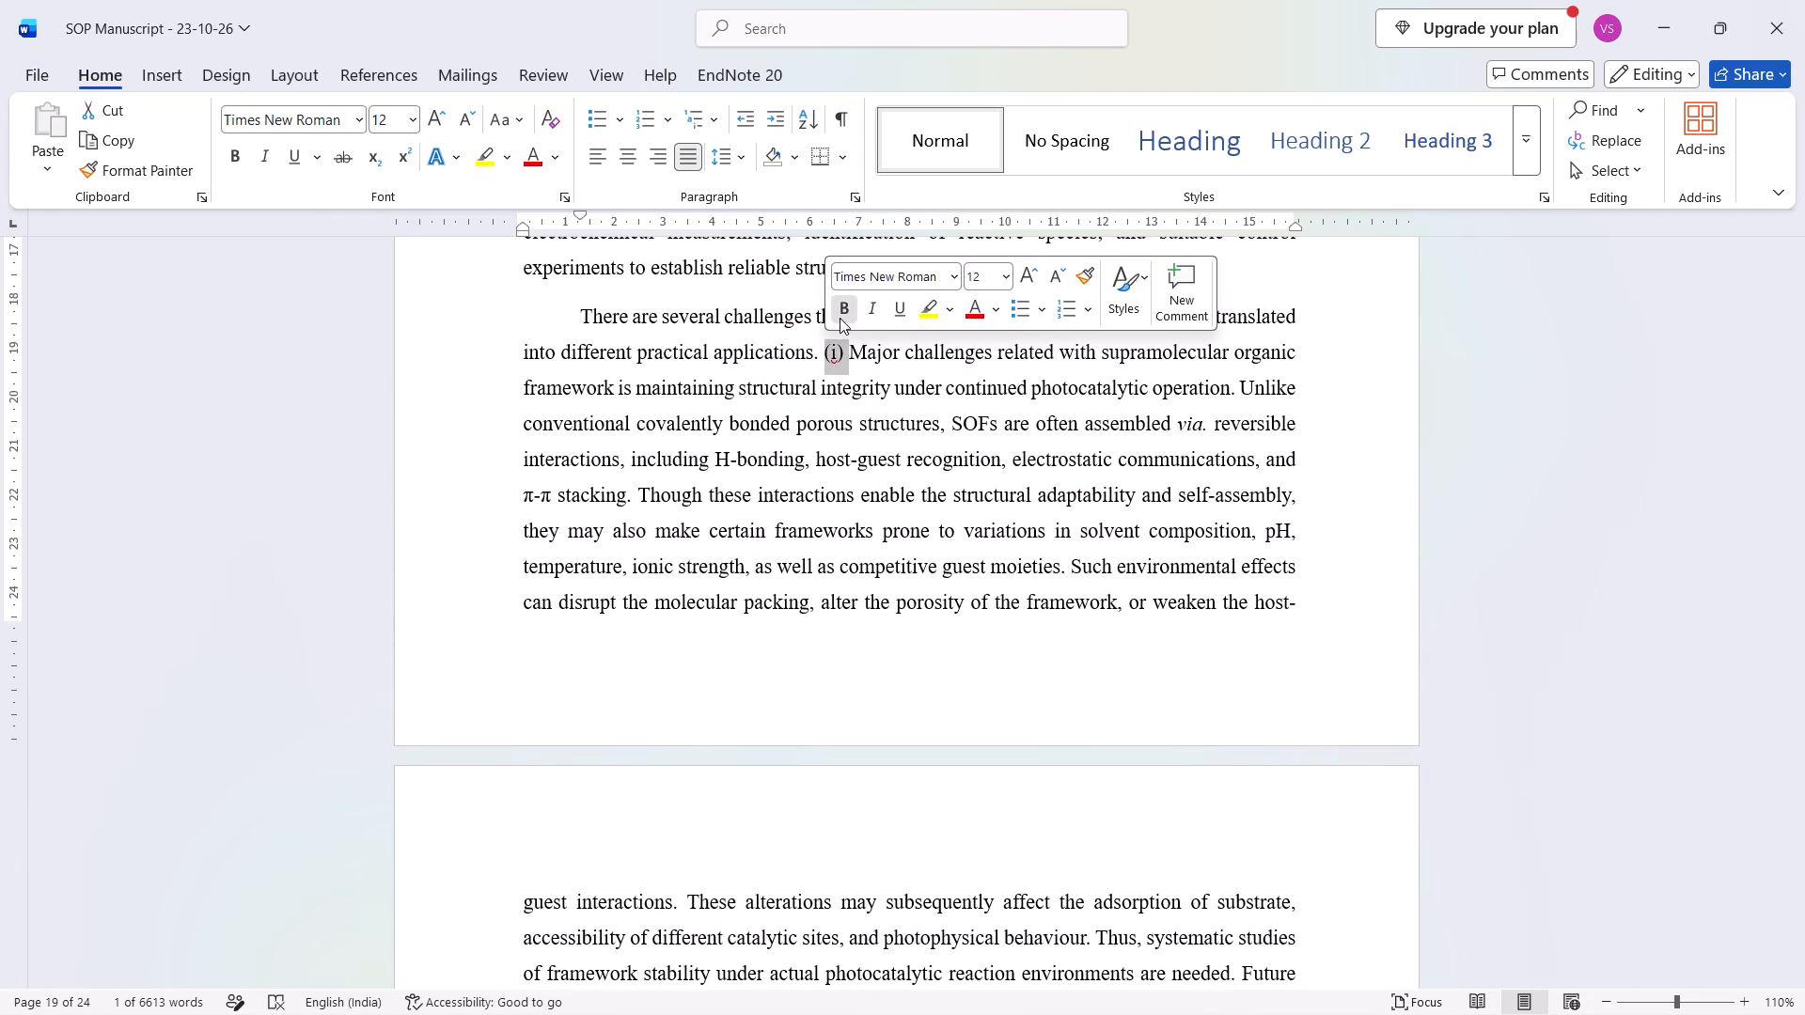
# Review the challenges text from point (ii) through sections 8.4, 8.5 and the practical implementation discussion, returning to point (iii).
pyautogui.scroll(-3, 1055, 545)
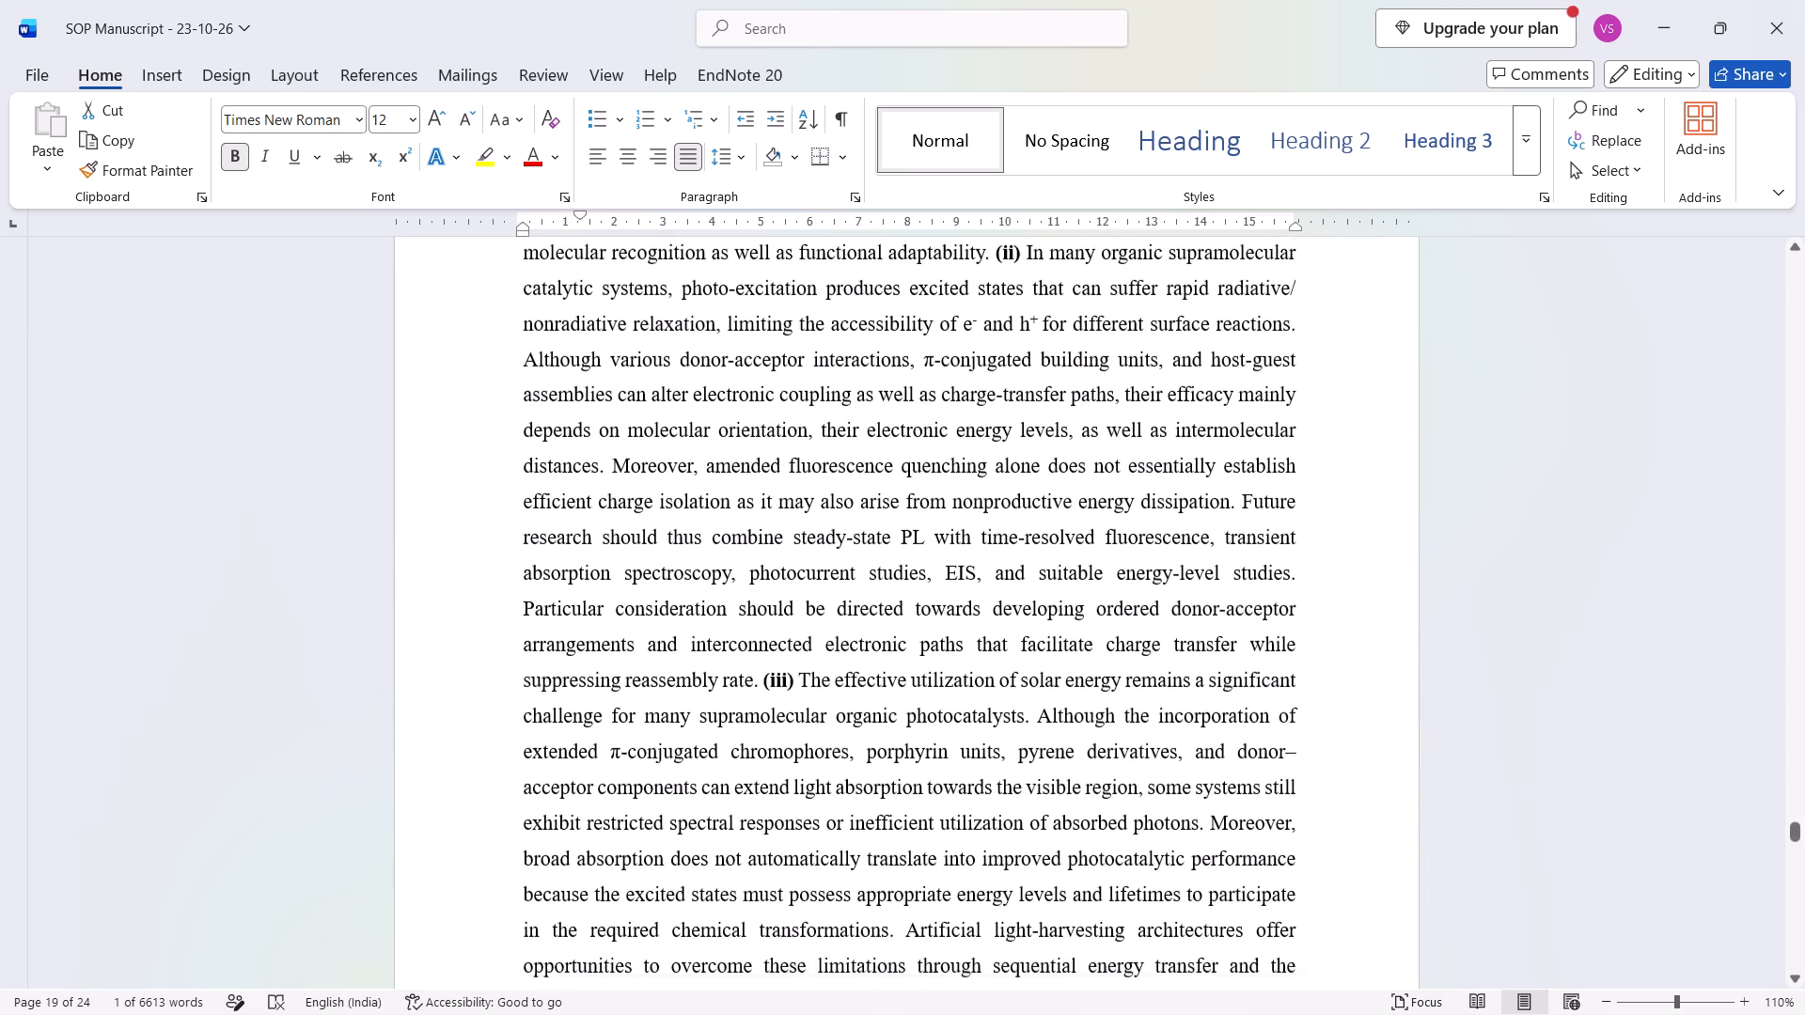
pyautogui.scroll(-2, 1055, 545)
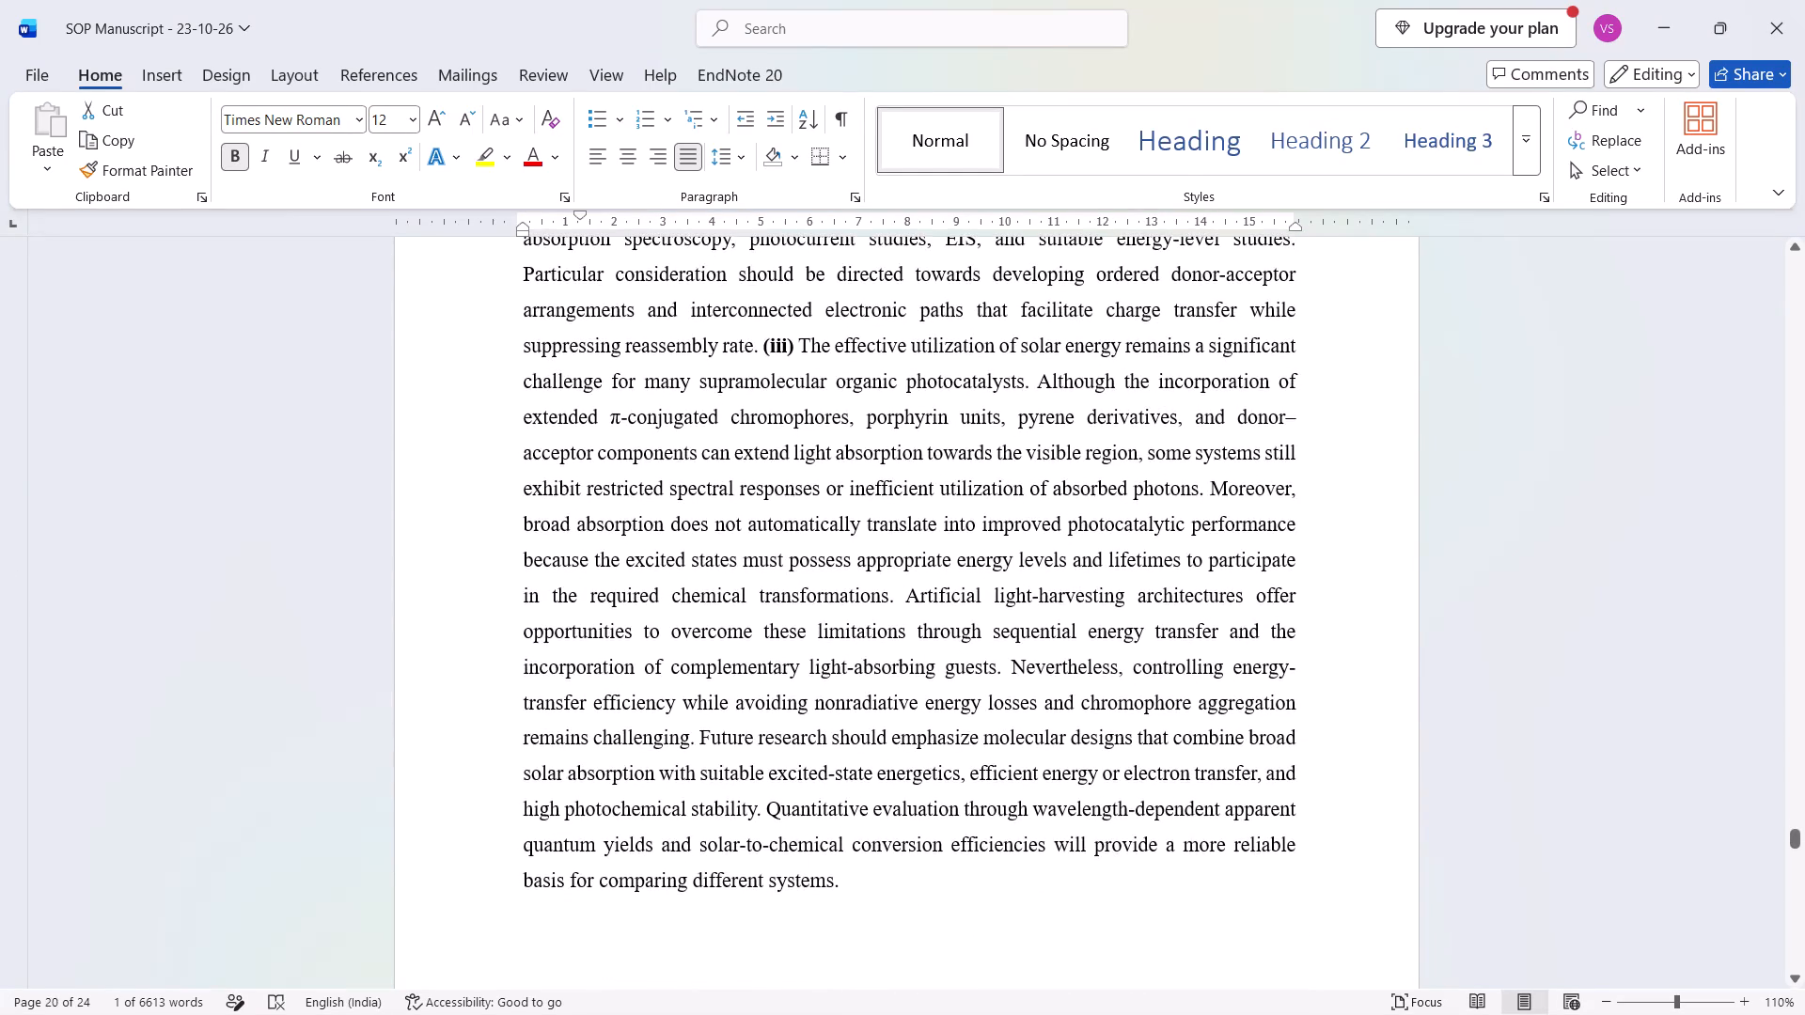
pyautogui.scroll(-5, 1055, 545)
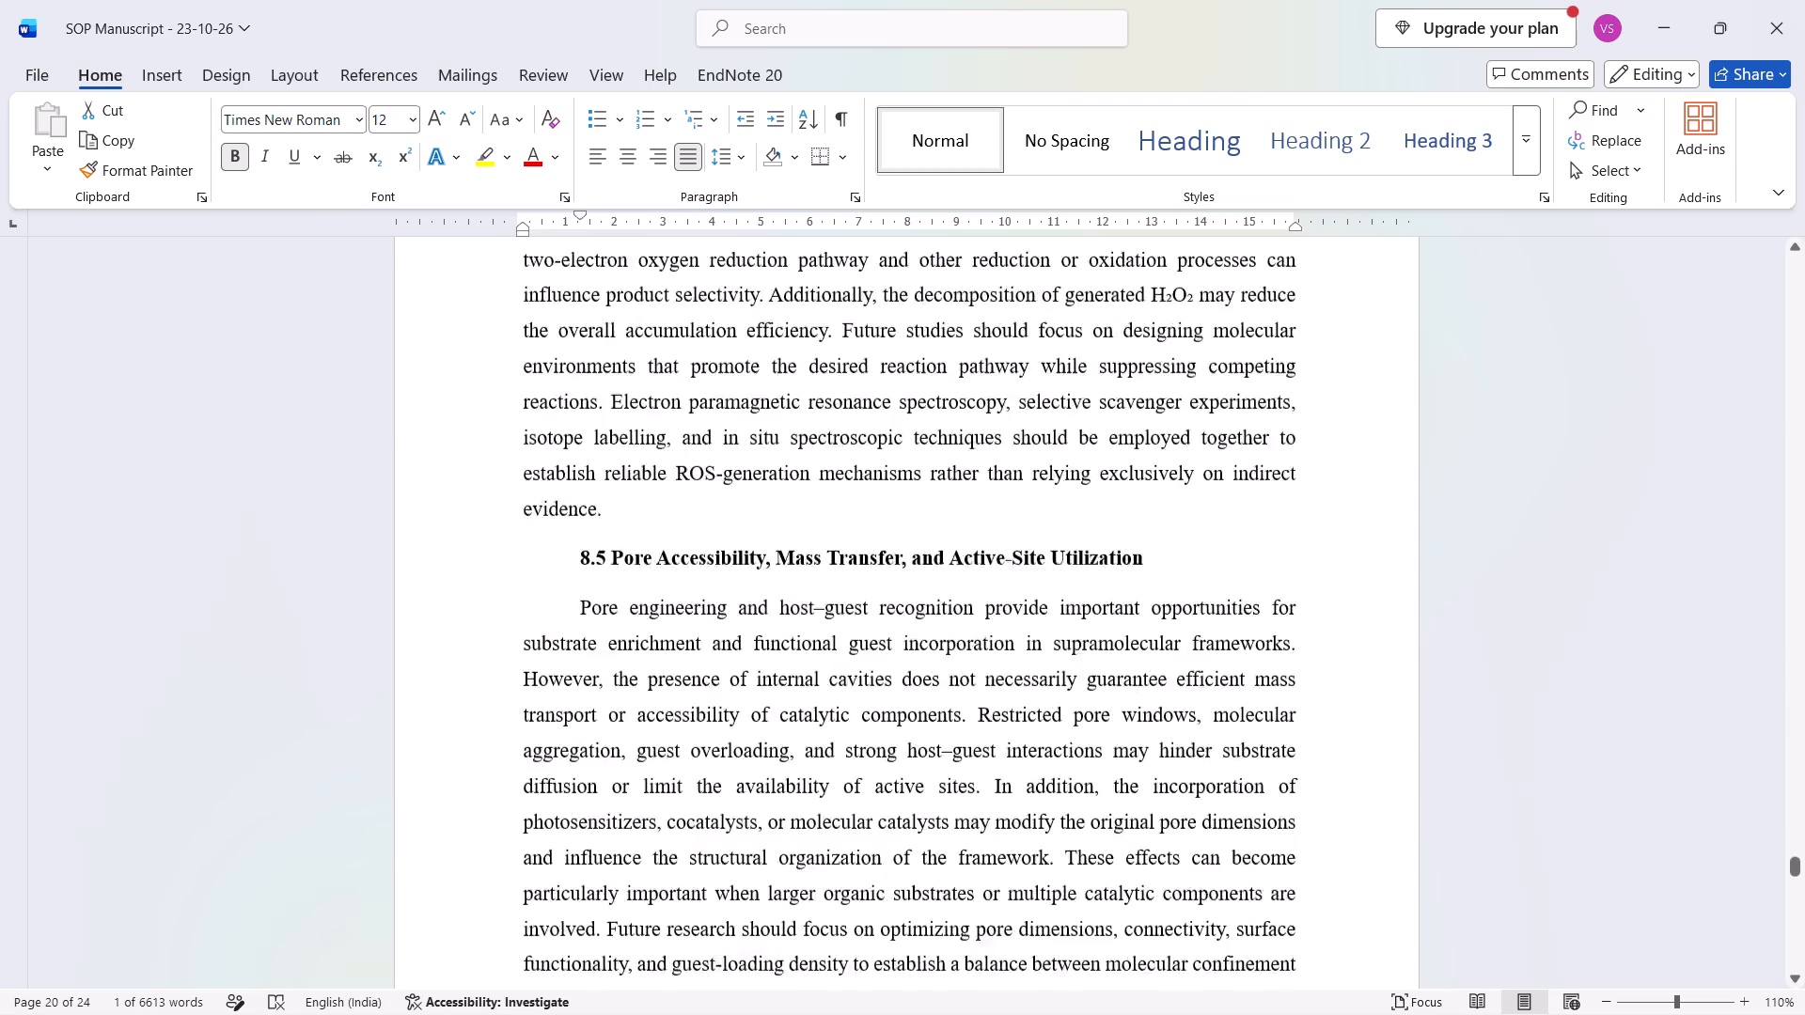
pyautogui.scroll(-5, 984, 523)
pyautogui.hscroll(1, 984, 523)
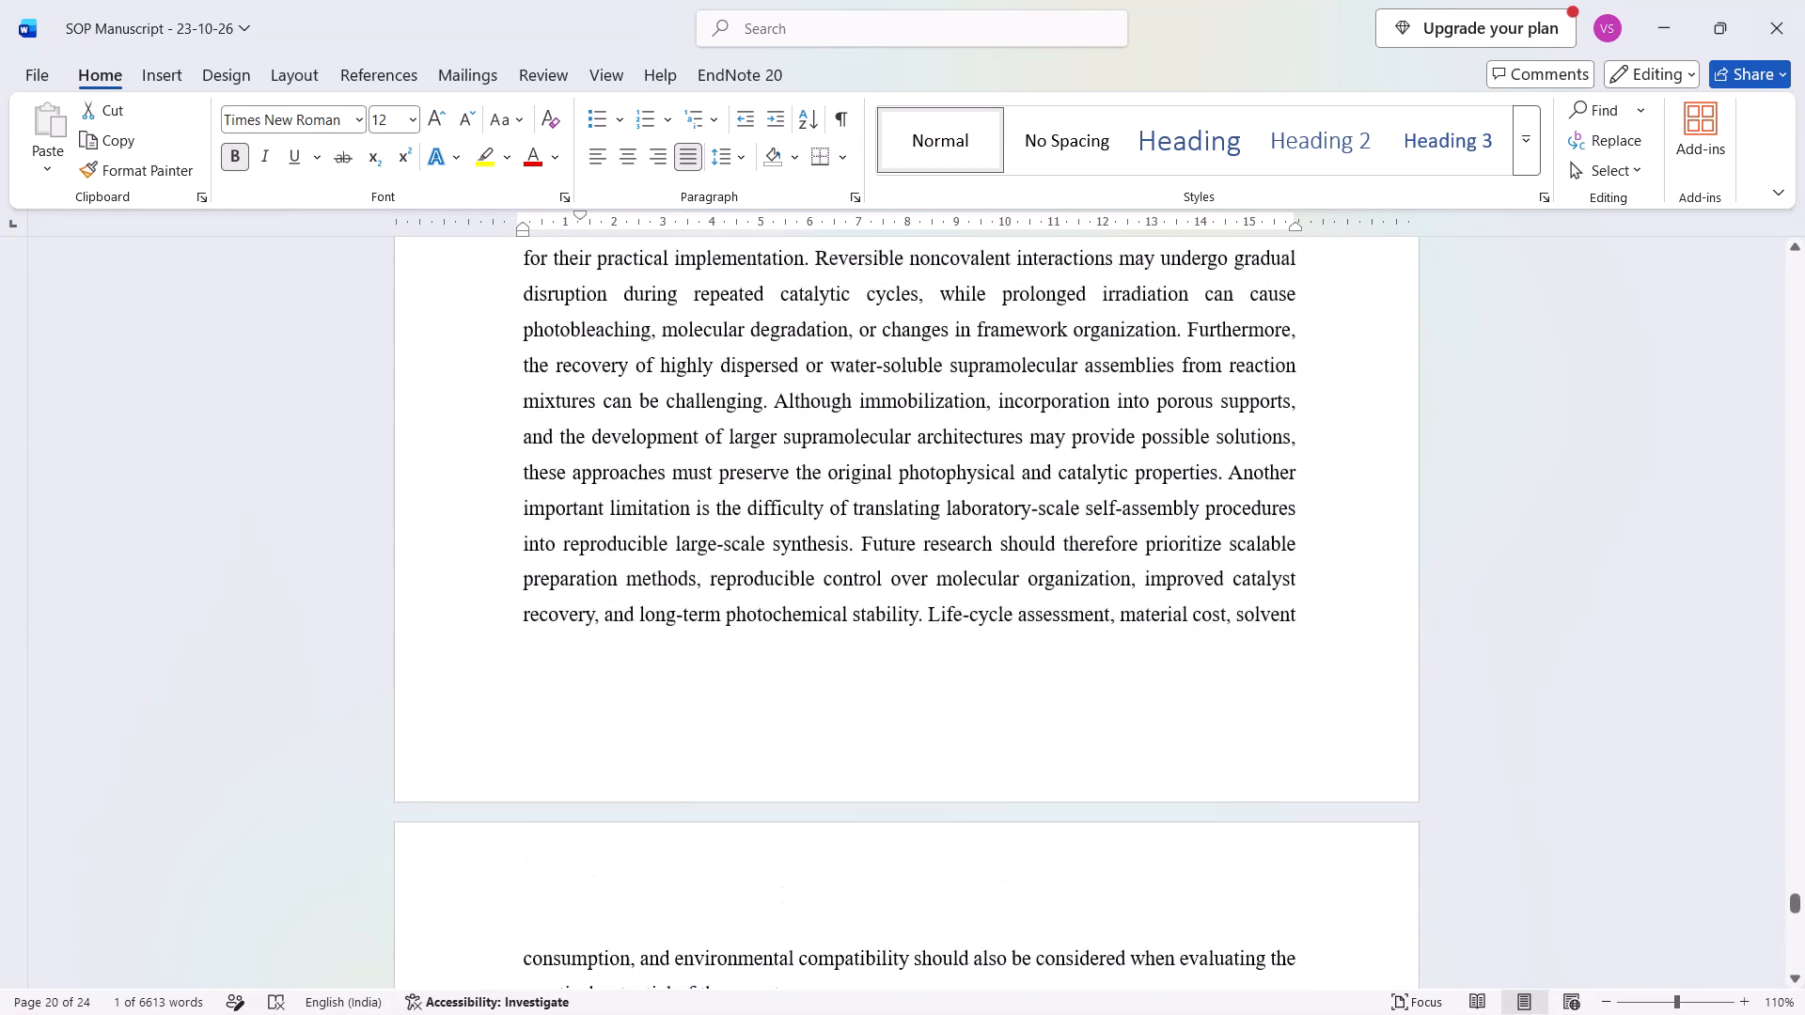
pyautogui.hscroll(1, 984, 523)
pyautogui.scroll(3, 984, 523)
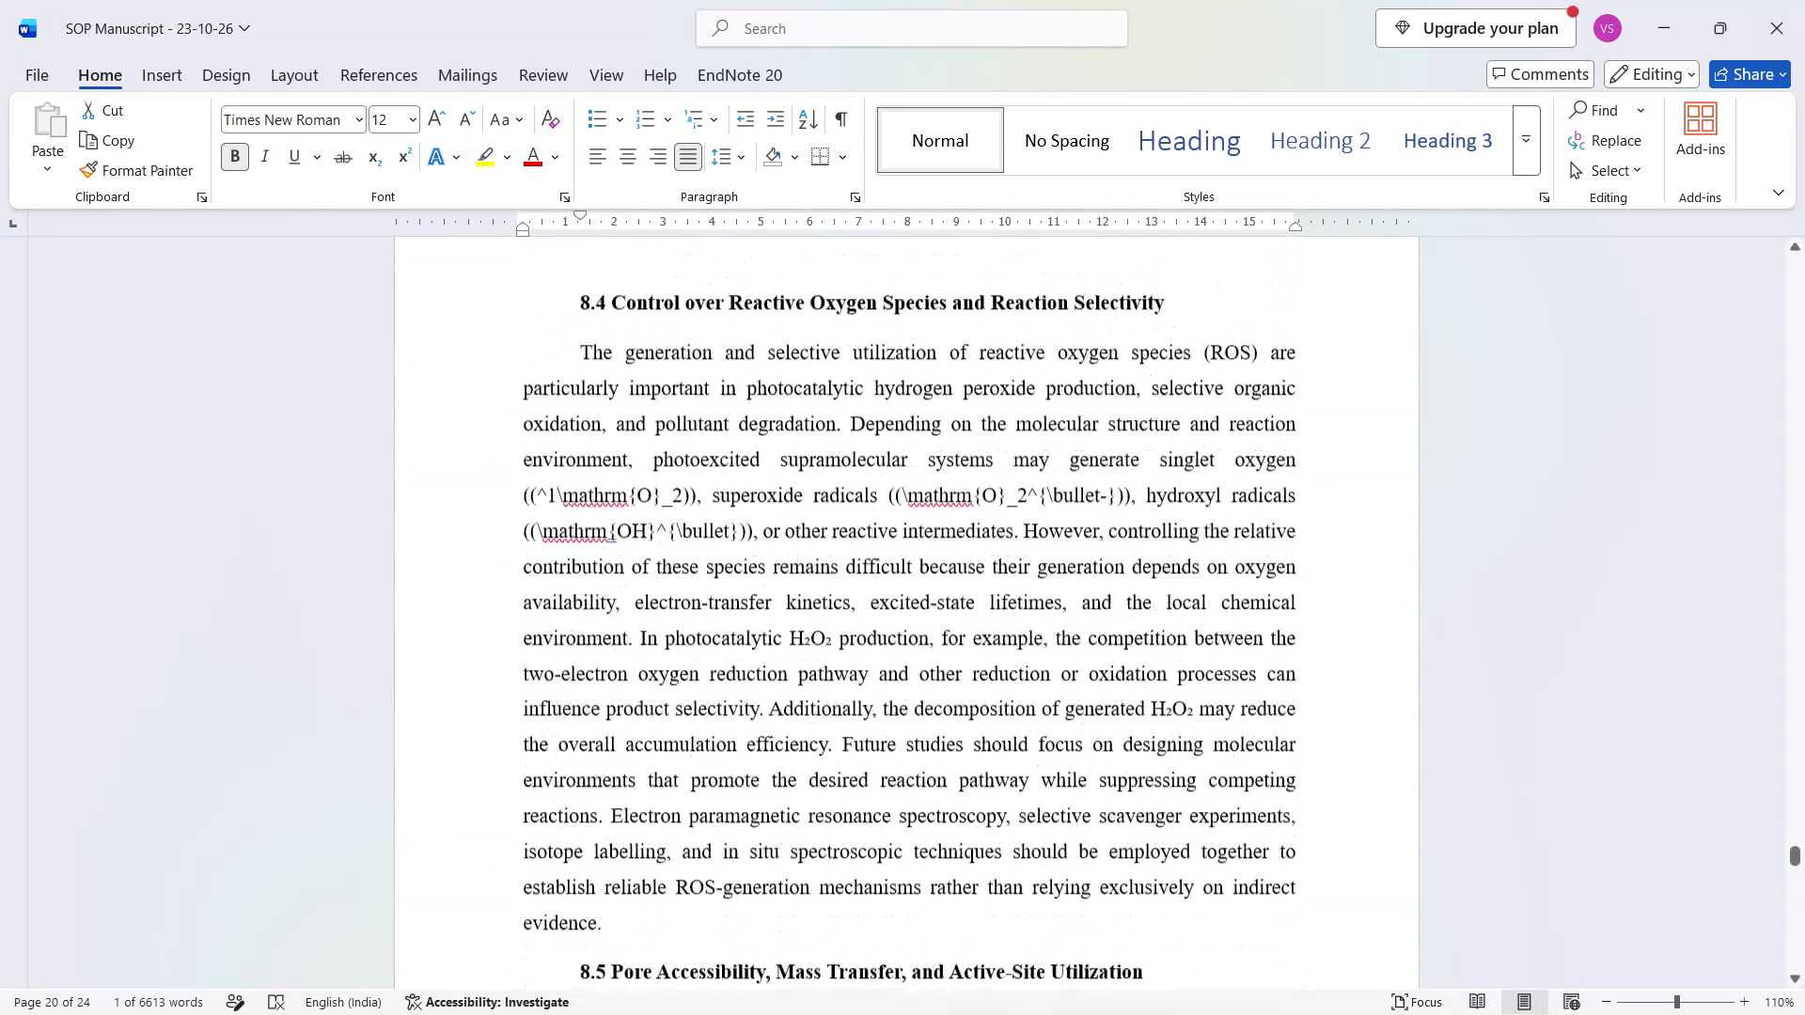
pyautogui.scroll(4, 984, 523)
pyautogui.scroll(-1, 984, 523)
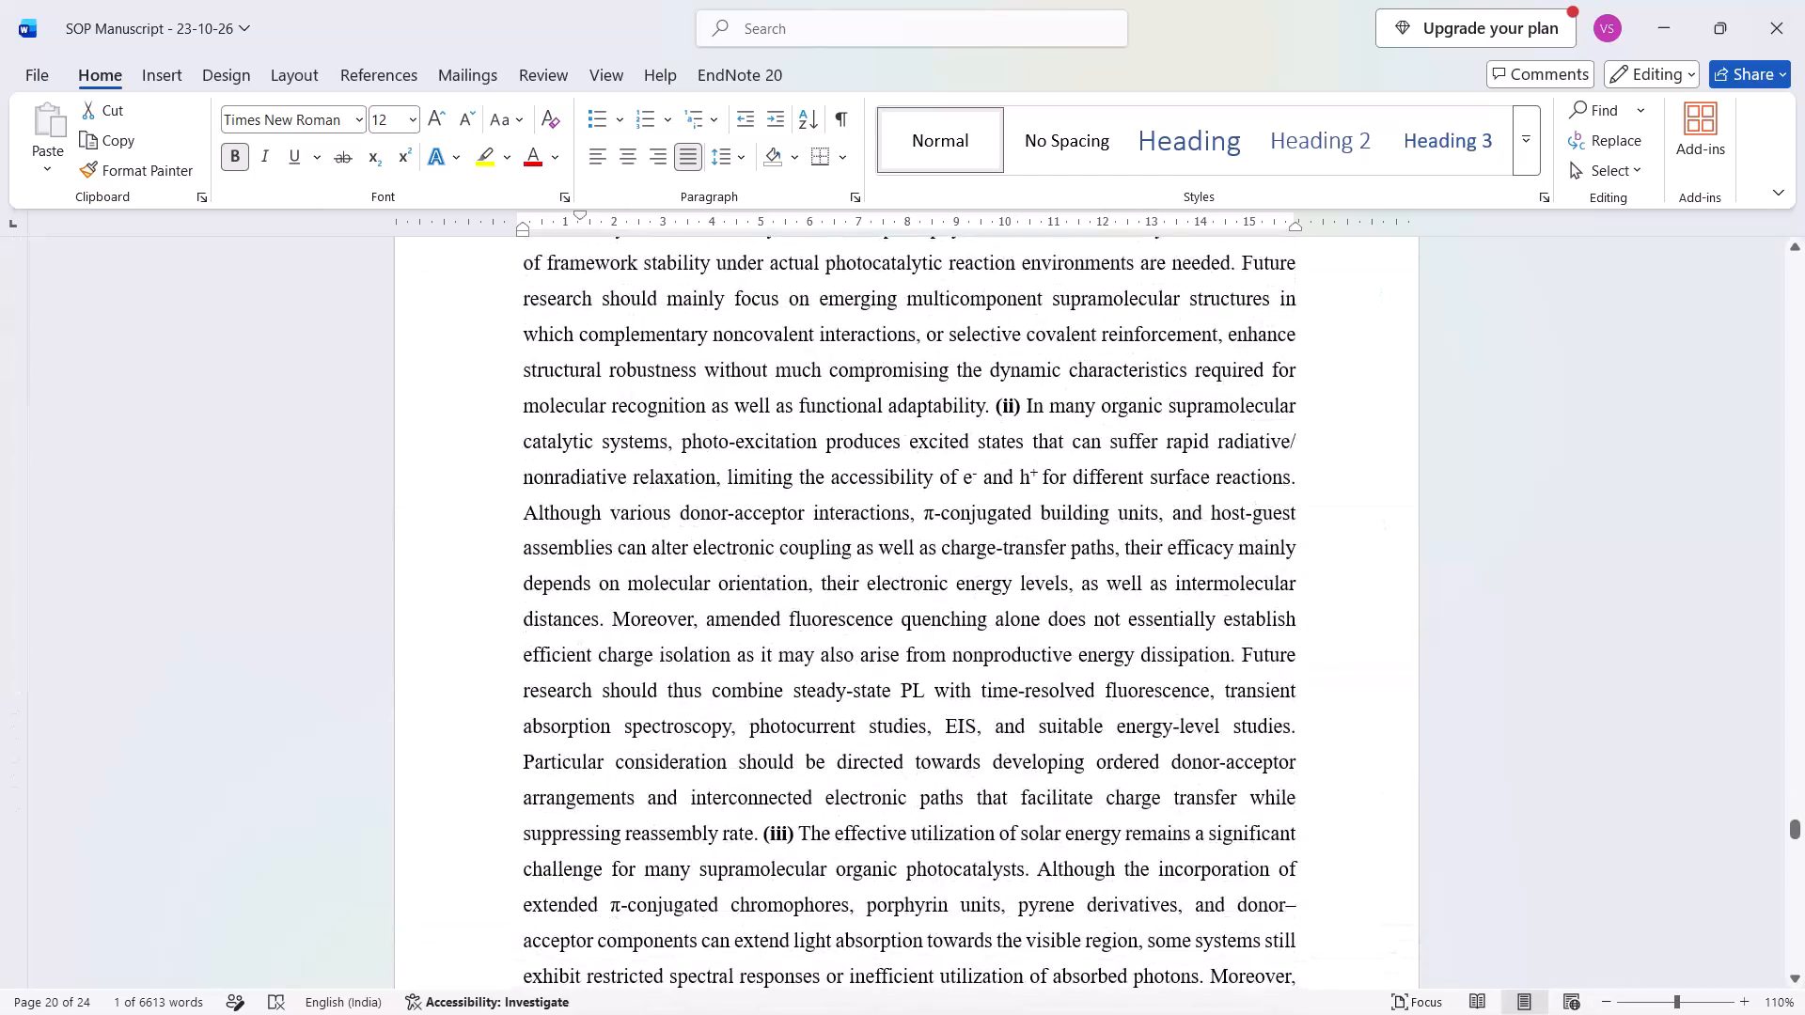
pyautogui.scroll(-2, 984, 523)
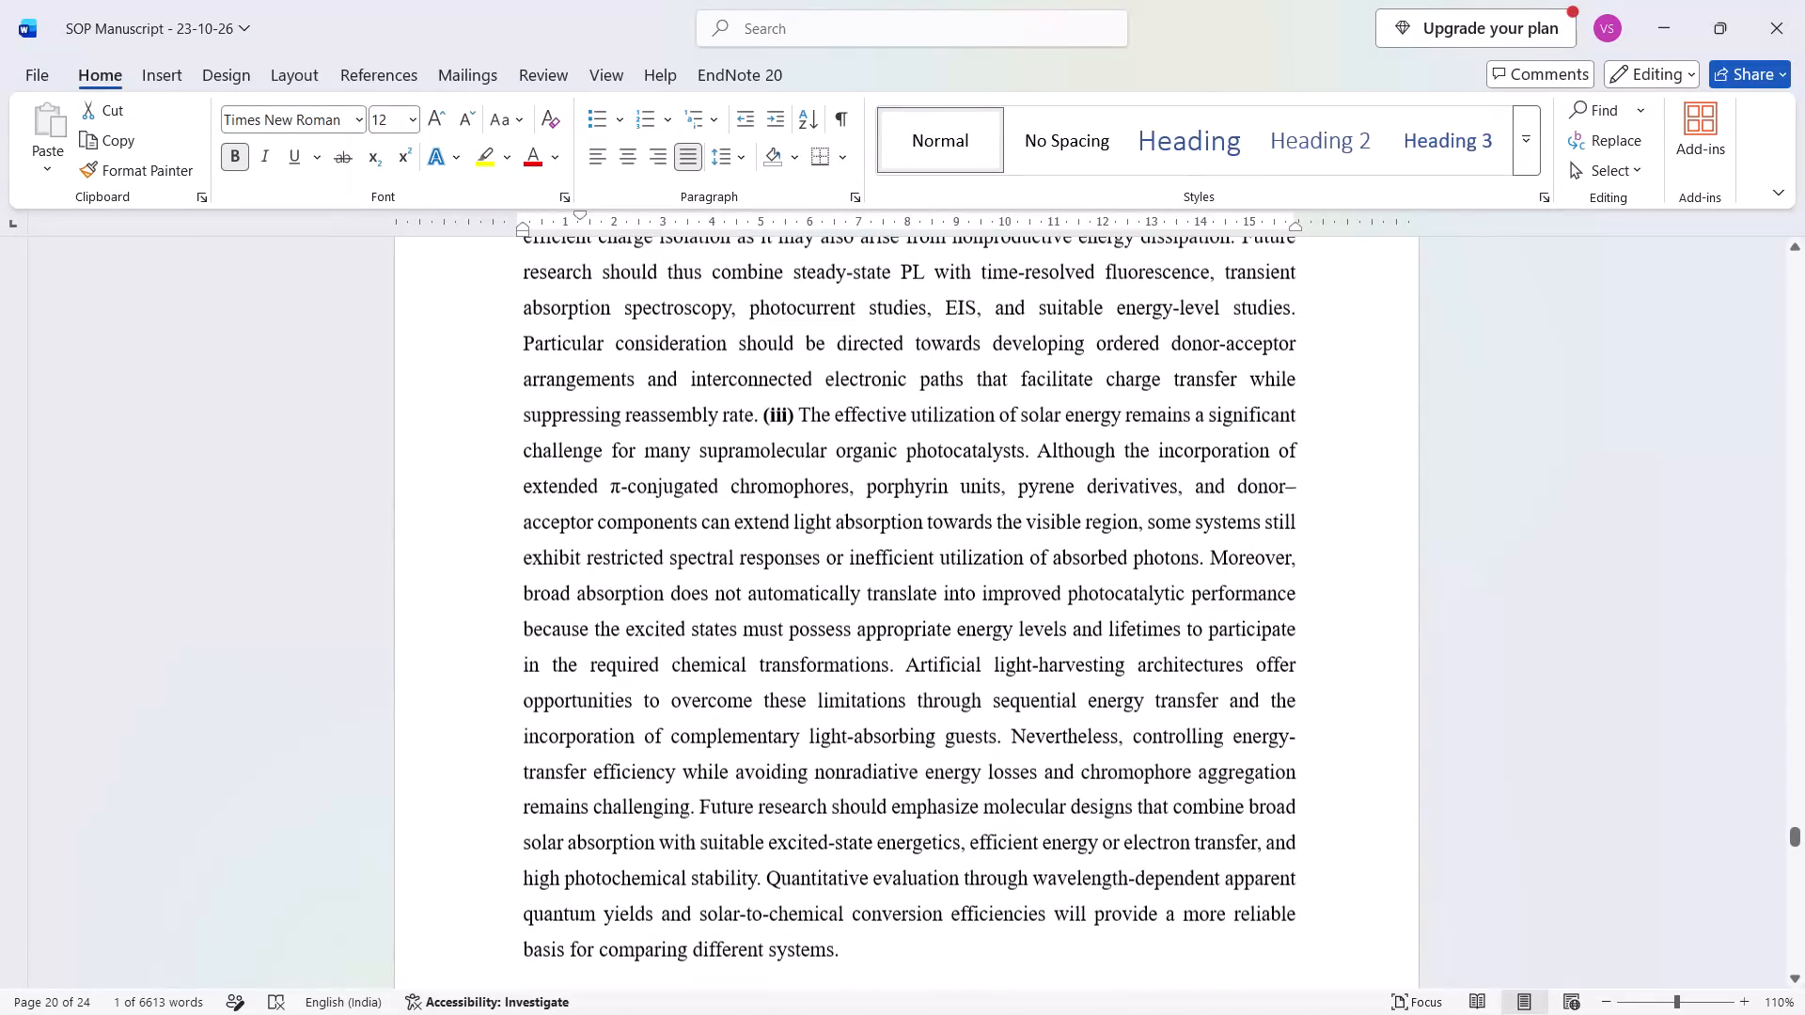
pyautogui.scroll(-1, 984, 523)
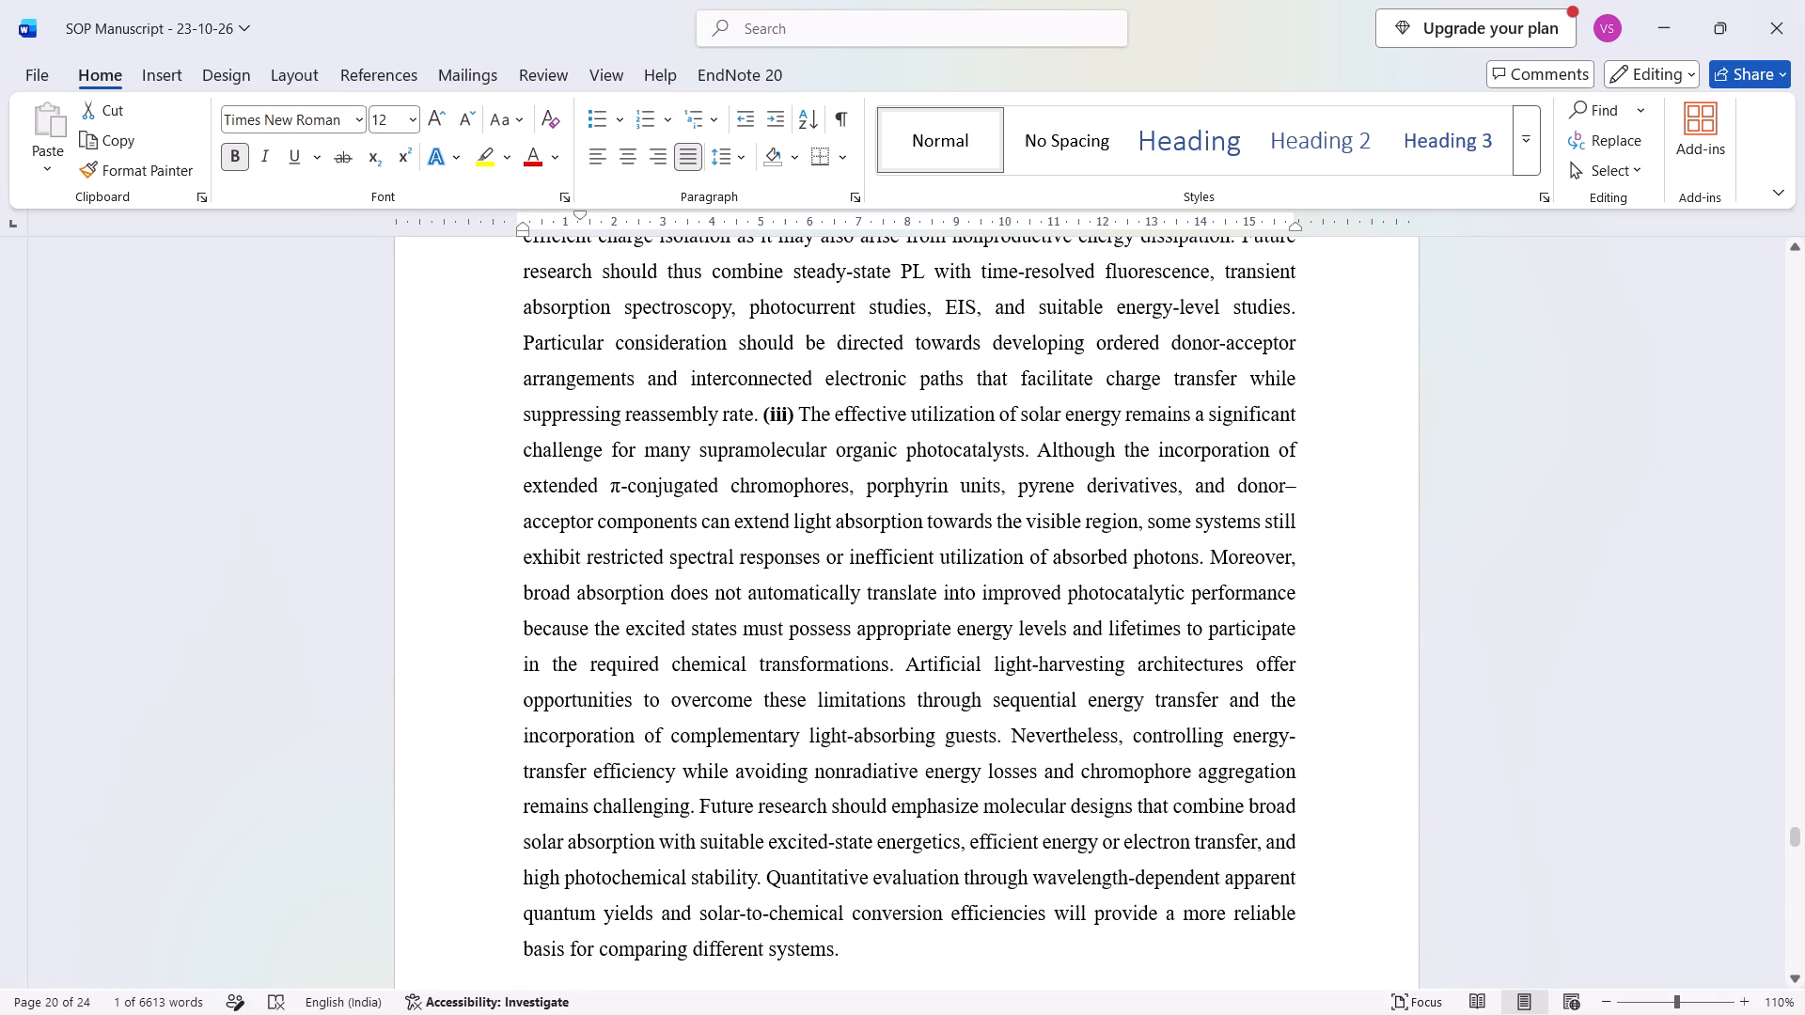
pyautogui.scroll(-1, 1011, 395)
pyautogui.scroll(1, 932, 284)
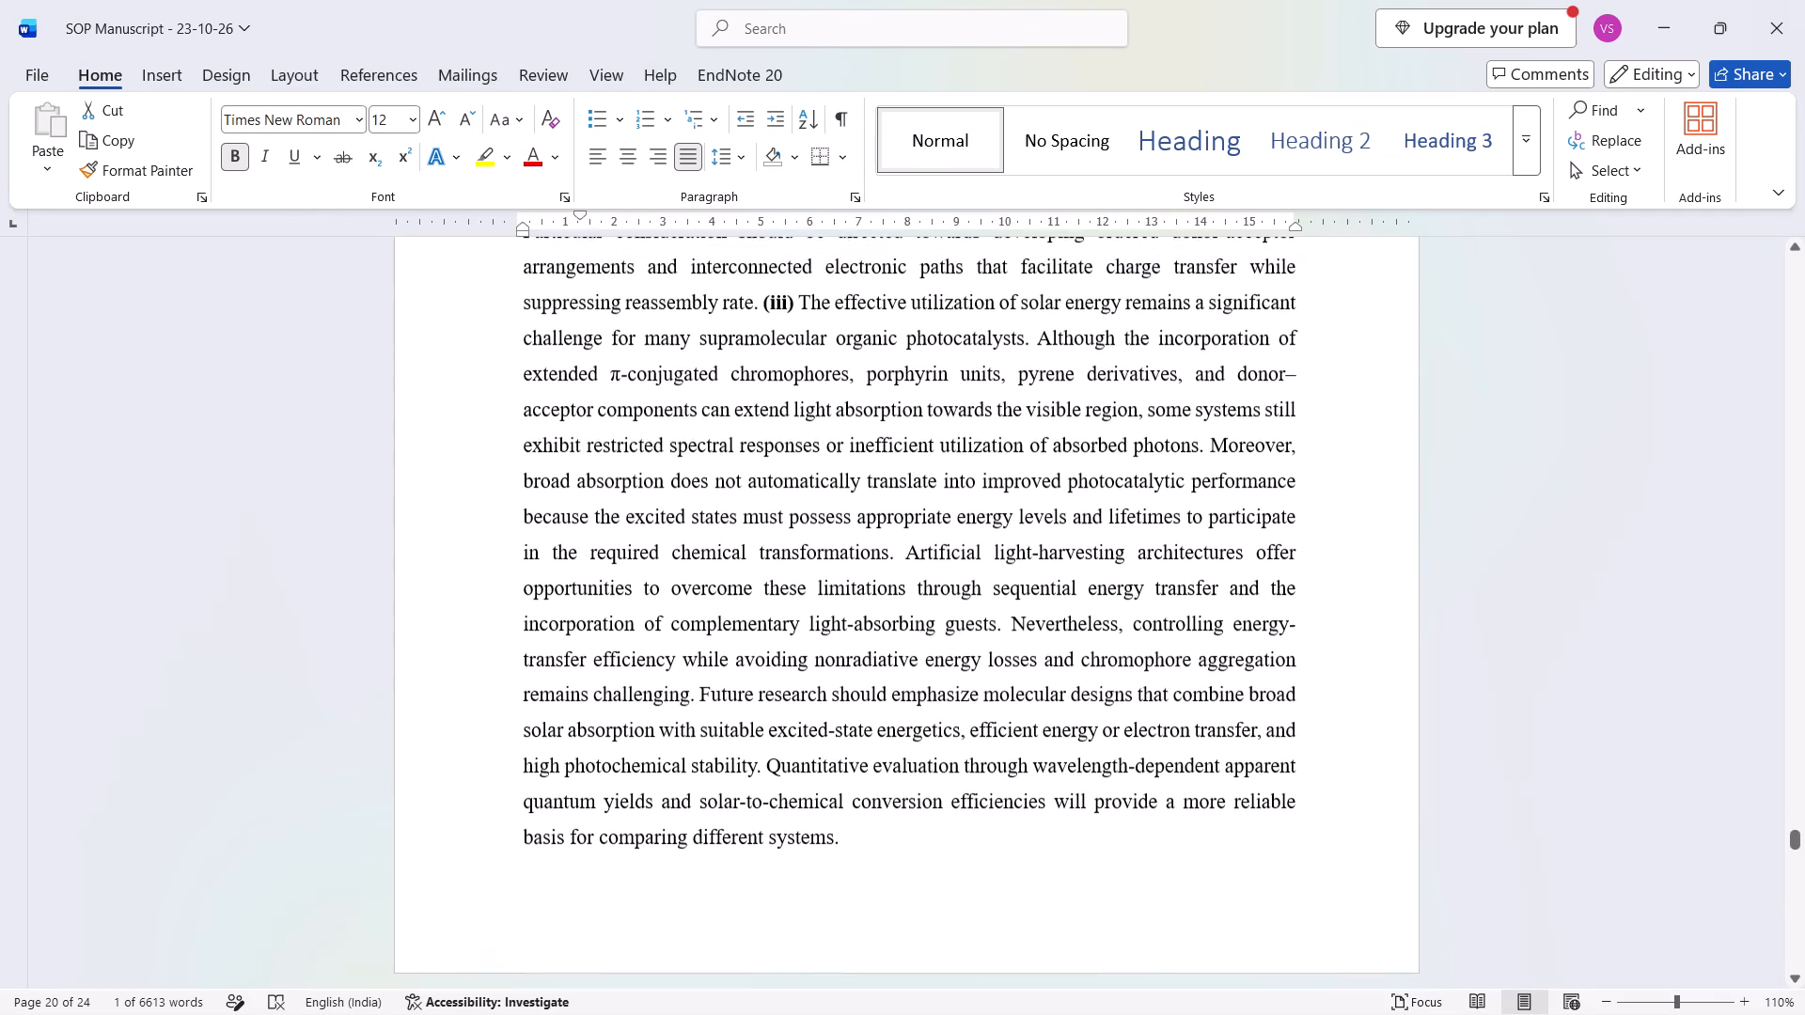
# Reword the opening of point (iii) to "The effective solar energy utilization" by moving "utilization" after "energy" and deleting "of".
pyautogui.moveTo(994, 310); pyautogui.dragTo(936, 313)
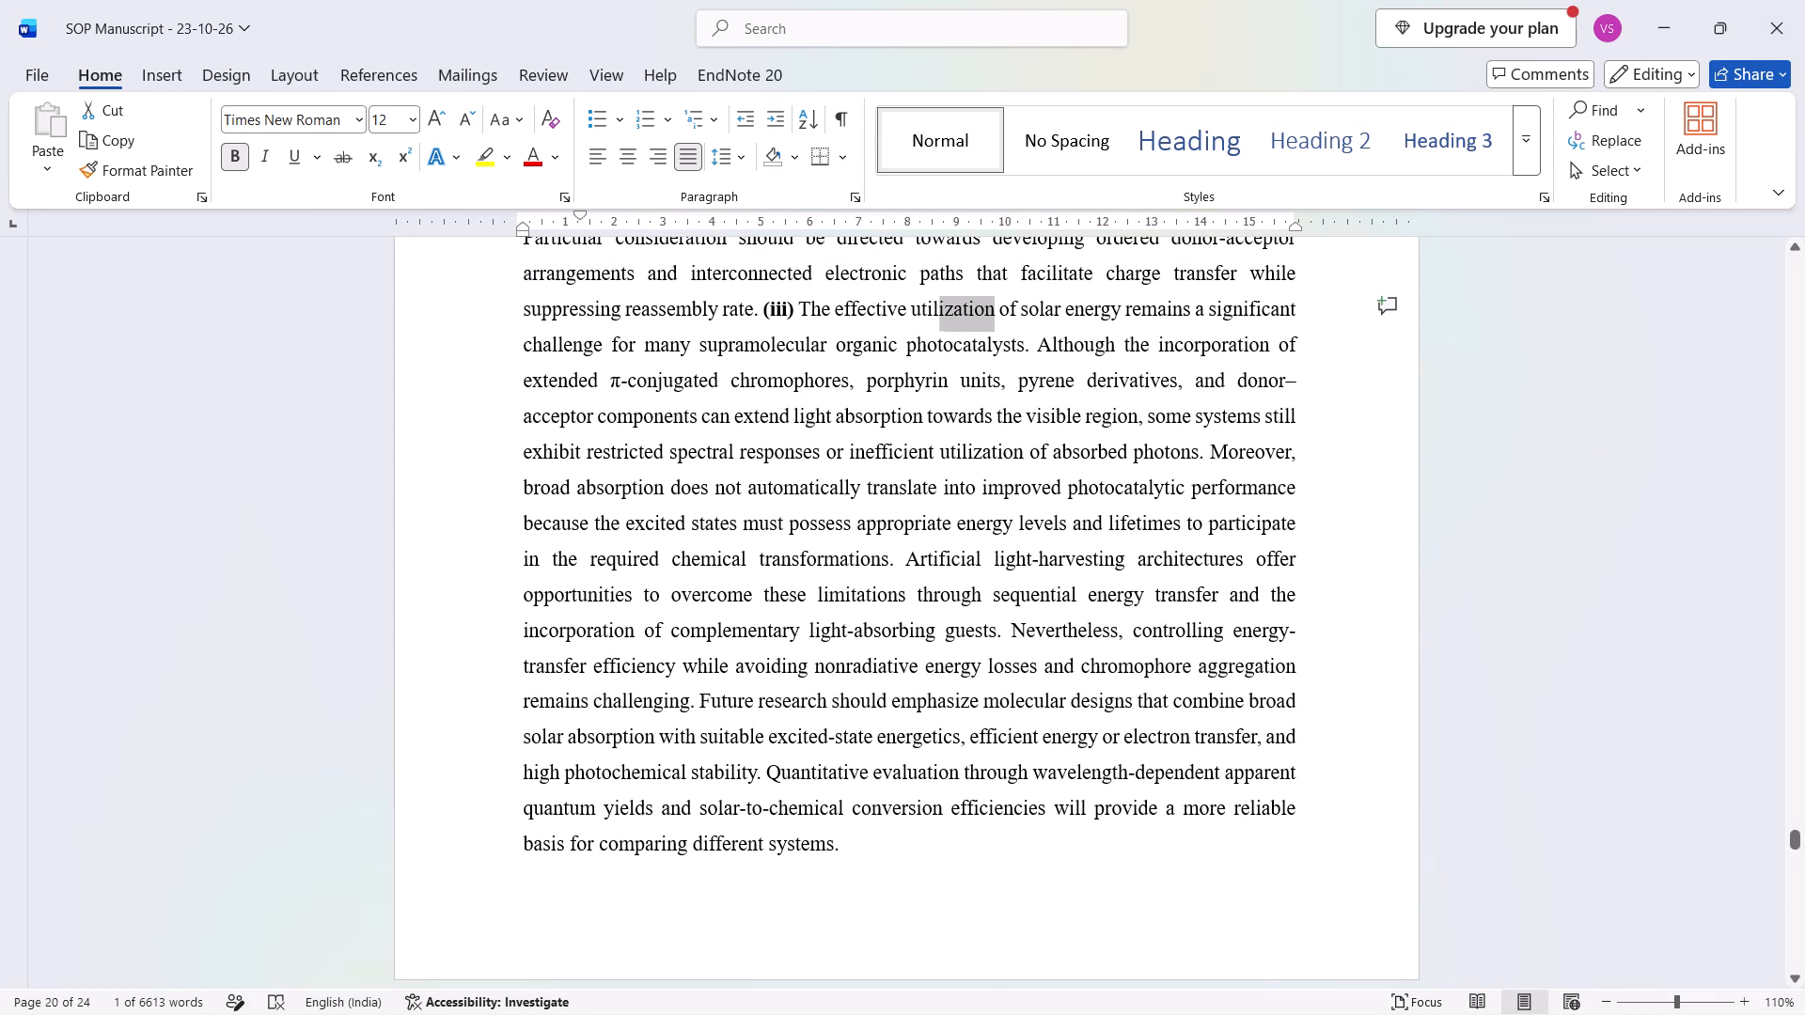
pyautogui.moveTo(936, 313); pyautogui.dragTo(912, 314)
pyautogui.moveTo(912, 314); pyautogui.dragTo(1054, 318)
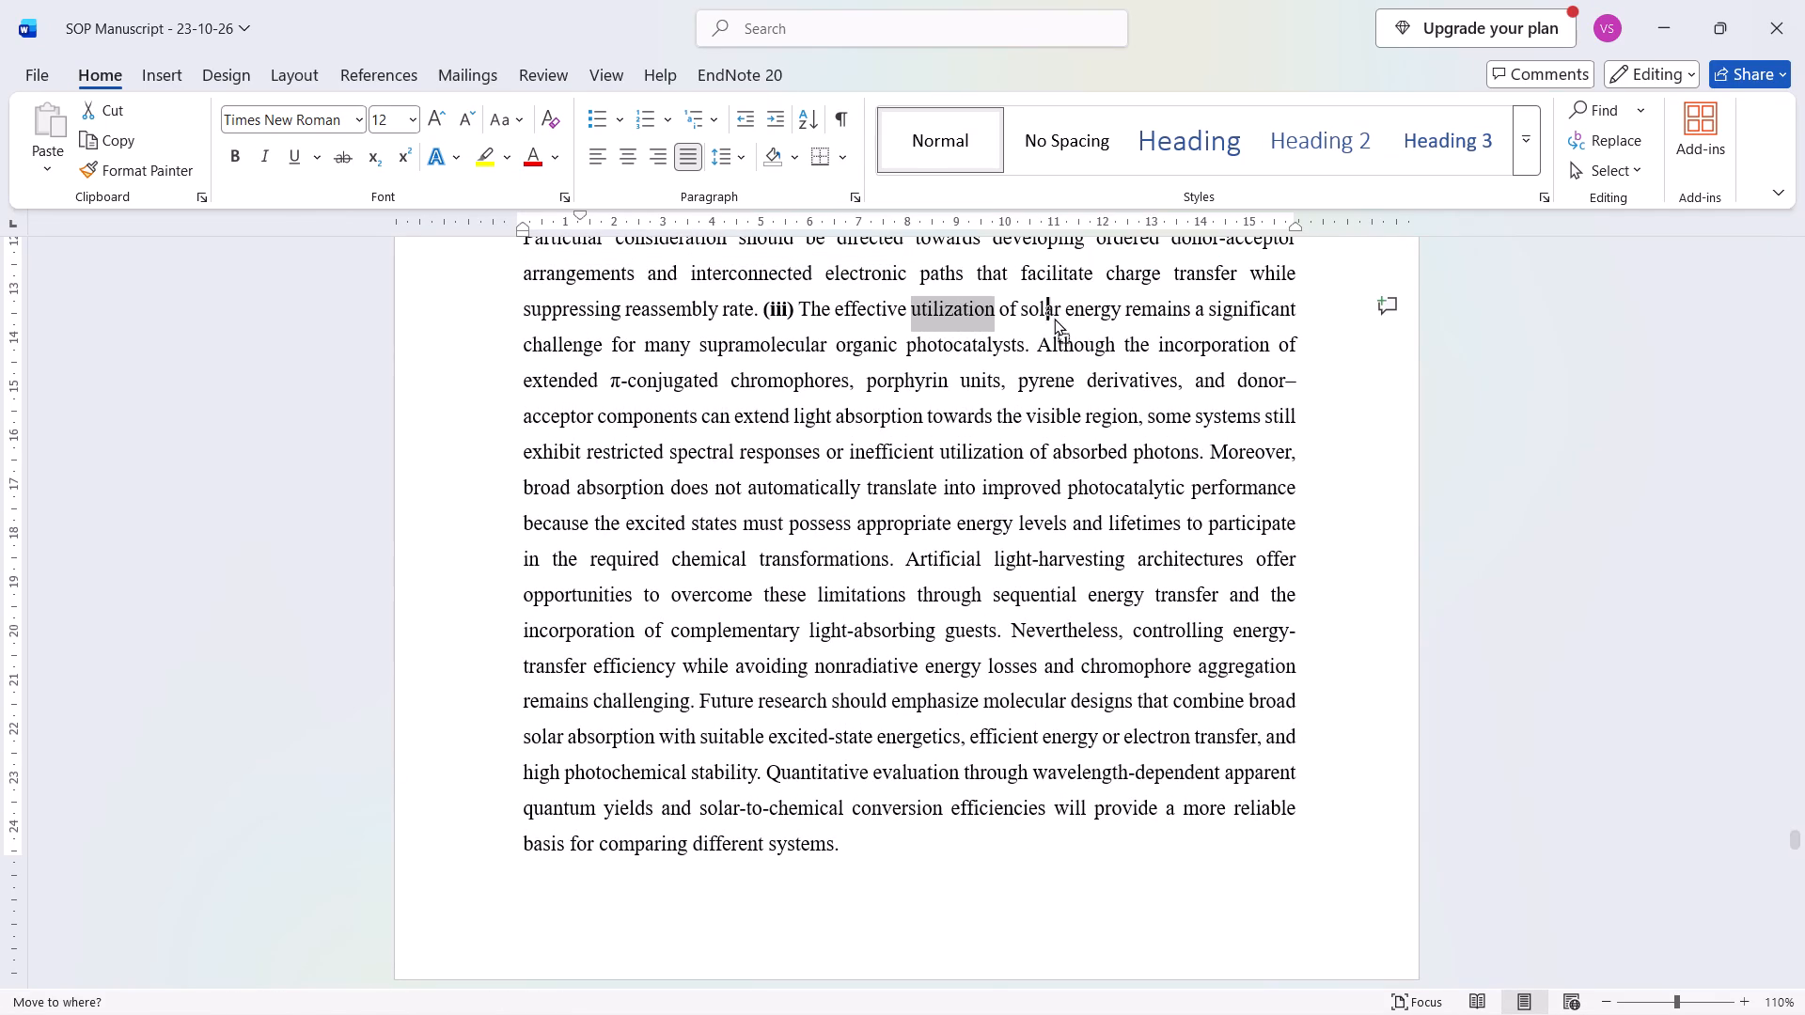
pyautogui.moveTo(1054, 318); pyautogui.dragTo(1119, 317)
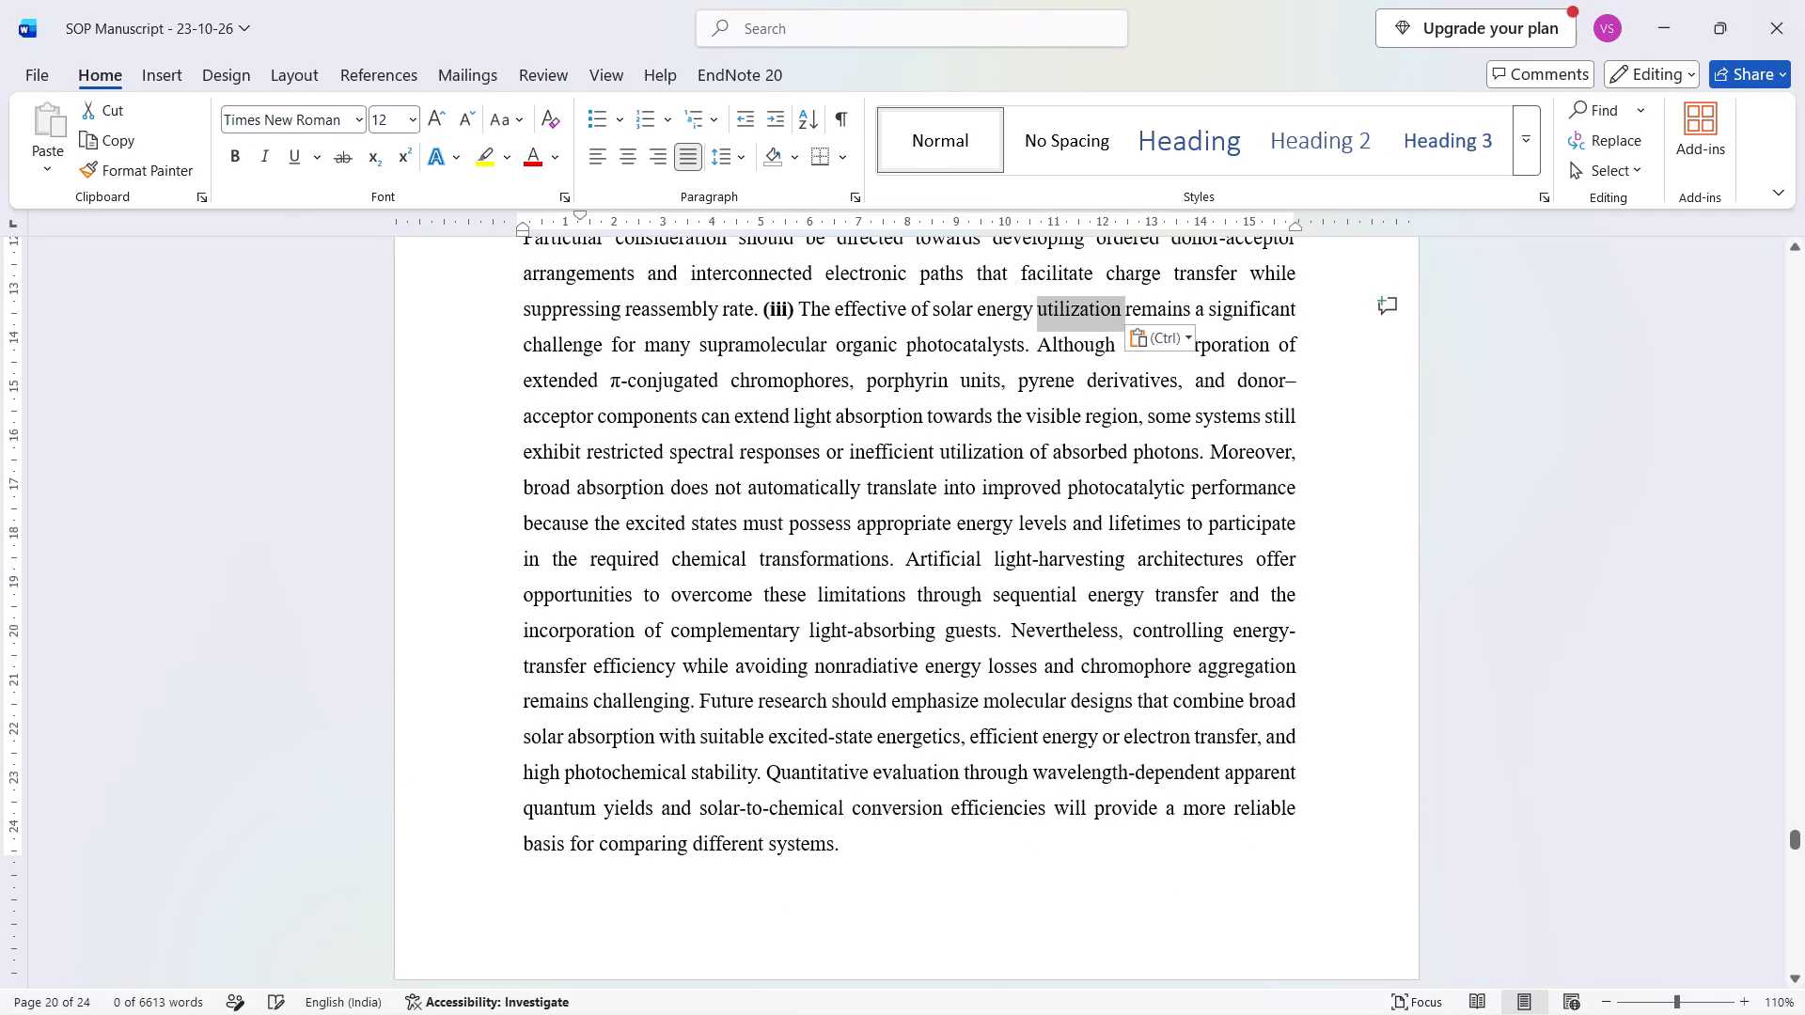
pyautogui.moveTo(930, 309); pyautogui.dragTo(910, 309)
pyautogui.press('BackSpace')
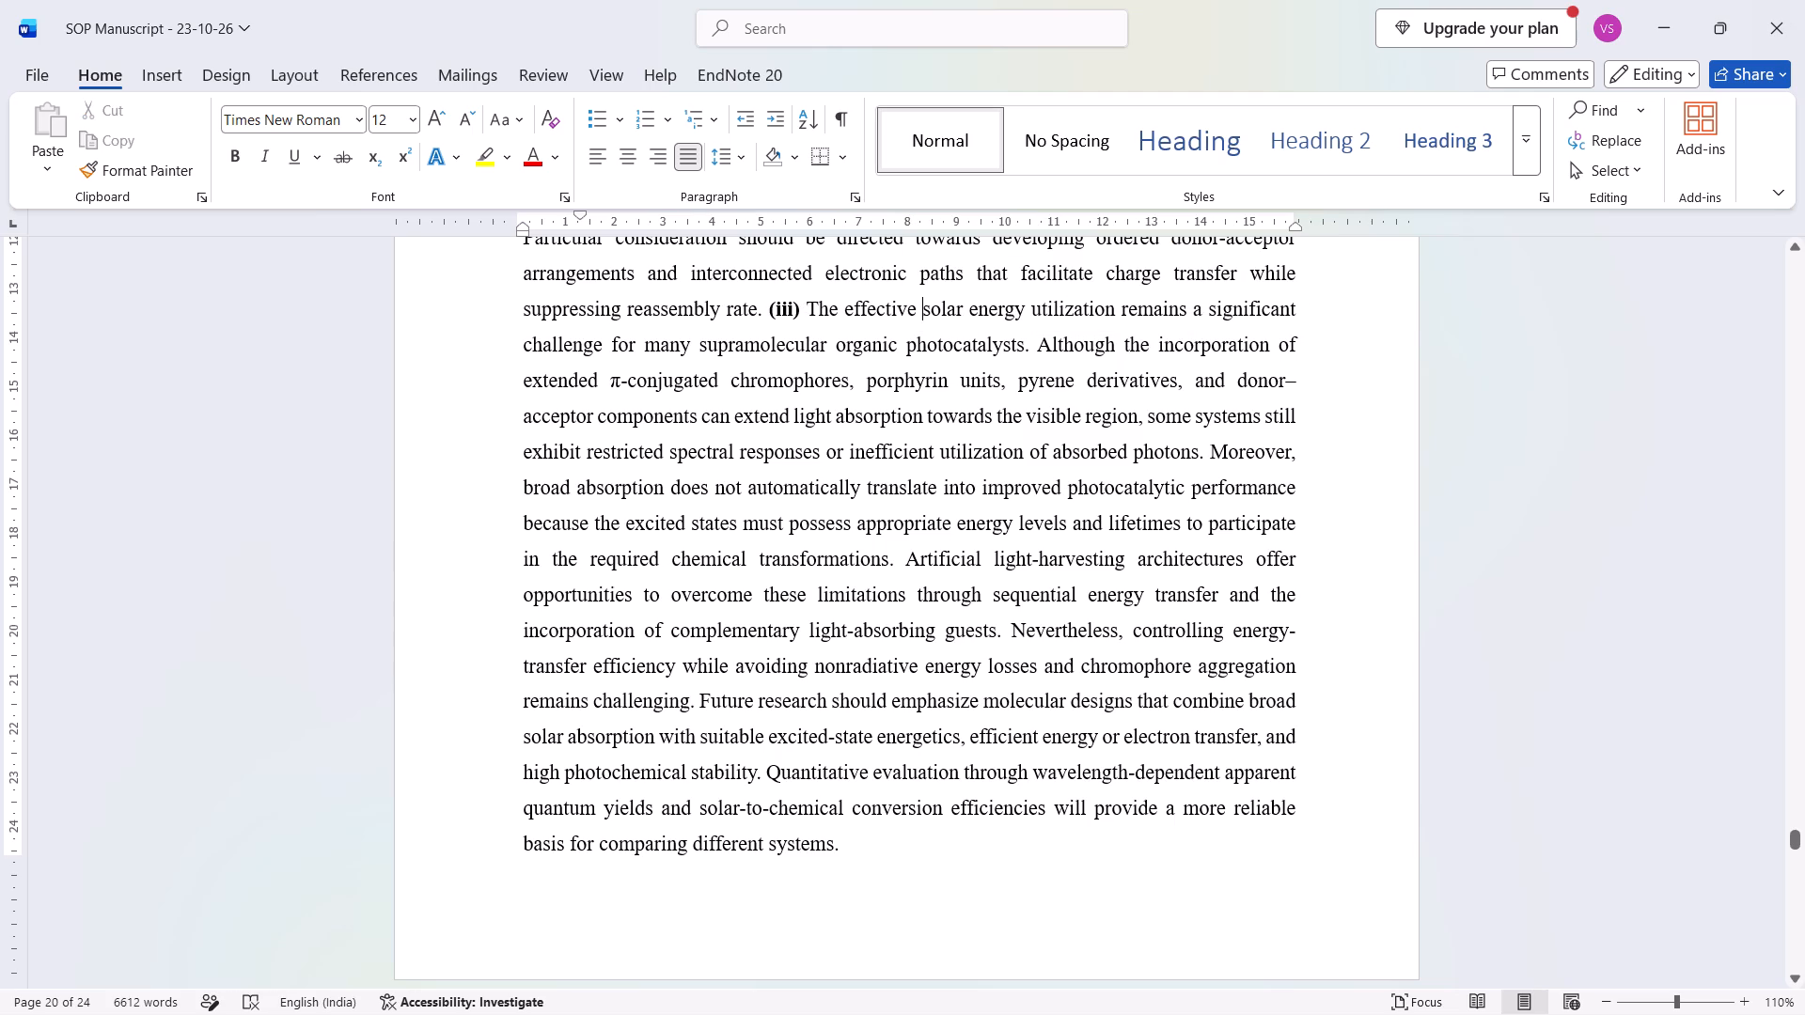
# Check the suggested synonyms for "challenge" in the first sentence of point (iii).
pyautogui.moveTo(598, 348); pyautogui.dragTo(512, 348)
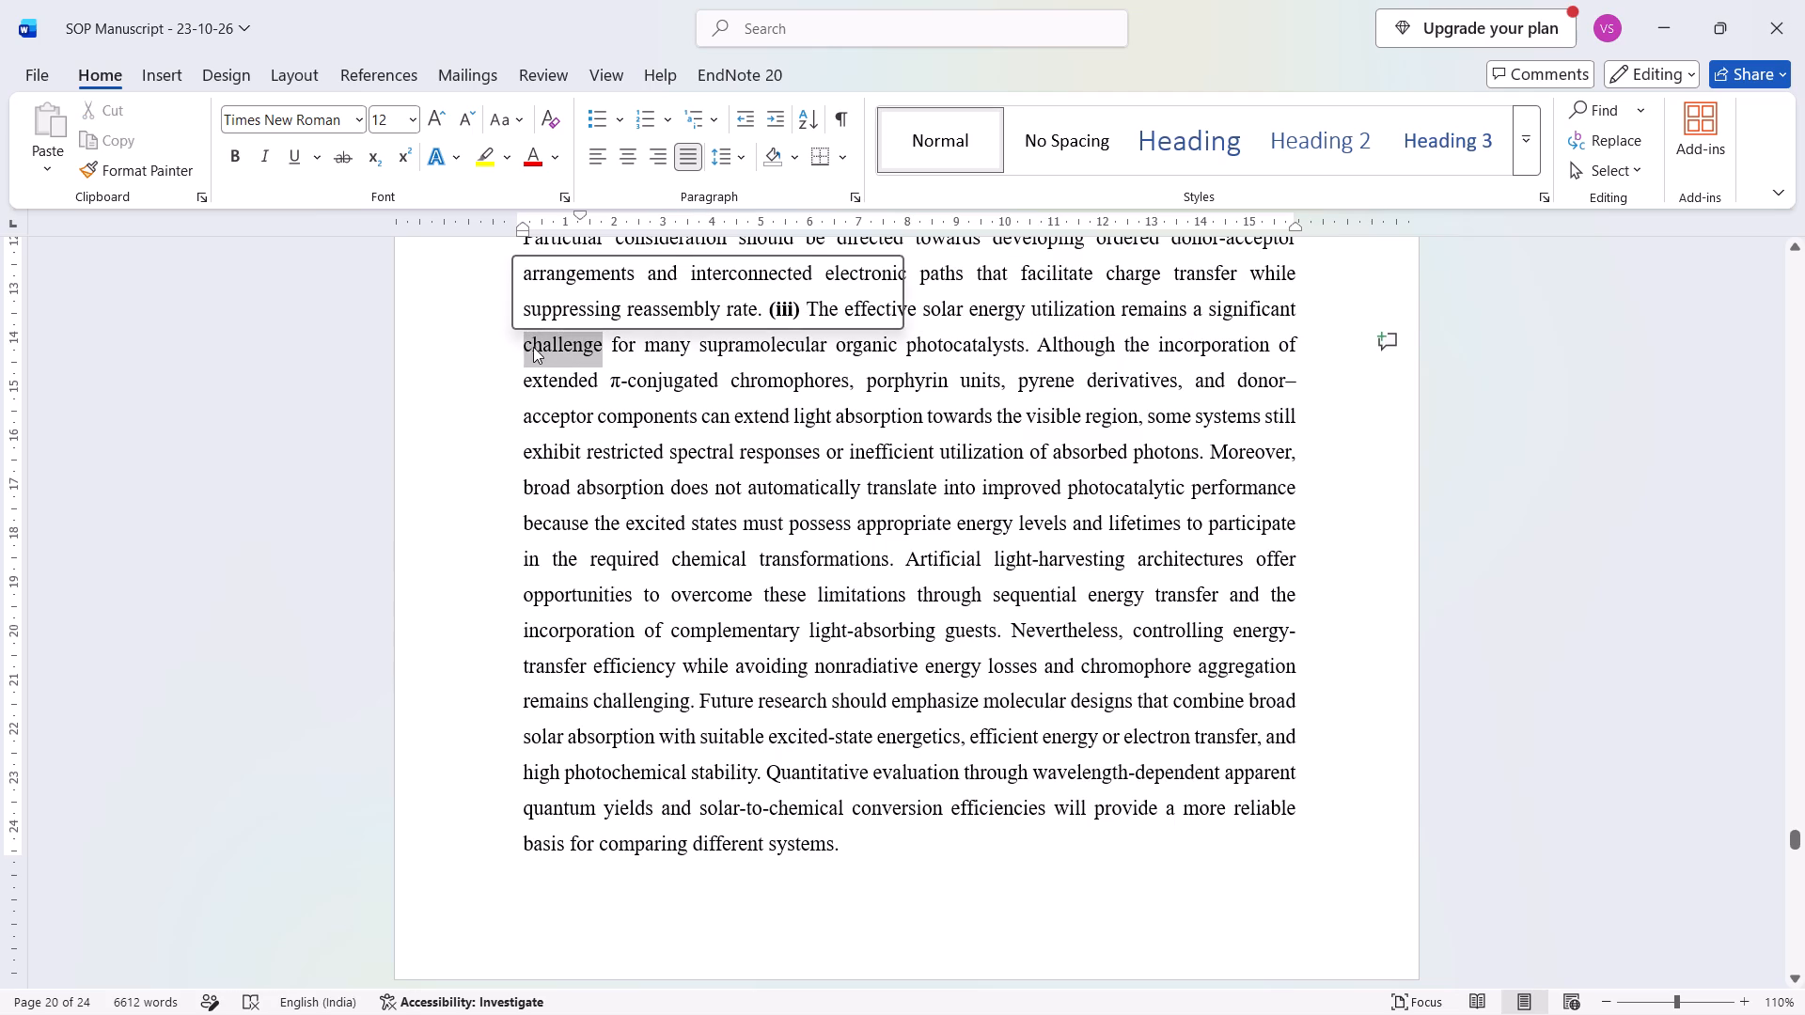
pyautogui.rightClick(537, 347)
pyautogui.click(649, 653)
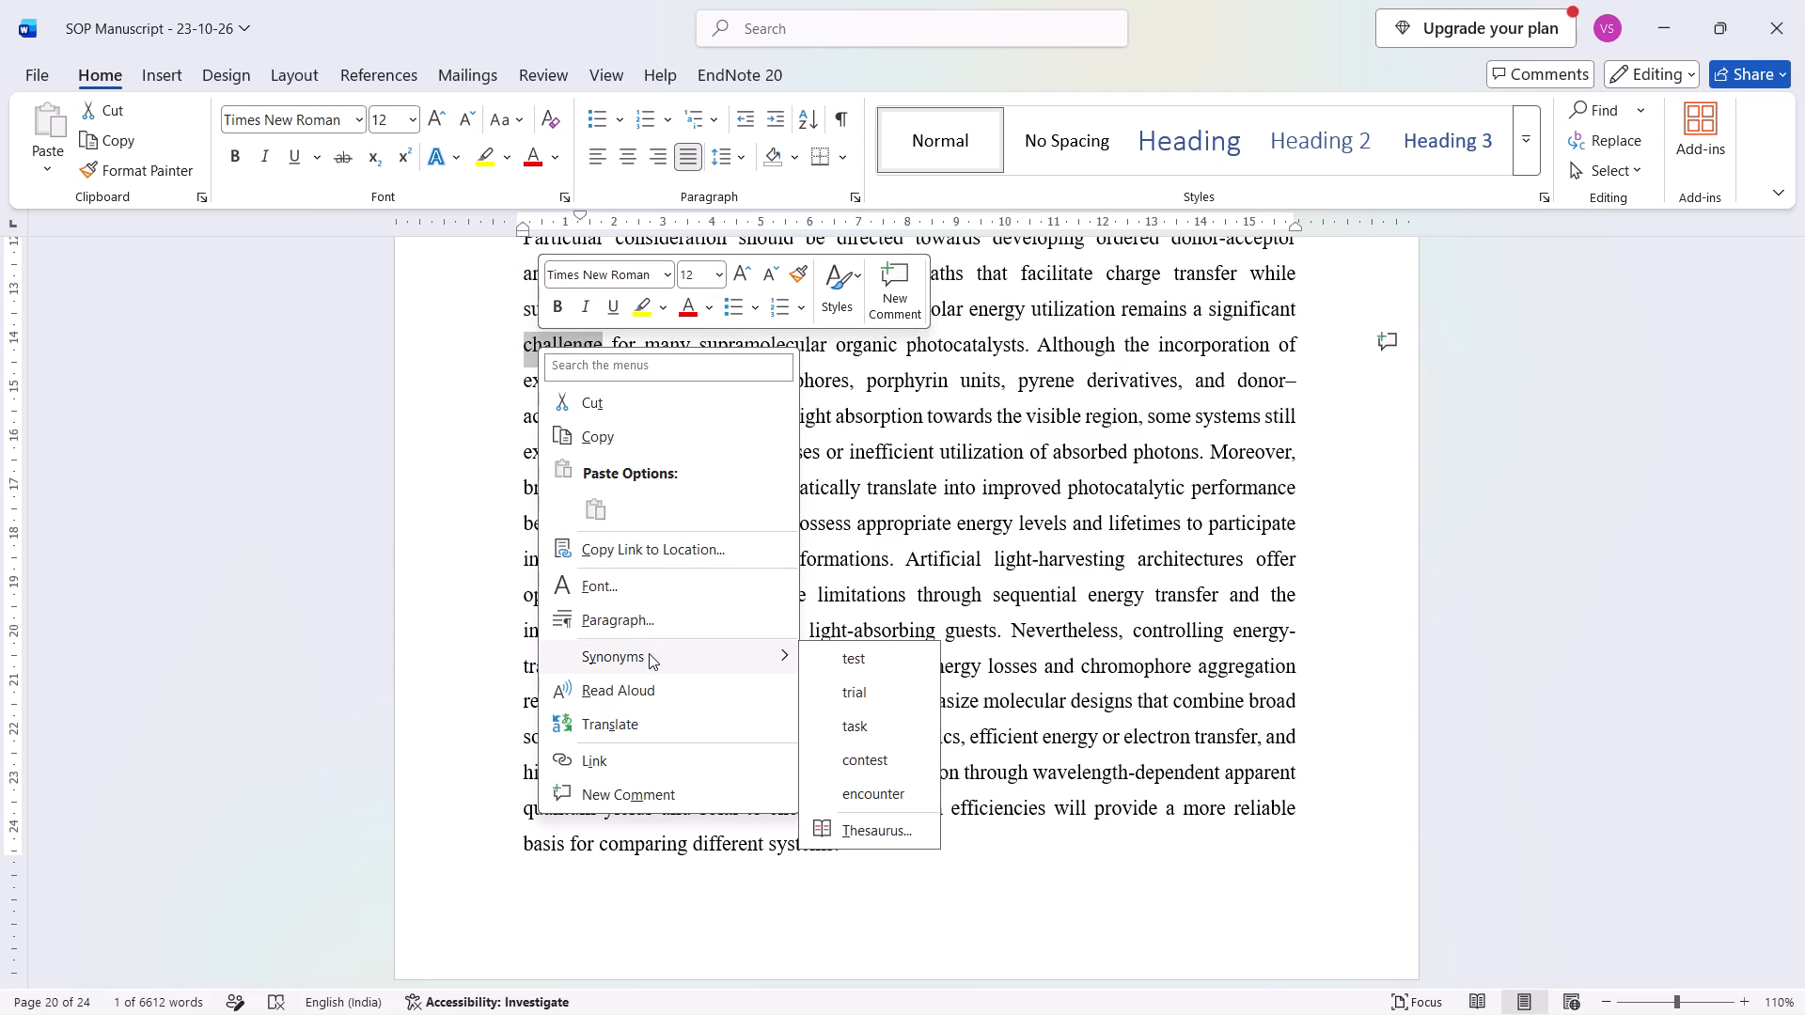
pyautogui.click(966, 578)
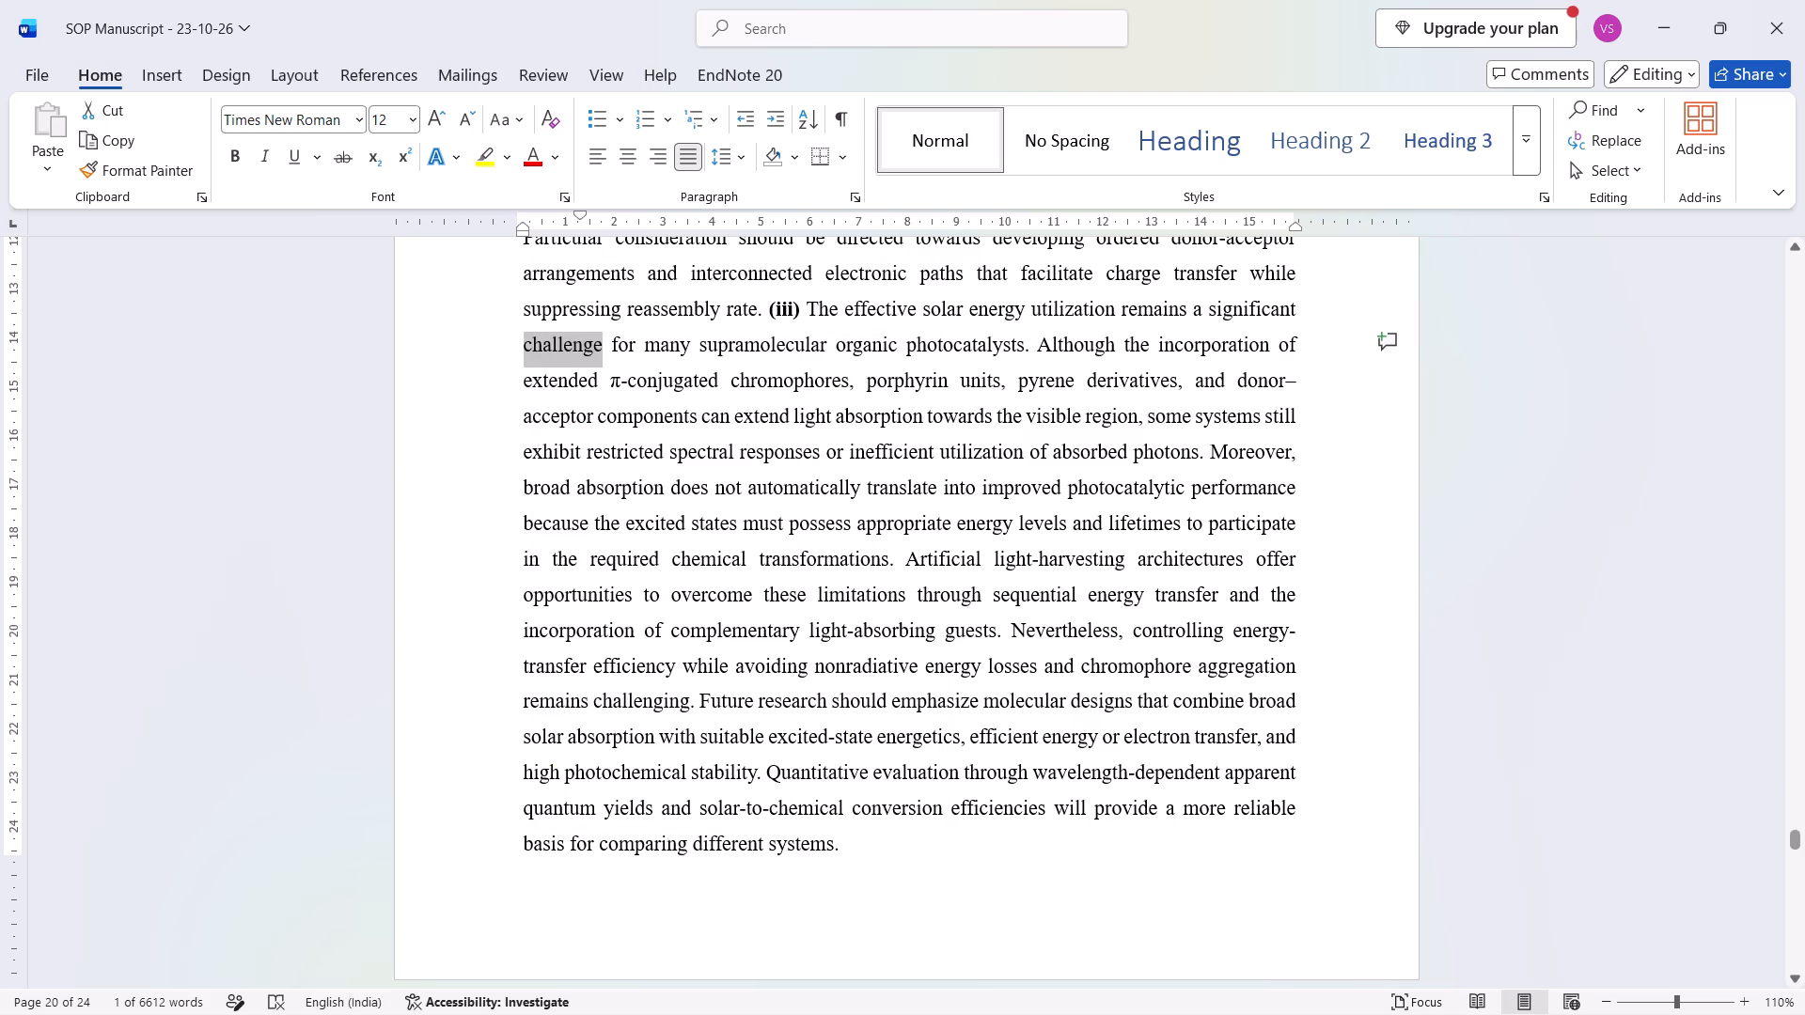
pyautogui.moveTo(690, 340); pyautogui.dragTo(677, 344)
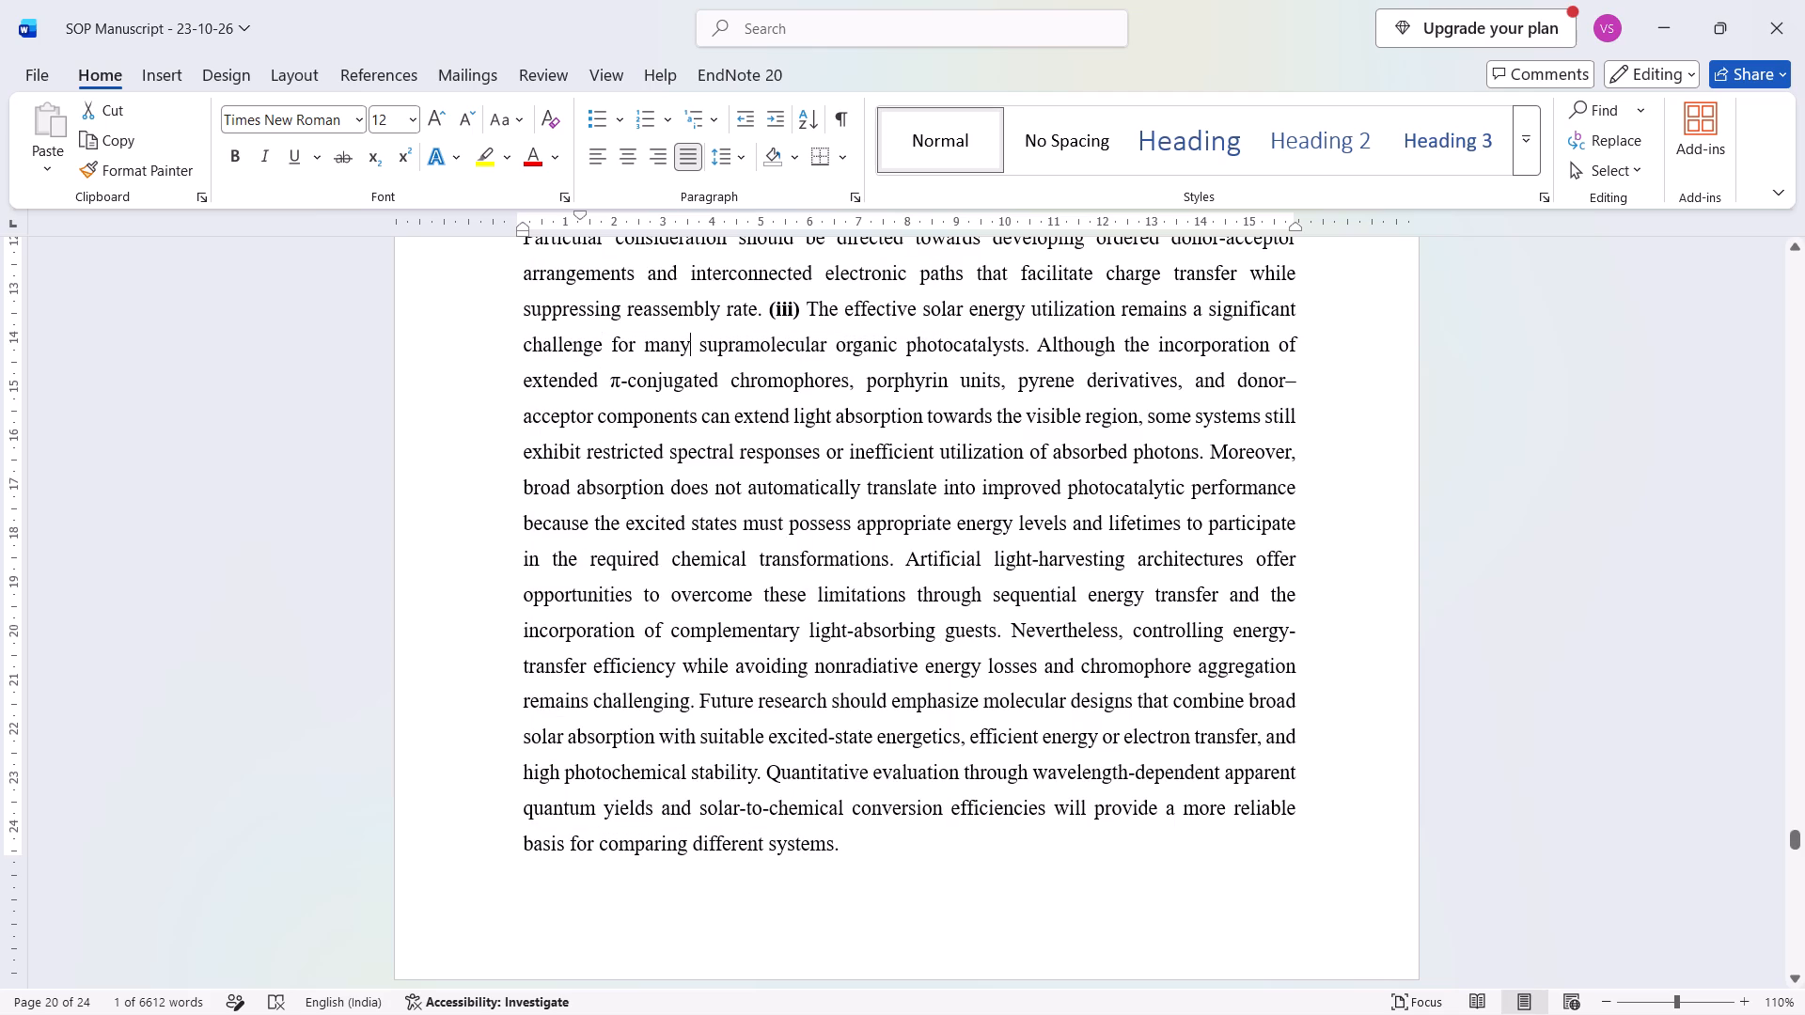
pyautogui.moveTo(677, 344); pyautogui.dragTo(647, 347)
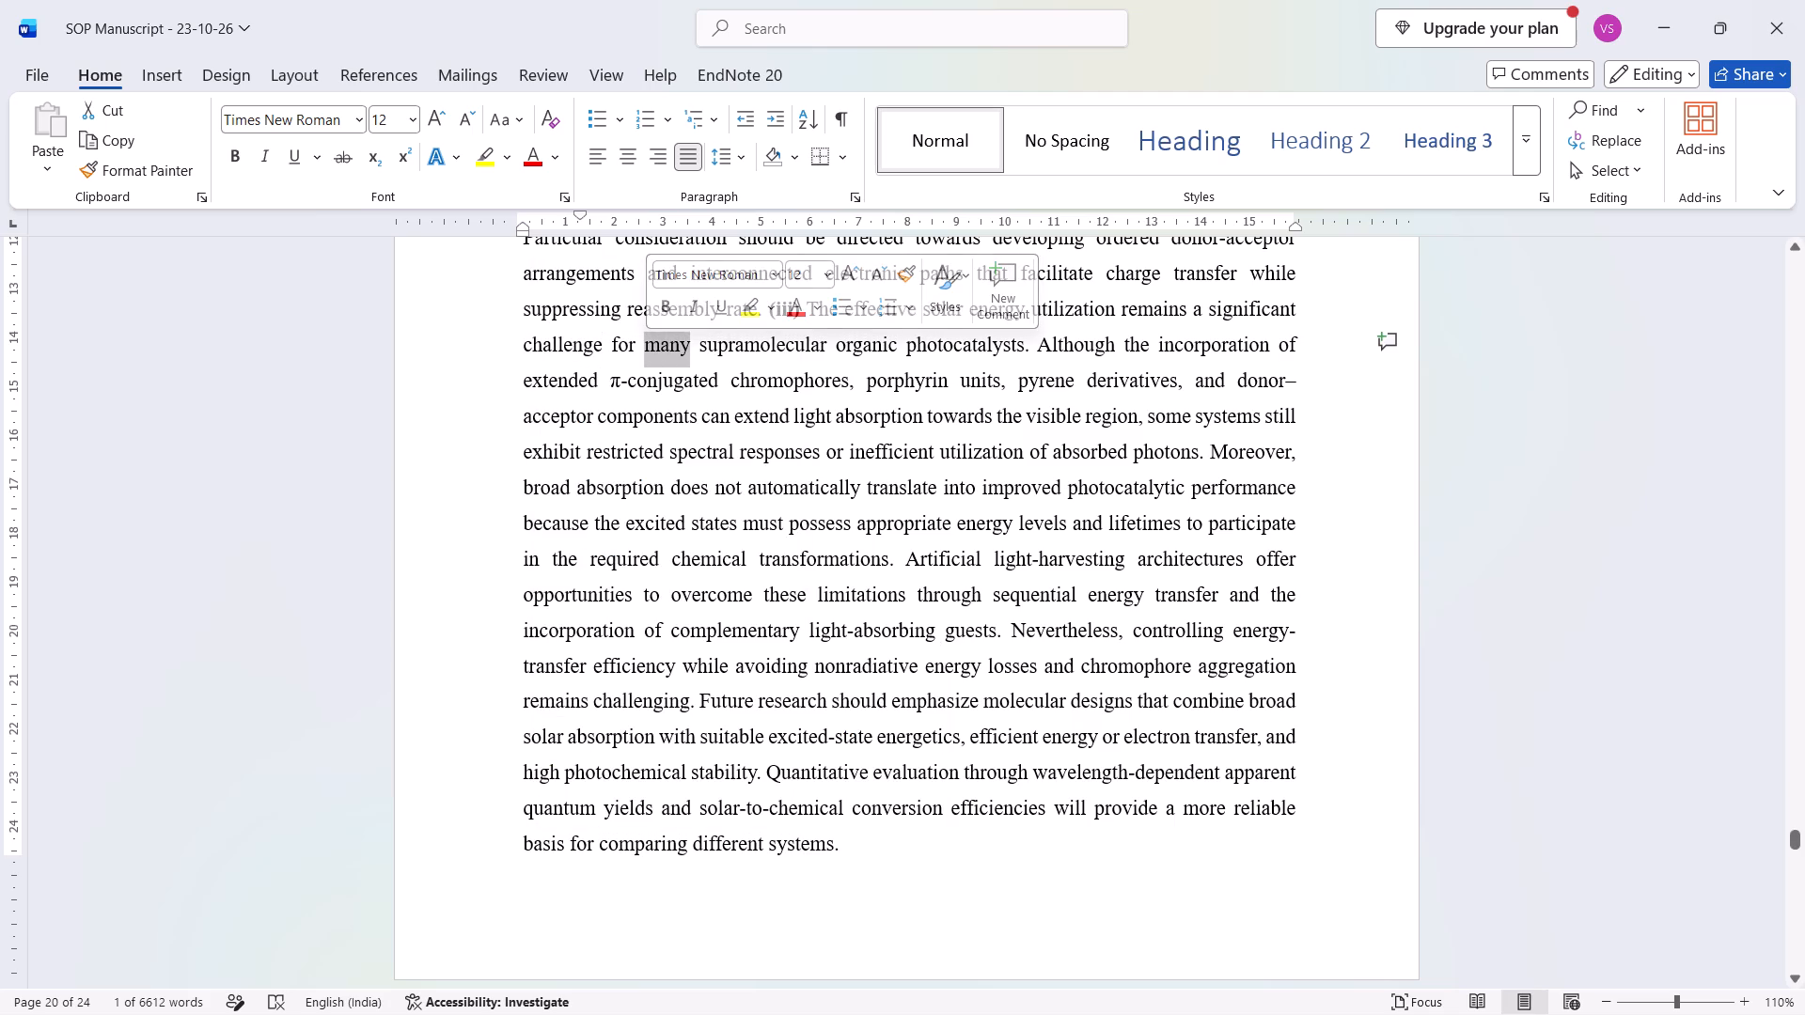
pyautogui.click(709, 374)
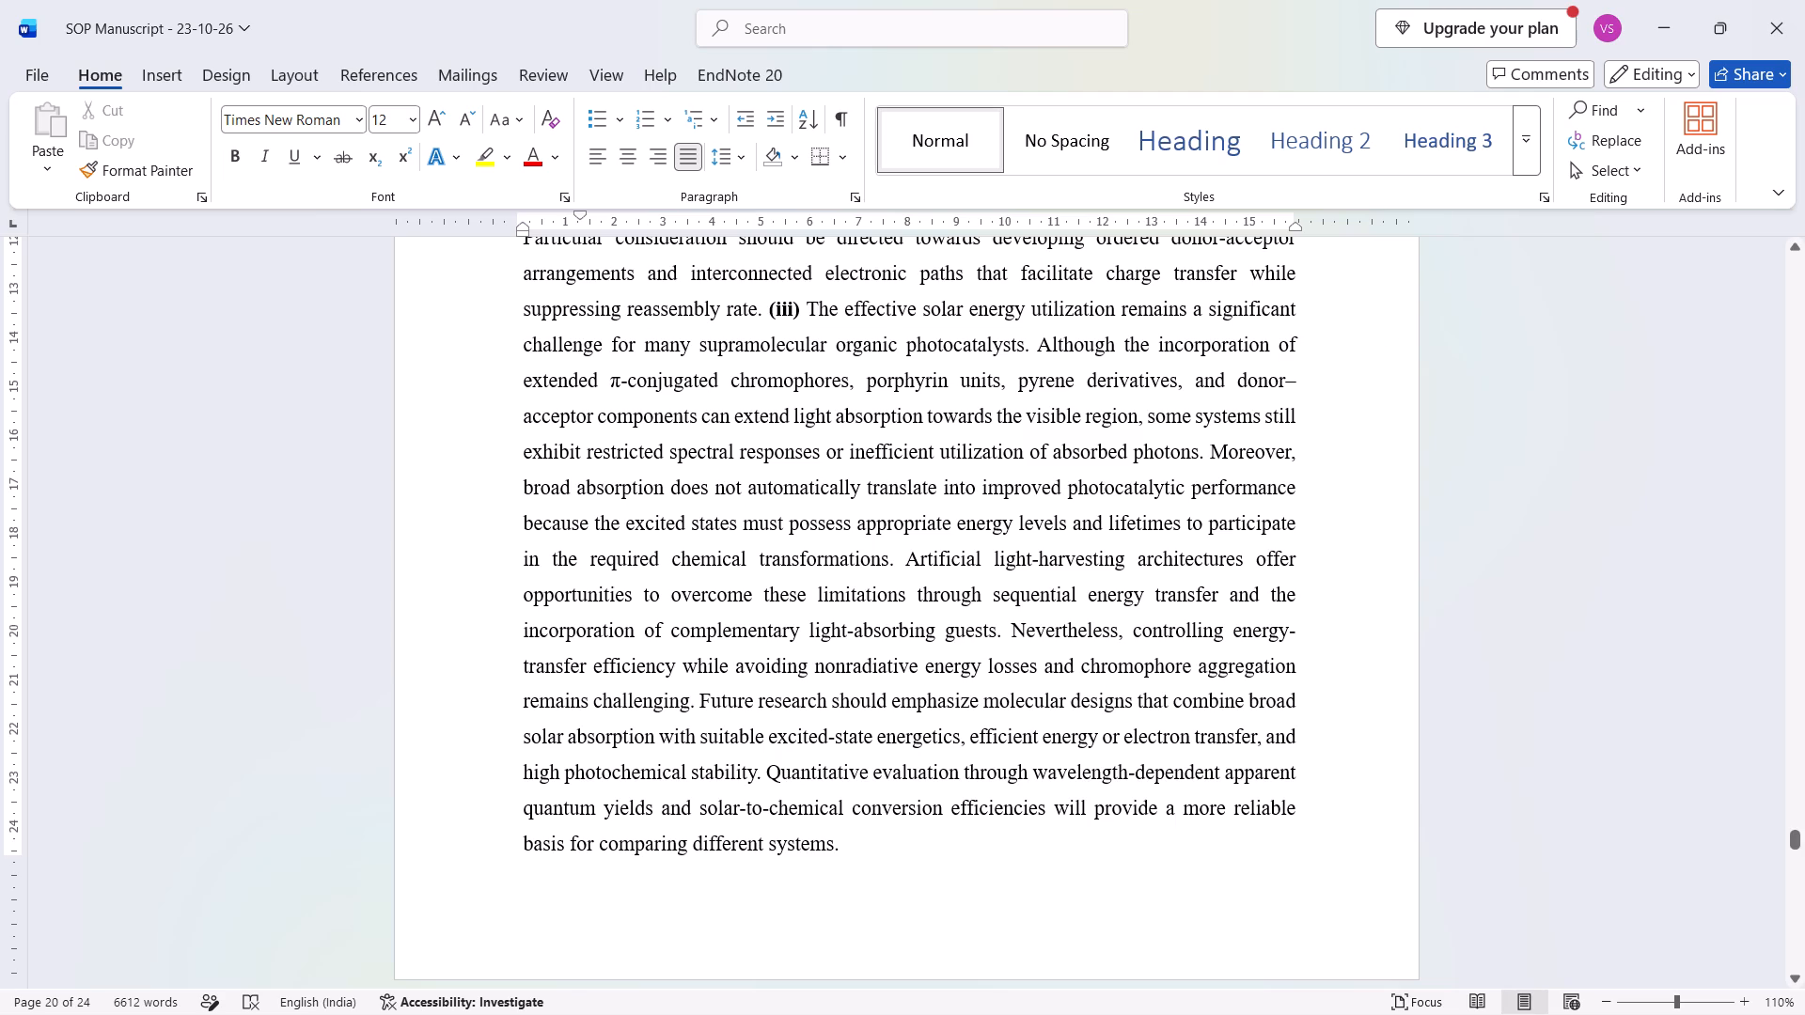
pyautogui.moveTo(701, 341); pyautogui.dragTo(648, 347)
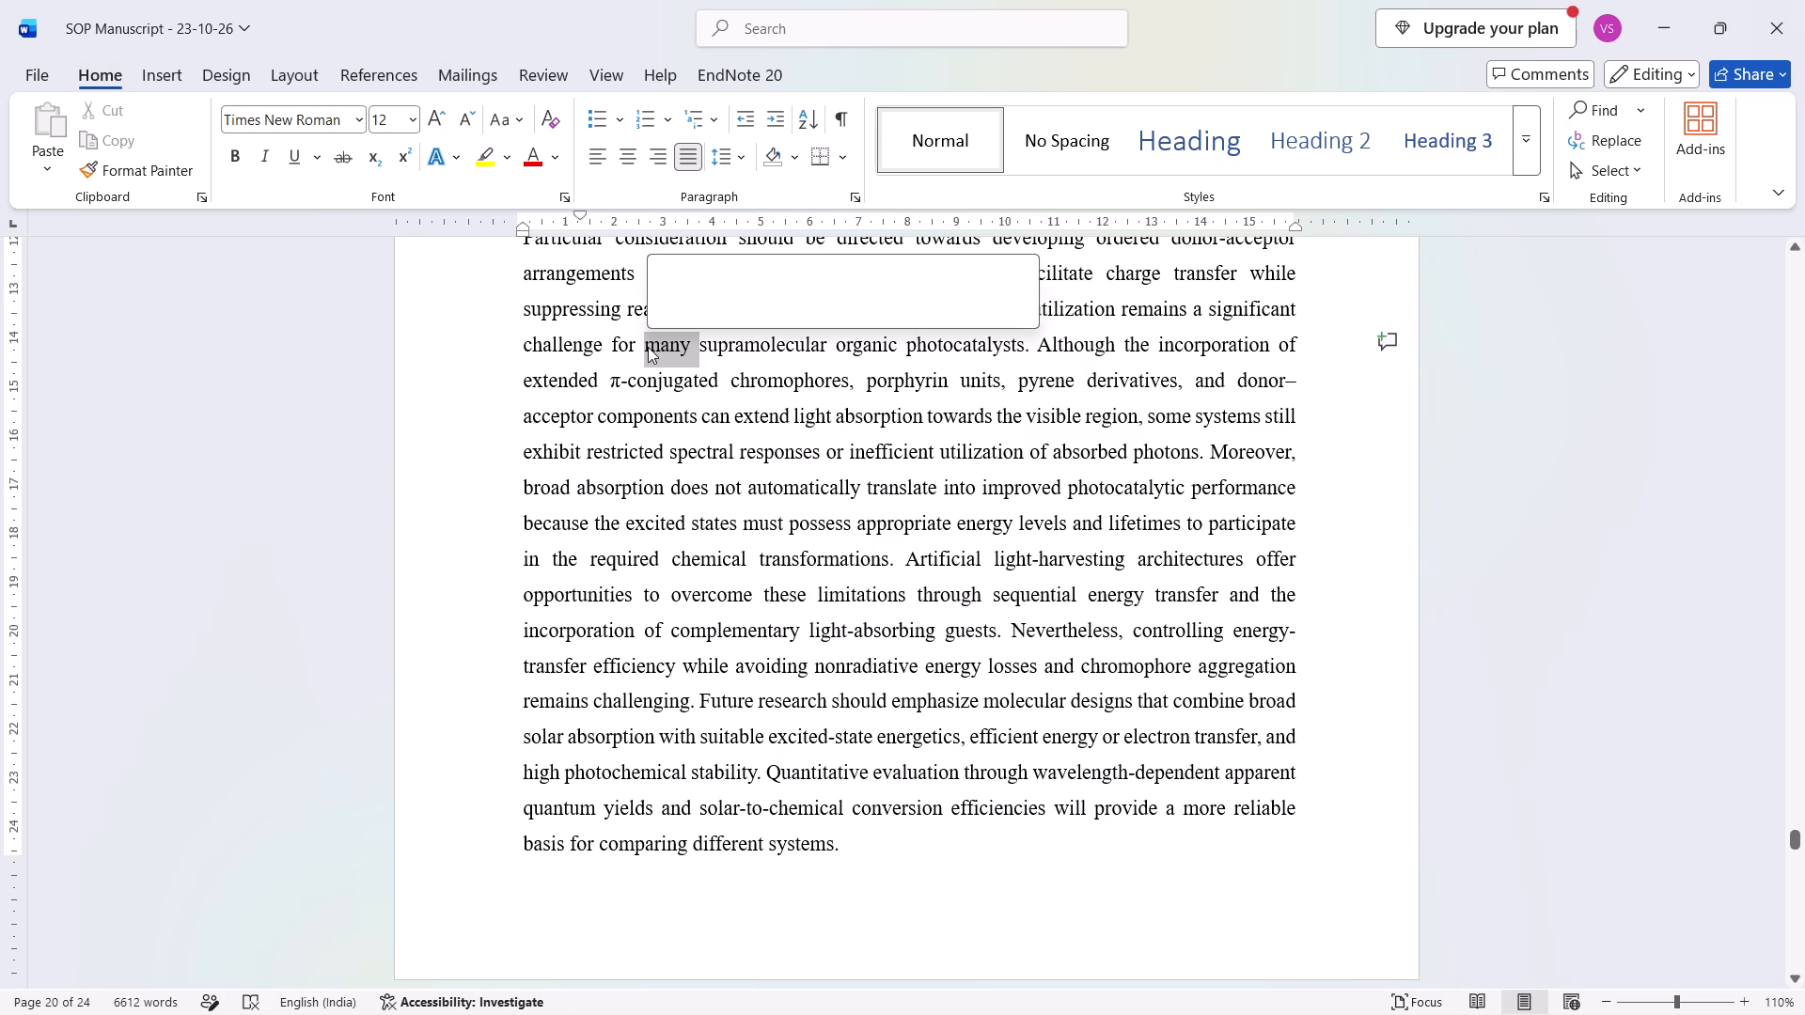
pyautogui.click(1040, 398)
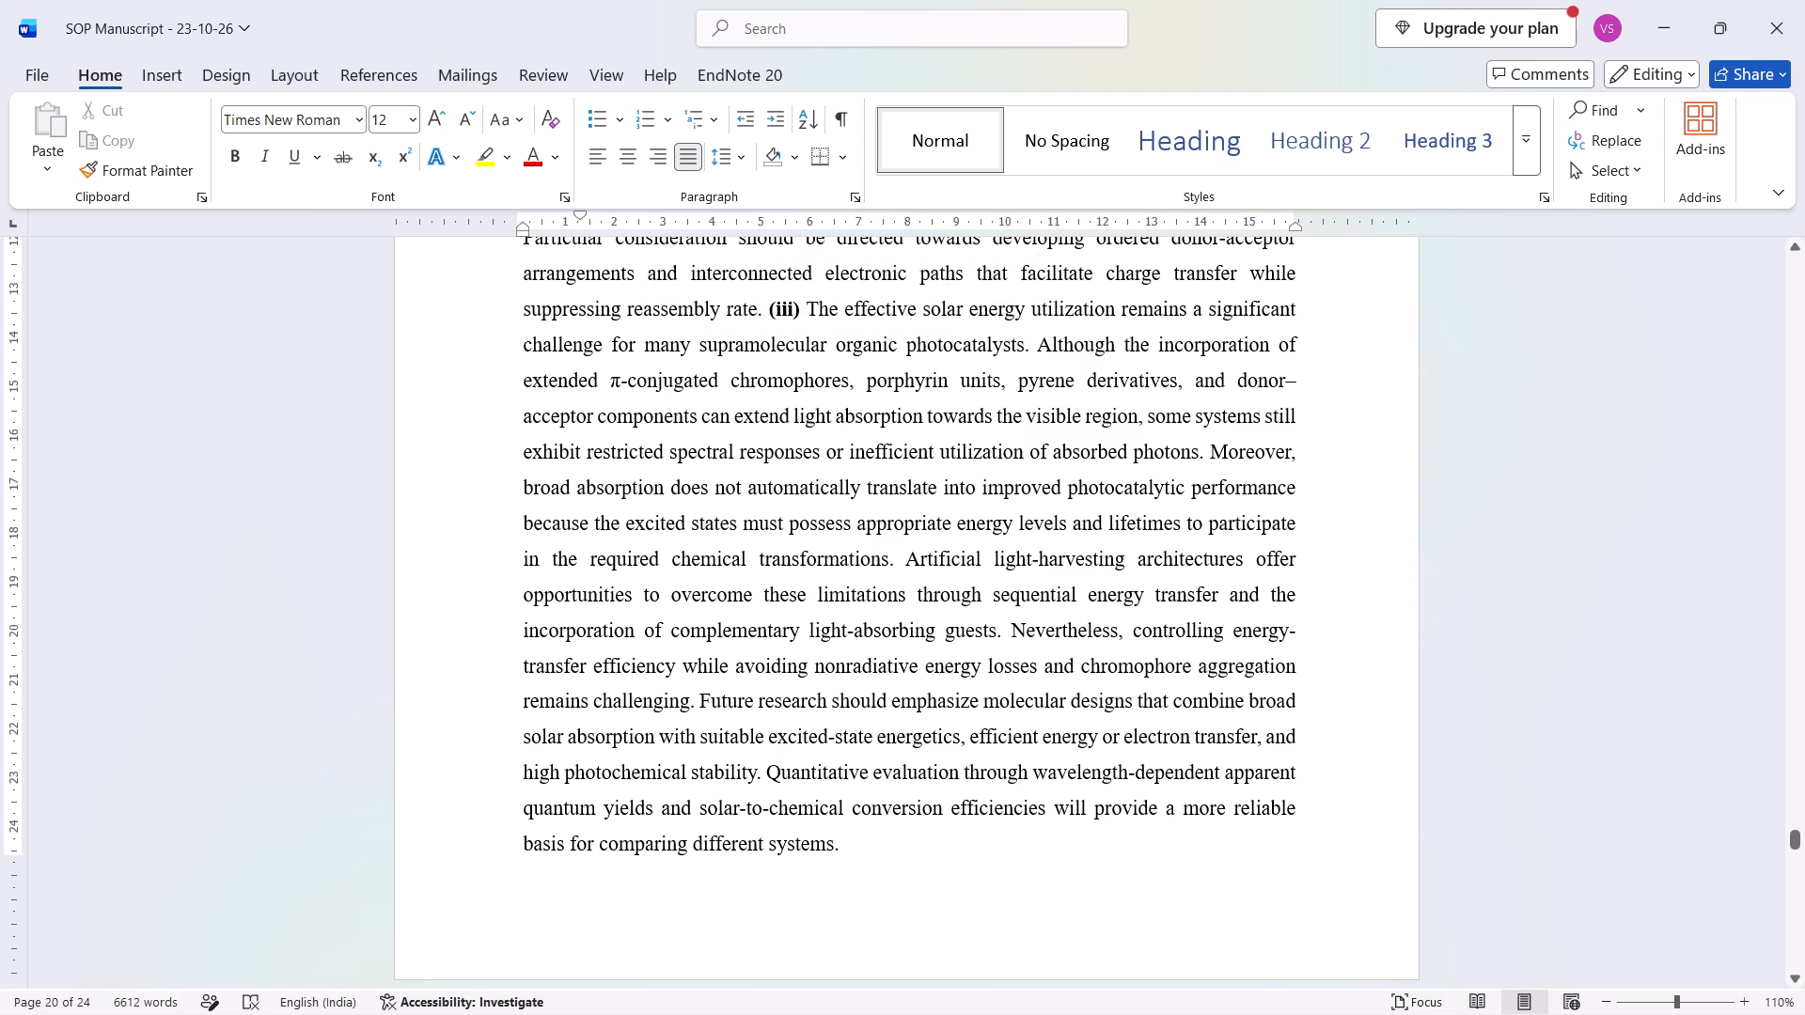
# Delete the opening sentence of point (iii), "The effective solar energy utilization remains a significant challenge for many supramolecular organic photocatalysts.".
pyautogui.moveTo(1033, 348); pyautogui.dragTo(1011, 345)
pyautogui.moveTo(1011, 345); pyautogui.dragTo(821, 313)
pyautogui.press('BackSpace')
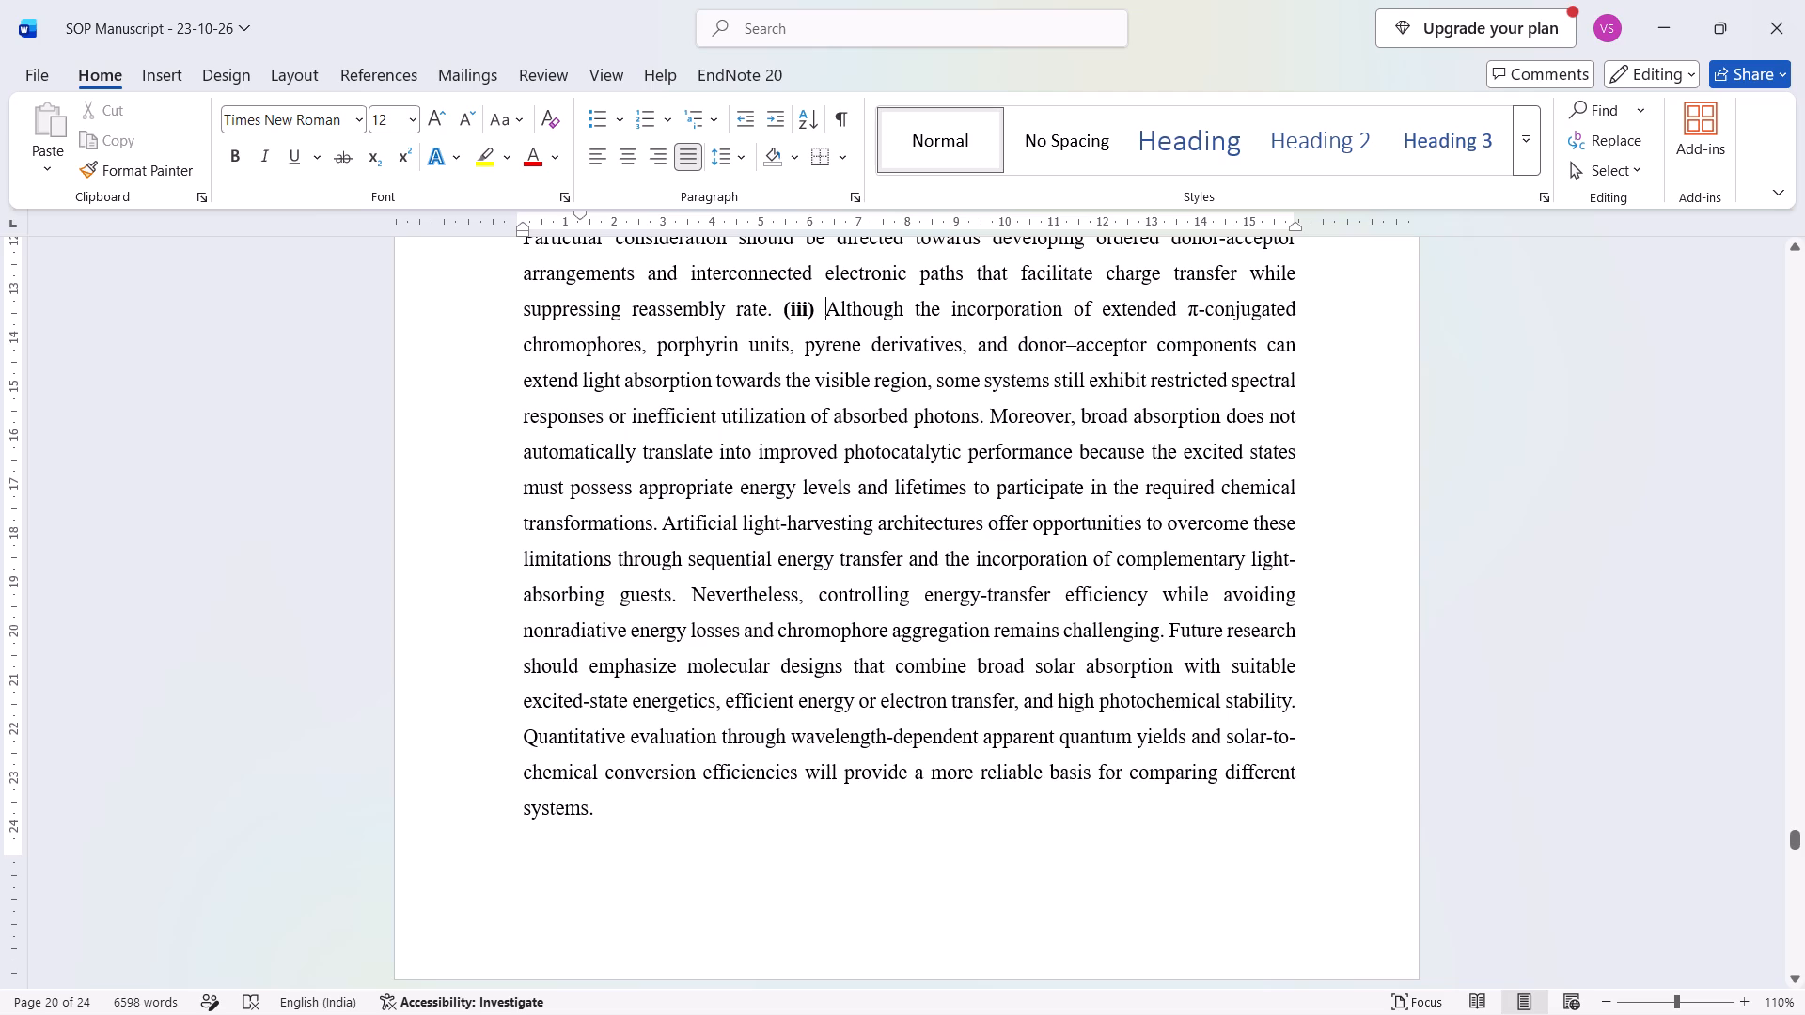
# Delete the "Nevertheless, controlling energy-transfer efficiency" sentence and the closing "Quantitative evaluation" sentence from point (iii).
pyautogui.click(1167, 629)
pyautogui.keyDown('ctrl'); pyautogui.scroll(-3, 1167, 629); pyautogui.keyUp('ctrl')
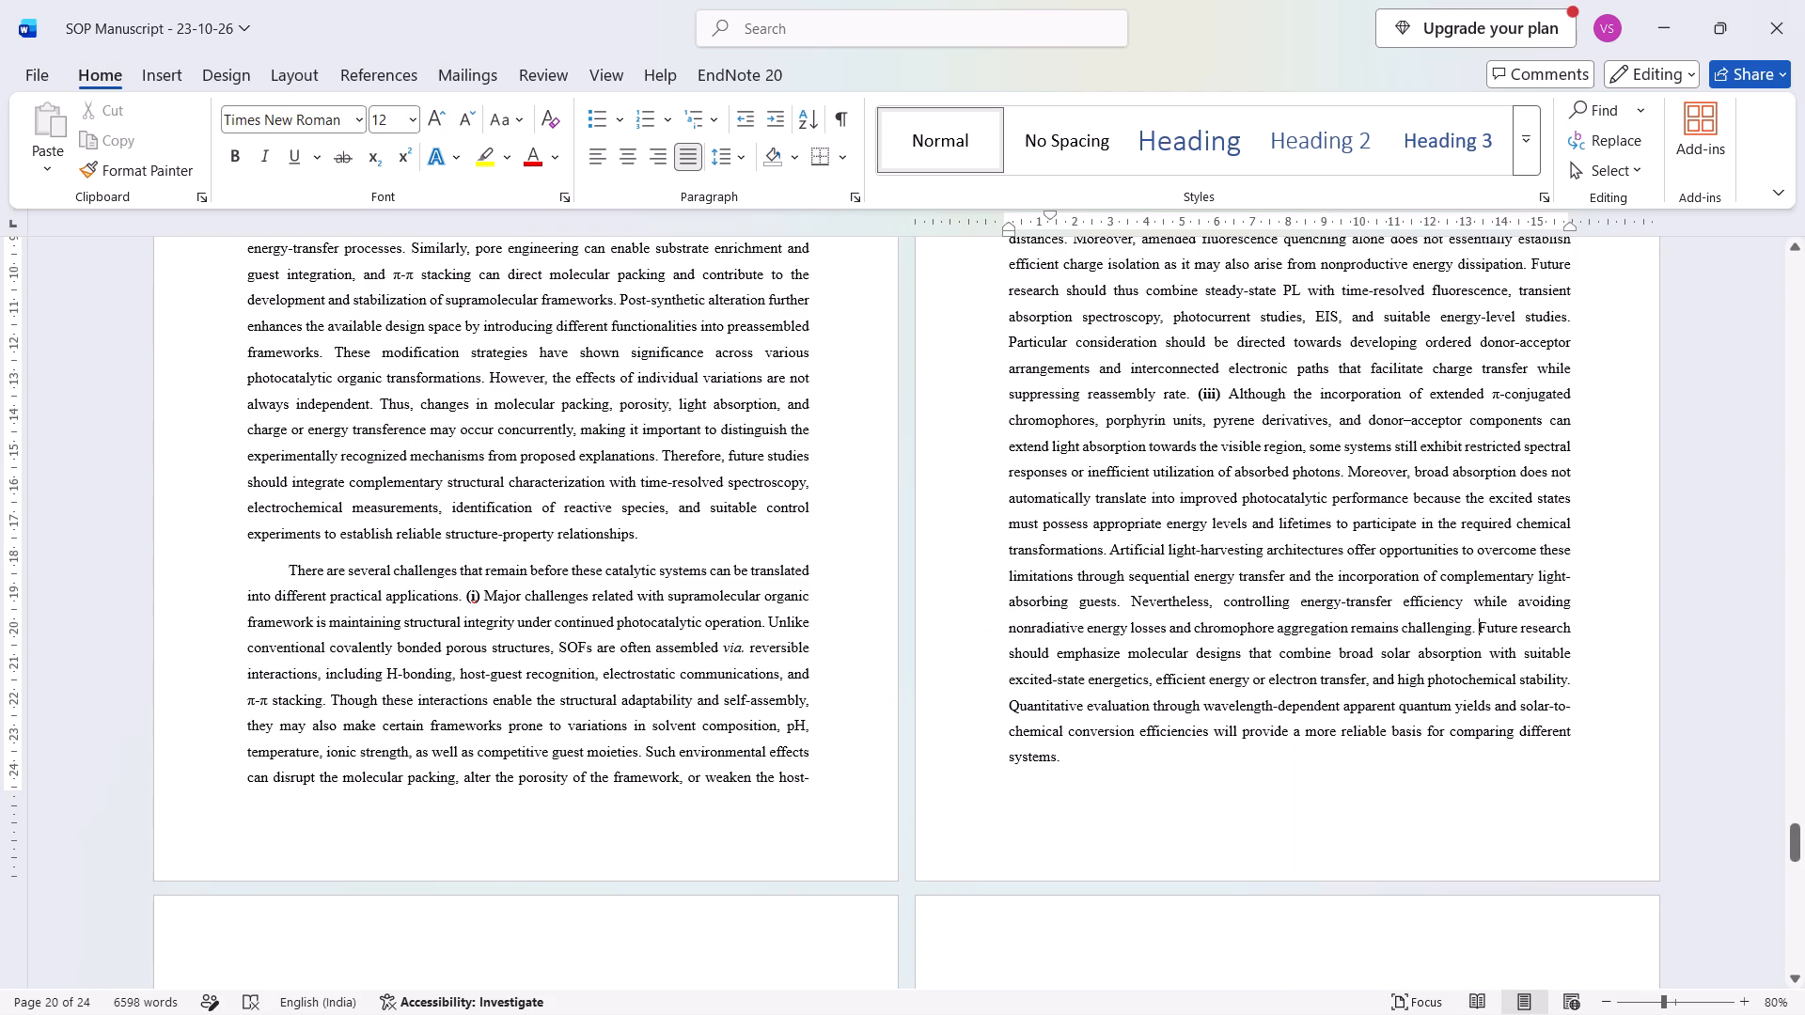
pyautogui.keyDown('ctrl'); pyautogui.scroll(5, 1167, 629); pyautogui.keyUp('ctrl')
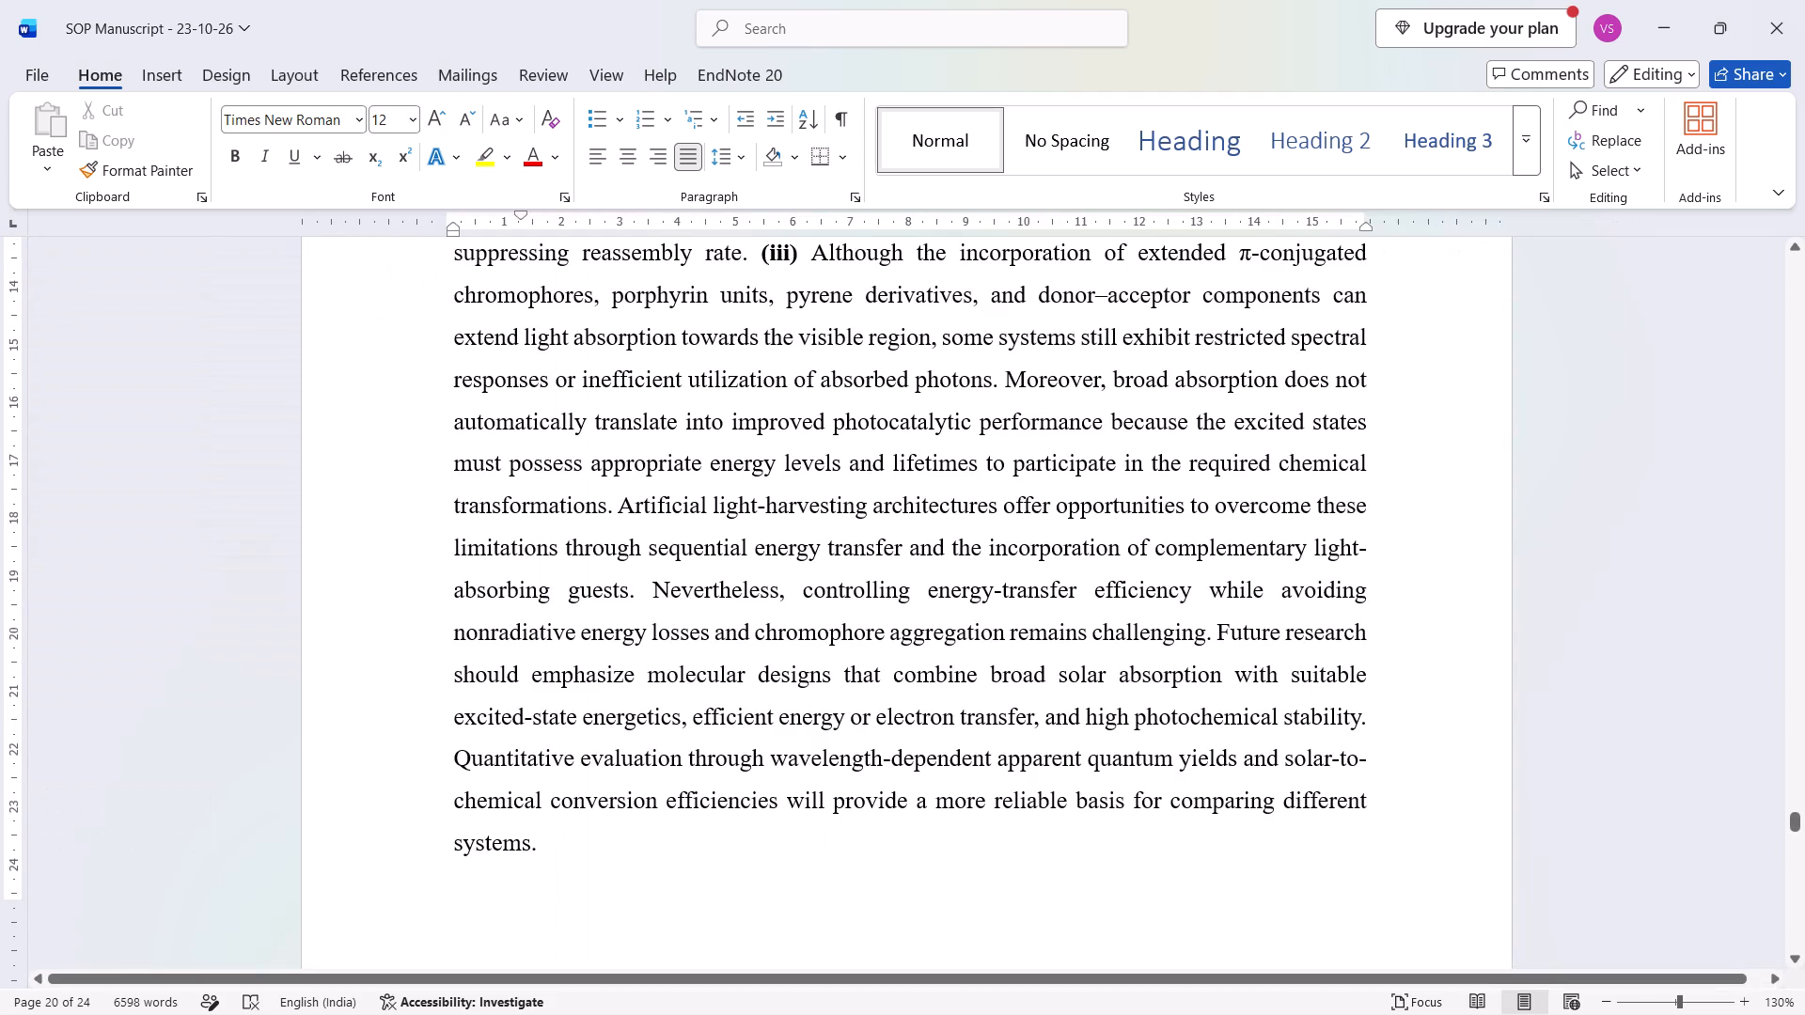
pyautogui.moveTo(1209, 634); pyautogui.dragTo(841, 642)
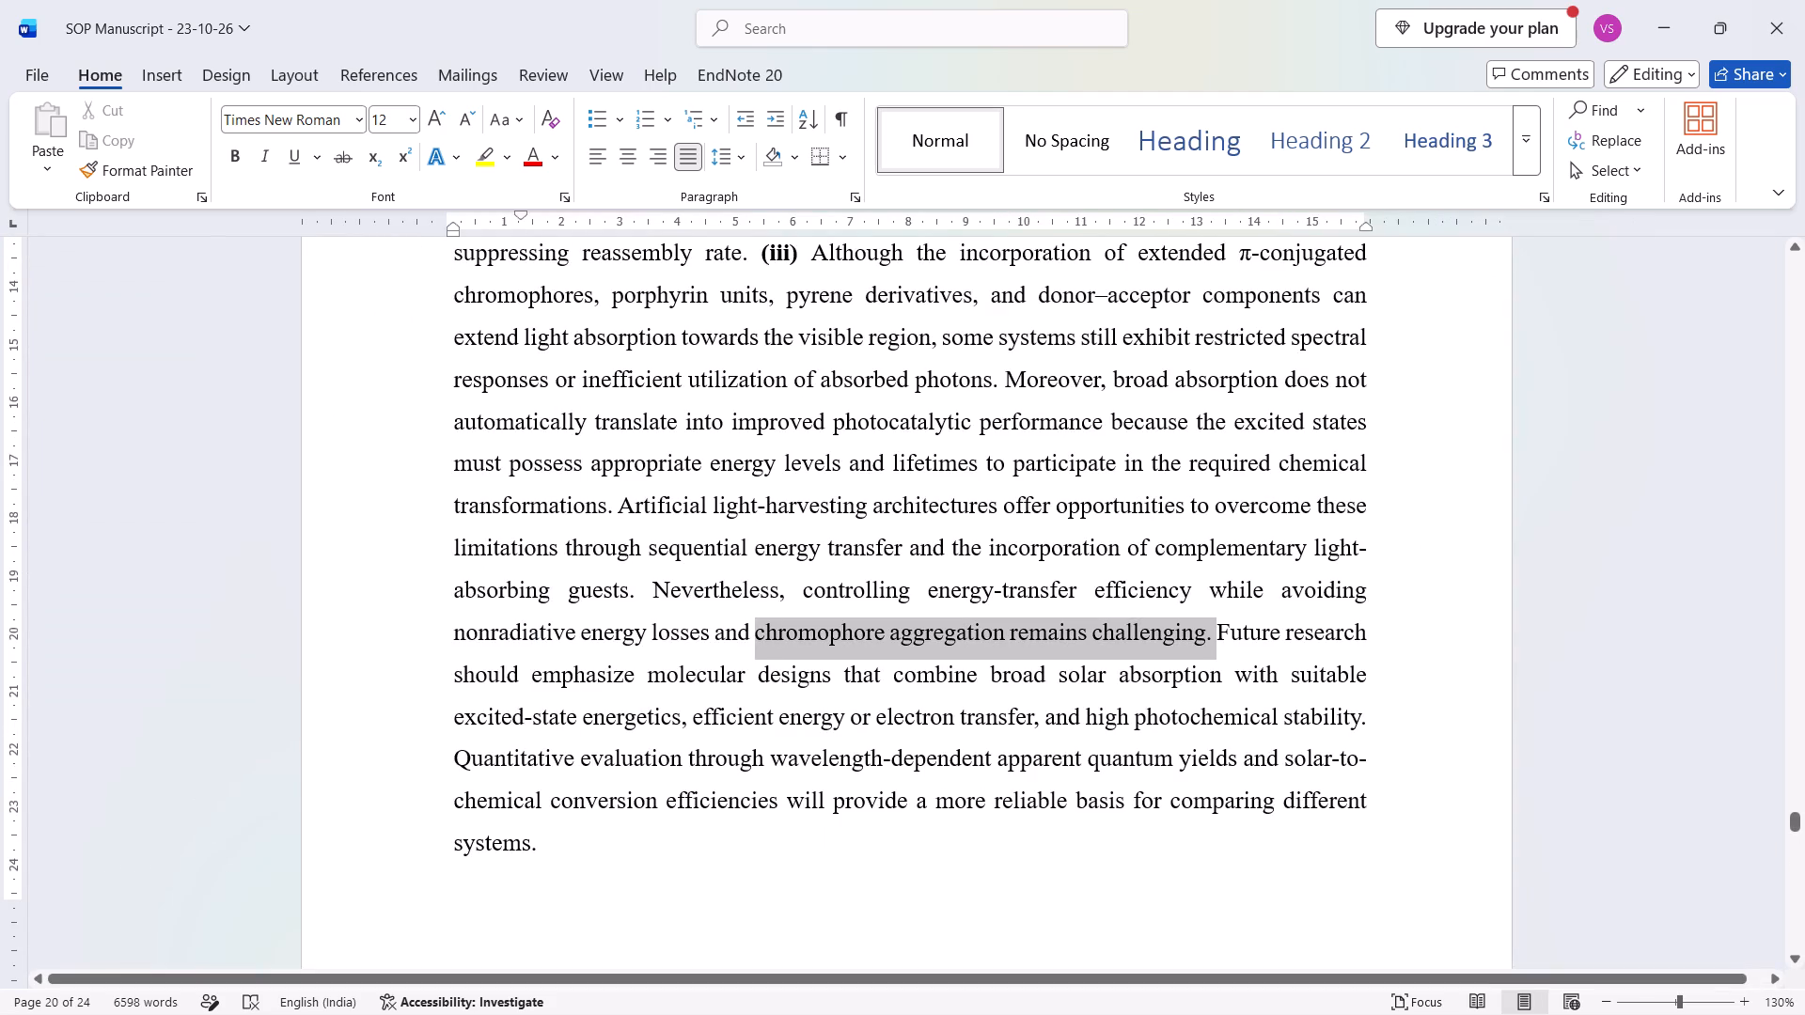
pyautogui.moveTo(841, 642); pyautogui.dragTo(664, 587)
pyautogui.press('BackSpace')
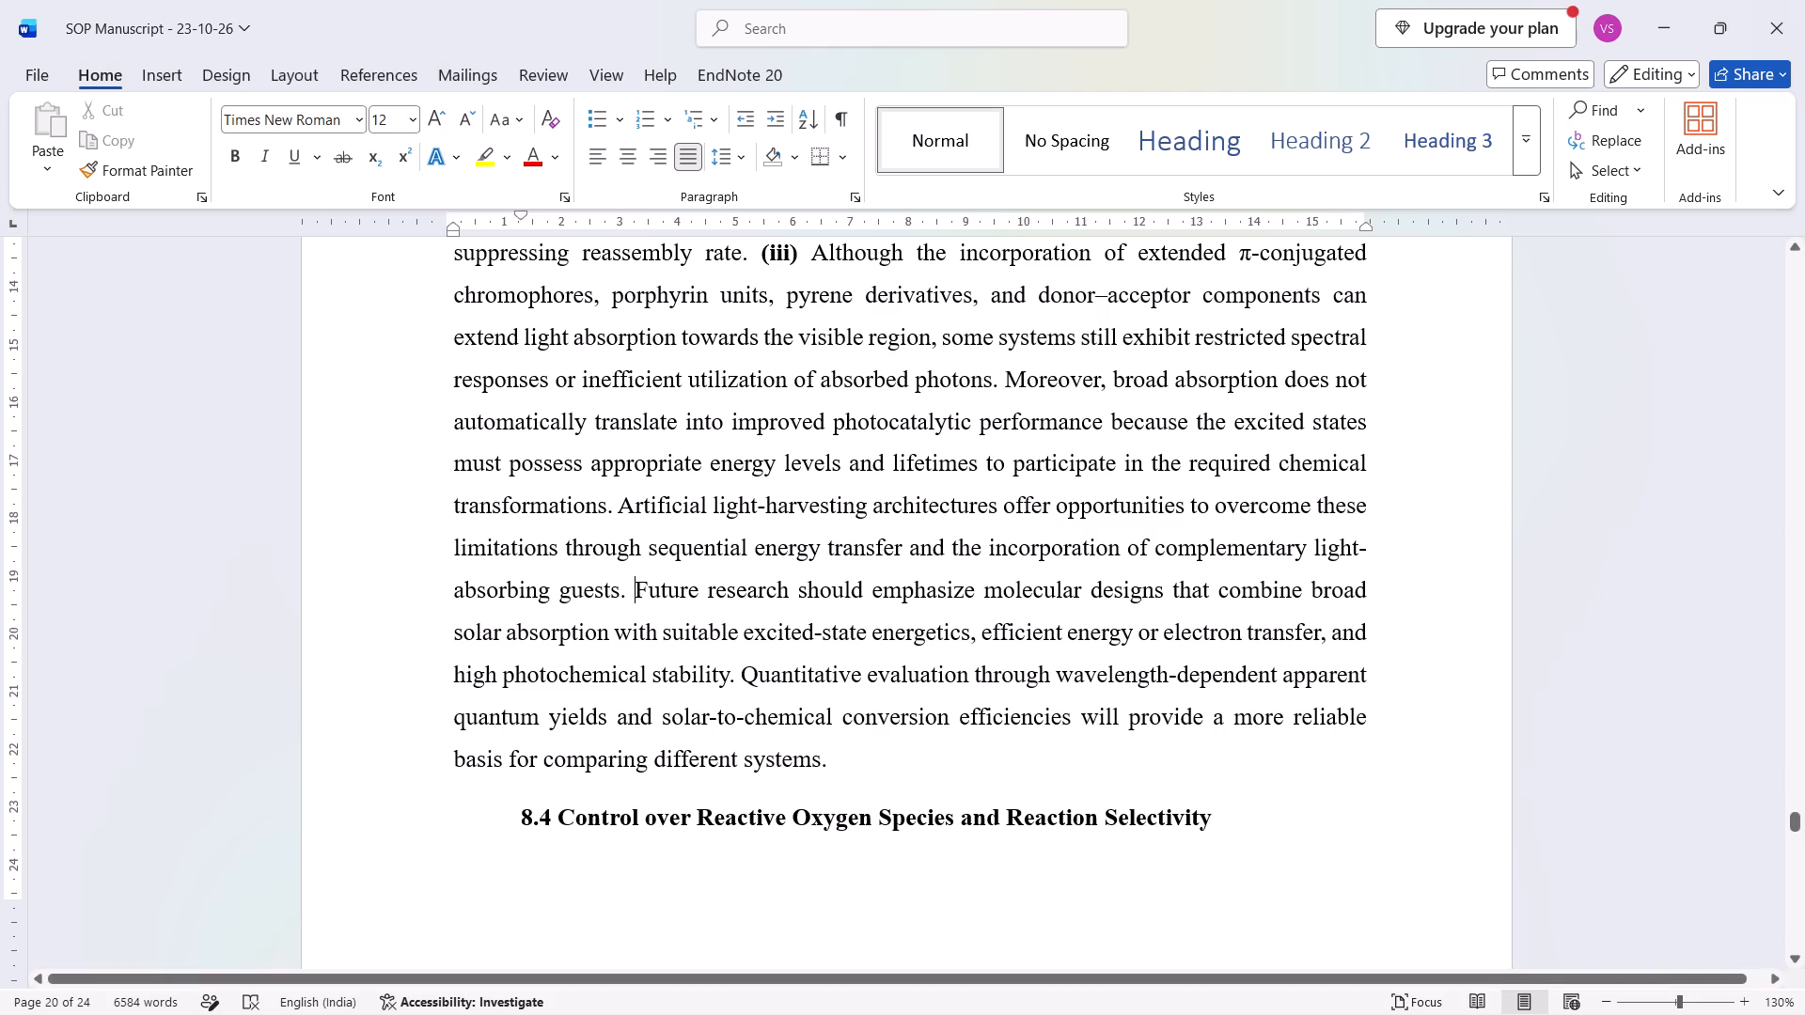
pyautogui.moveTo(837, 755); pyautogui.dragTo(755, 692)
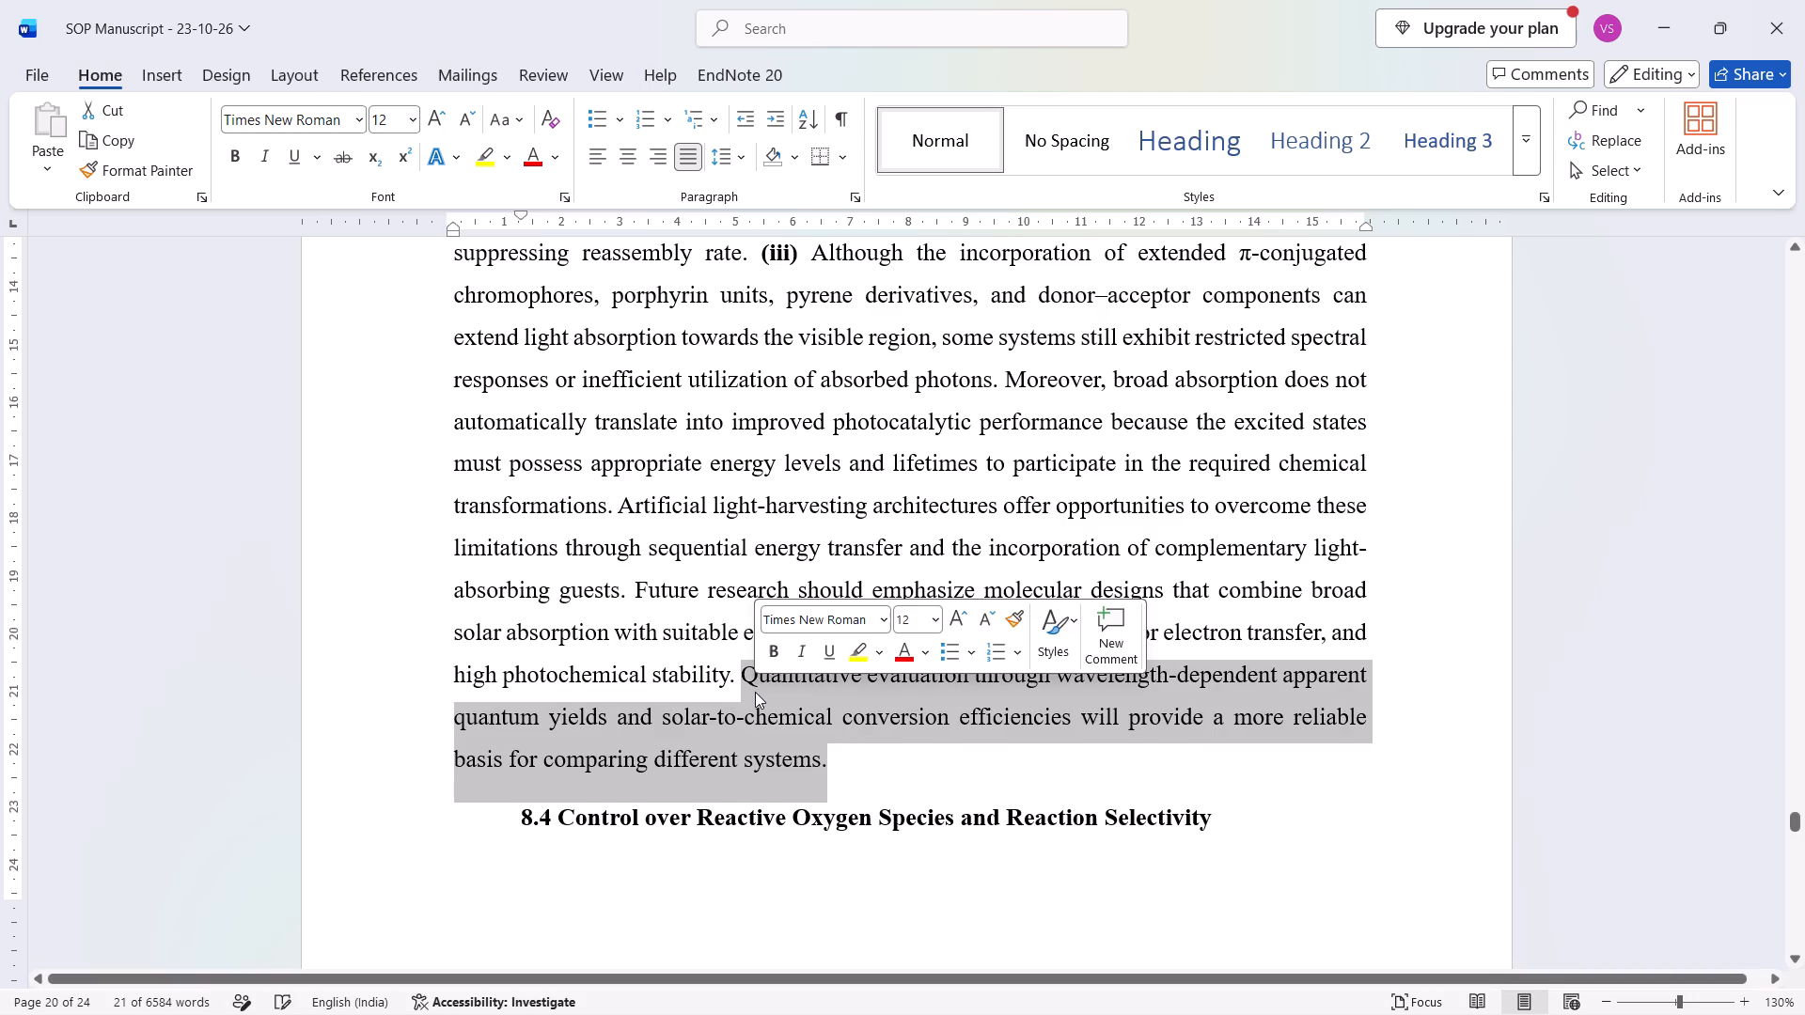
pyautogui.press('BackSpace')
# Replace the long dash in "donor–acceptor components" in point (iii) with a hyphen and save the document.
pyautogui.scroll(1, 755, 692)
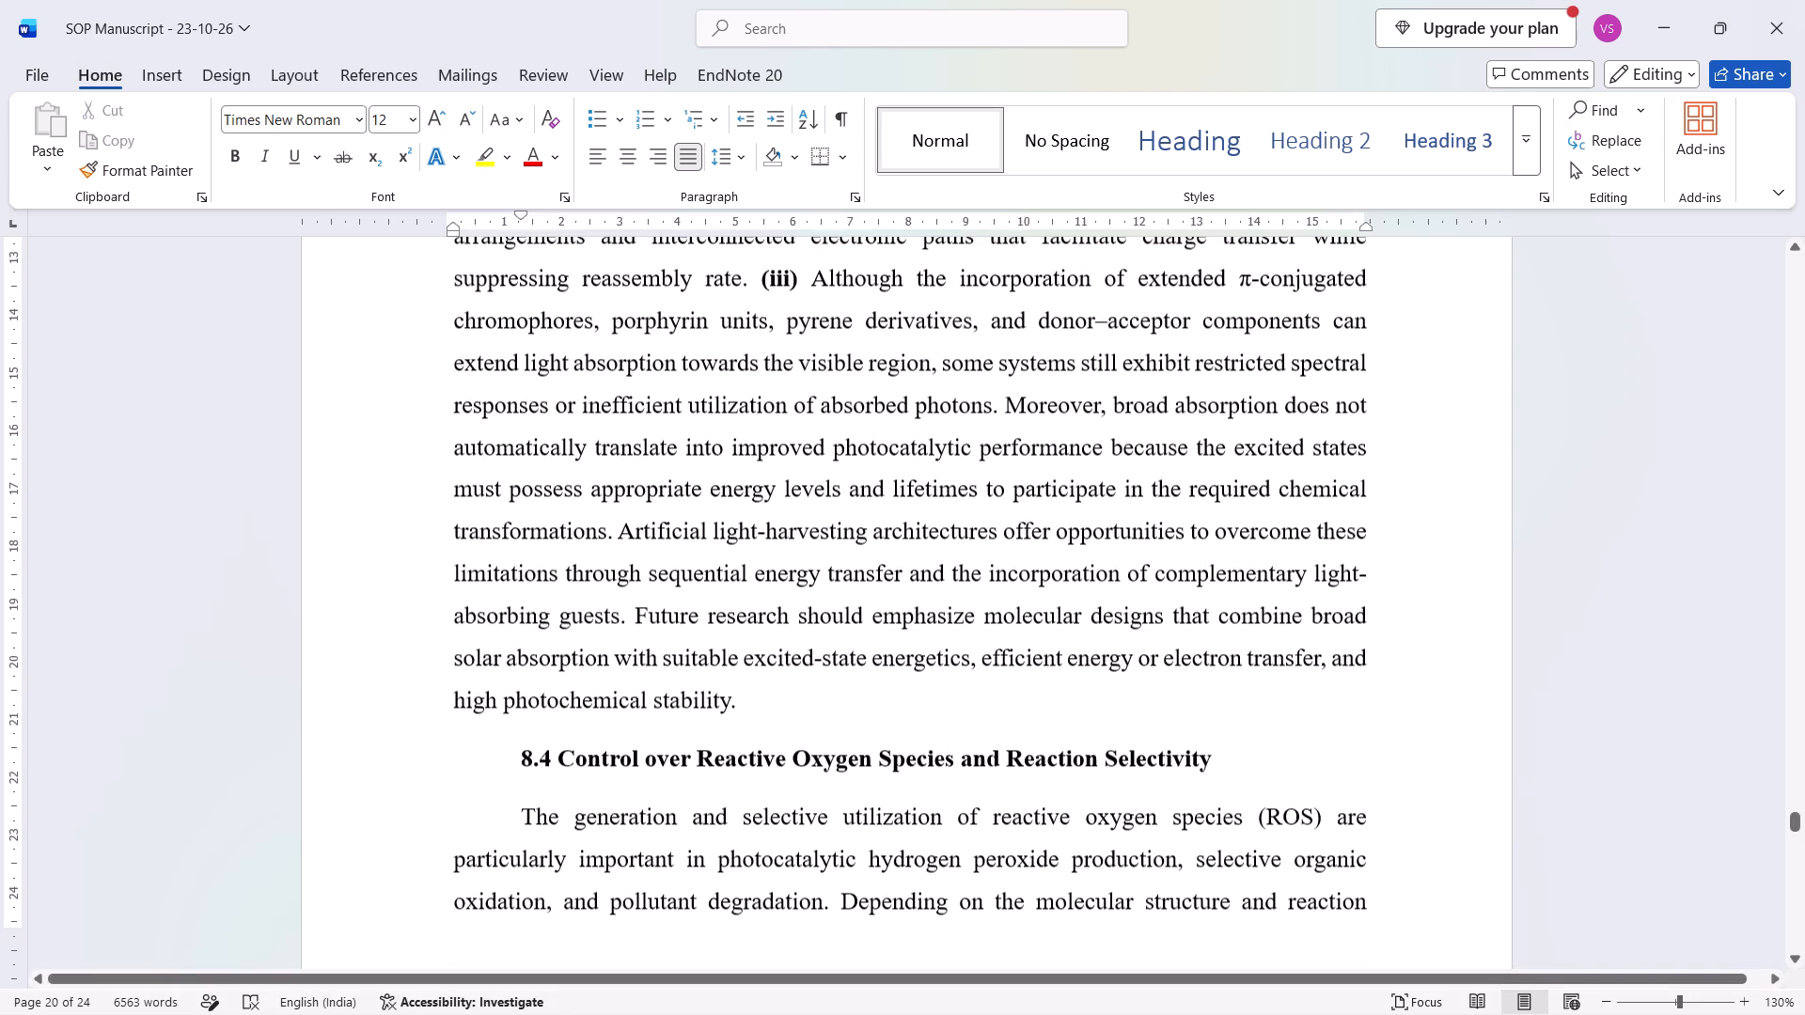
pyautogui.scroll(1, 755, 692)
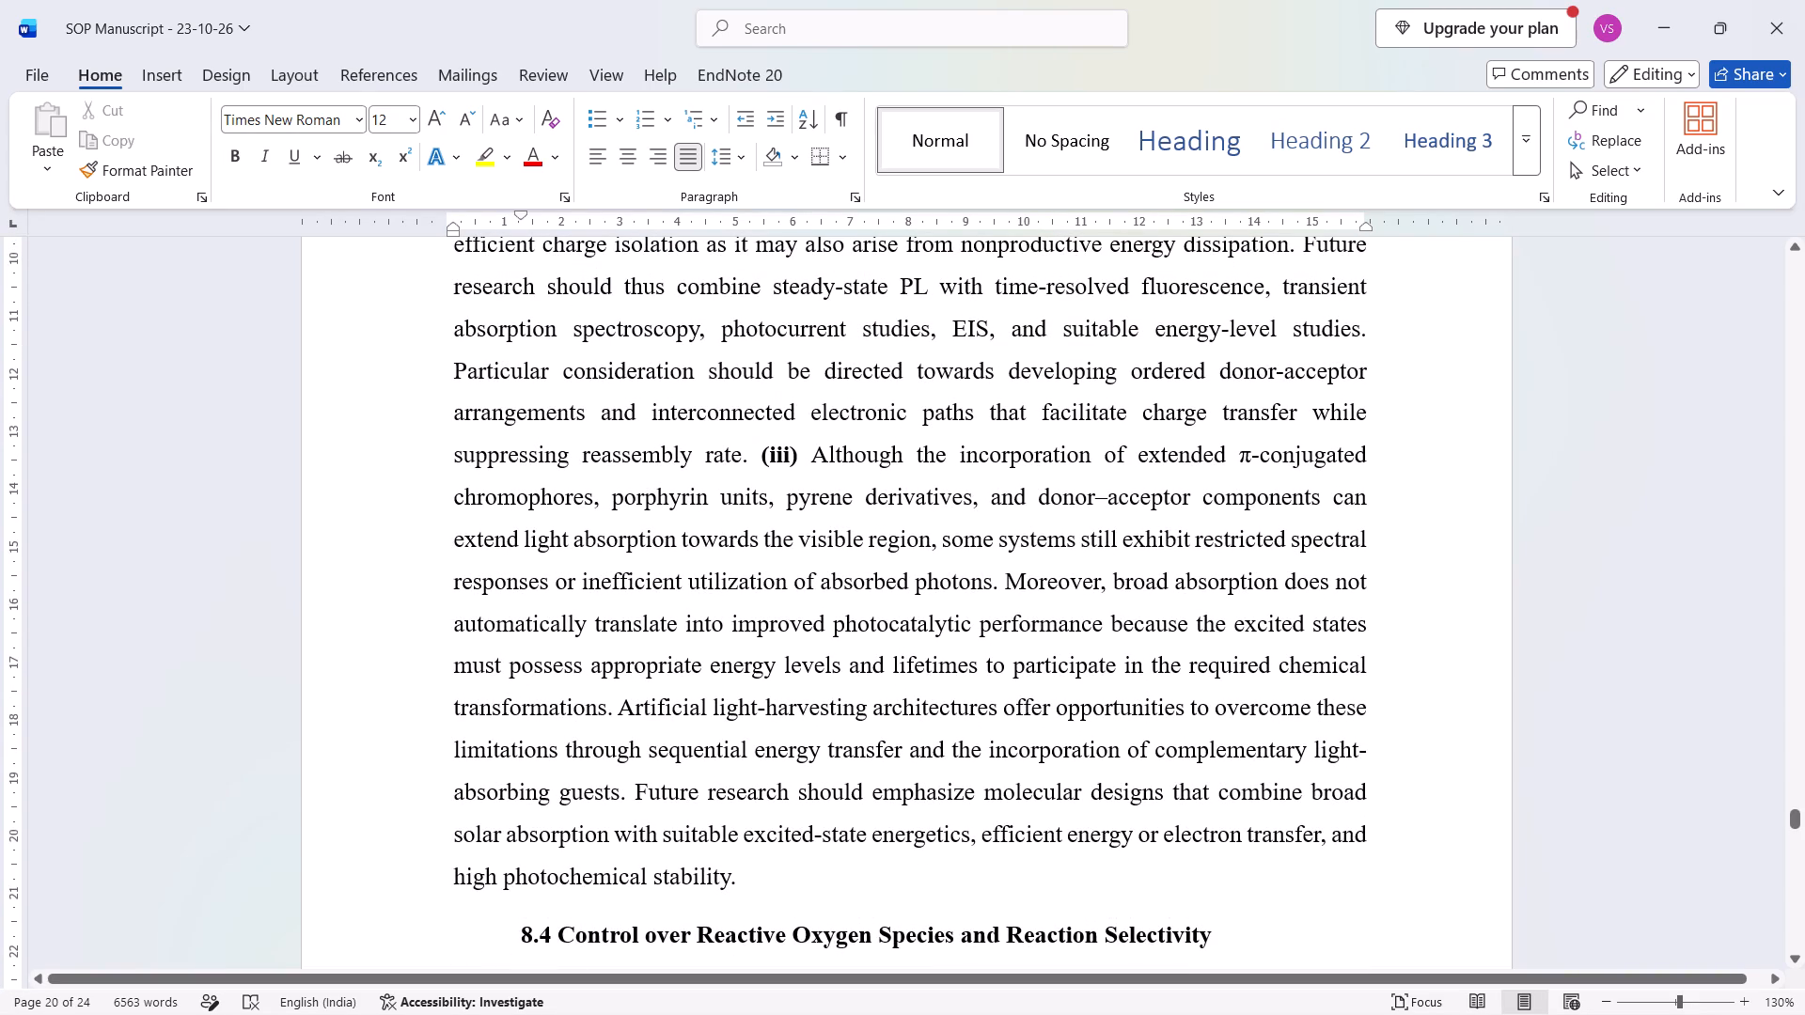
pyautogui.click(1114, 496)
pyautogui.press('Left')
pyautogui.press('BackSpace')
pyautogui.press('-')
pyautogui.hotkey('ctrl', 's')
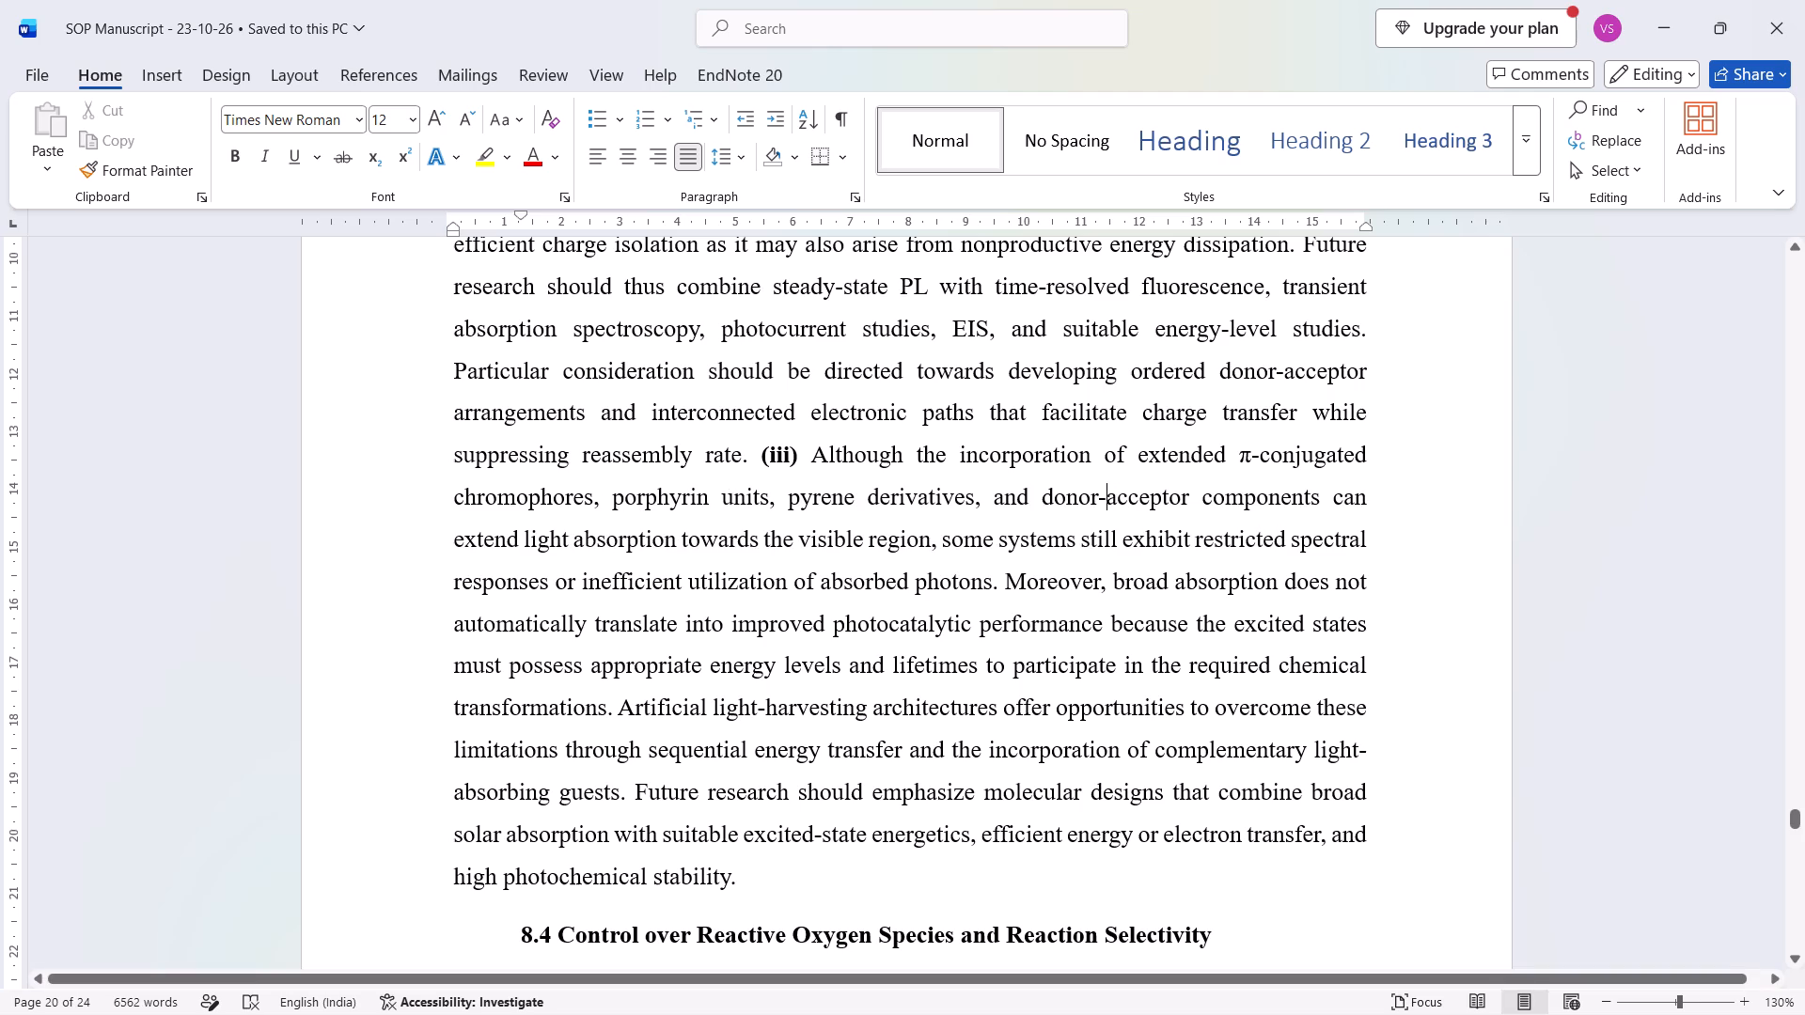
# Replace "incorporation" in the first sentence of point (iii) with the suggested synonym "integration".
pyautogui.moveTo(1093, 456); pyautogui.dragTo(958, 468)
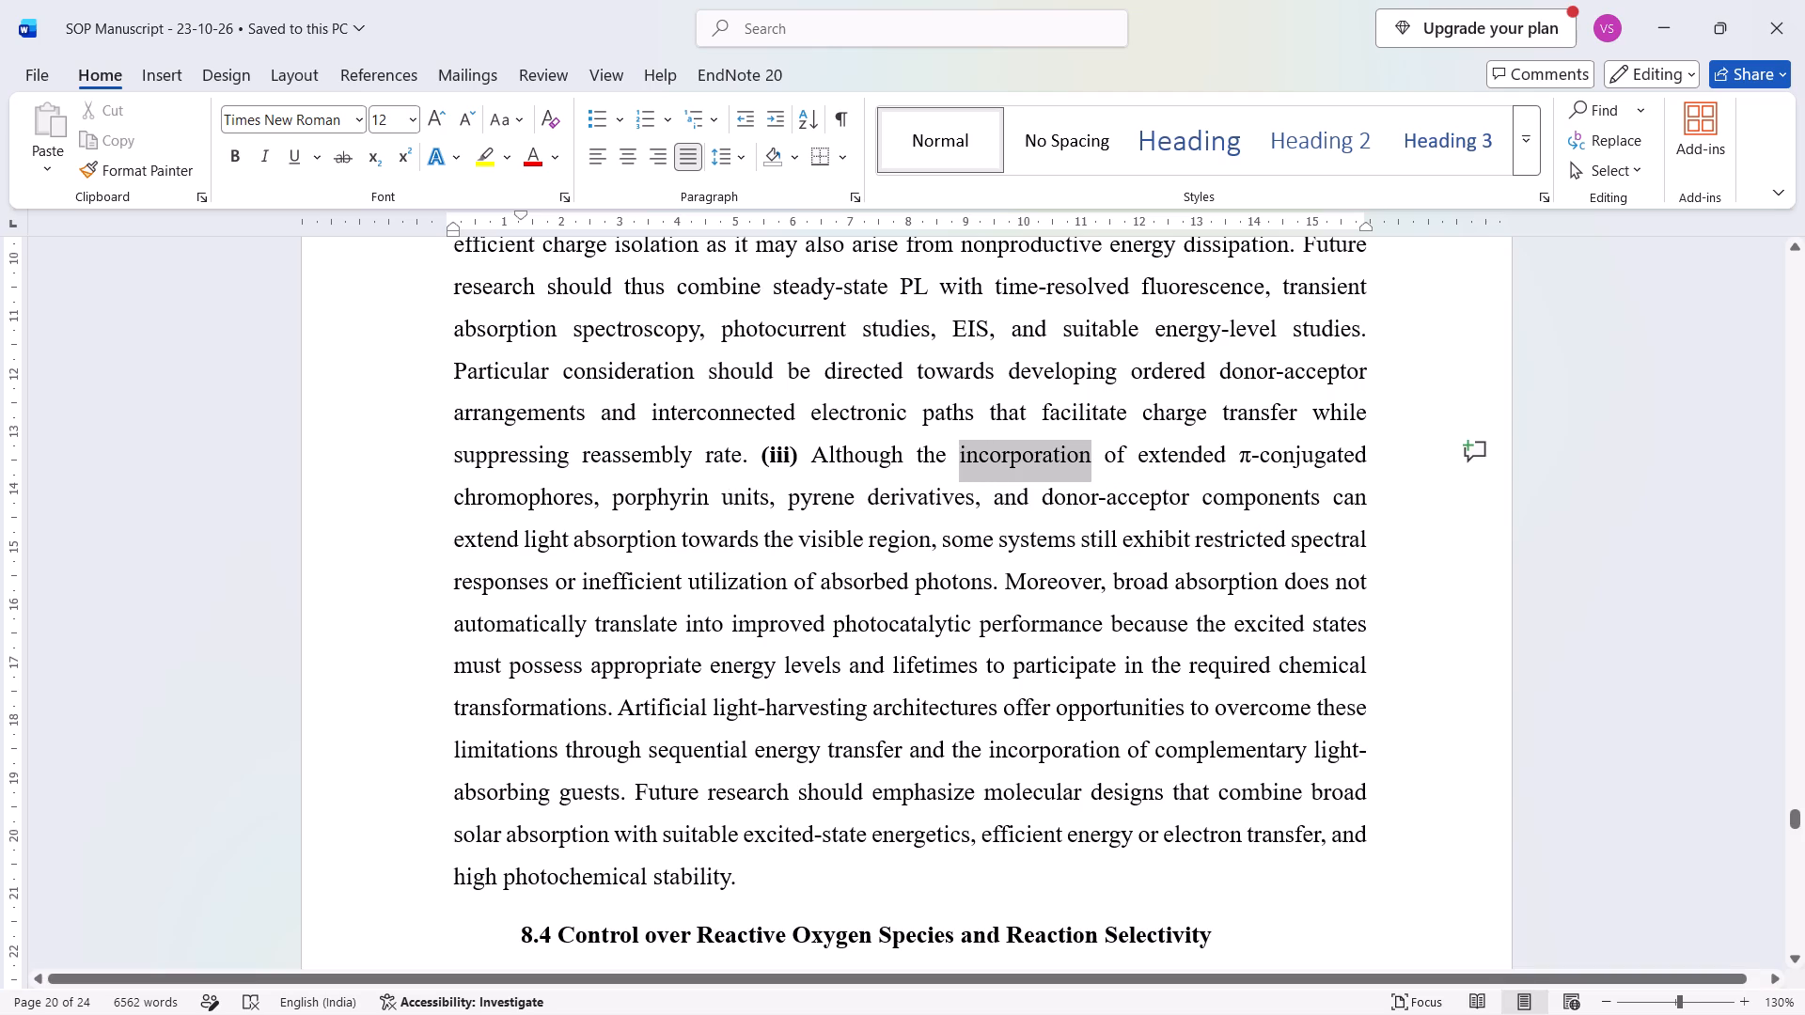
pyautogui.moveTo(958, 468); pyautogui.dragTo(955, 468)
pyautogui.rightClick(974, 467)
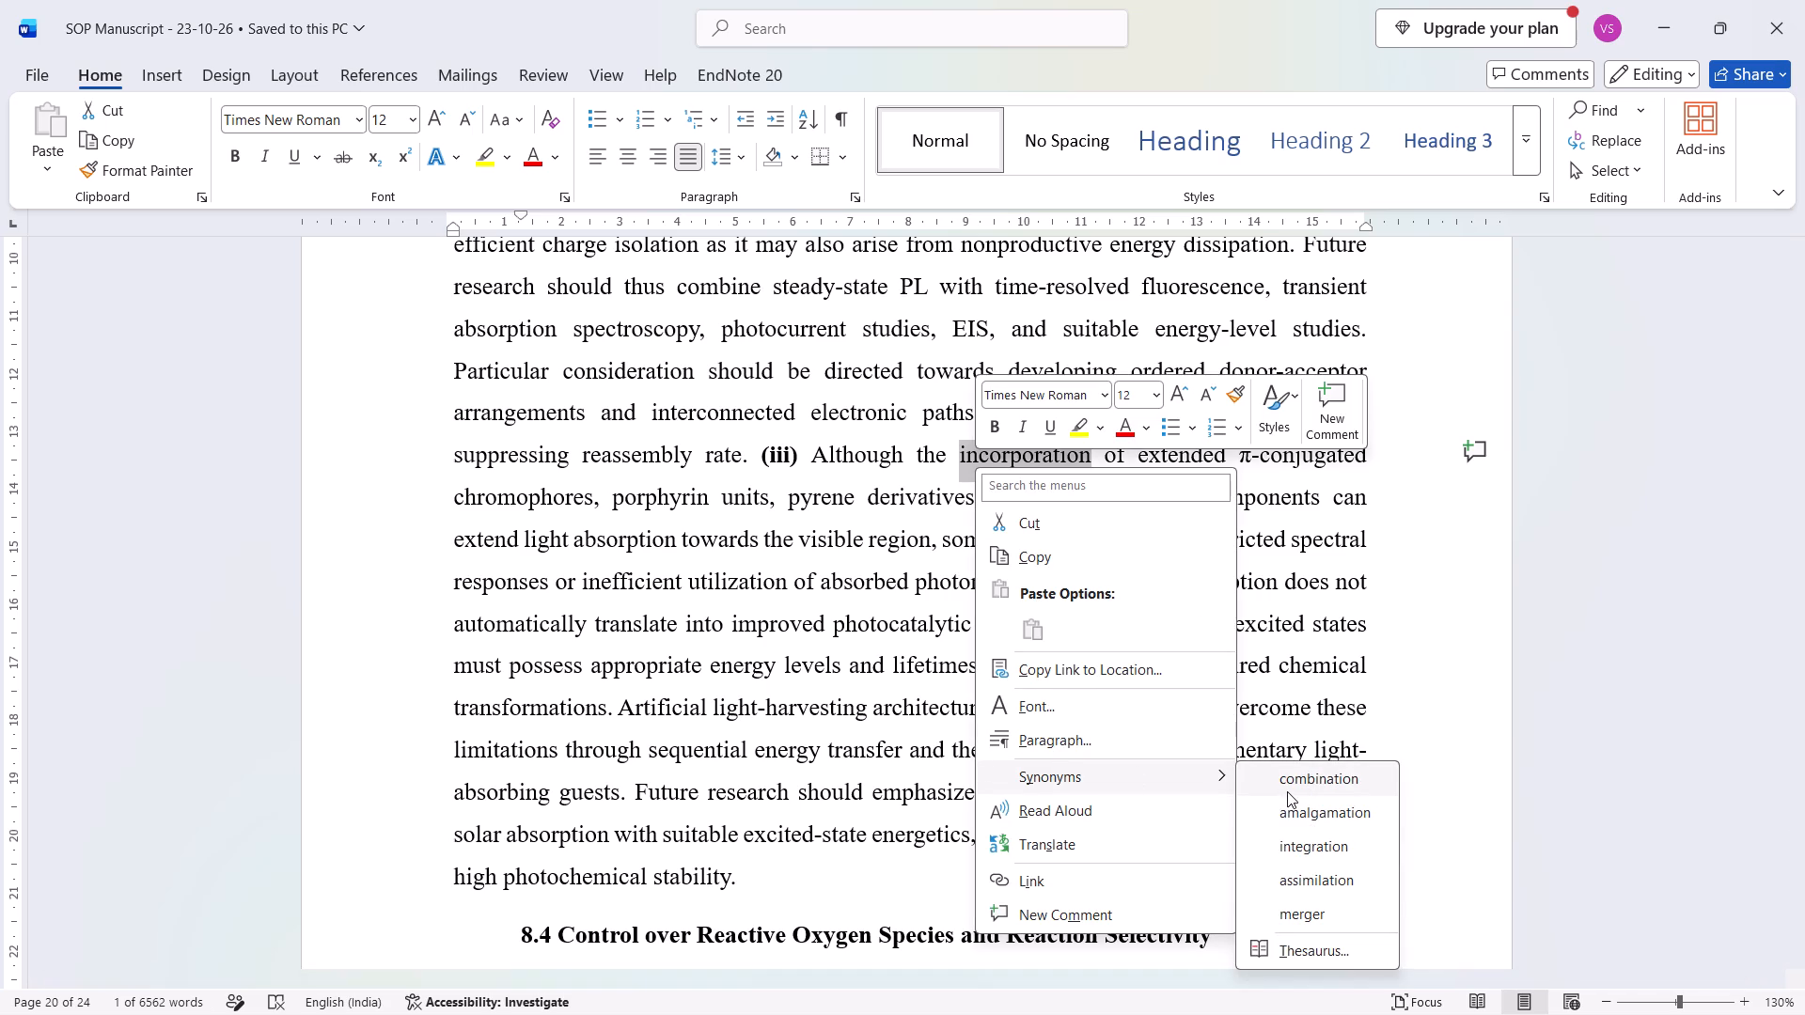
pyautogui.click(1300, 854)
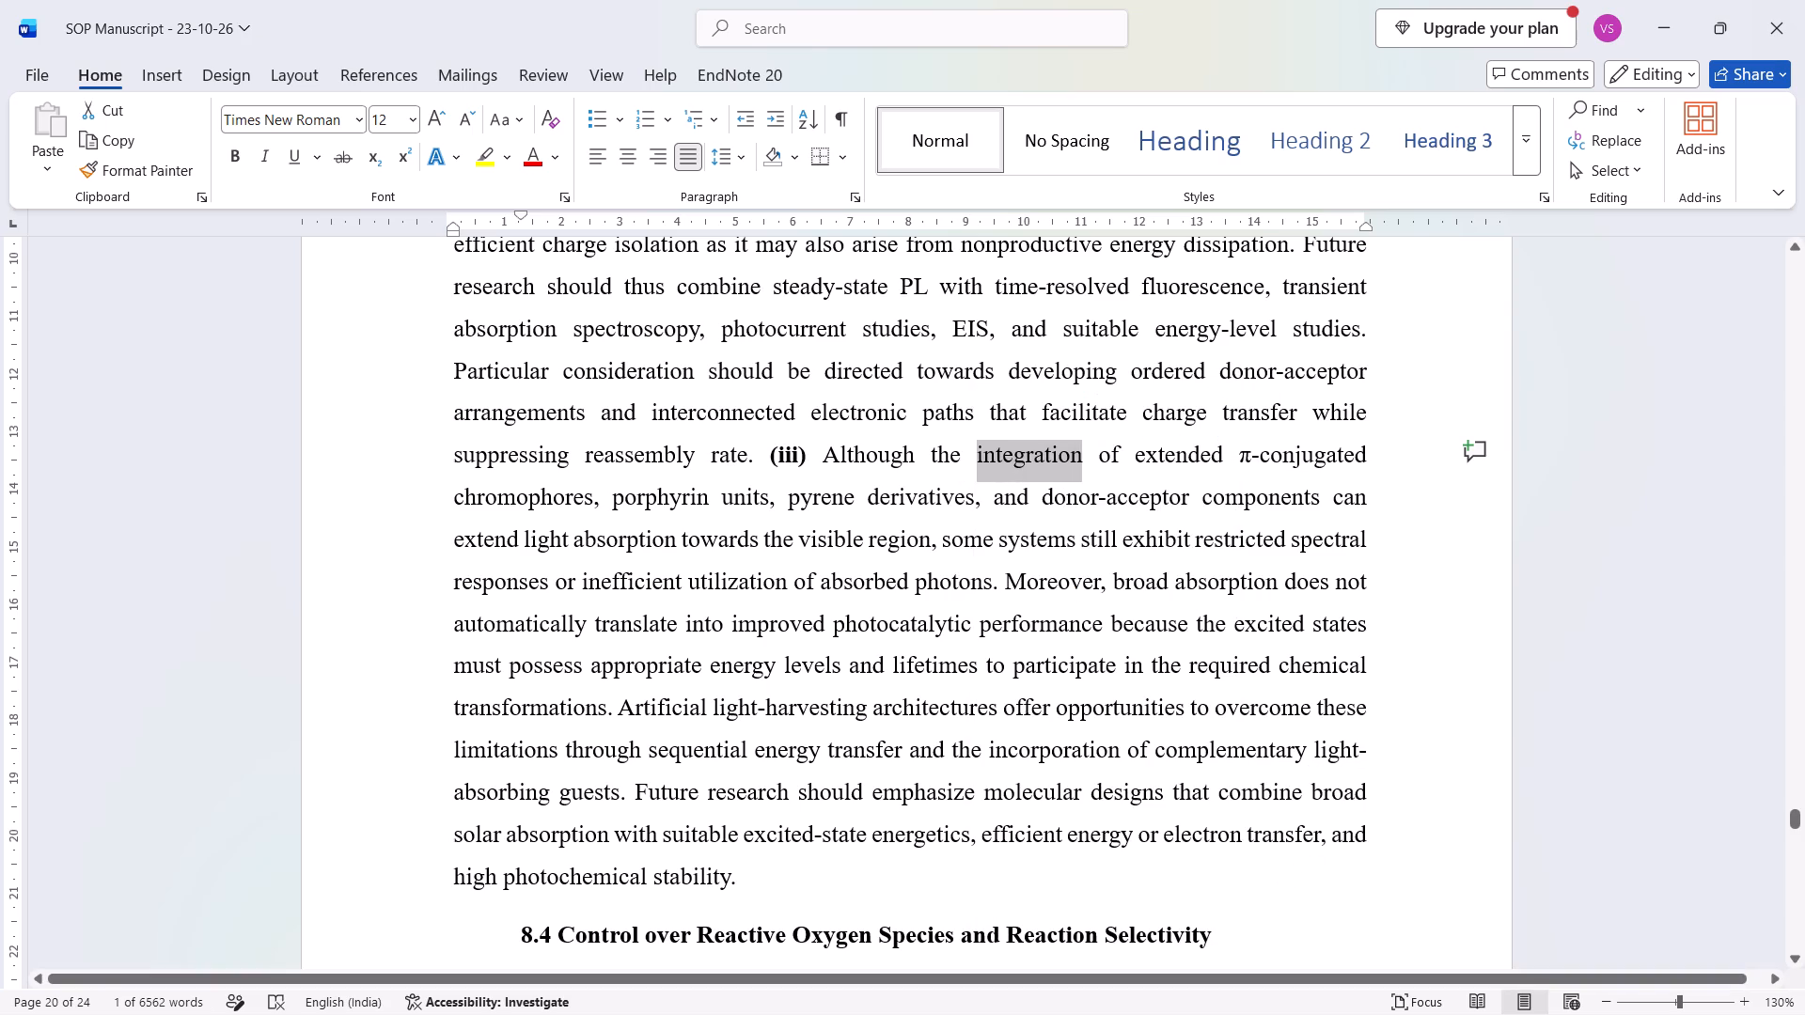
# Check the suggested synonyms for "extended" before "π-conjugated chromophores" in point (iii).
pyautogui.moveTo(1230, 461); pyautogui.dragTo(1131, 450)
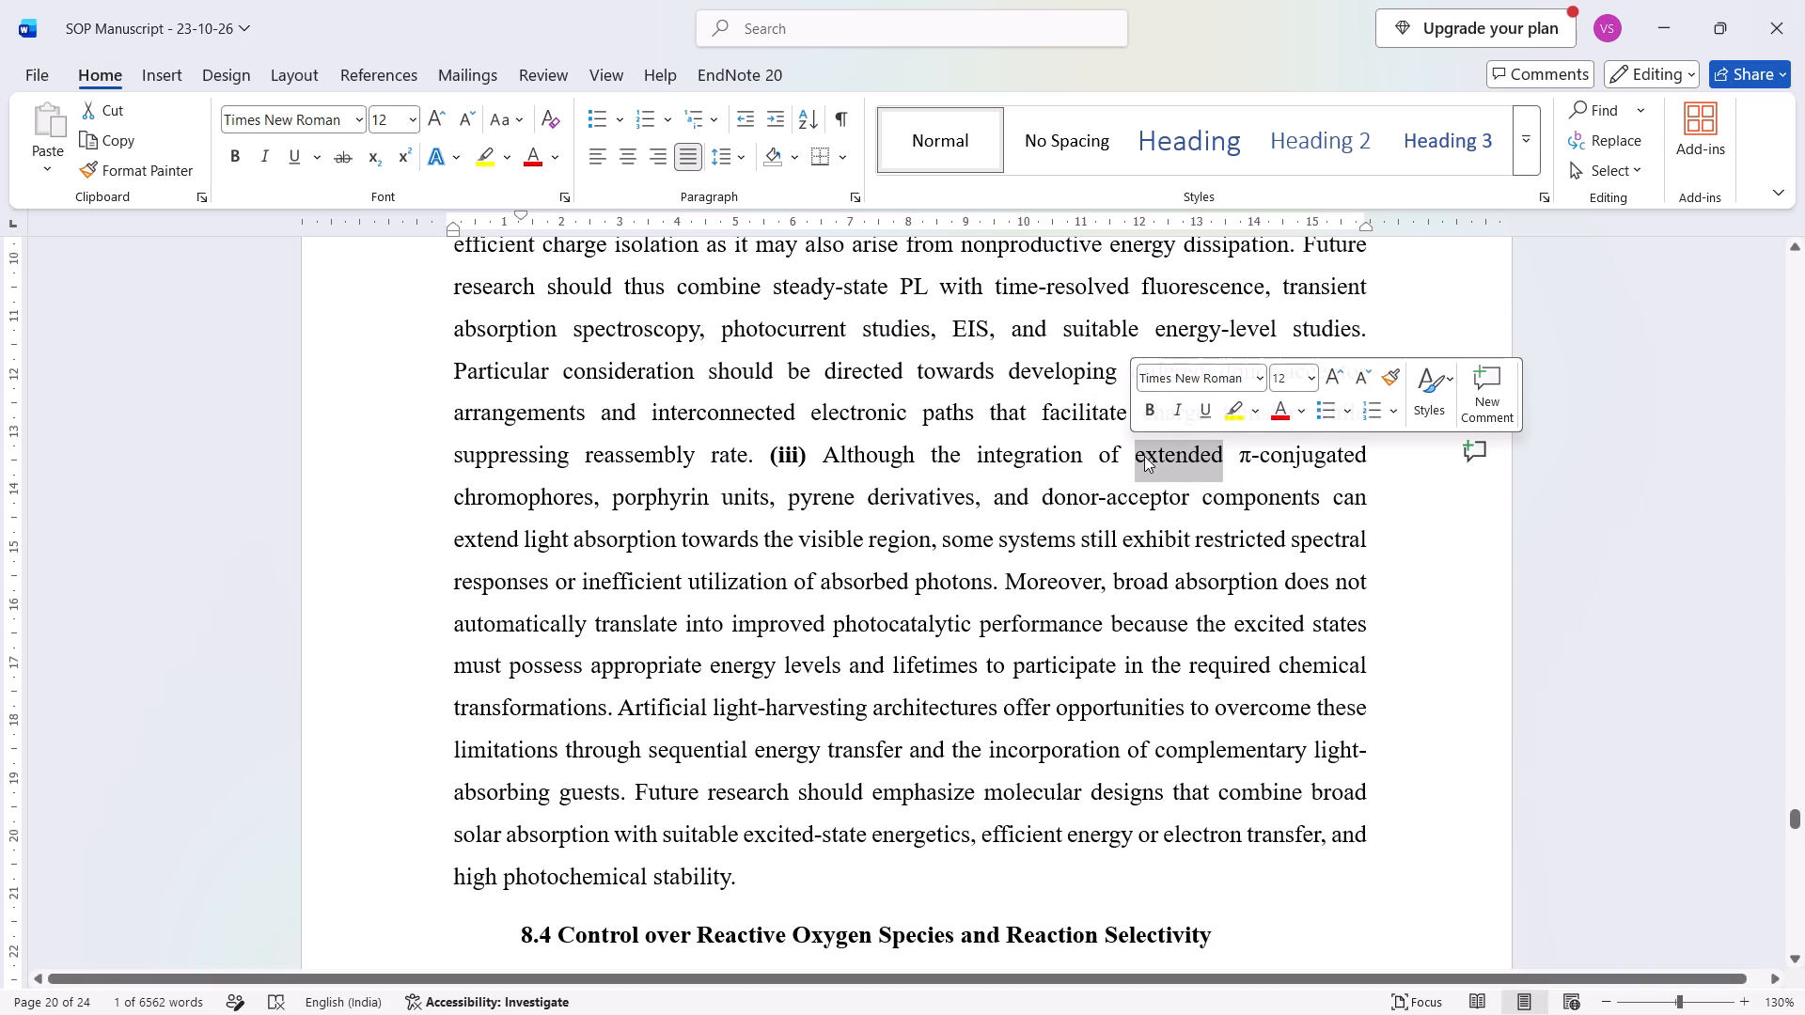
pyautogui.rightClick(1144, 456)
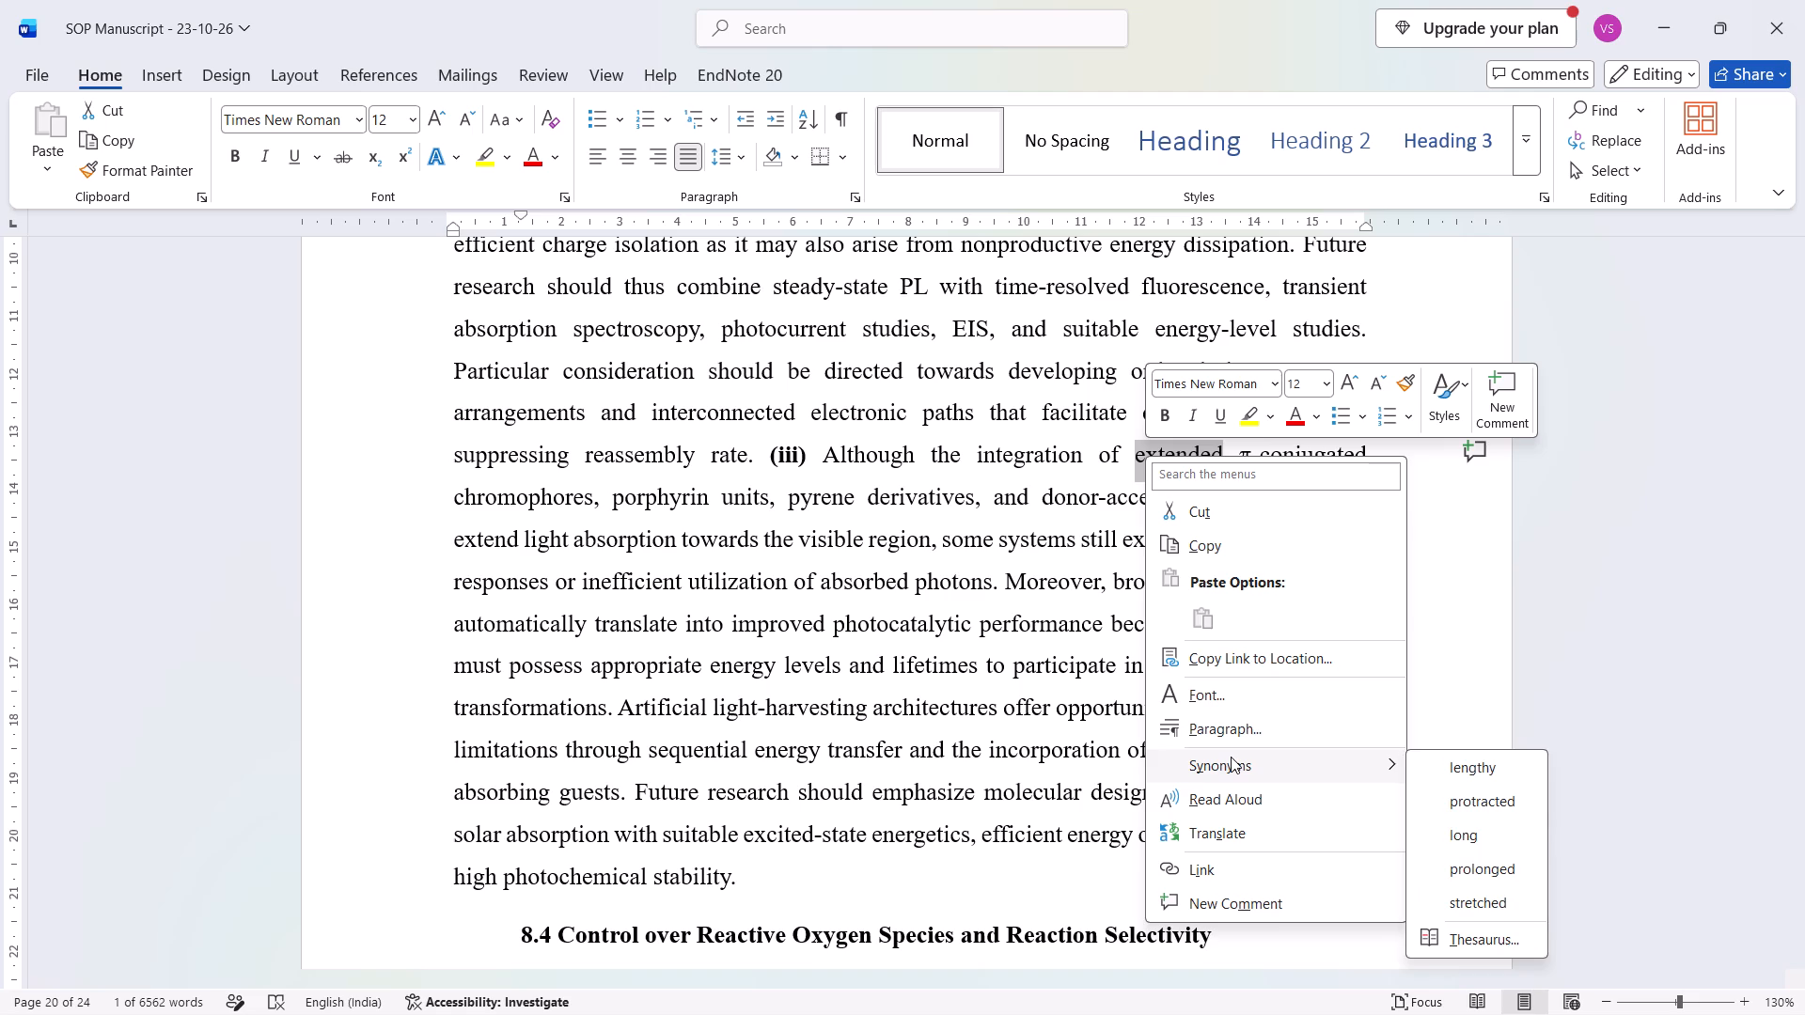
pyautogui.click(1465, 673)
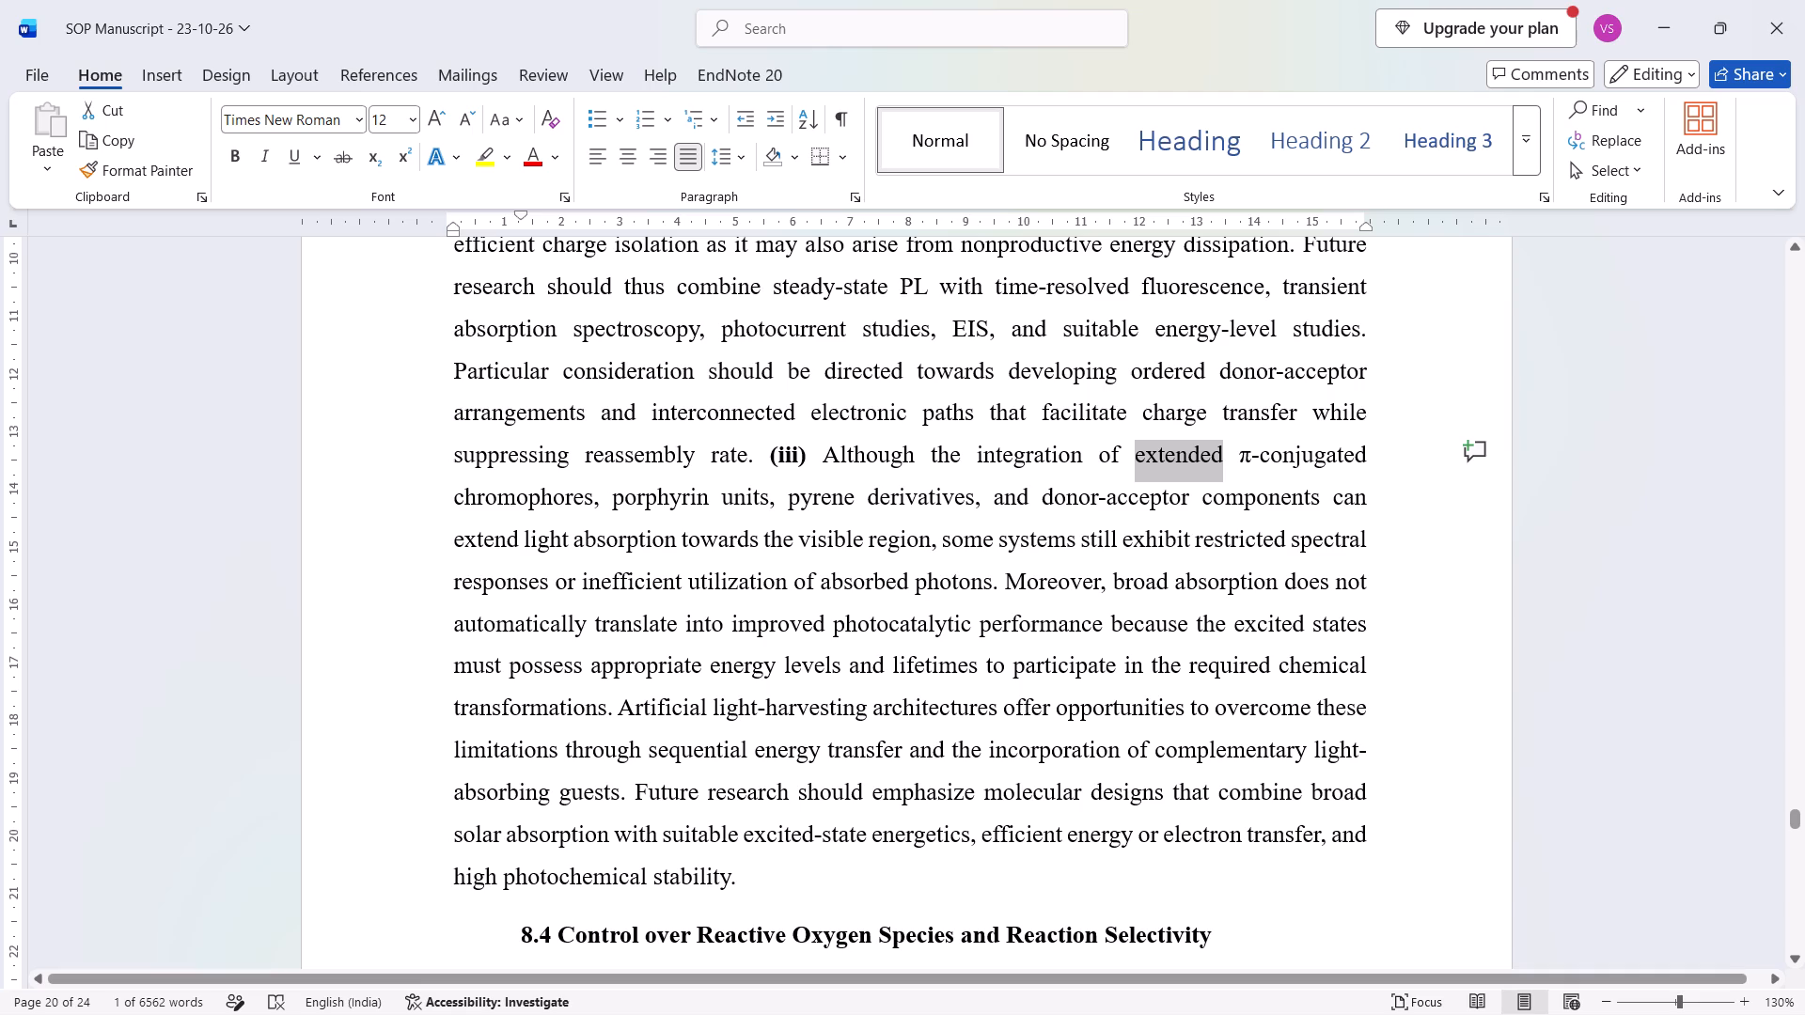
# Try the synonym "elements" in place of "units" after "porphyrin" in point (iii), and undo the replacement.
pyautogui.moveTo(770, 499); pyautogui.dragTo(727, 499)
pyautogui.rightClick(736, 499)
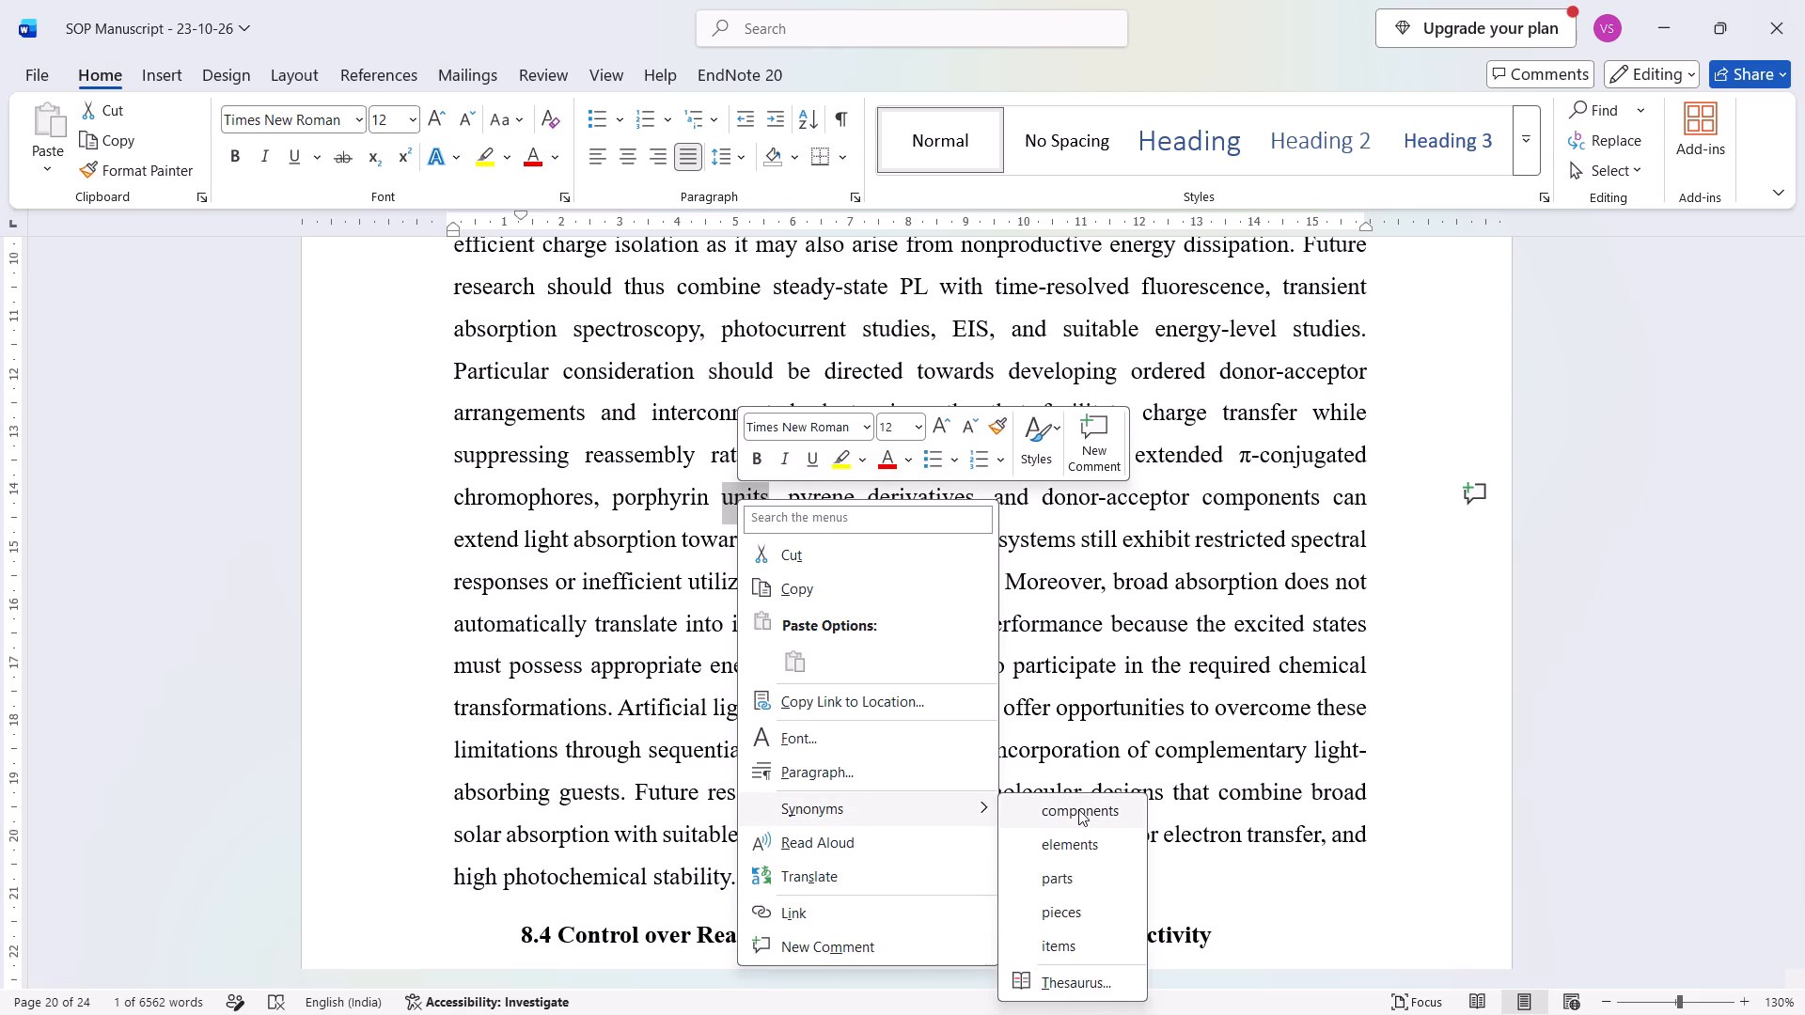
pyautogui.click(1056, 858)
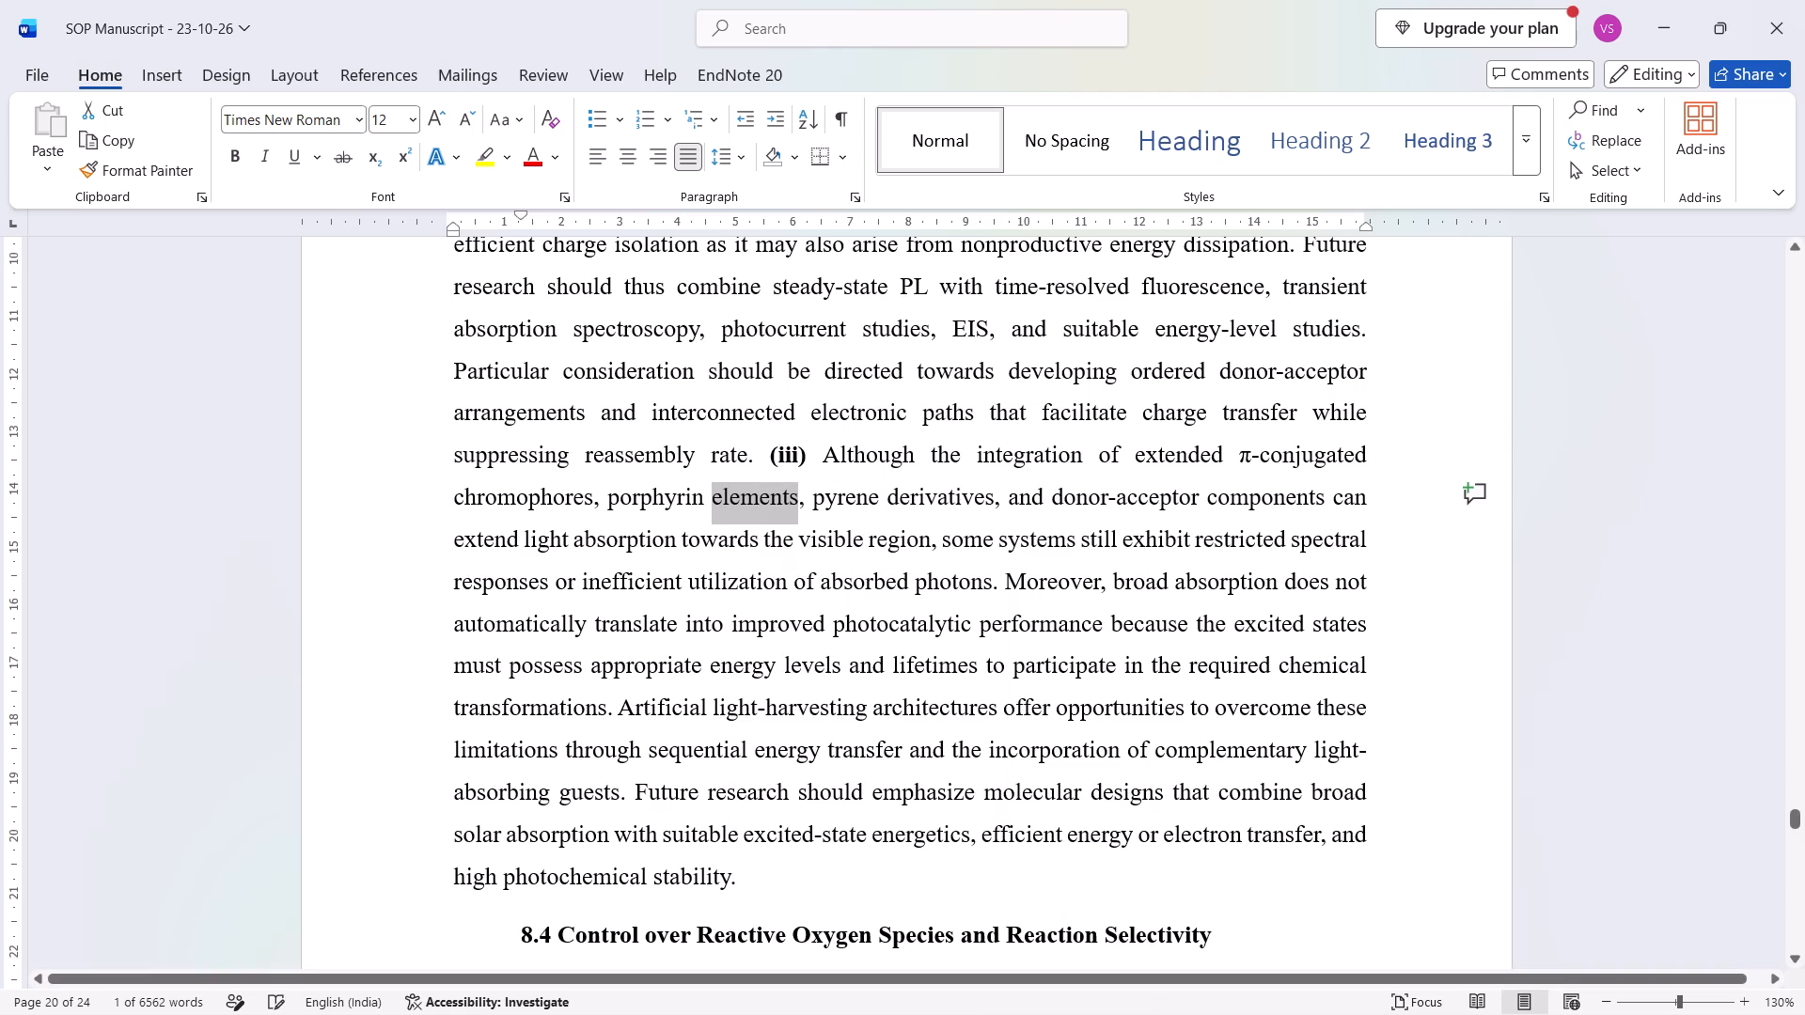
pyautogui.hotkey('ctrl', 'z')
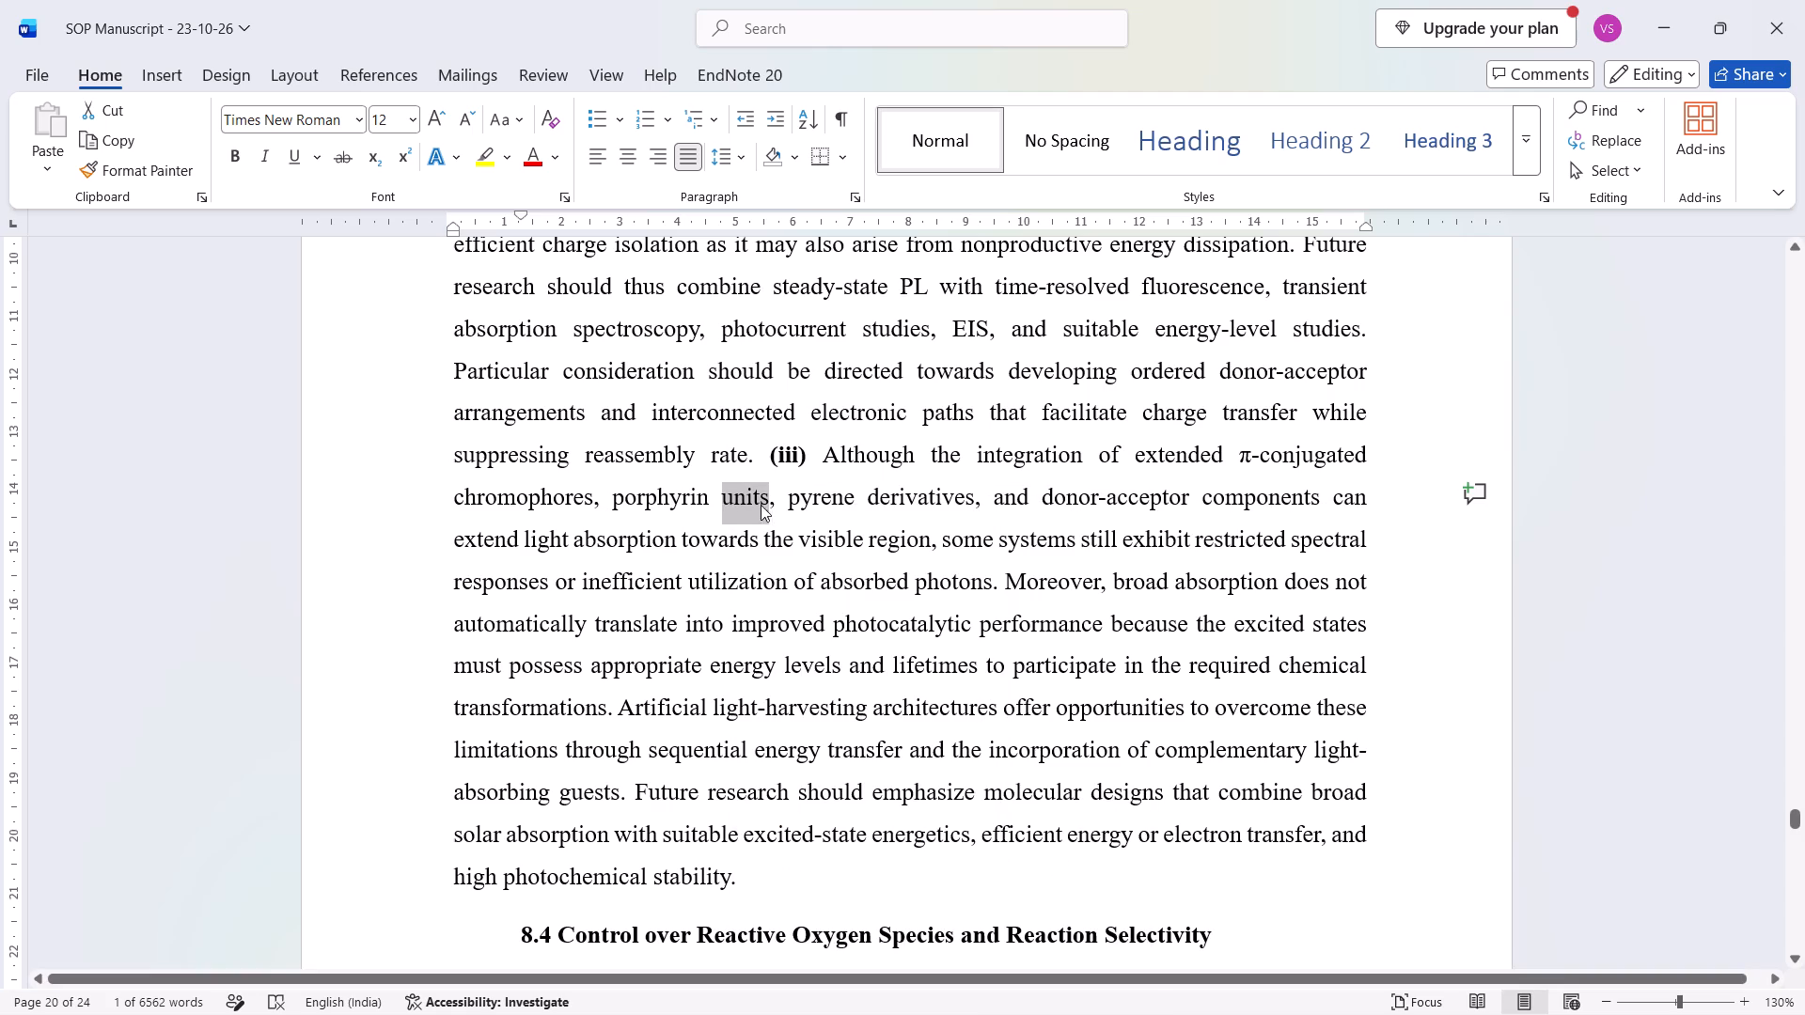
# Replace "units" after "porphyrin" in point (iii) with the suggested synonym "components".
pyautogui.rightClick(748, 502)
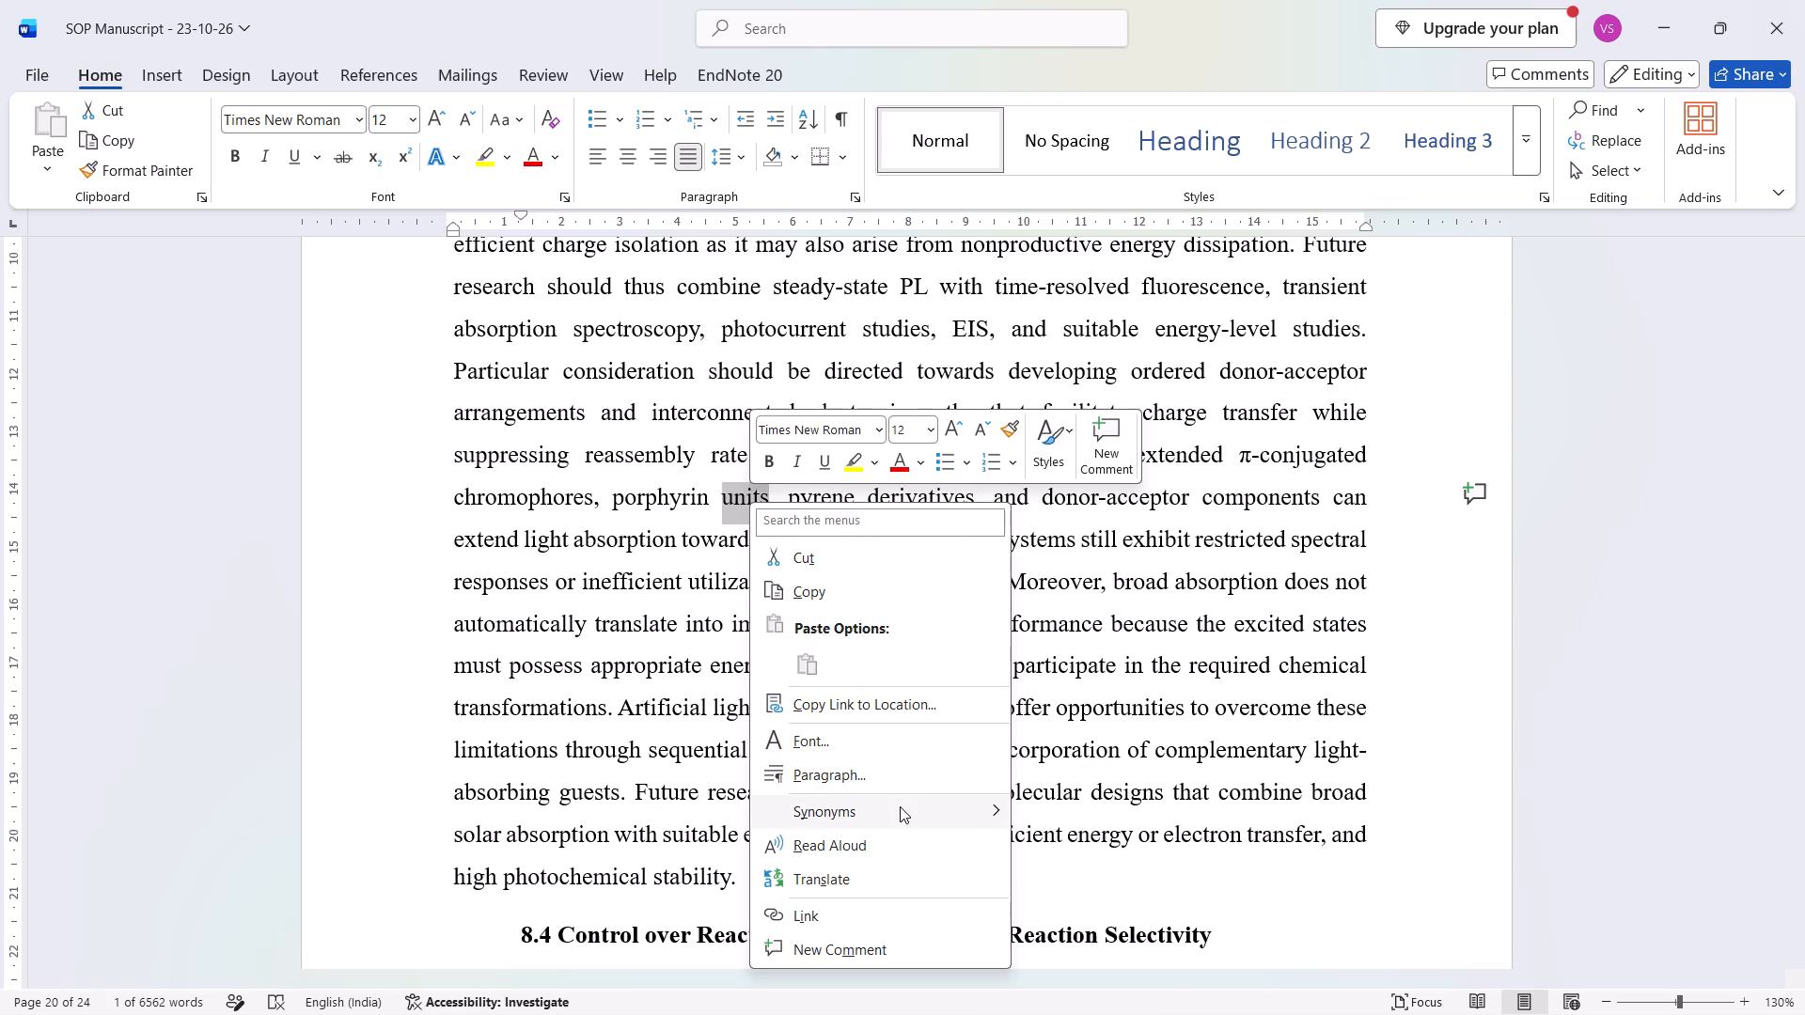
pyautogui.click(900, 806)
pyautogui.click(1073, 820)
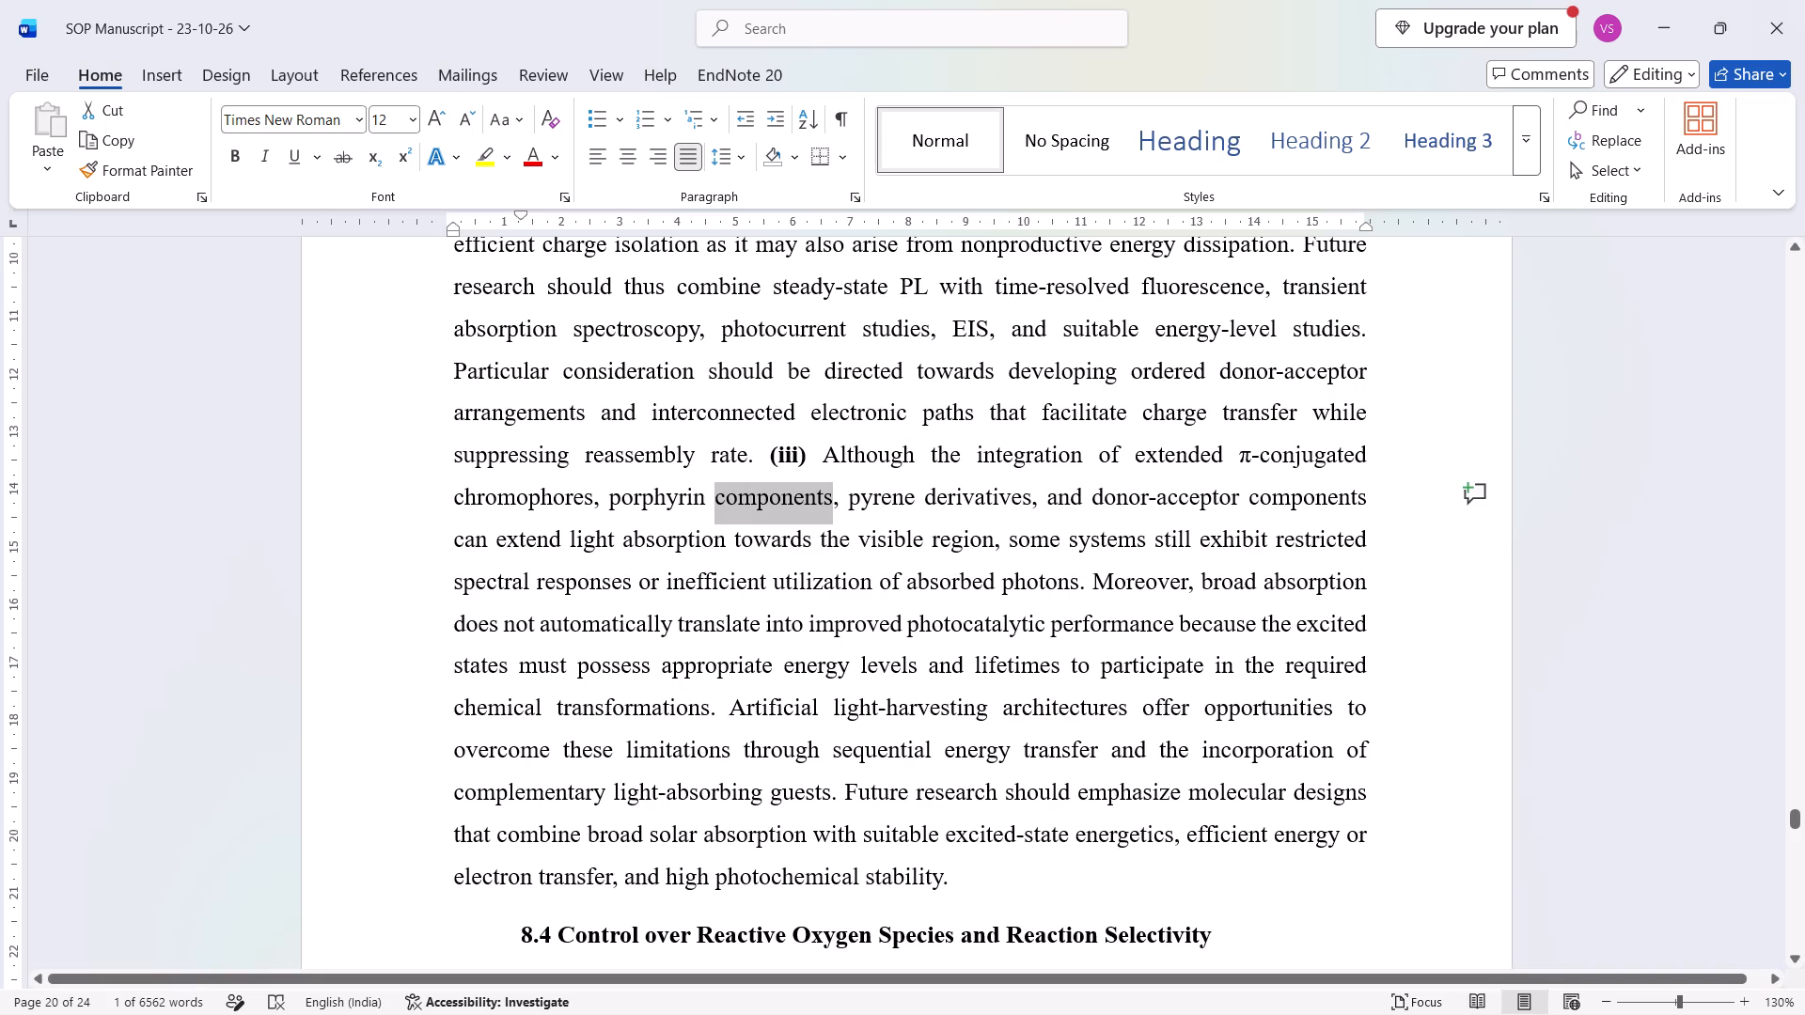
# Replace "components" after "donor-acceptor" in point (iii) with the suggested synonym "mechanisms".
pyautogui.moveTo(1368, 501); pyautogui.dragTo(1249, 491)
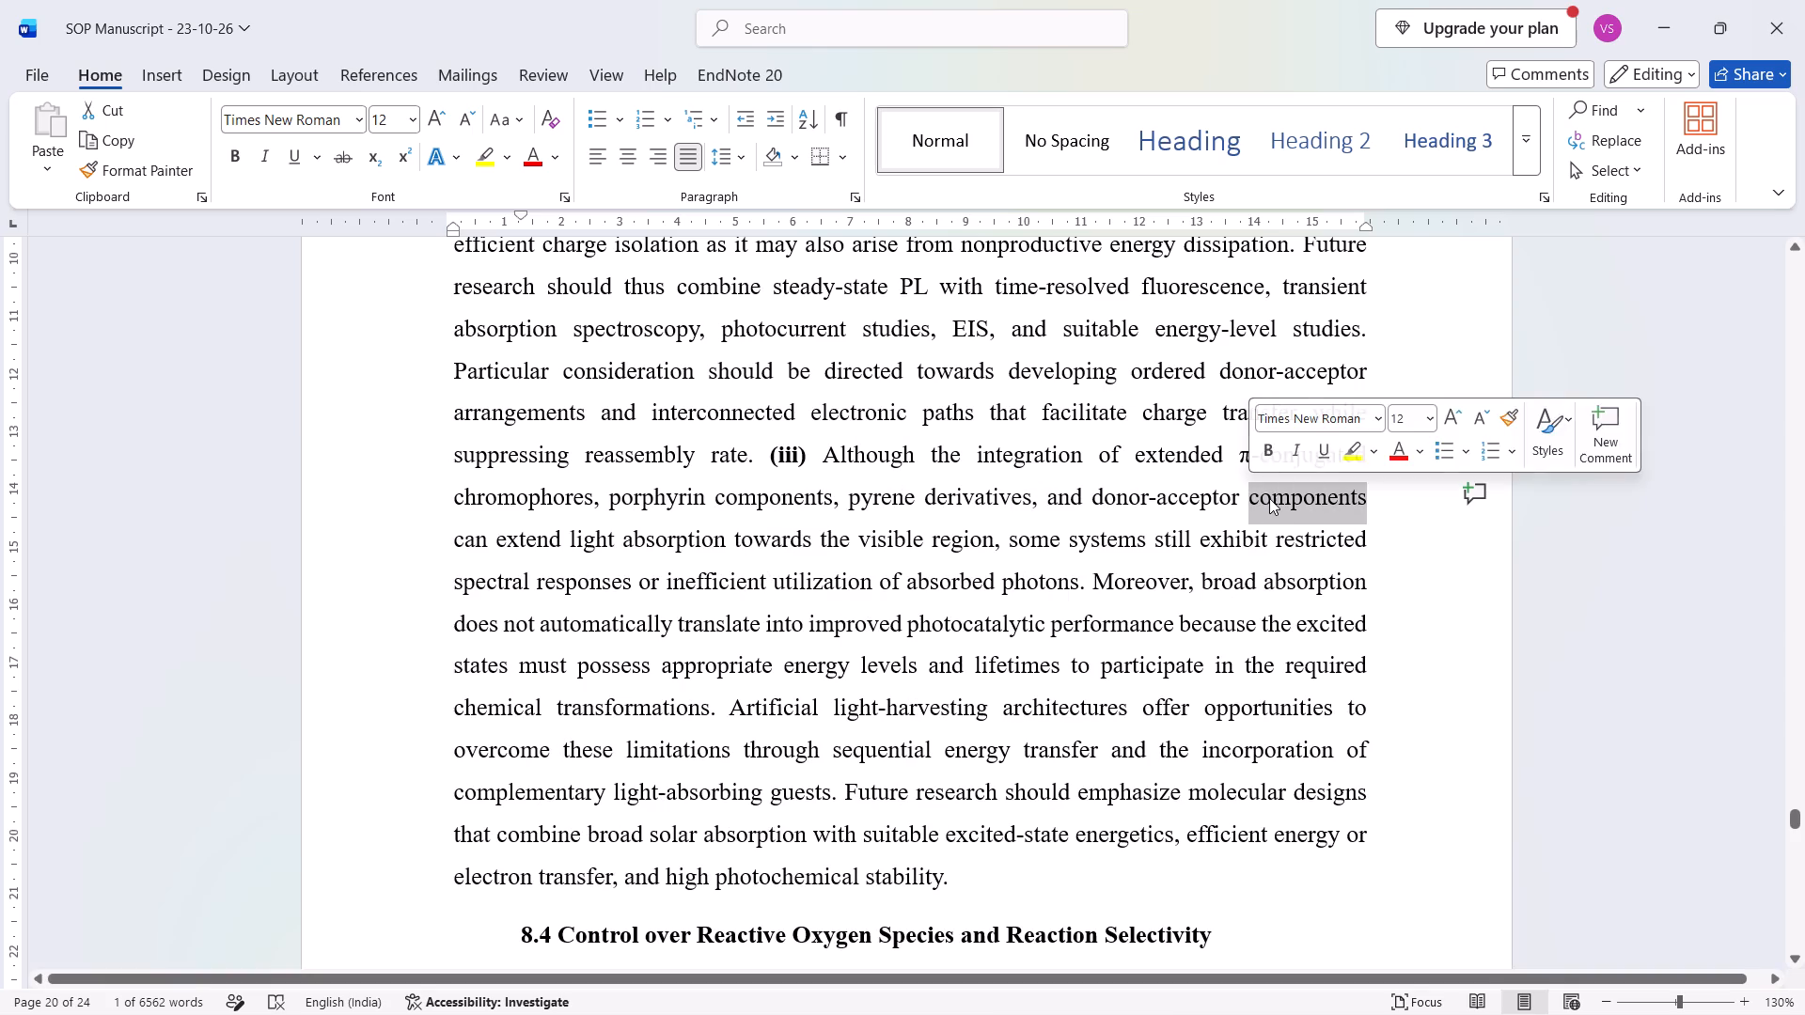
pyautogui.rightClick(1269, 498)
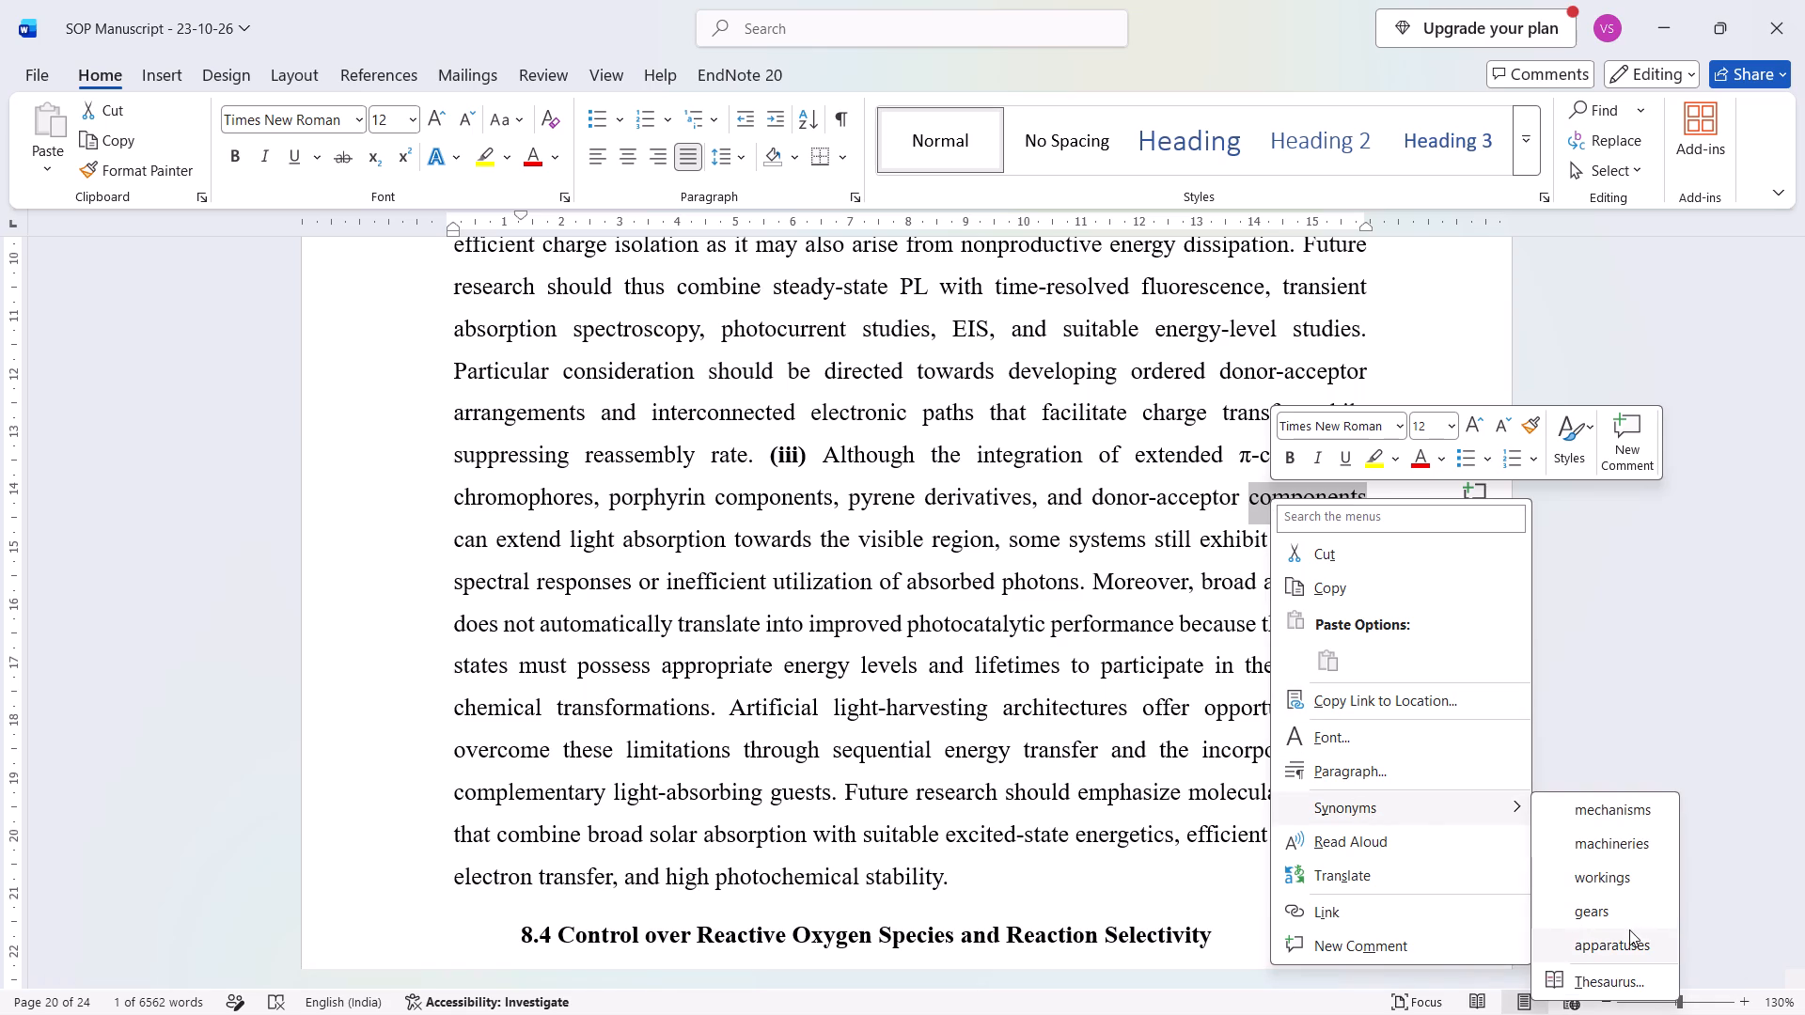
pyautogui.click(1629, 811)
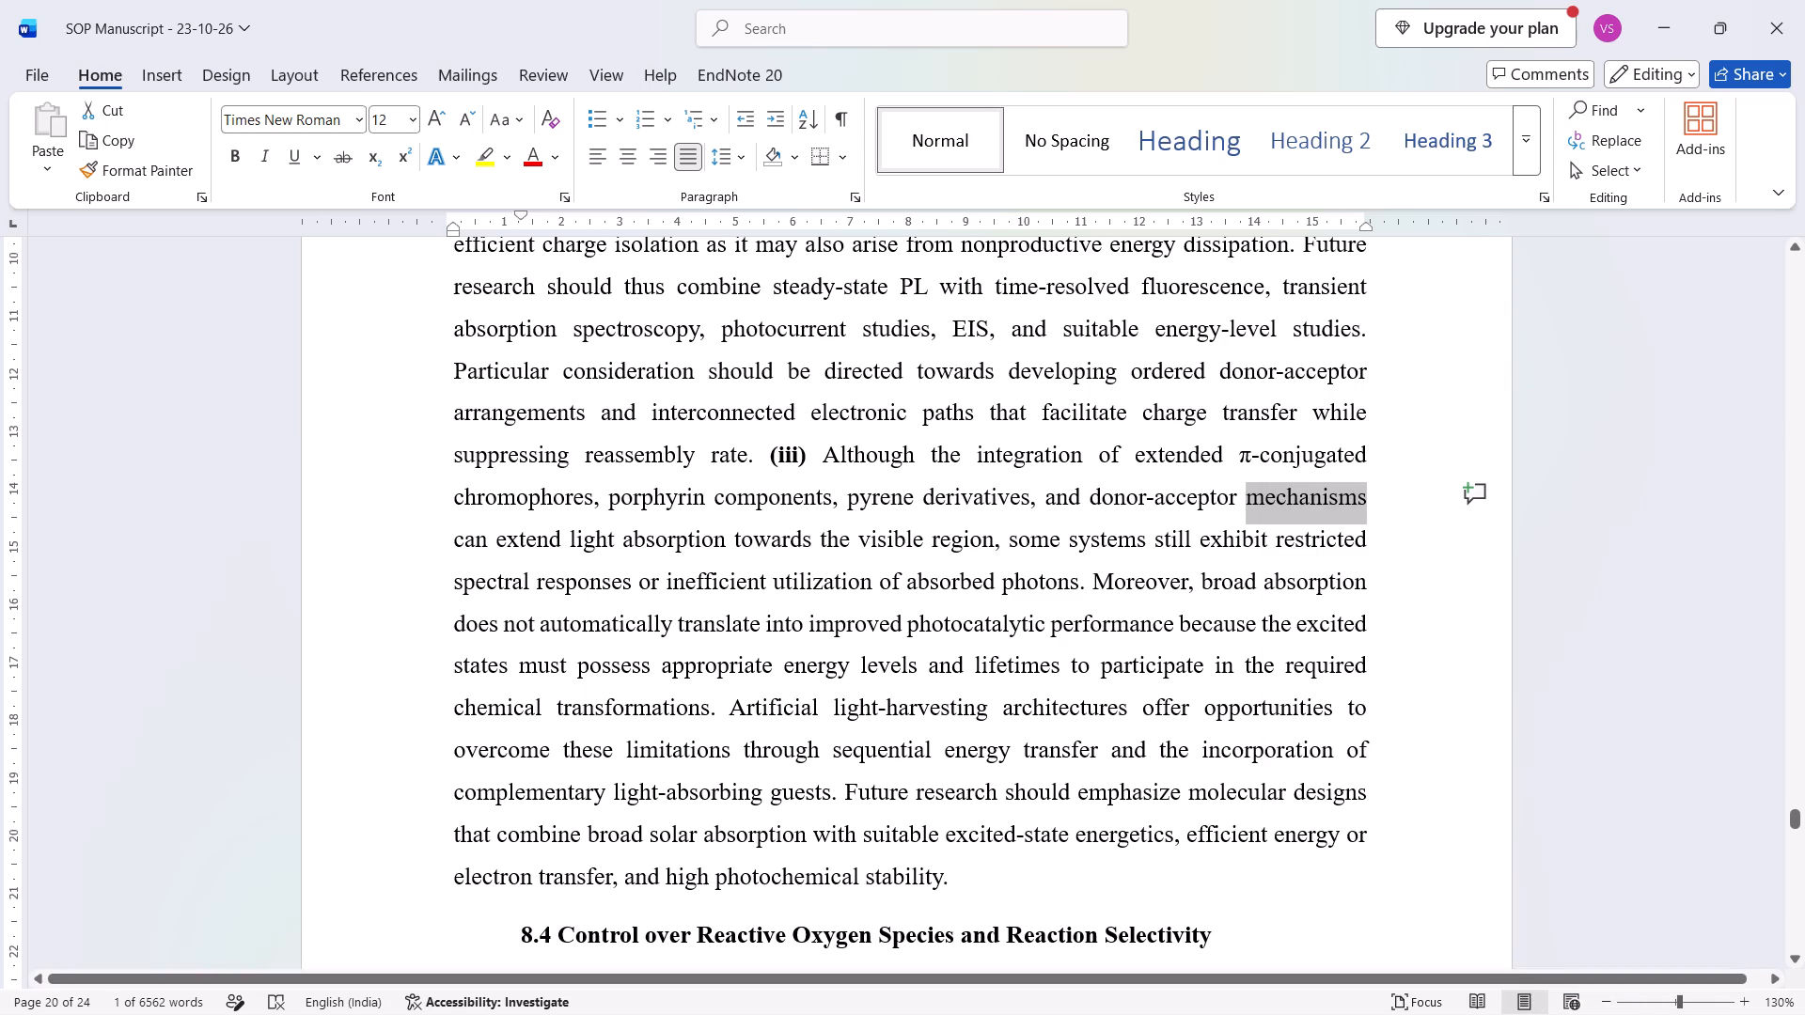
# Reword "extend light absorption" in the first sentence of point (iii) as "enhance the absorption of light".
pyautogui.moveTo(563, 541); pyautogui.dragTo(487, 544)
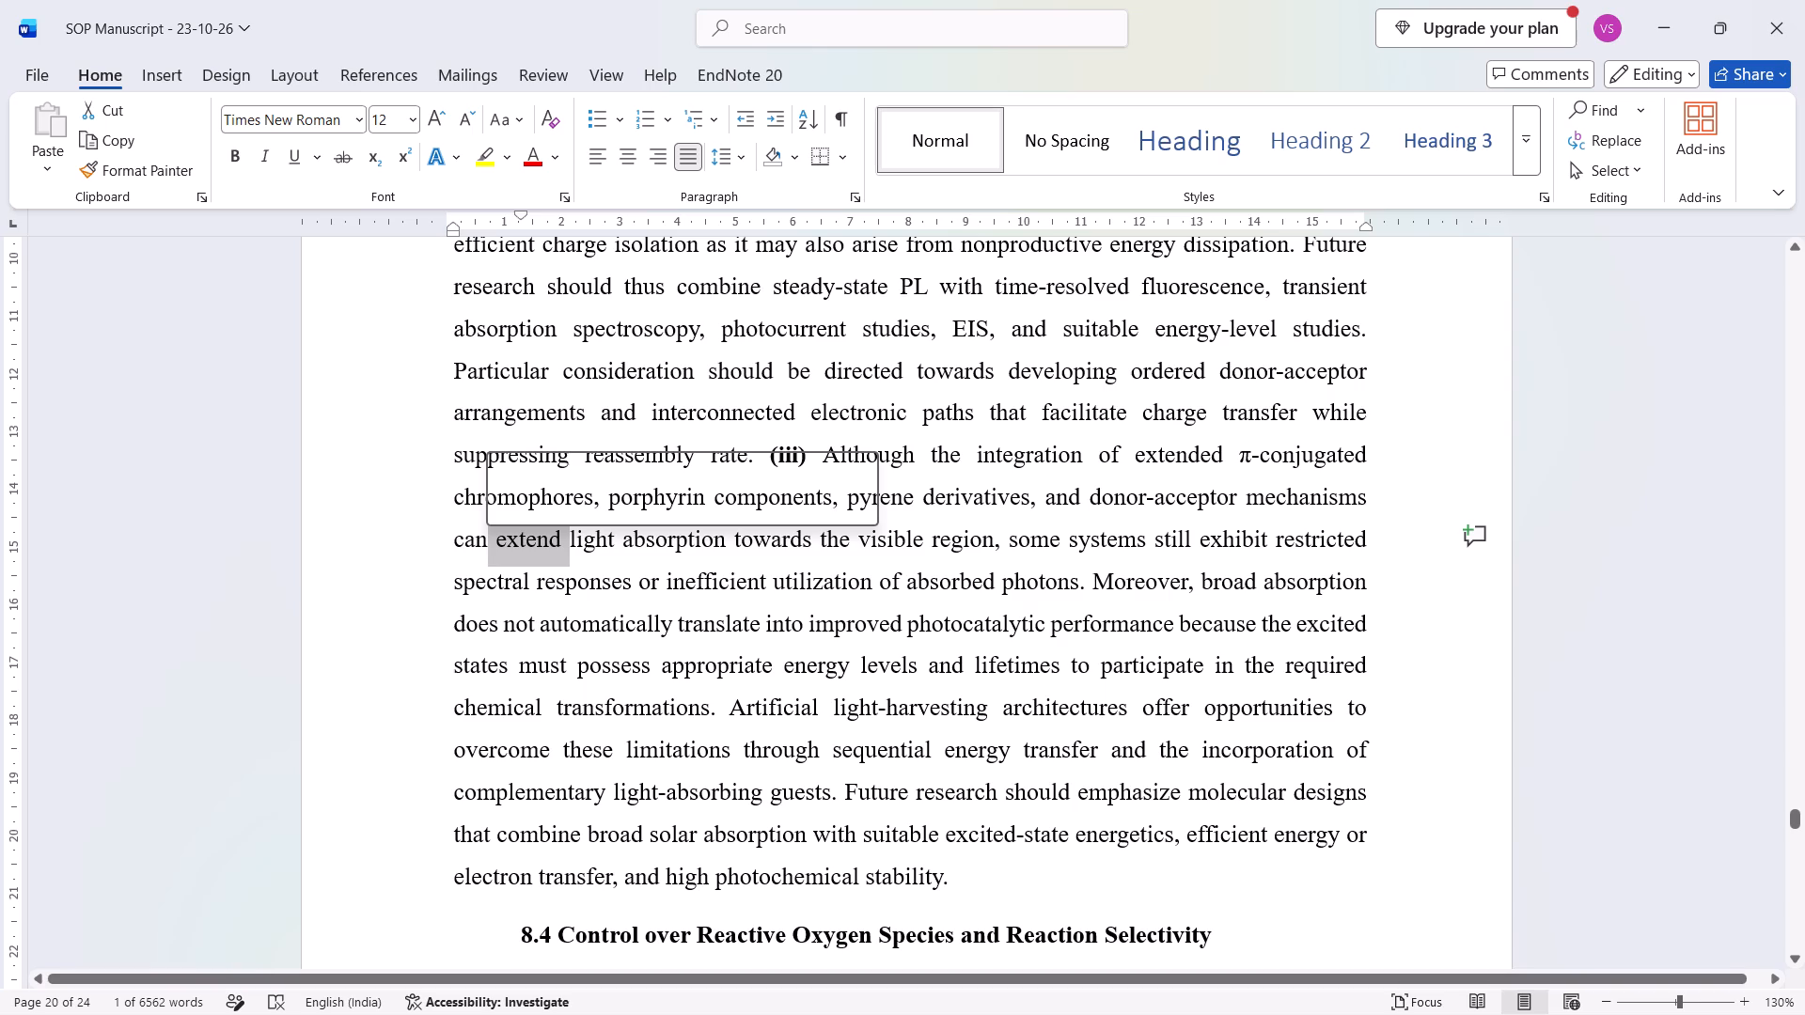
pyautogui.press('space')
pyautogui.write('enhance the')
pyautogui.press('space')
pyautogui.write('absorption')
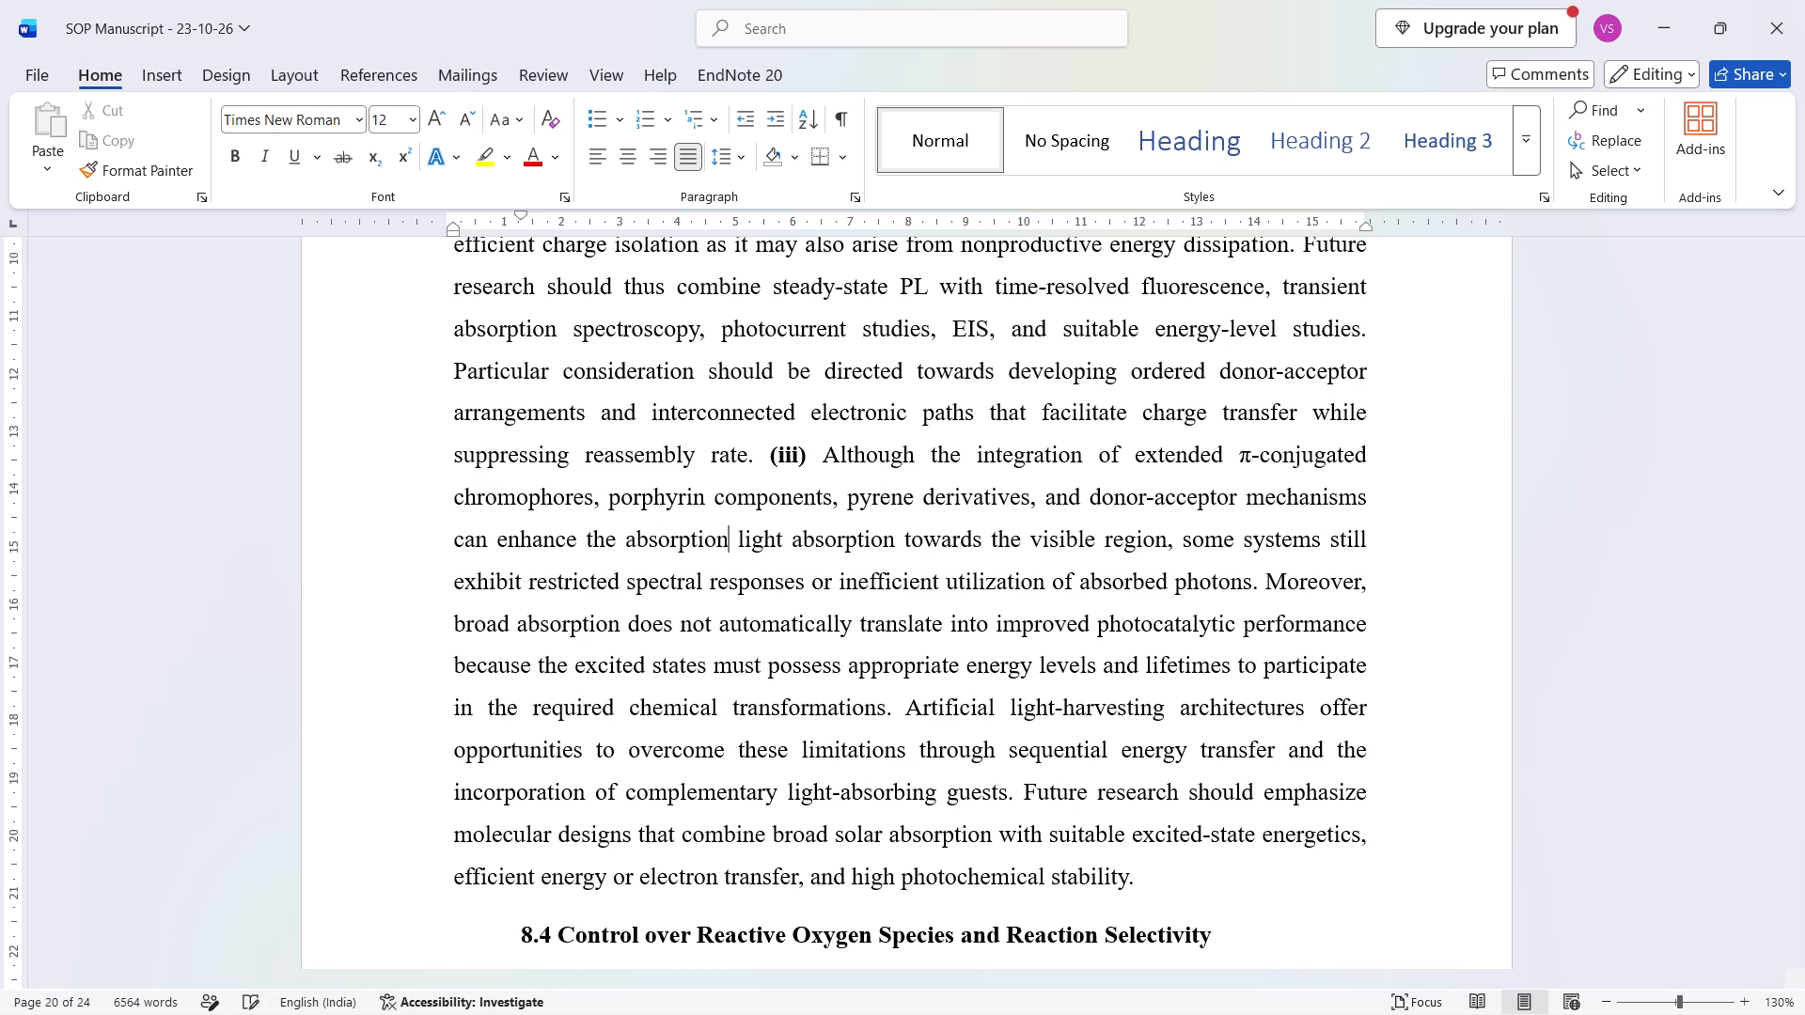
pyautogui.press('space')
pyautogui.write('of')
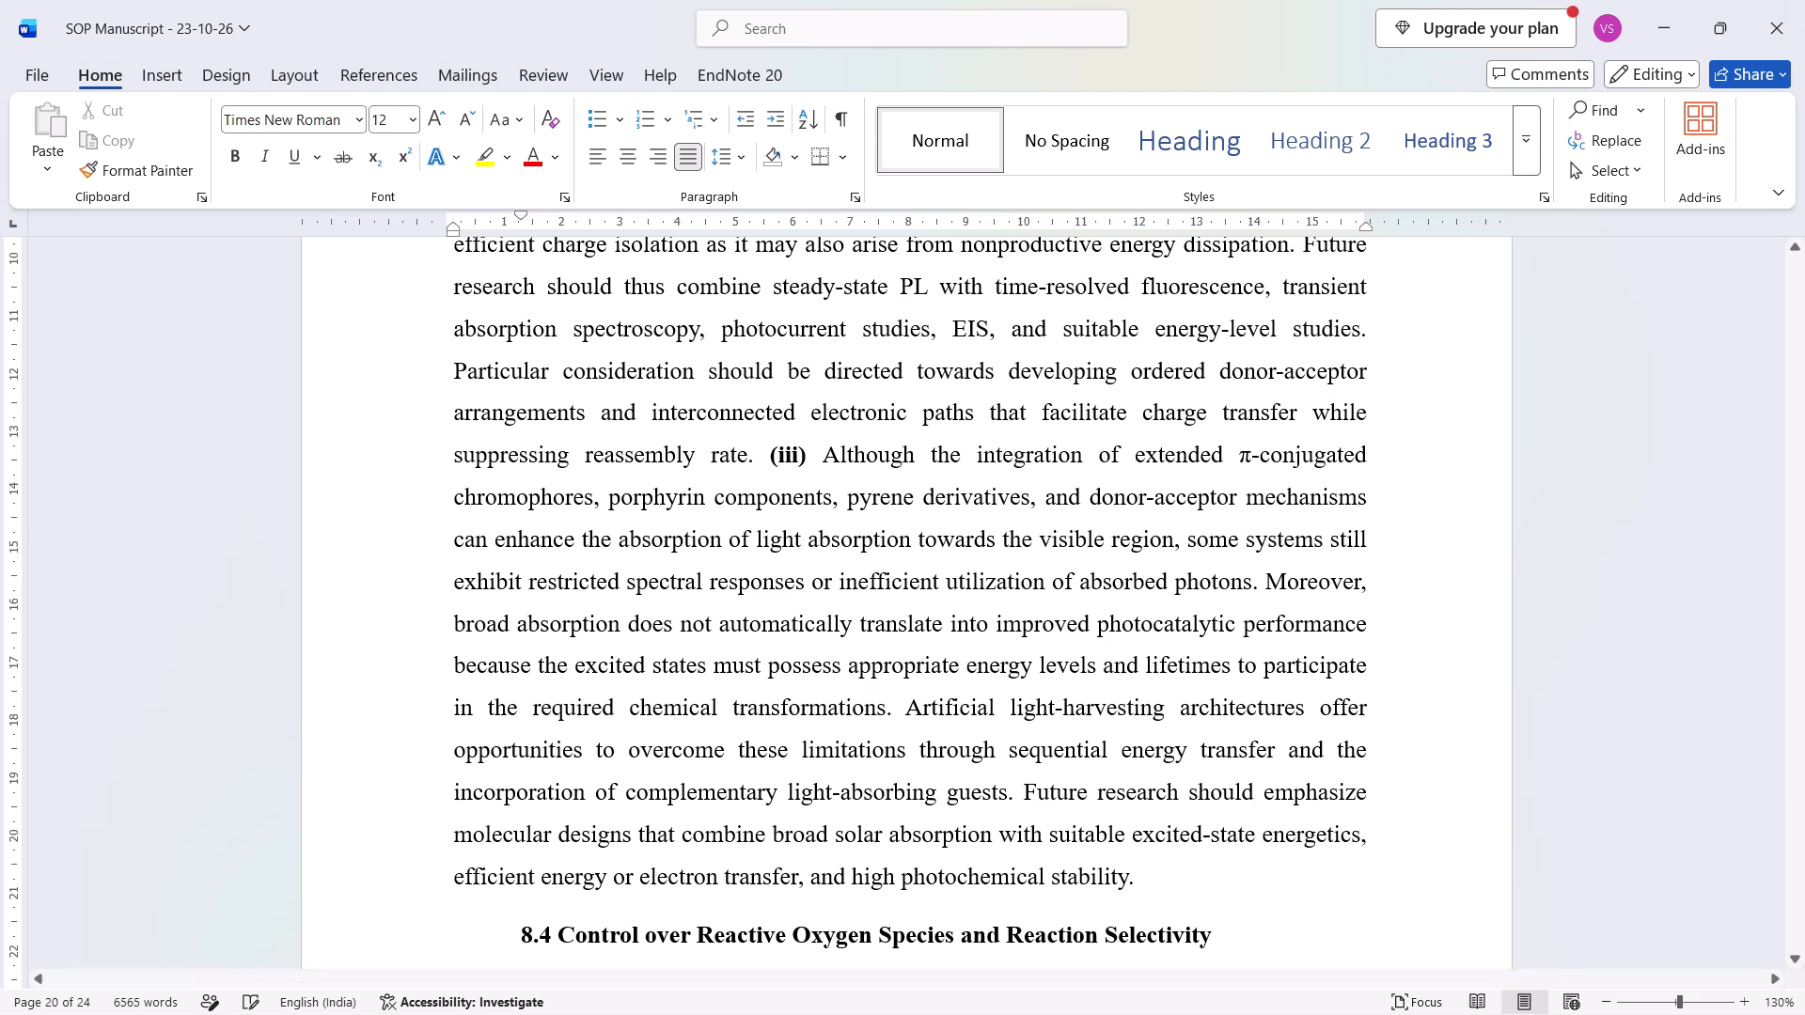
pyautogui.moveTo(915, 546); pyautogui.dragTo(814, 546)
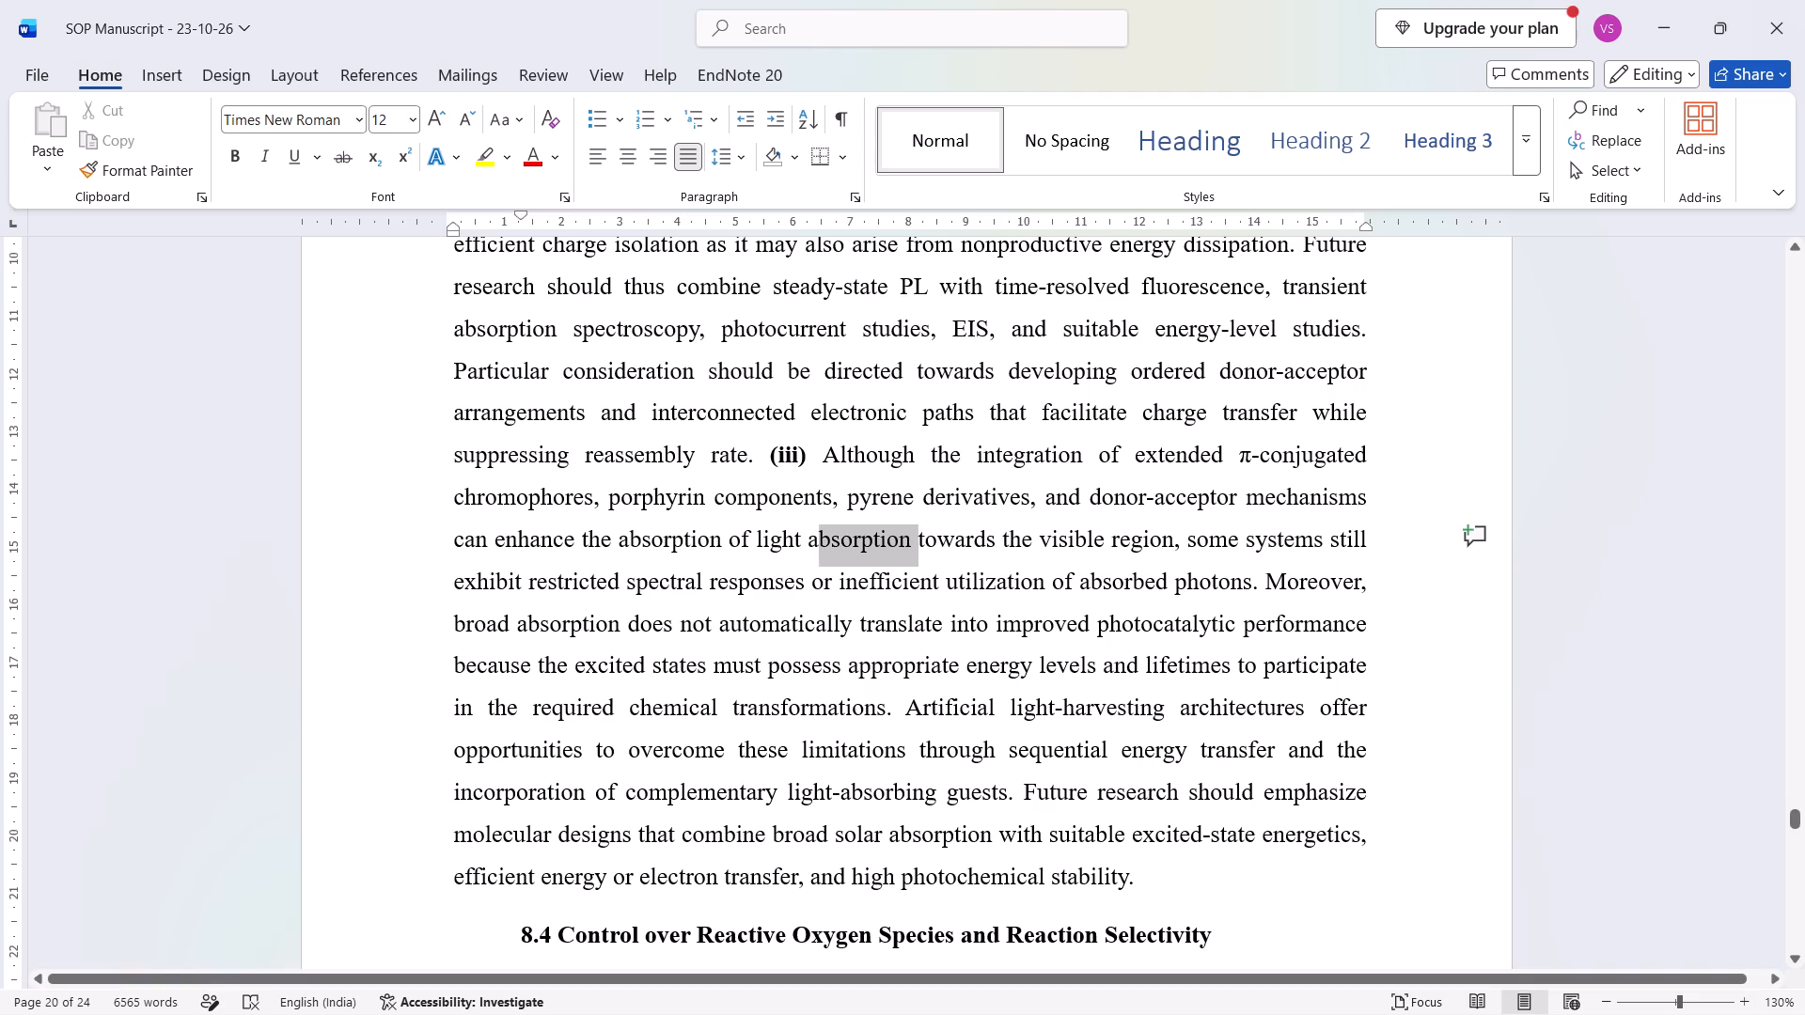
pyautogui.moveTo(814, 546); pyautogui.dragTo(809, 546)
pyautogui.press('BackSpace')
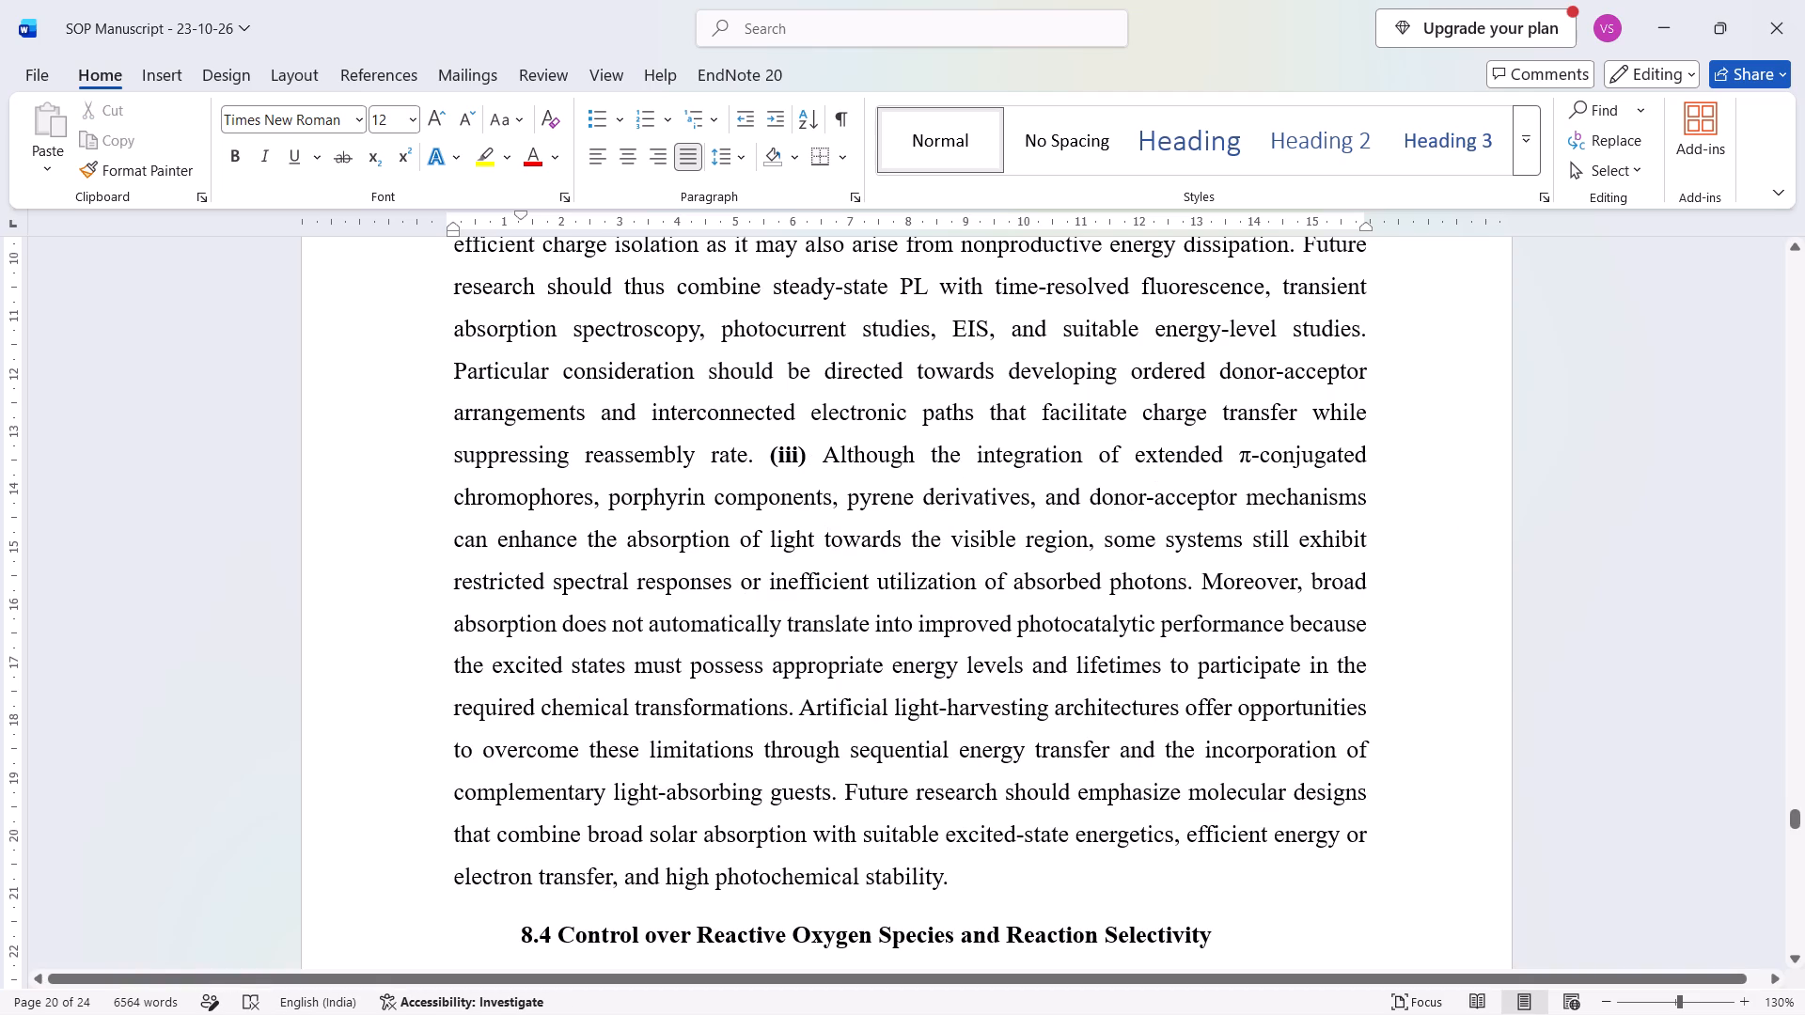
# Insert "catalytic" before "systems still exhibit" in the first sentence of point (iii).
pyautogui.click(1169, 542)
pyautogui.write('catalytic')
pyautogui.press('space')
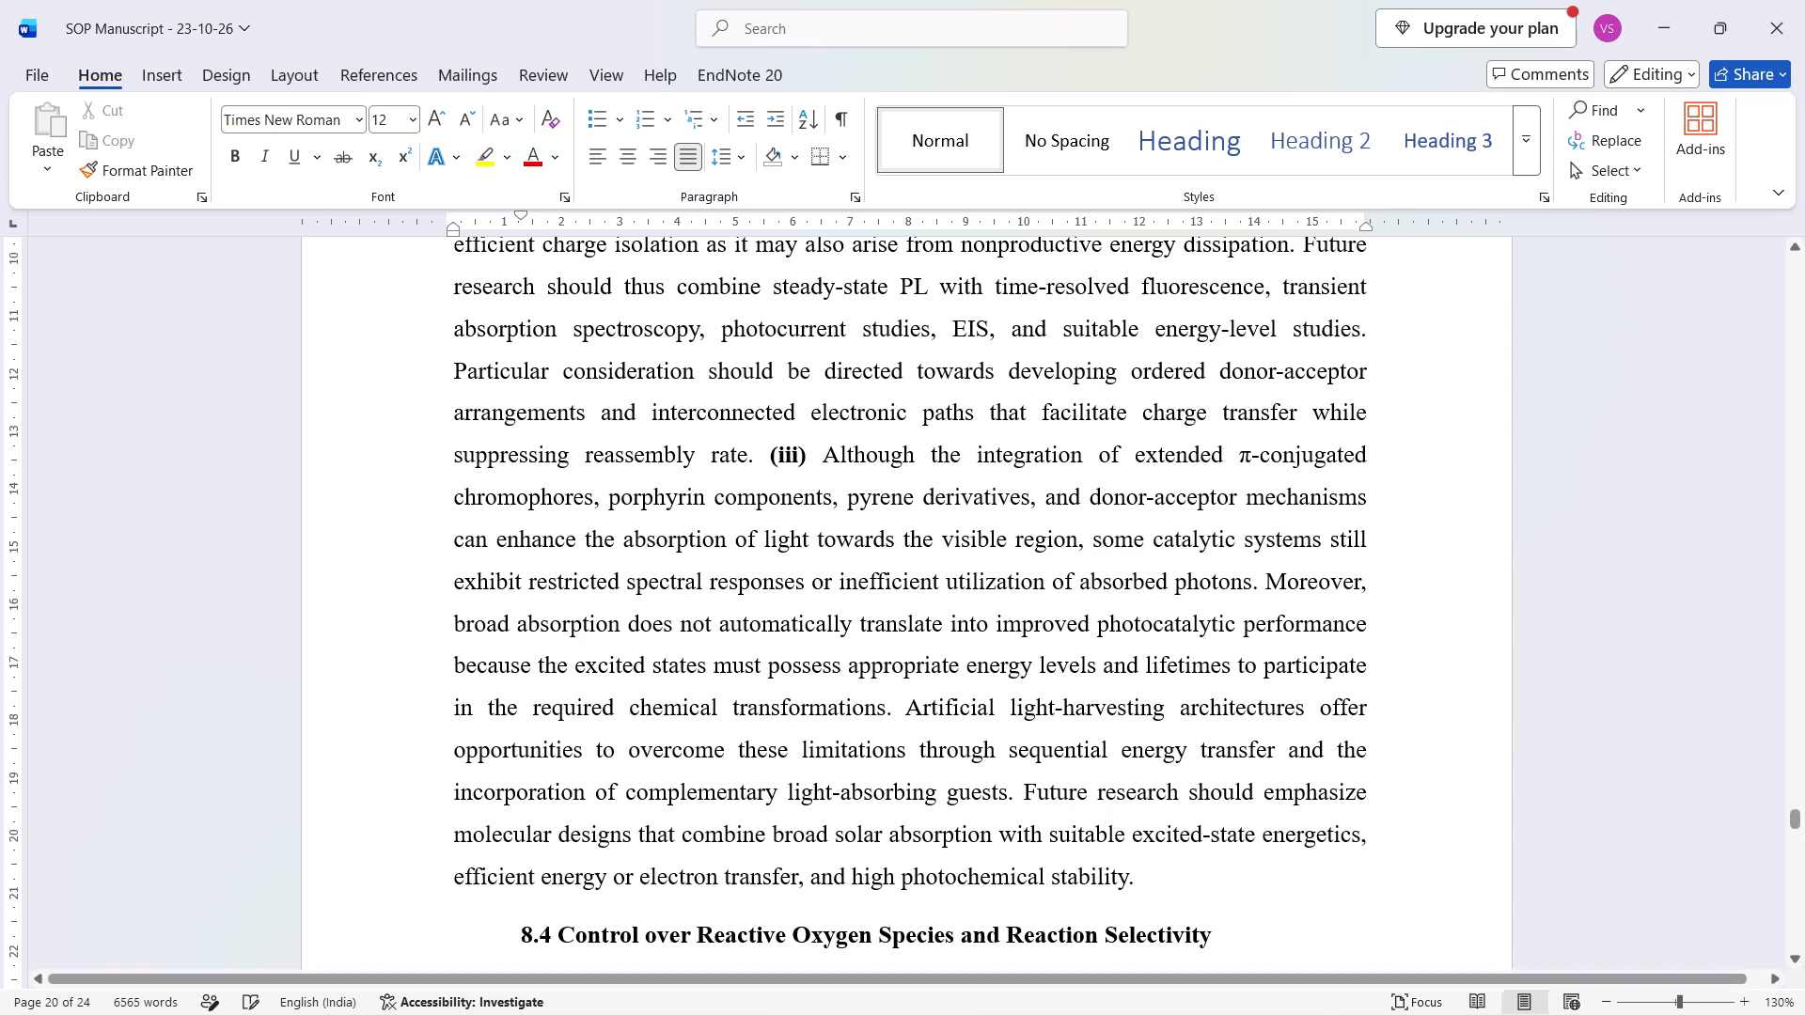
# Replace "exhibit" before "restricted spectral responses" in point (iii) with the suggested synonym "show".
pyautogui.moveTo(525, 582); pyautogui.dragTo(456, 582)
pyautogui.rightClick(468, 583)
pyautogui.click(592, 430)
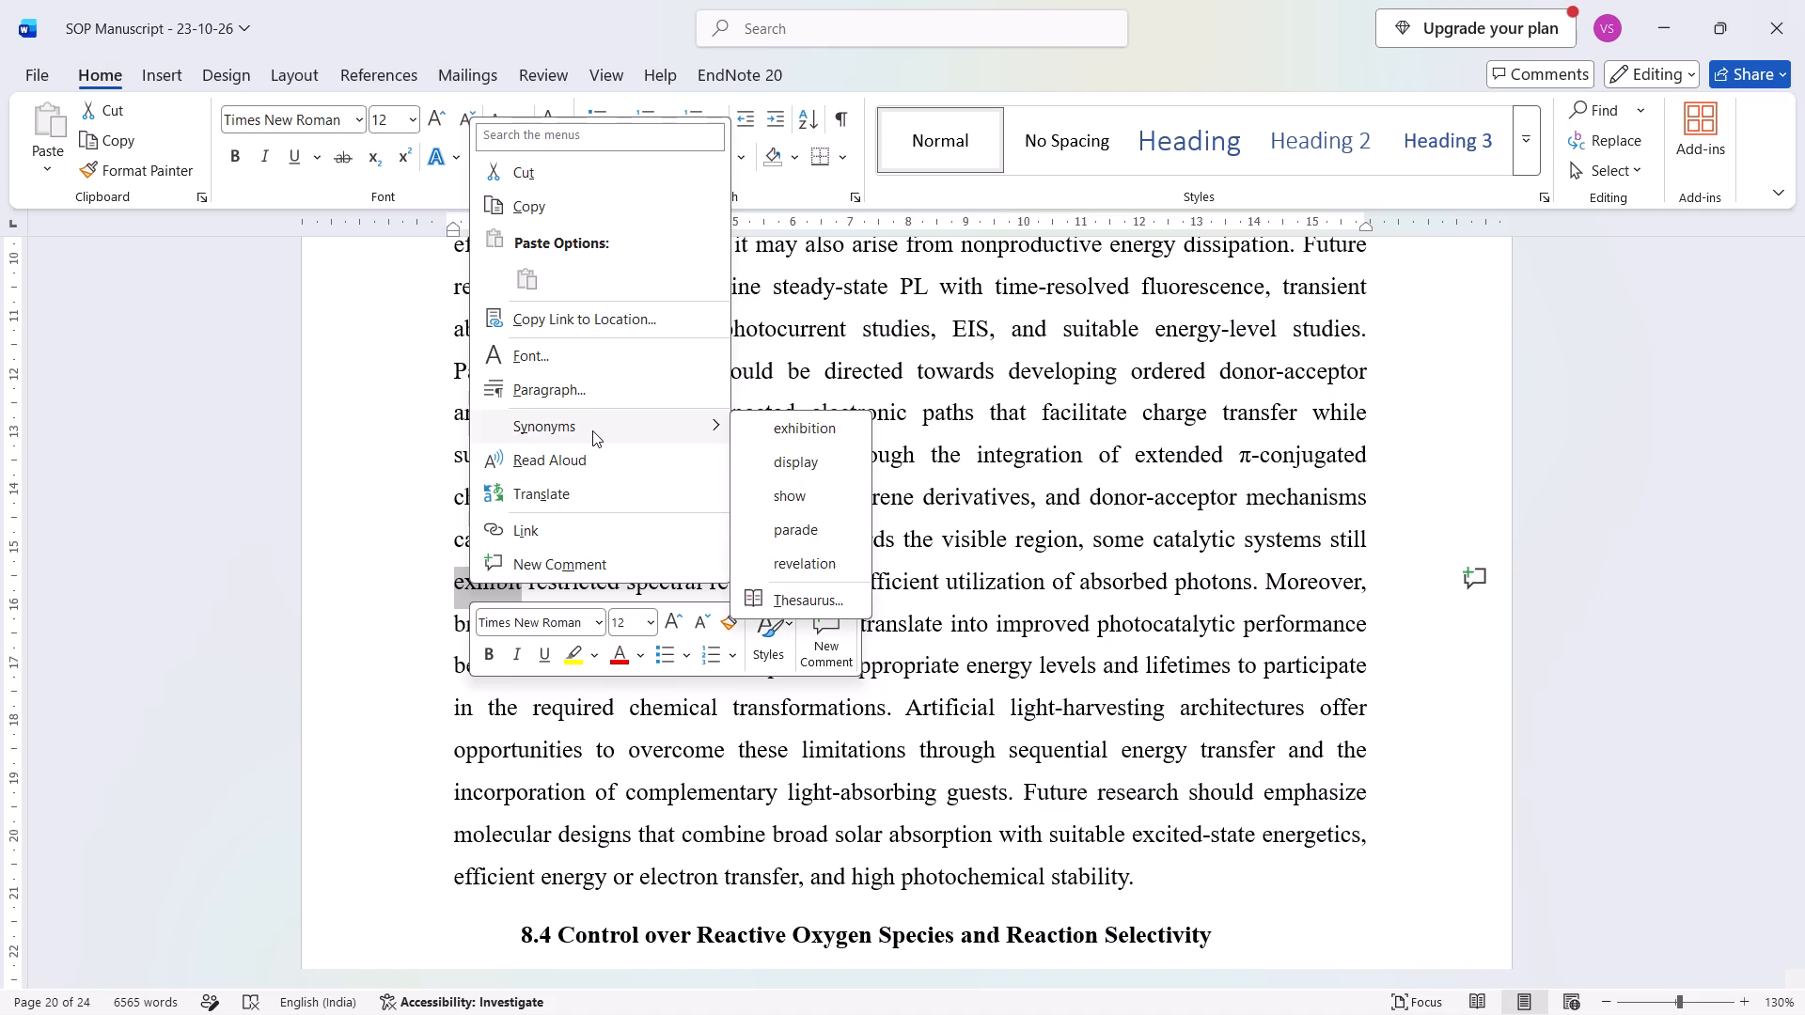
pyautogui.click(824, 504)
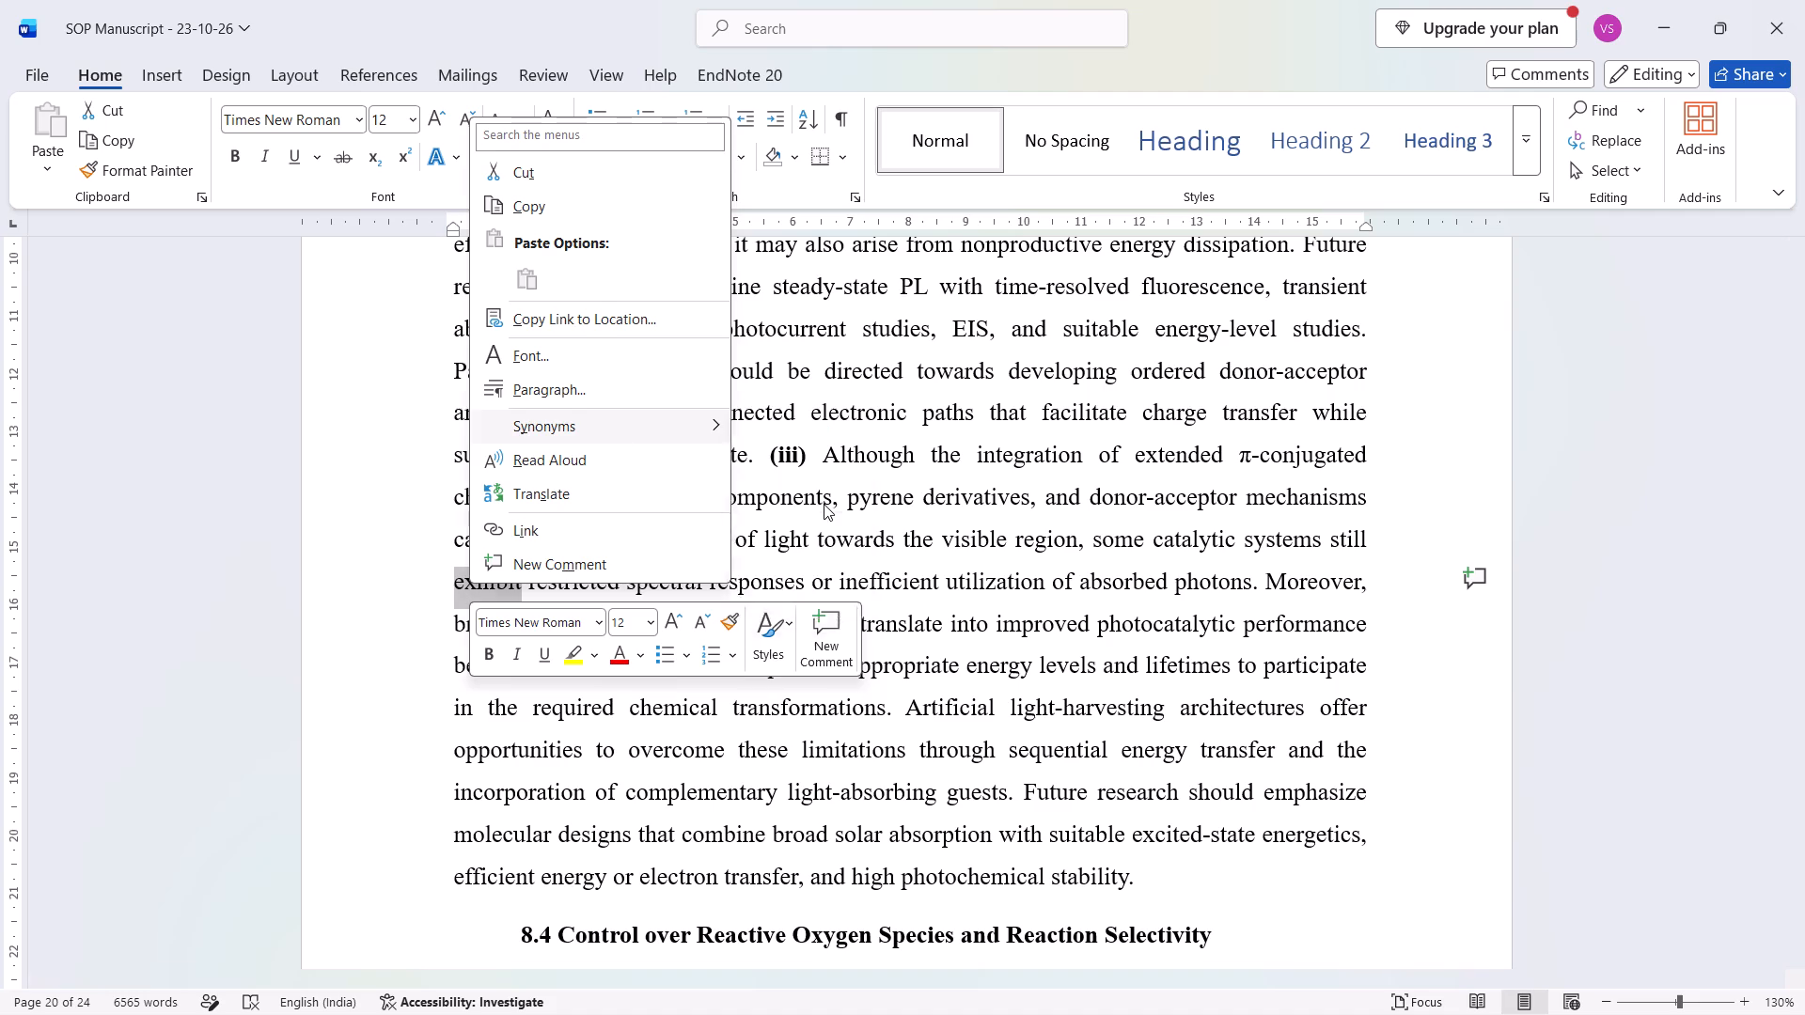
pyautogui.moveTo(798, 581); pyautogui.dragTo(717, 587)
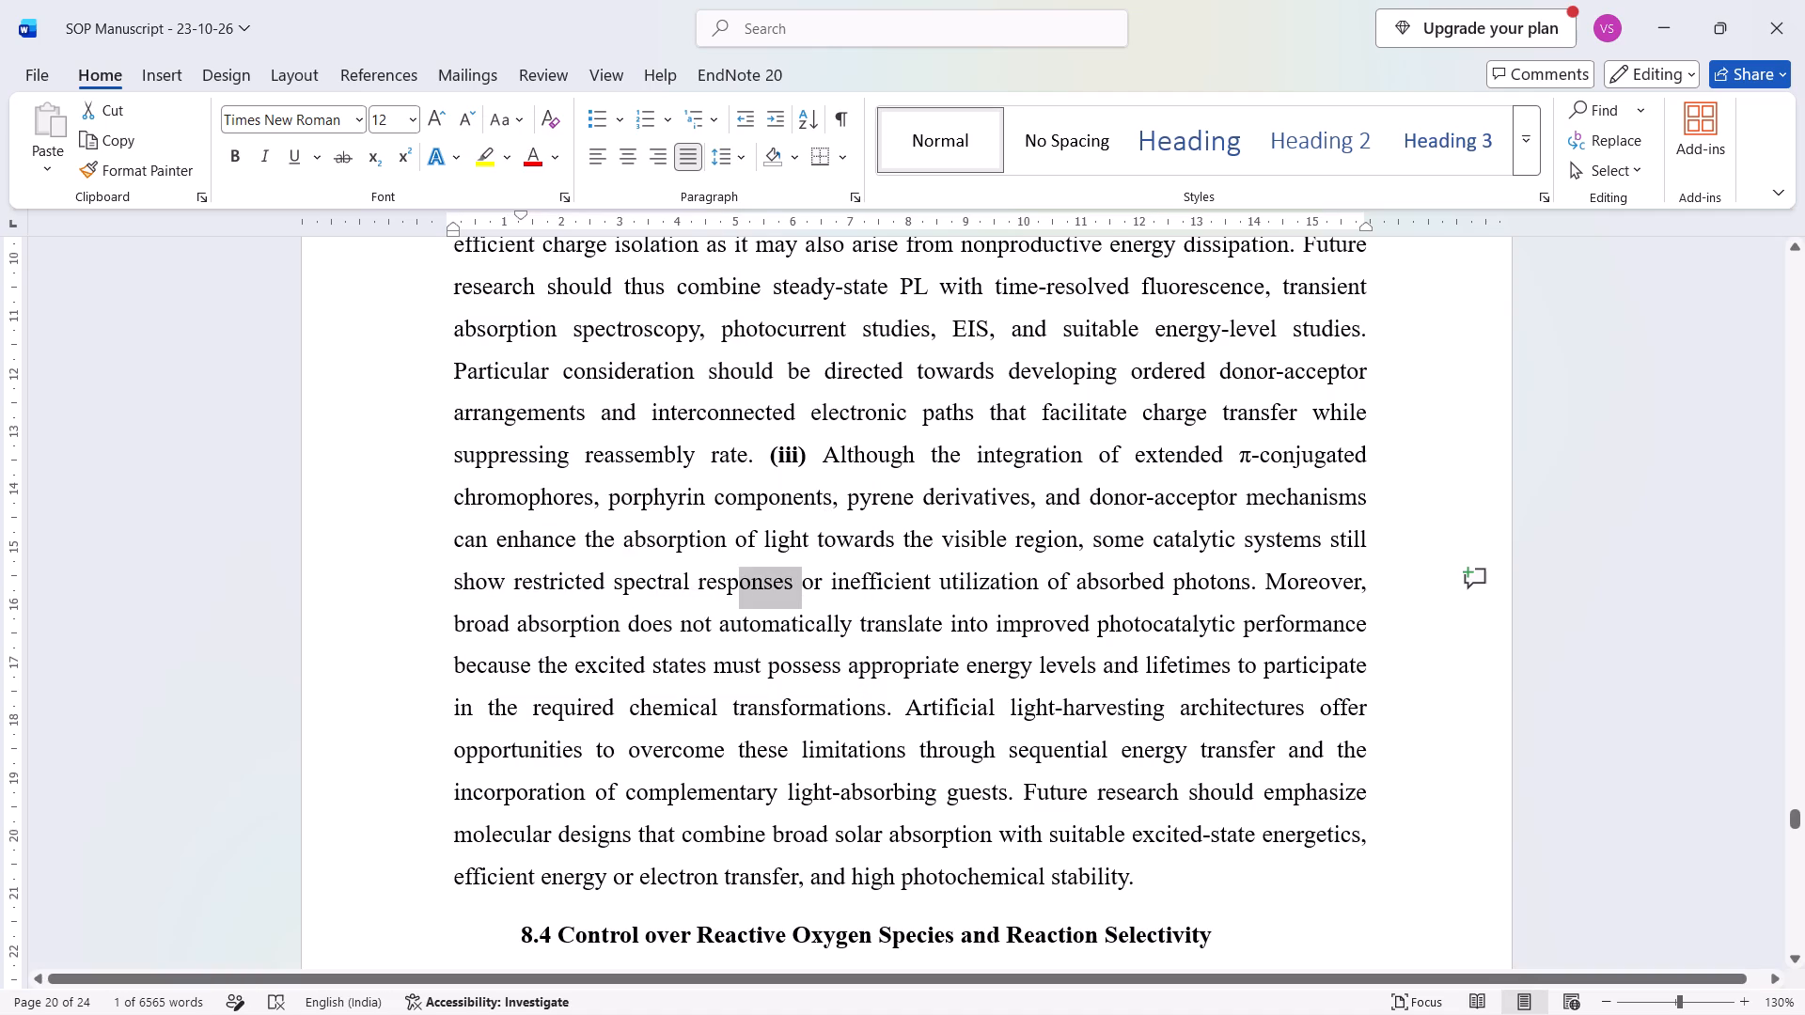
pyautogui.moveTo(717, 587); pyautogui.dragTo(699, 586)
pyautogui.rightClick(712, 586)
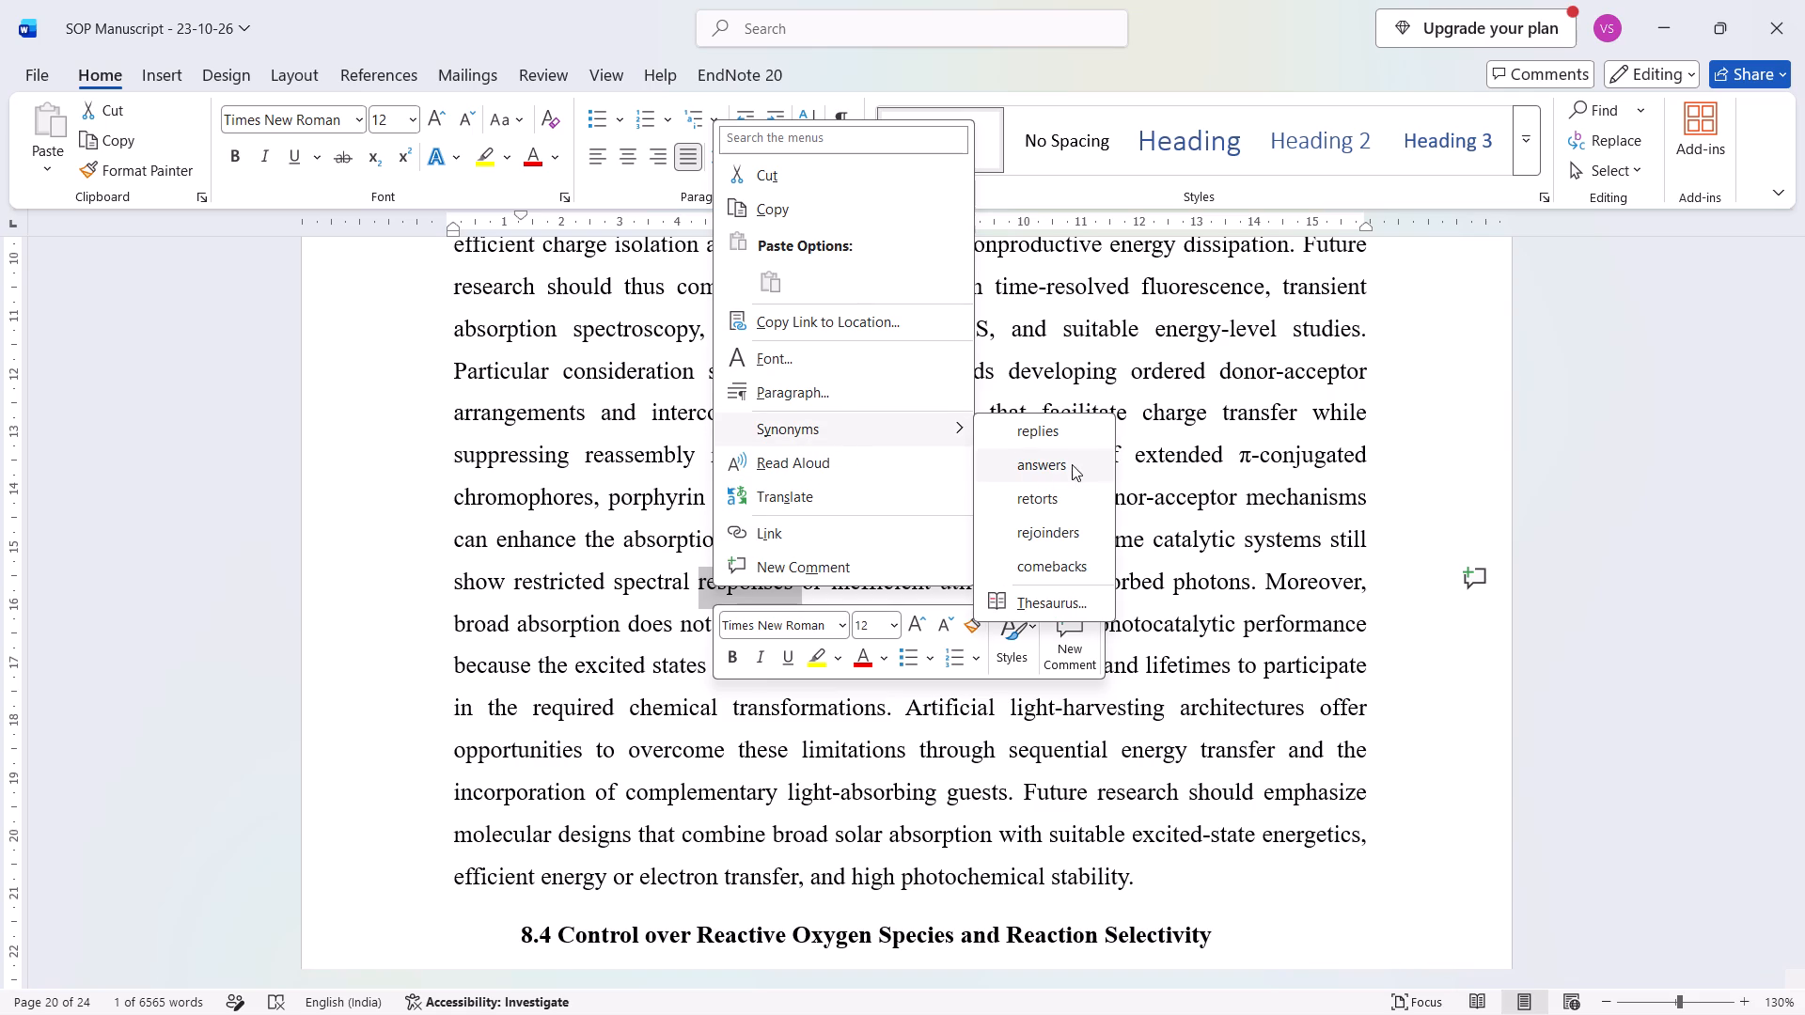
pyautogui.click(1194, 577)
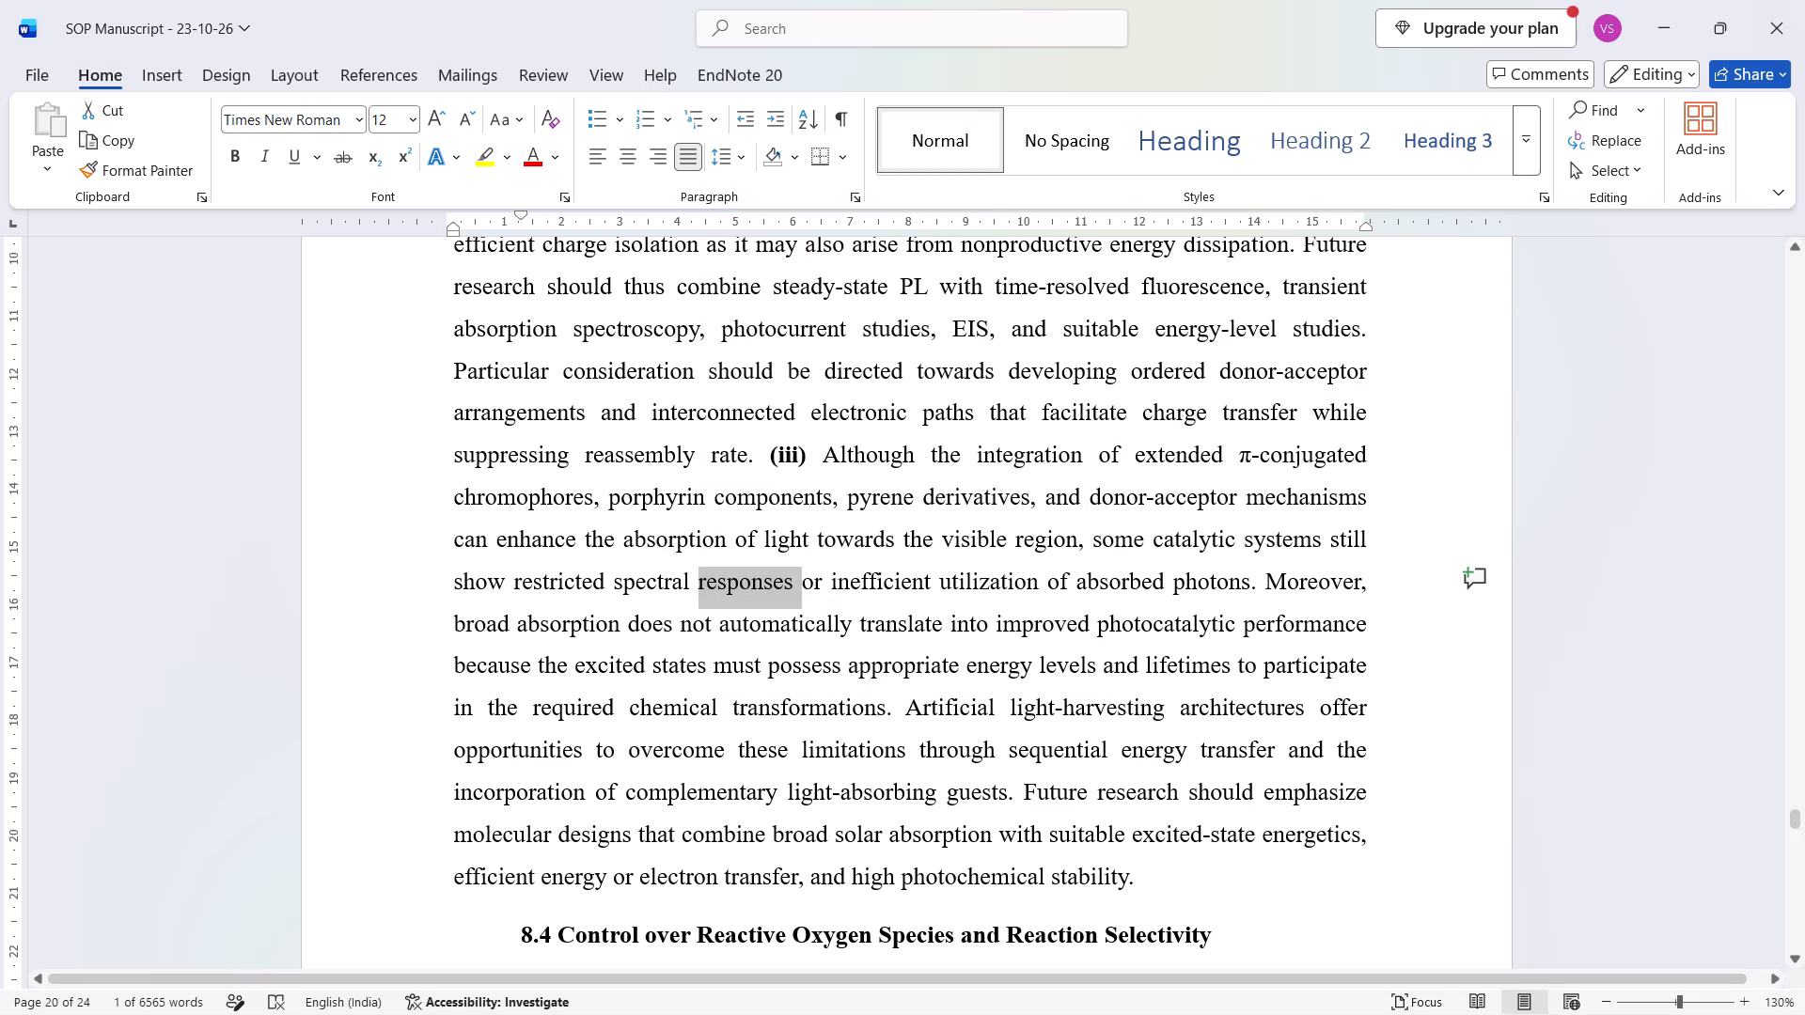
# Replace "inefficient" before "utilization of absorbed photons" in point (iii) with the suggested synonym "ineffective".
pyautogui.moveTo(942, 579); pyautogui.dragTo(829, 584)
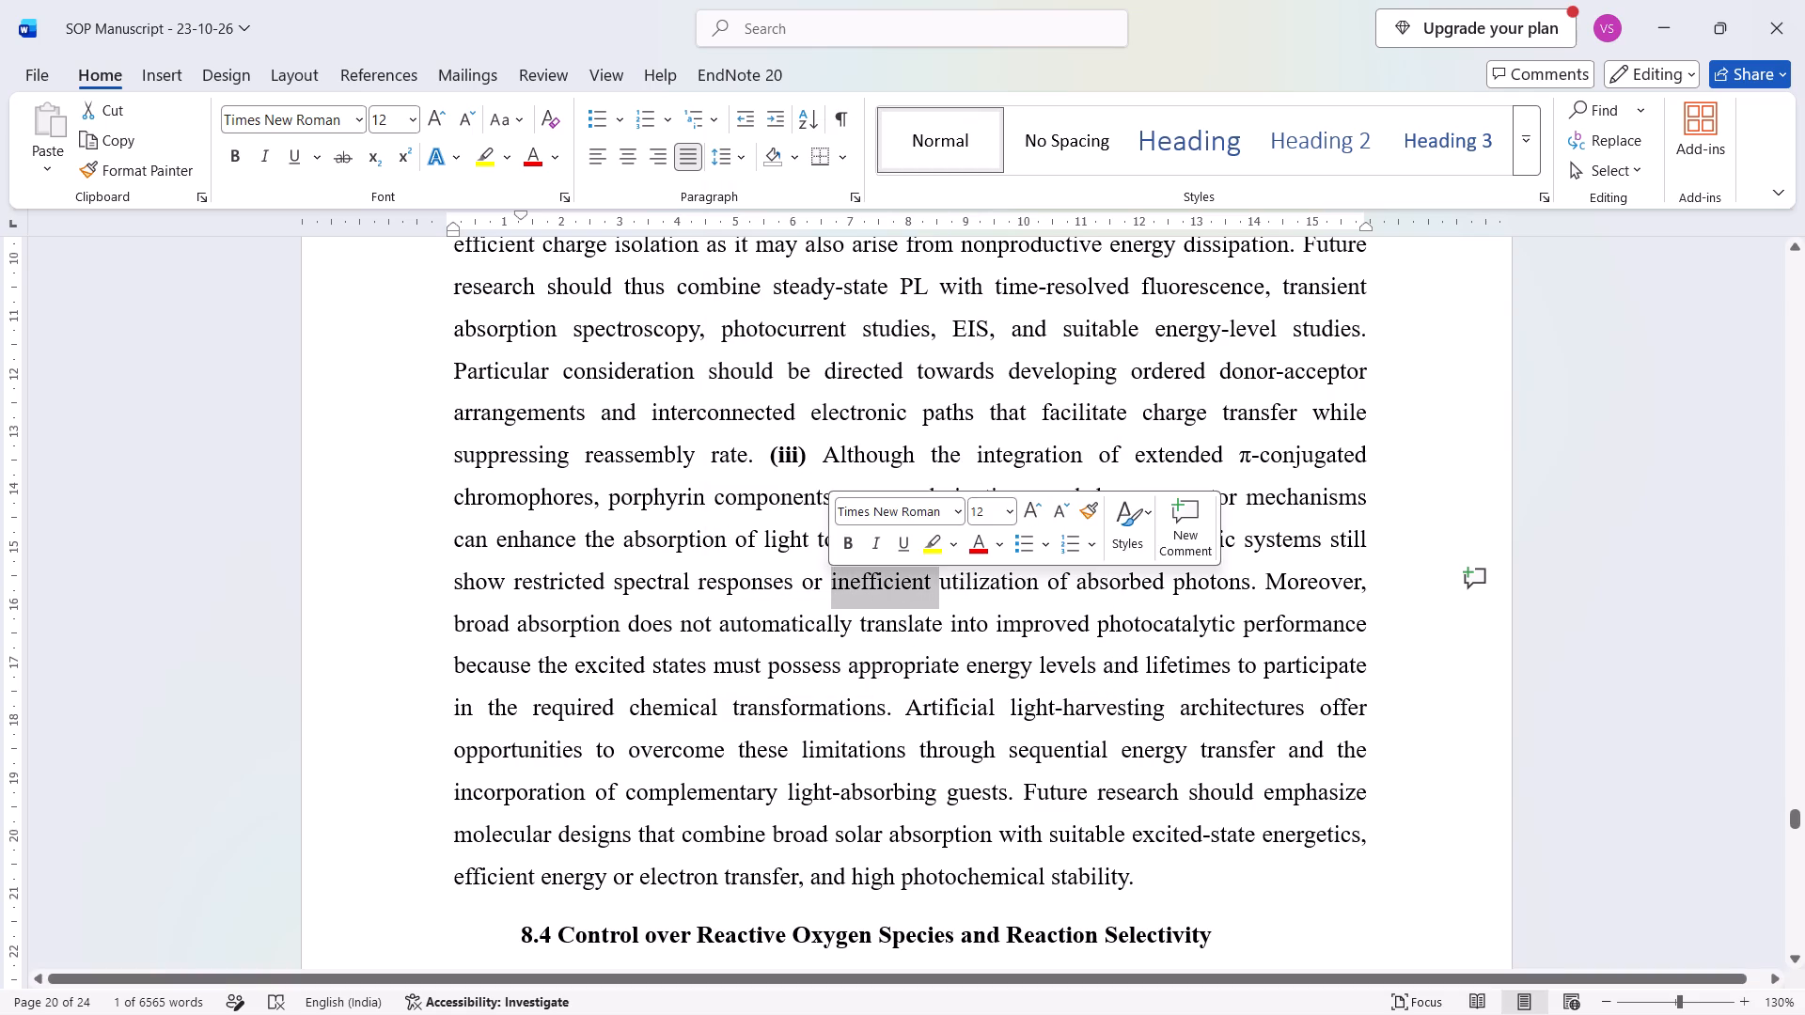
pyautogui.rightClick(844, 583)
pyautogui.click(943, 437)
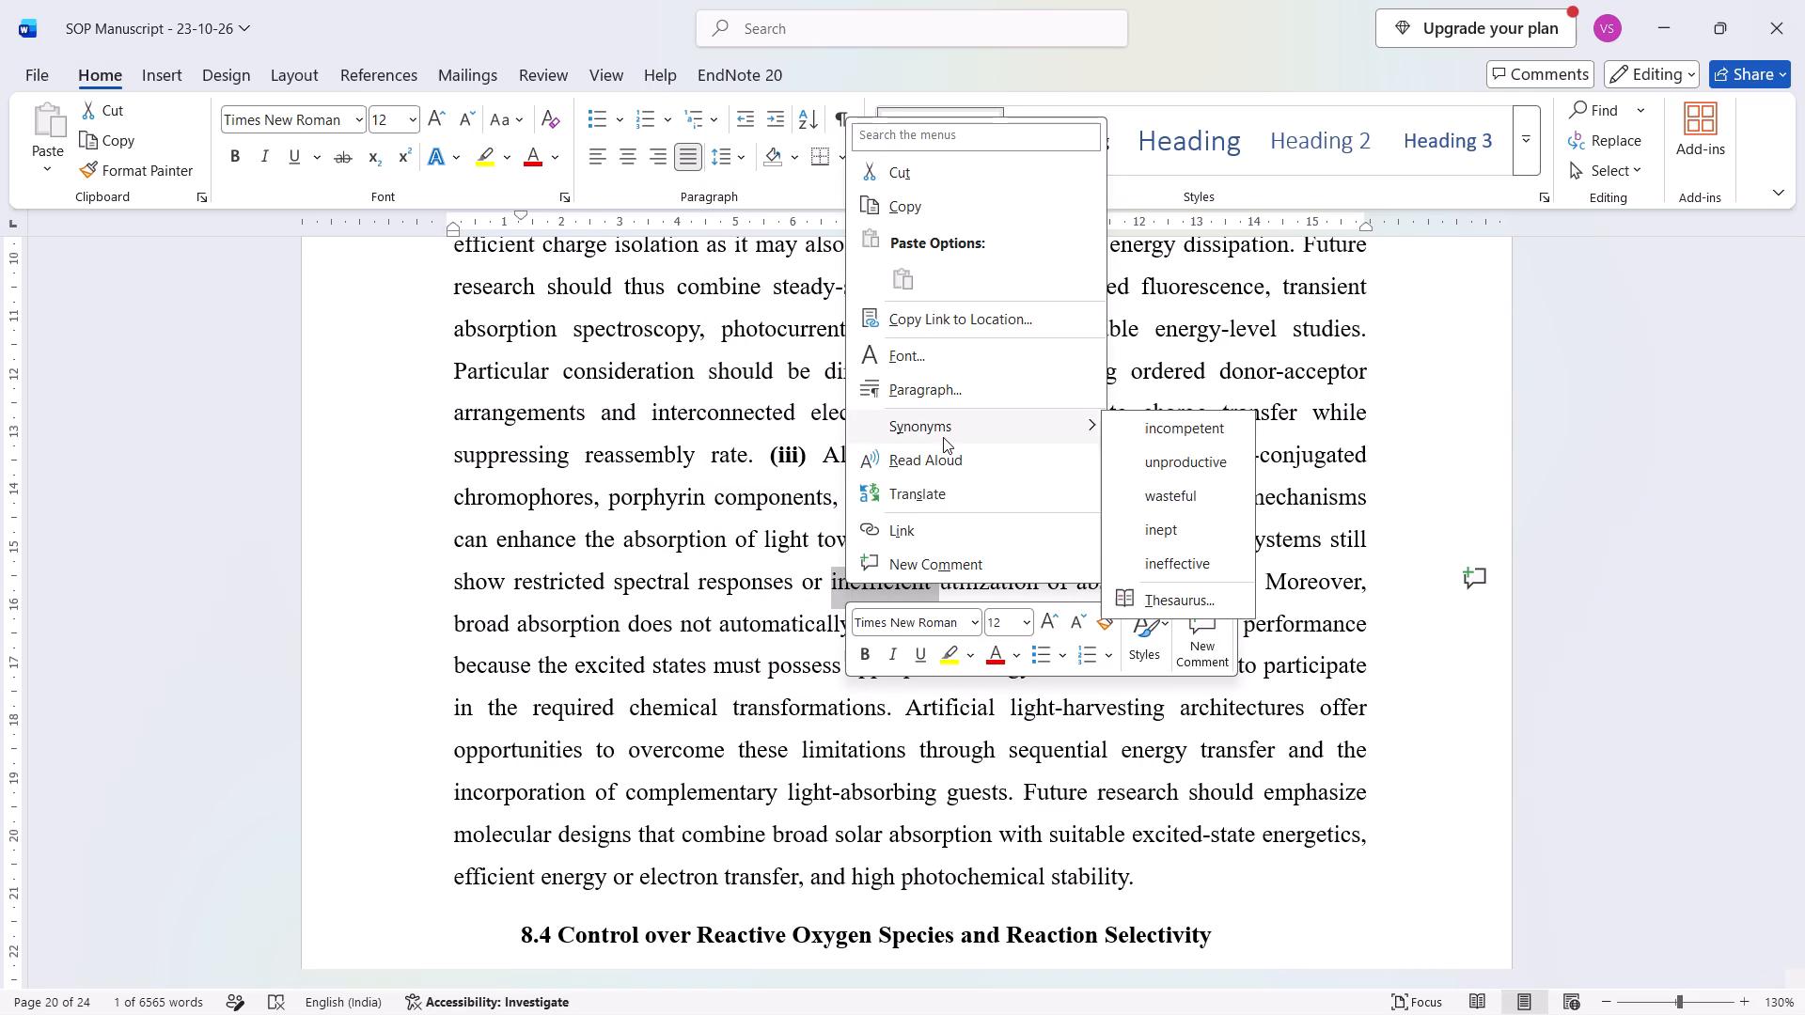
pyautogui.click(1197, 559)
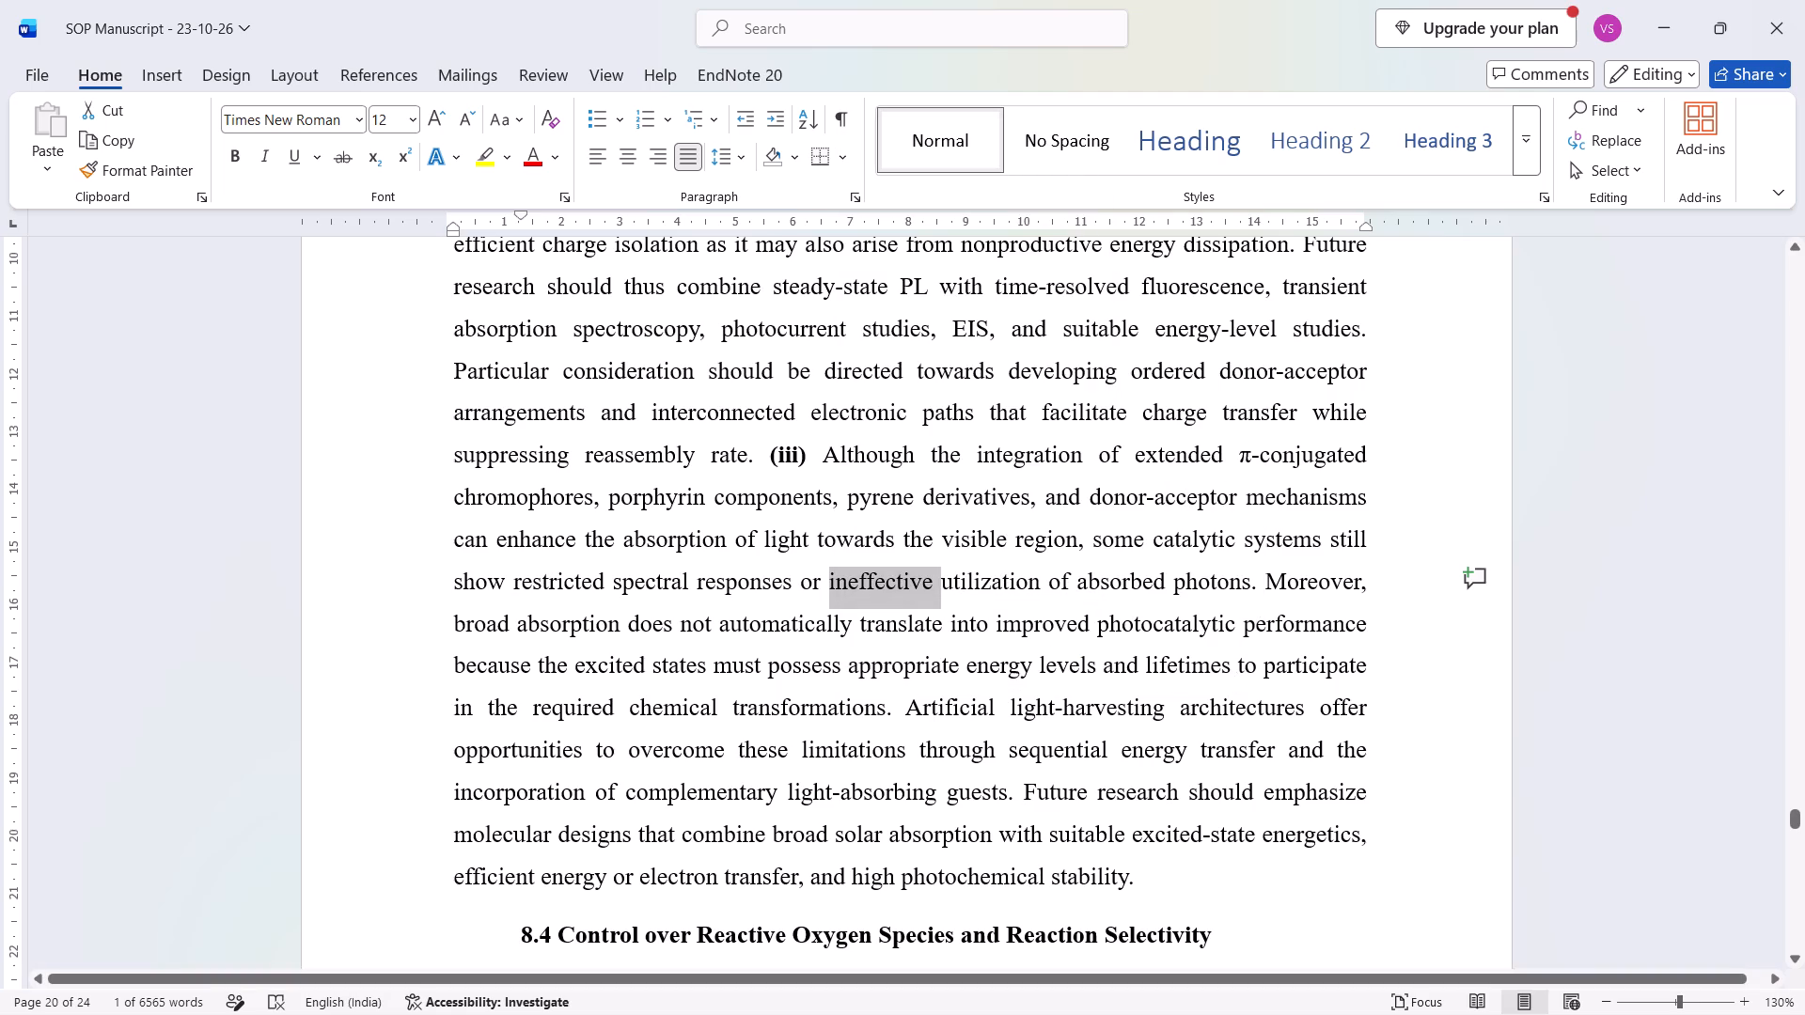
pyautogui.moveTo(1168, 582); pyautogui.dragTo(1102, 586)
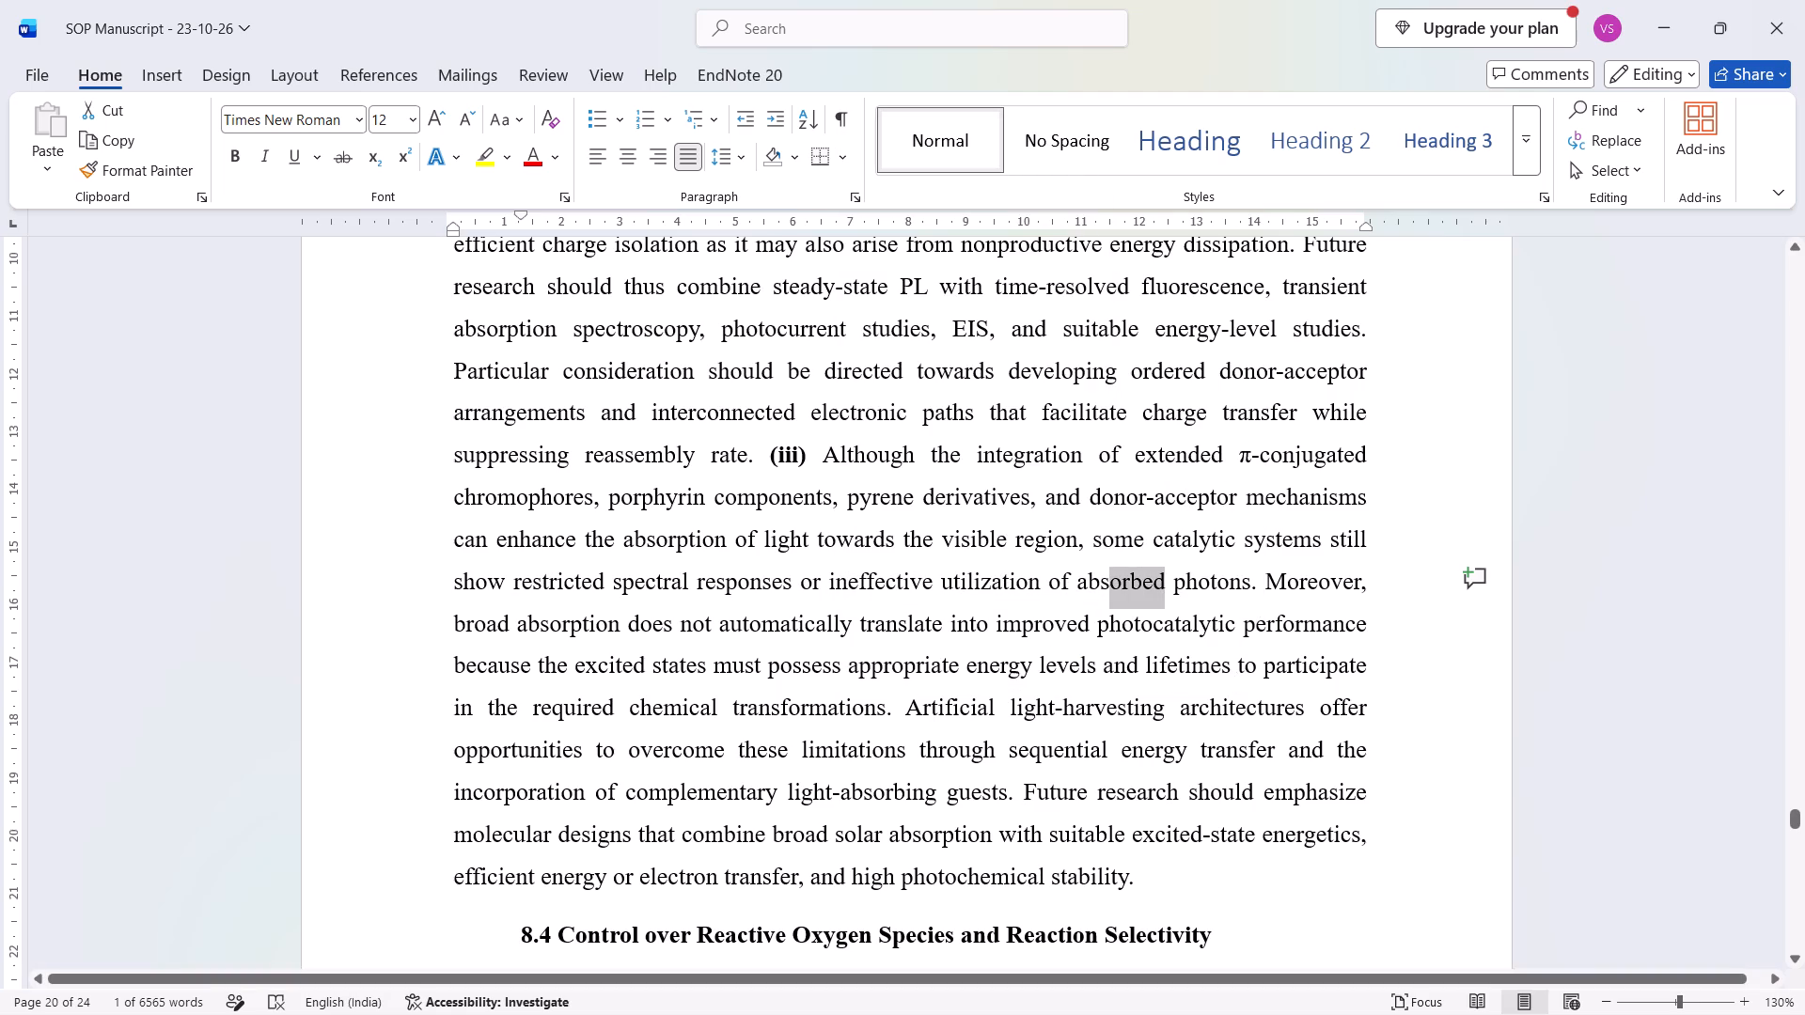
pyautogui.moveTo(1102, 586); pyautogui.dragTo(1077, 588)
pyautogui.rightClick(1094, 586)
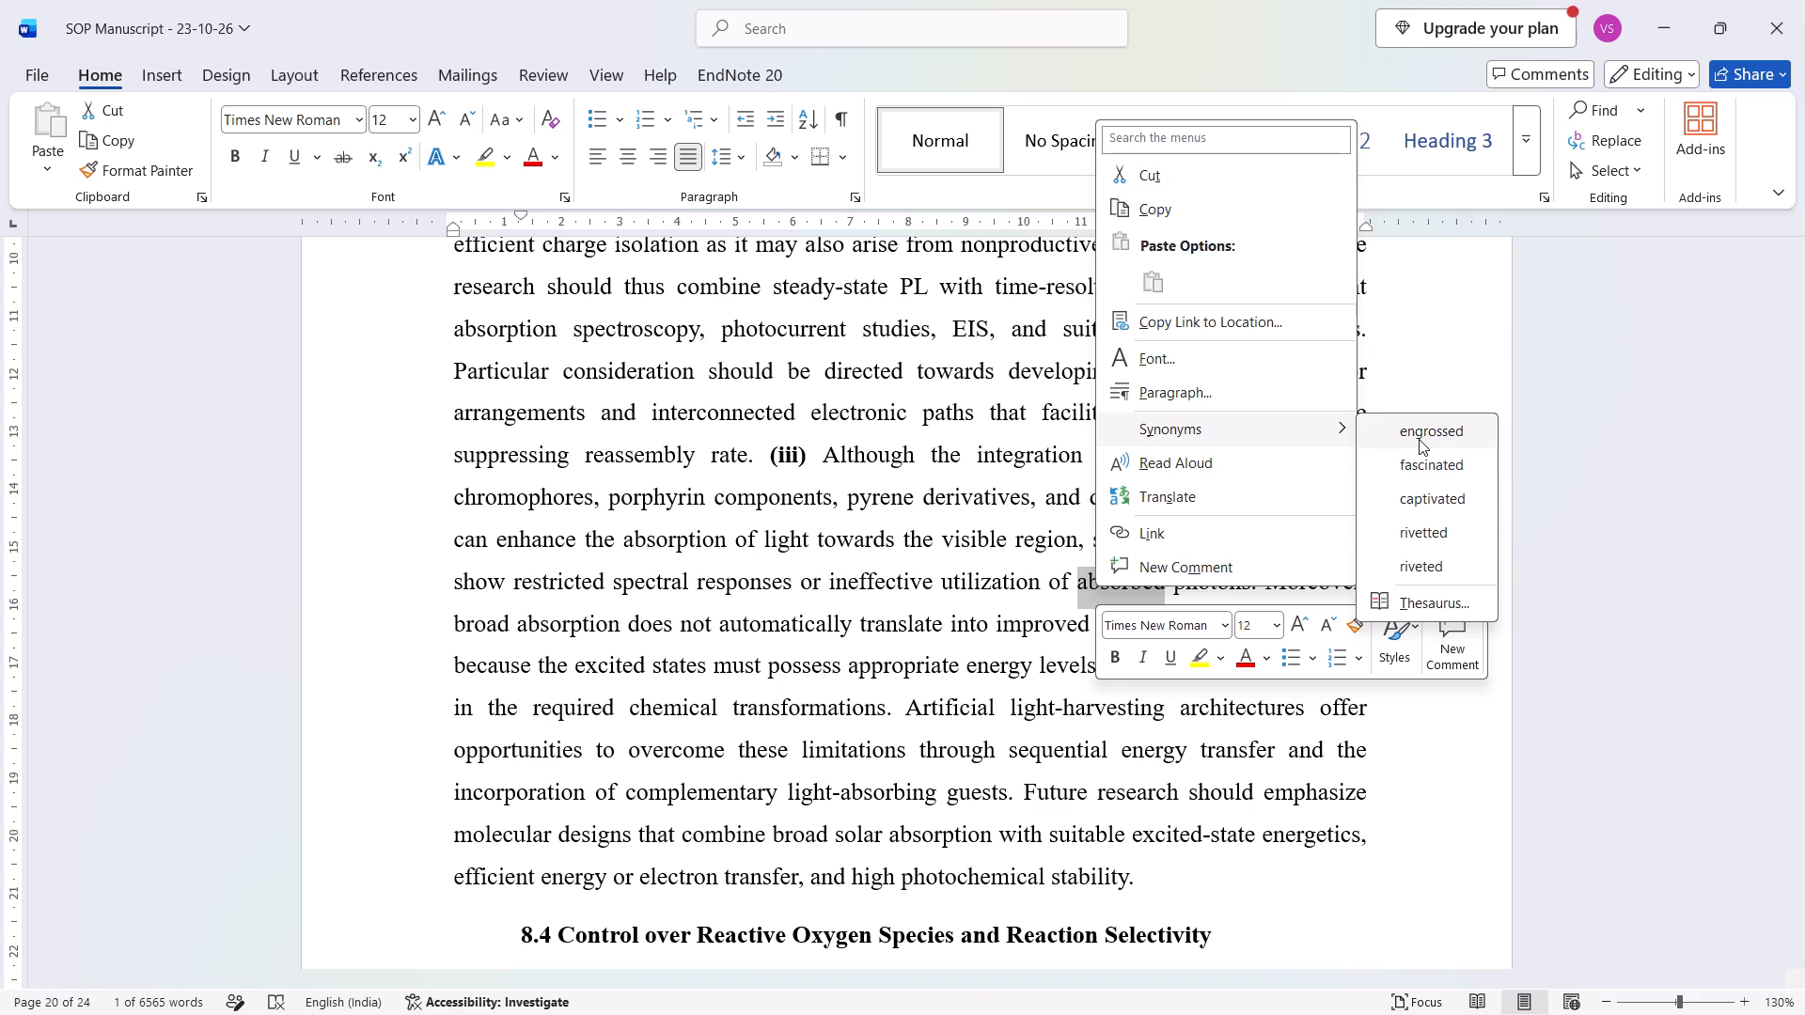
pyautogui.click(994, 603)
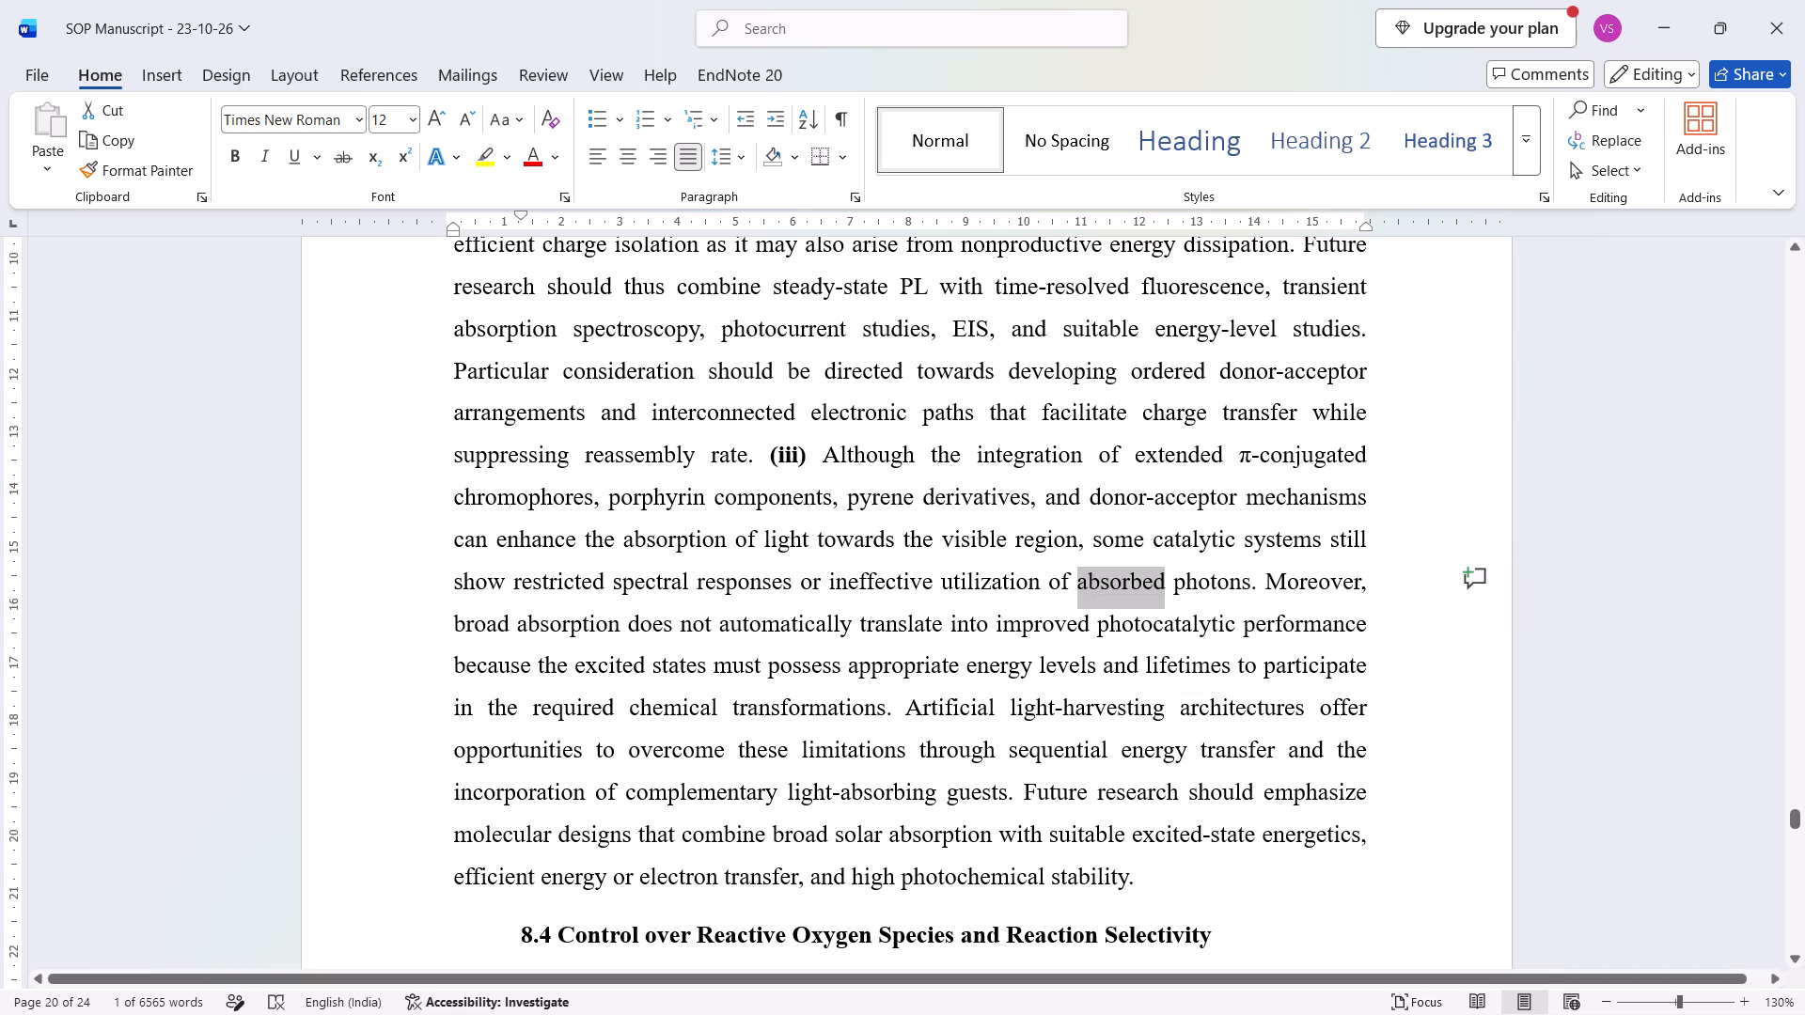
# Replace "utilization" before "of absorbed photons" in point (iii) with the suggested synonym "use".
pyautogui.moveTo(1042, 583); pyautogui.dragTo(937, 583)
pyautogui.rightClick(955, 582)
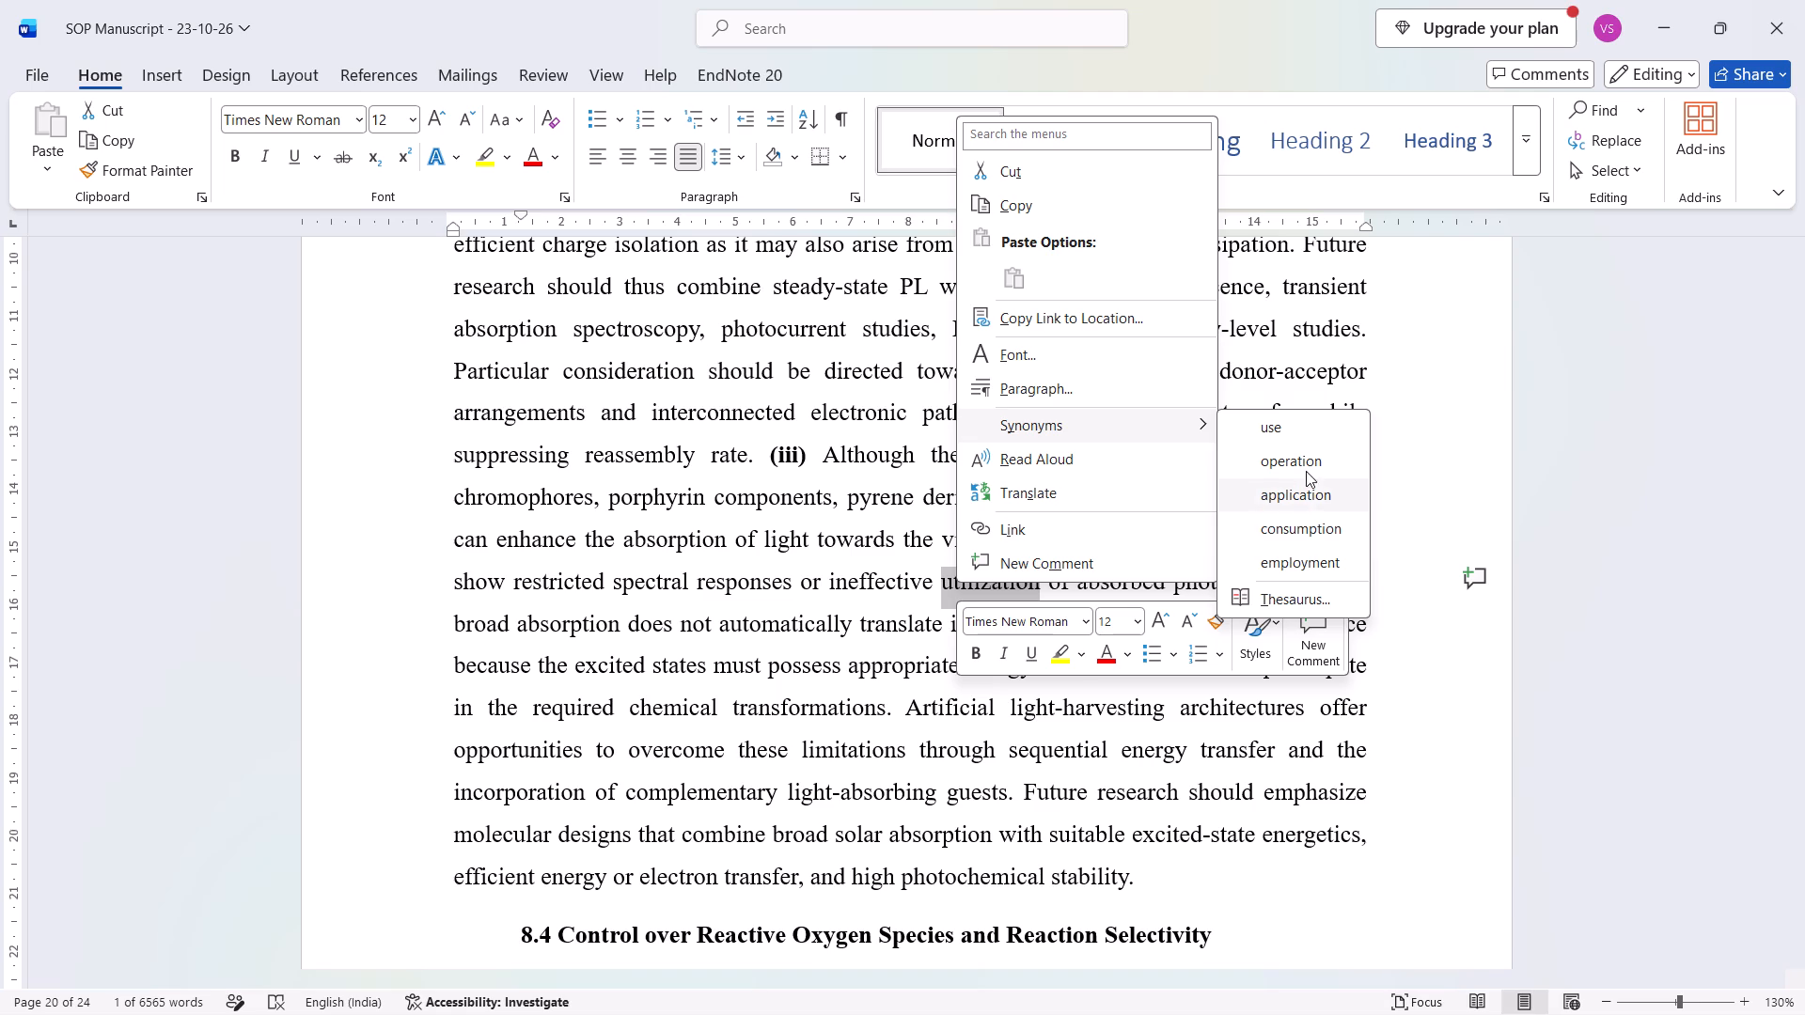
pyautogui.click(1266, 425)
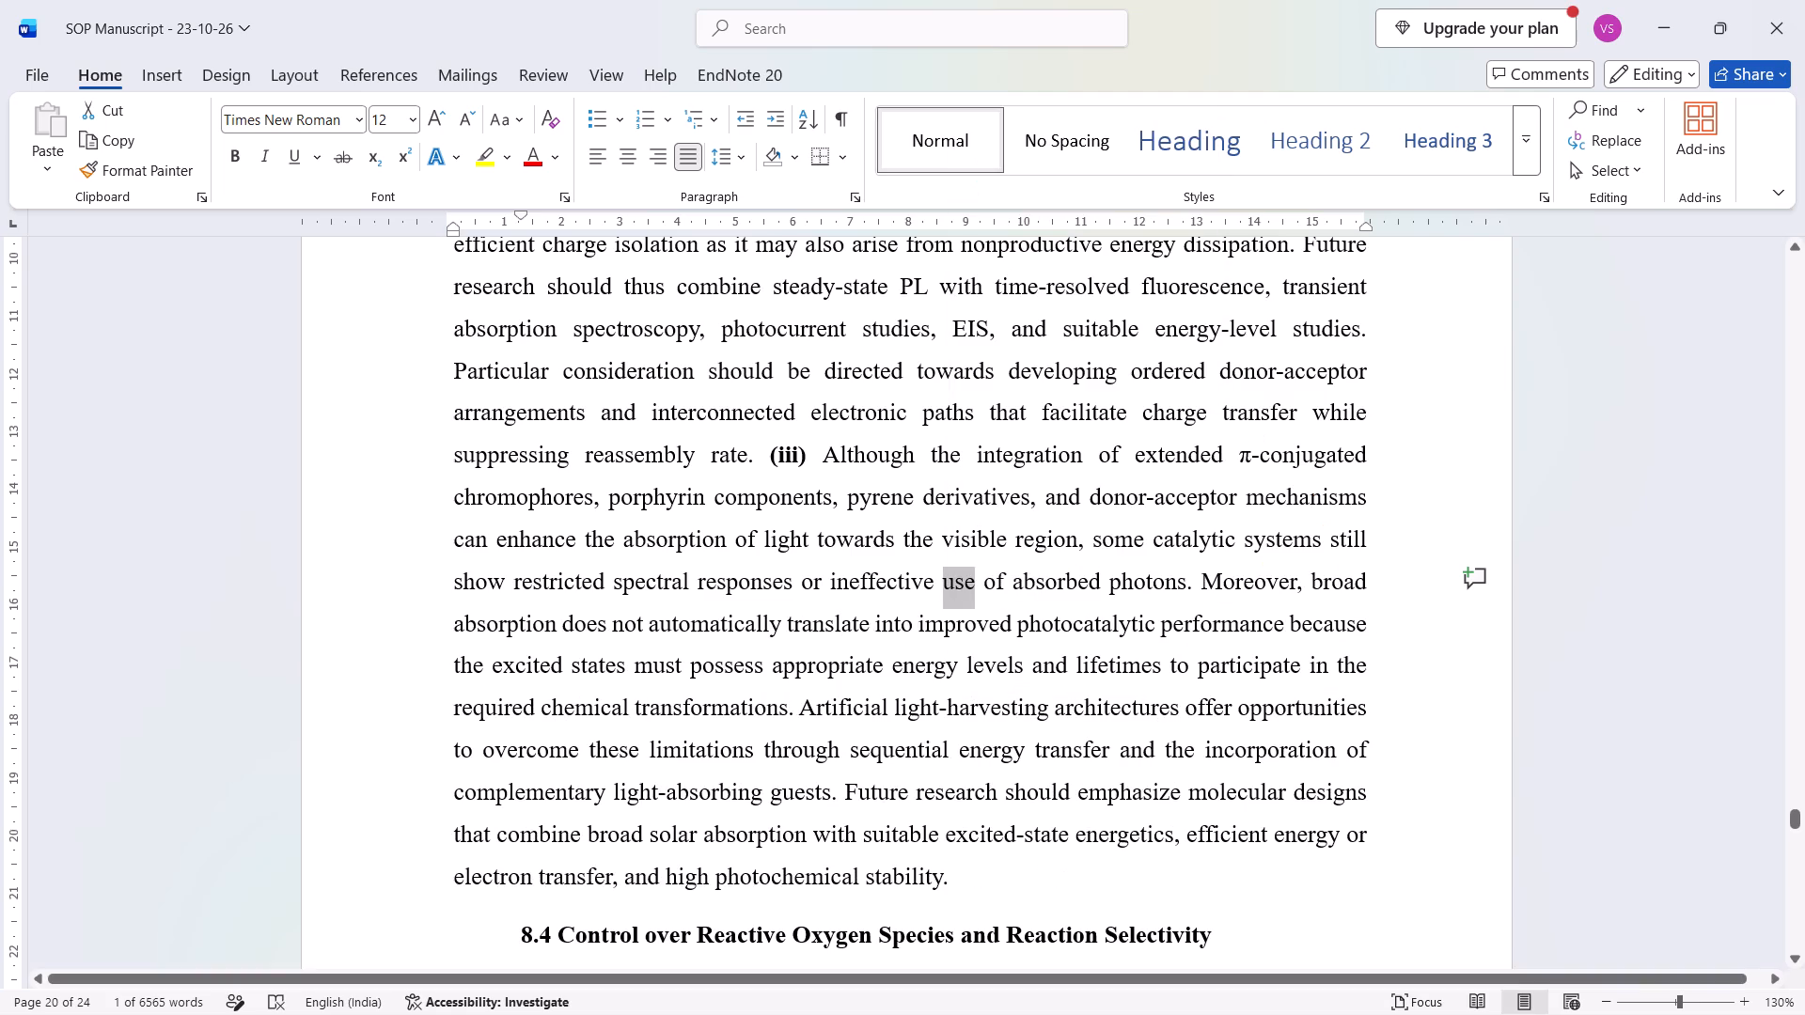
# Replace "Moreover" at the start of the second sentence of point (iii) with the synonym "Additionally", after trying "Furthermore".
pyautogui.moveTo(1296, 582); pyautogui.dragTo(1200, 584)
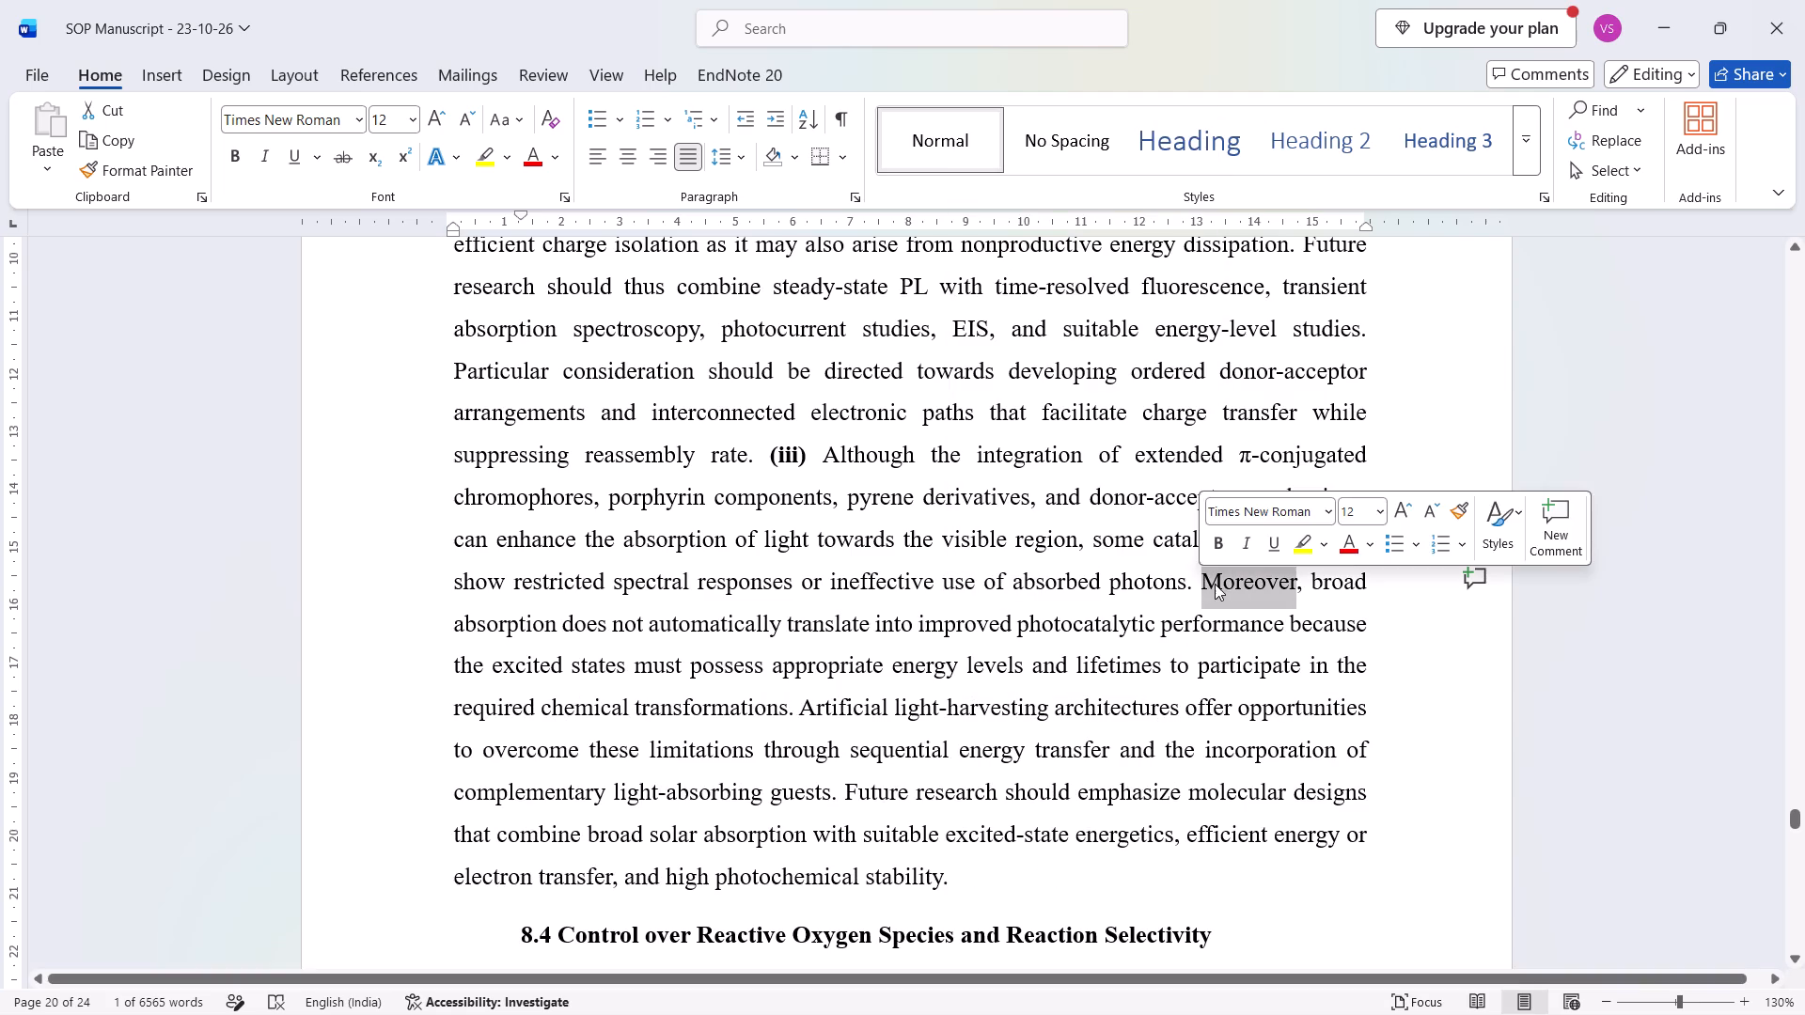
pyautogui.rightClick(1215, 584)
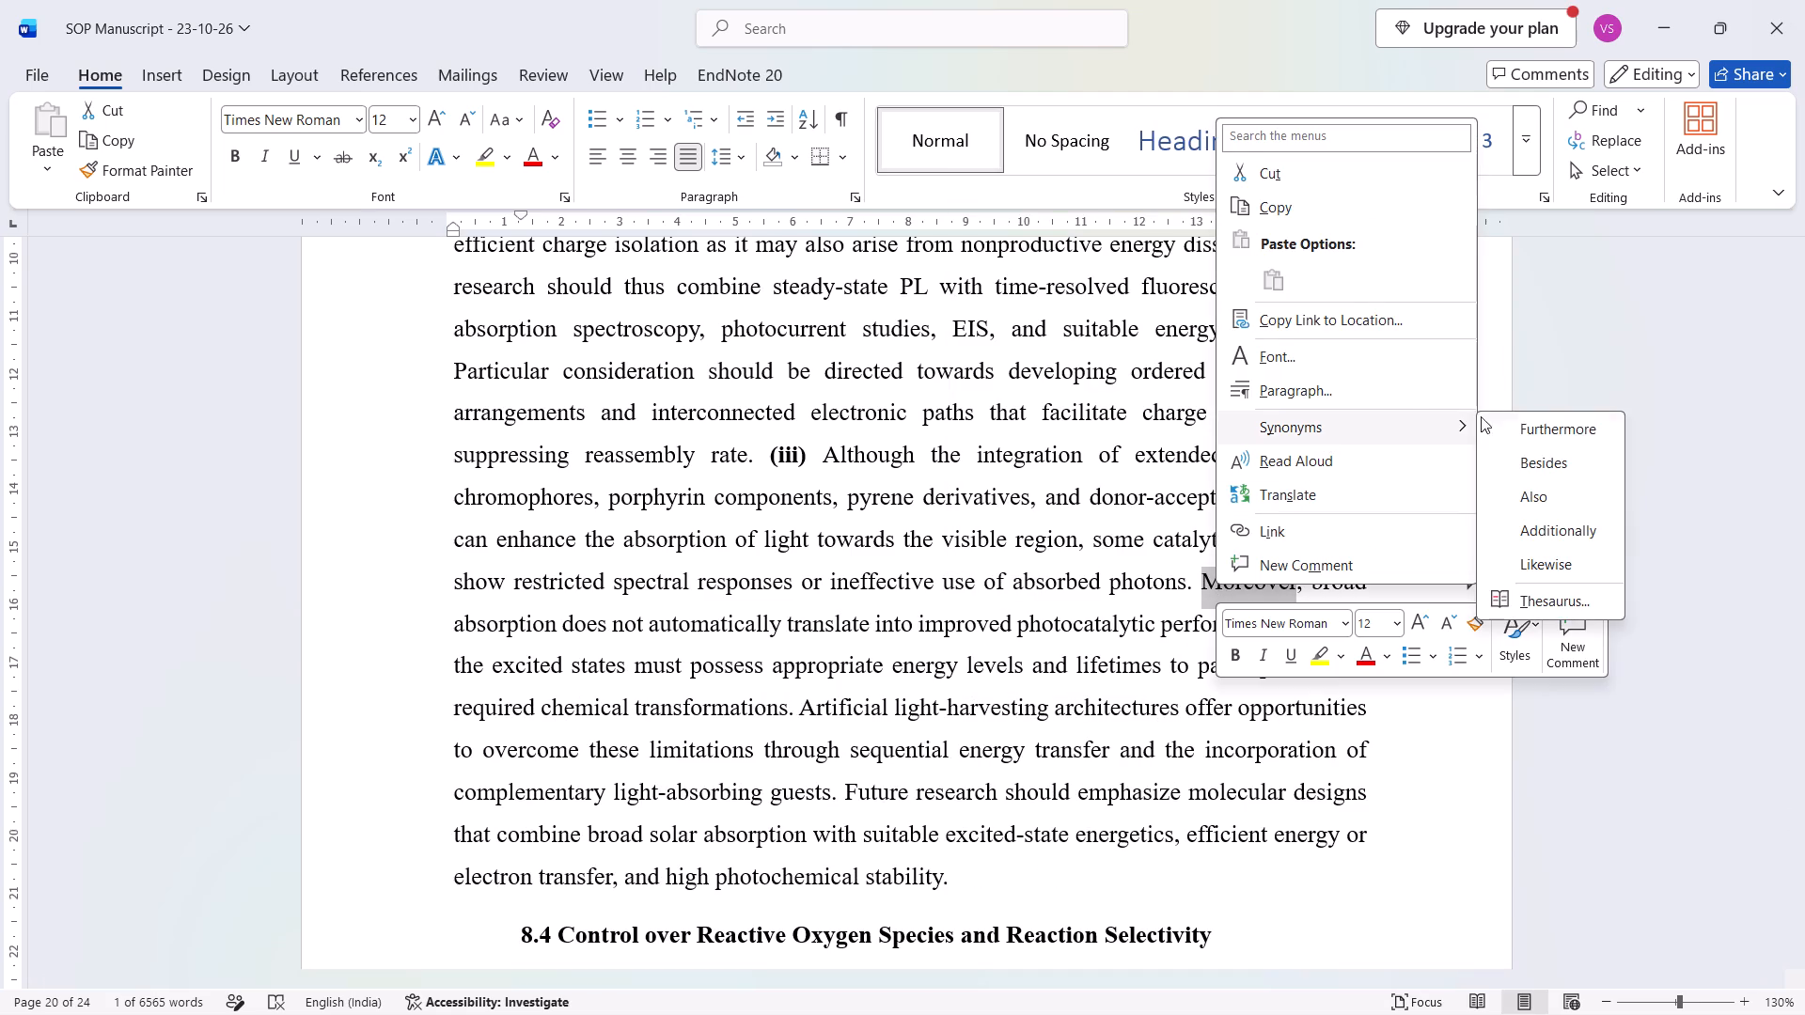
pyautogui.click(1540, 424)
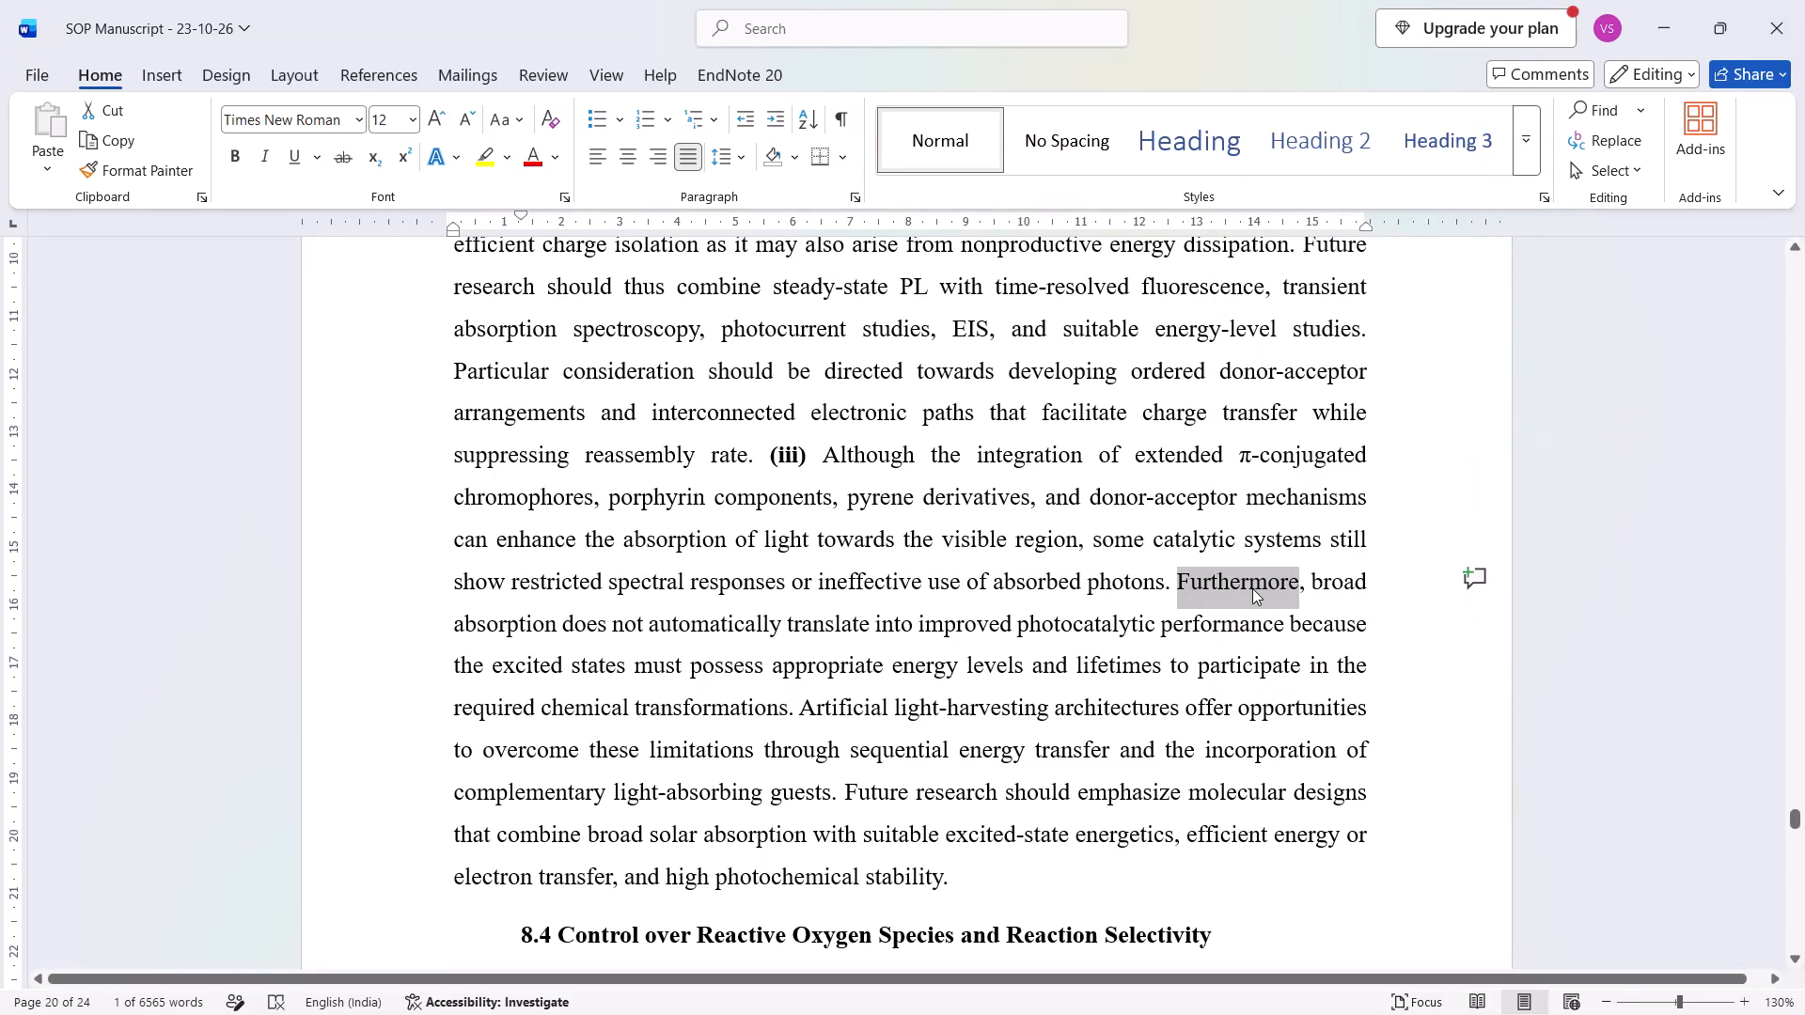
pyautogui.rightClick(1252, 588)
pyautogui.click(1401, 435)
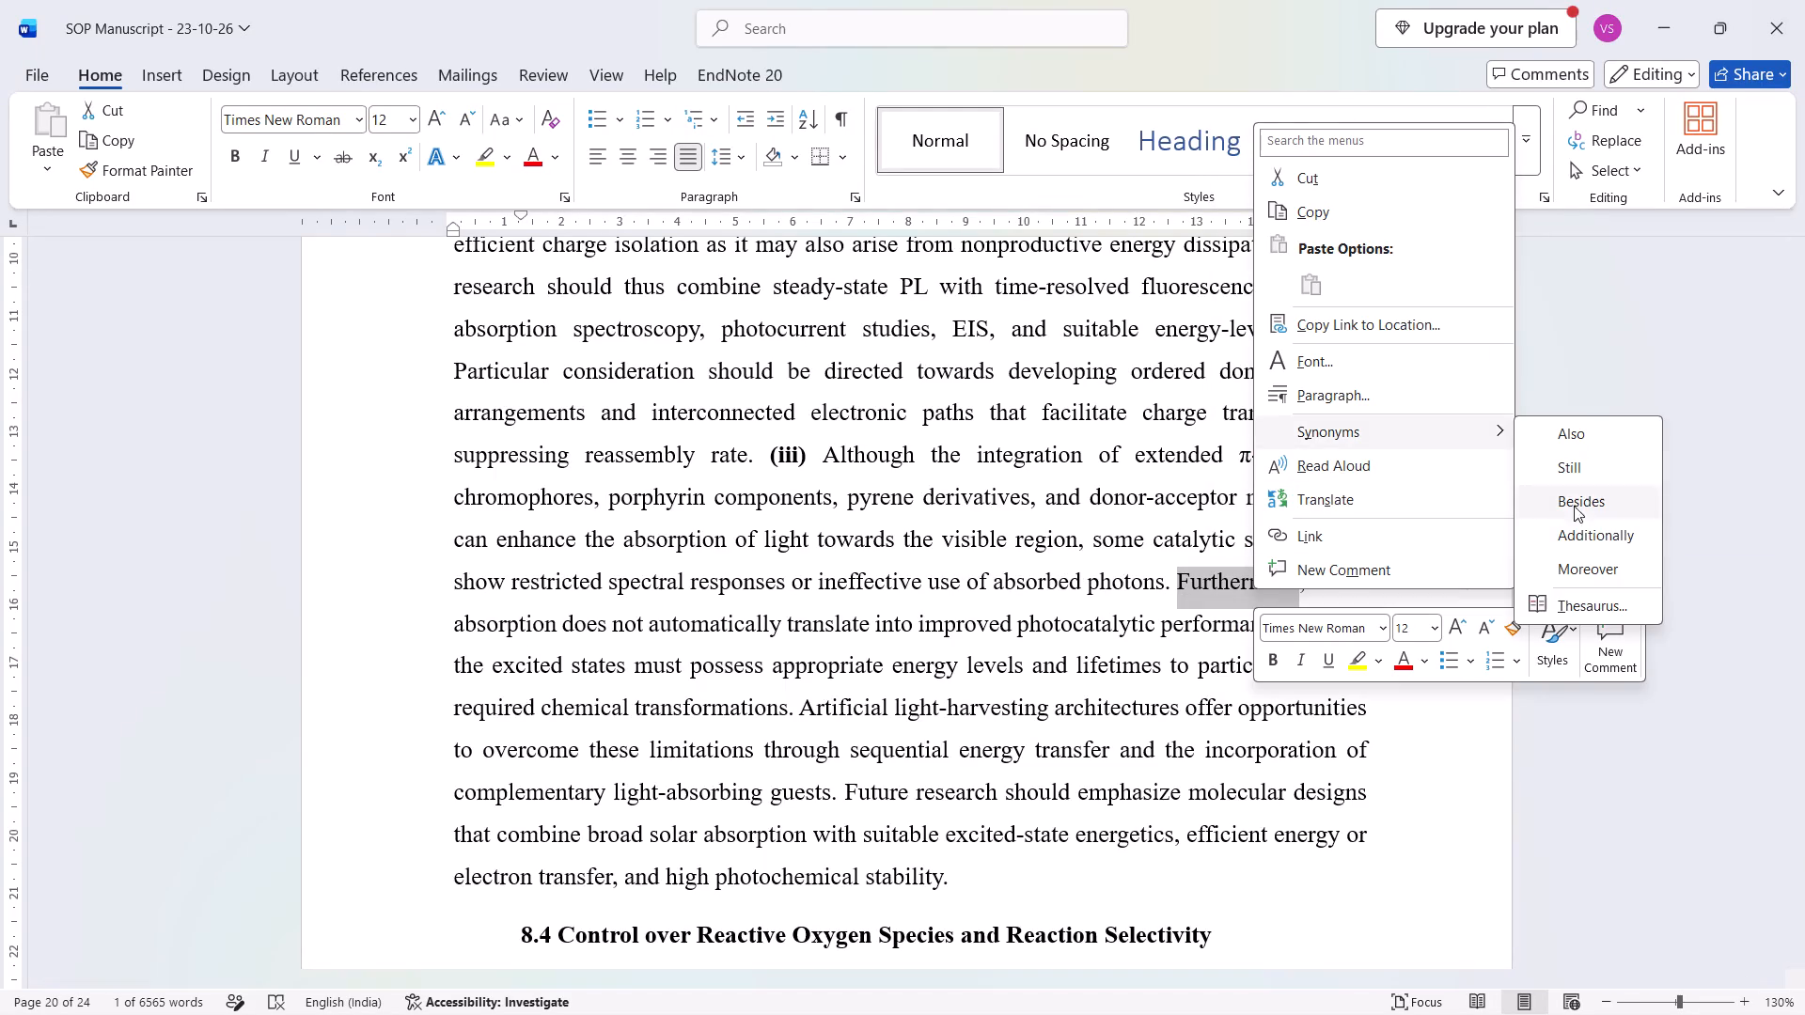
pyautogui.click(1593, 539)
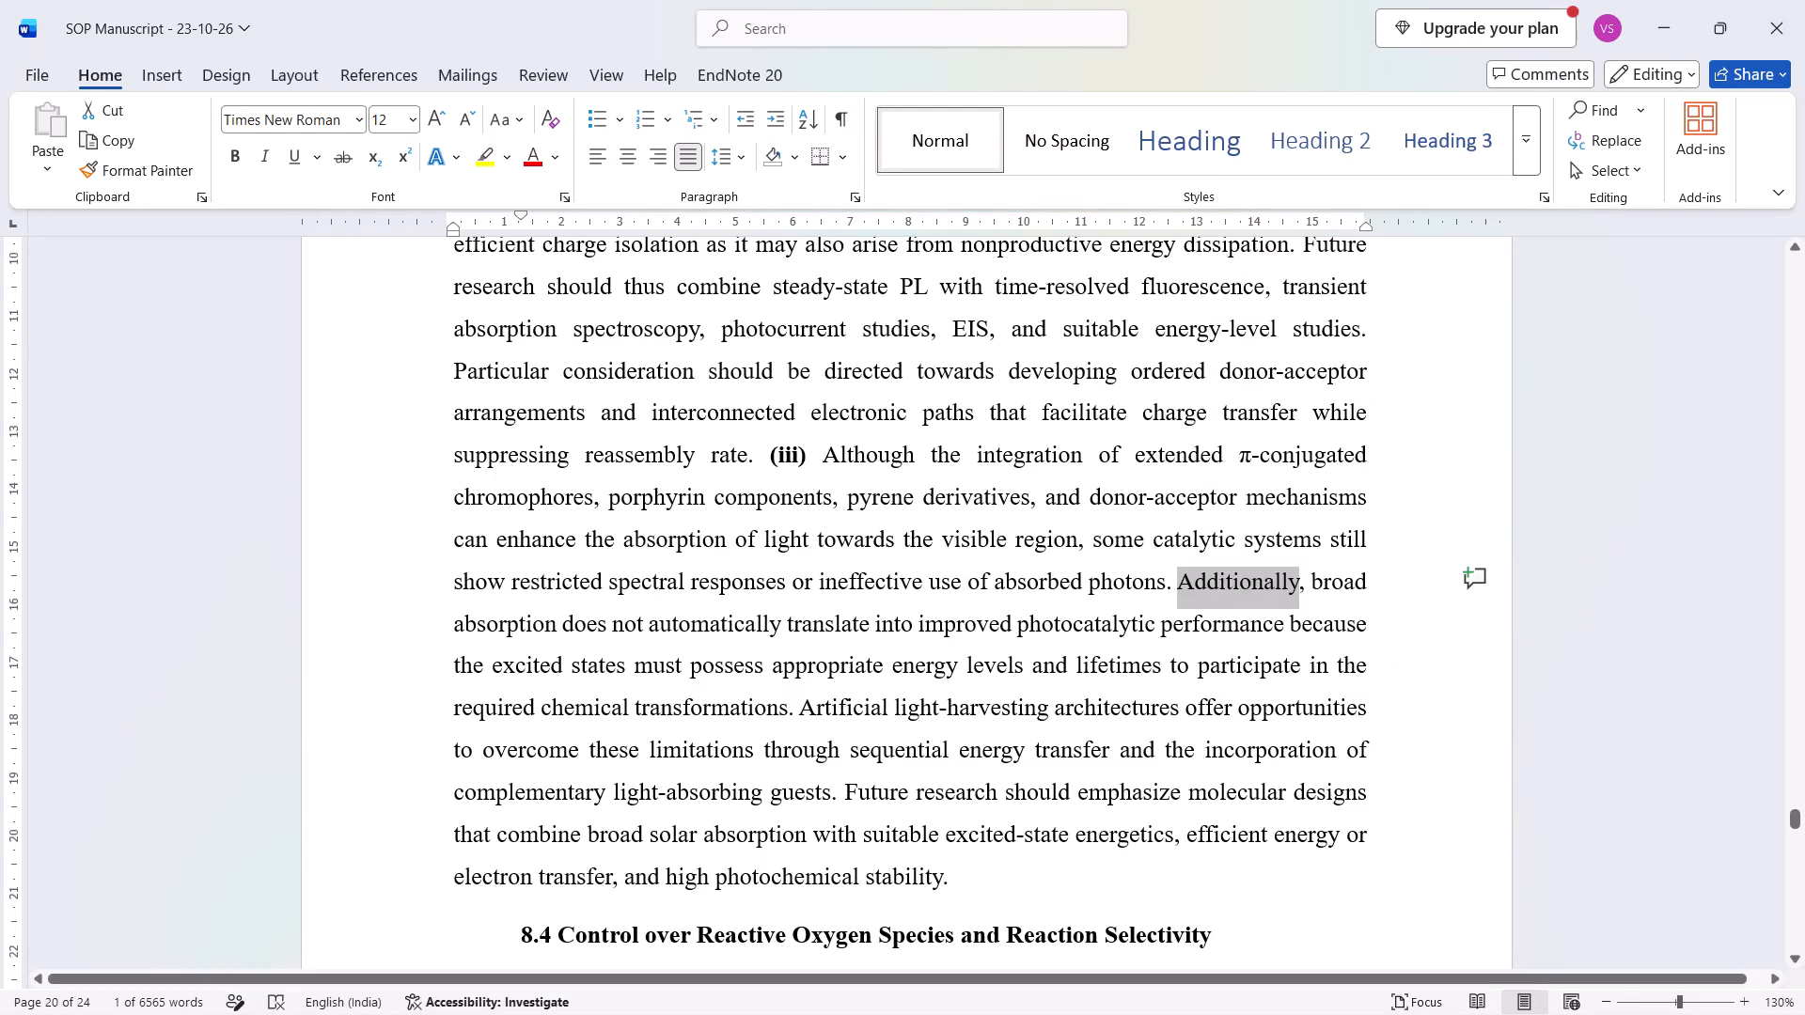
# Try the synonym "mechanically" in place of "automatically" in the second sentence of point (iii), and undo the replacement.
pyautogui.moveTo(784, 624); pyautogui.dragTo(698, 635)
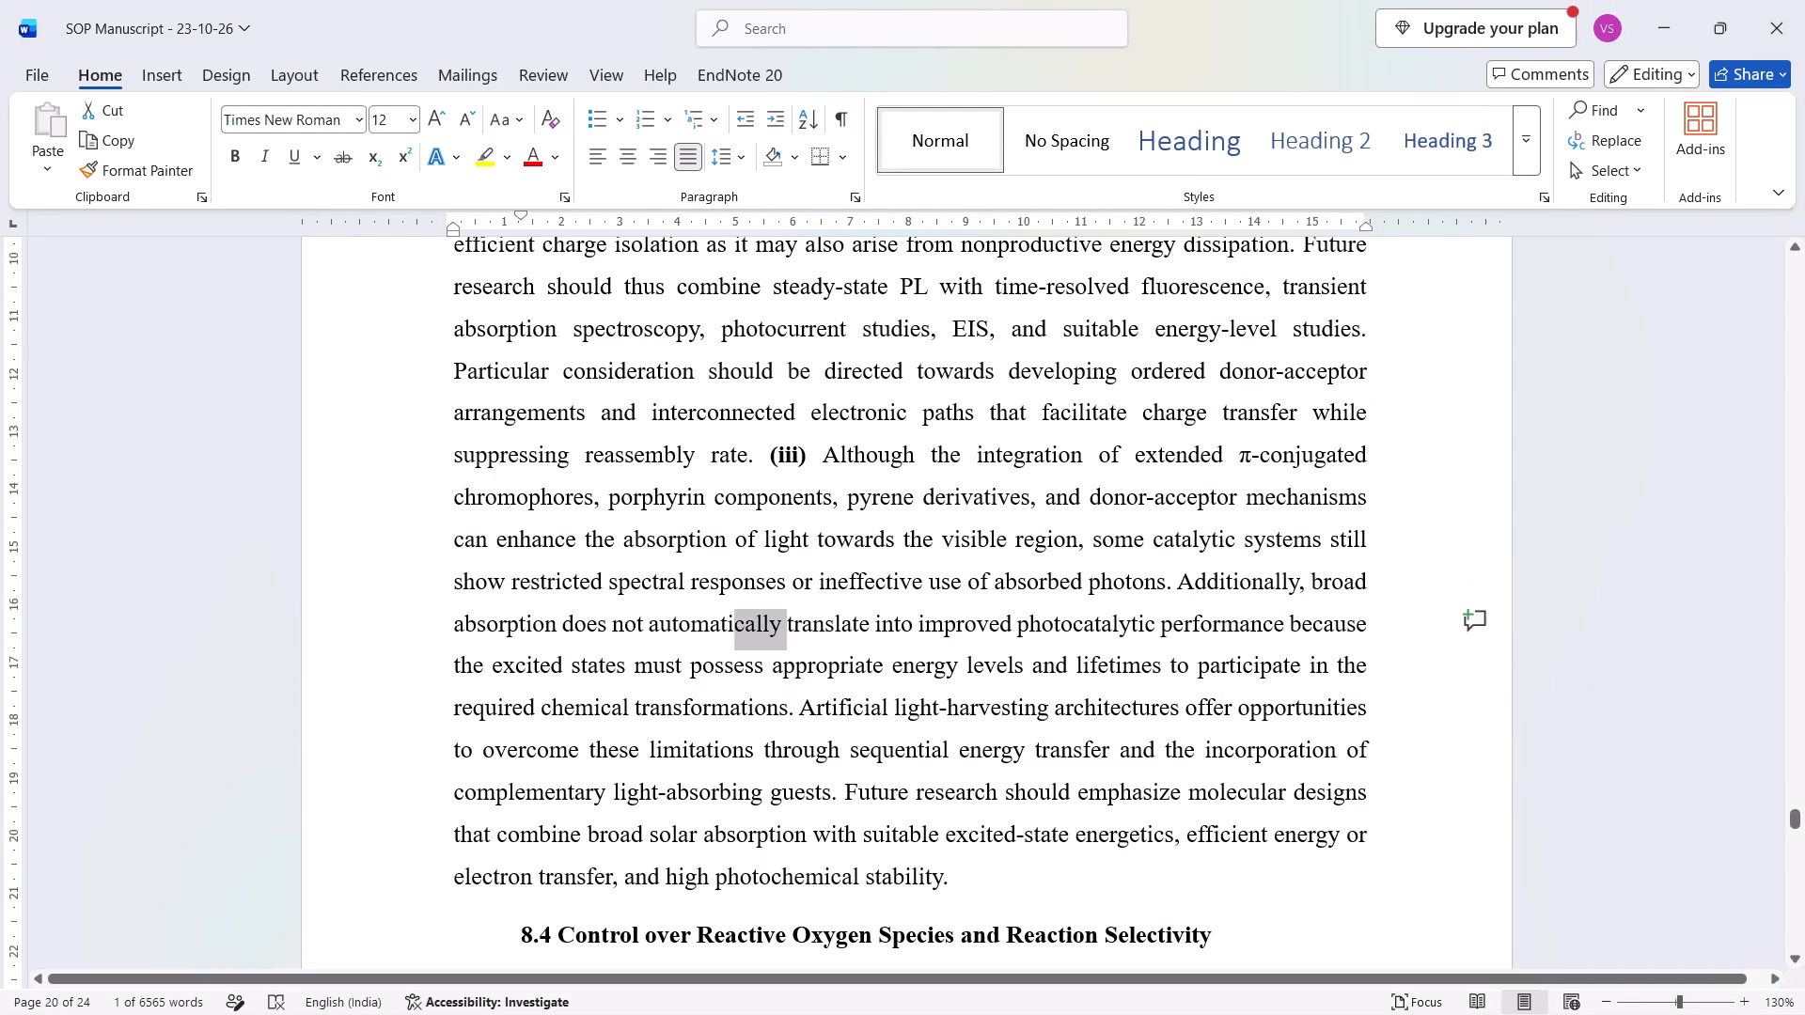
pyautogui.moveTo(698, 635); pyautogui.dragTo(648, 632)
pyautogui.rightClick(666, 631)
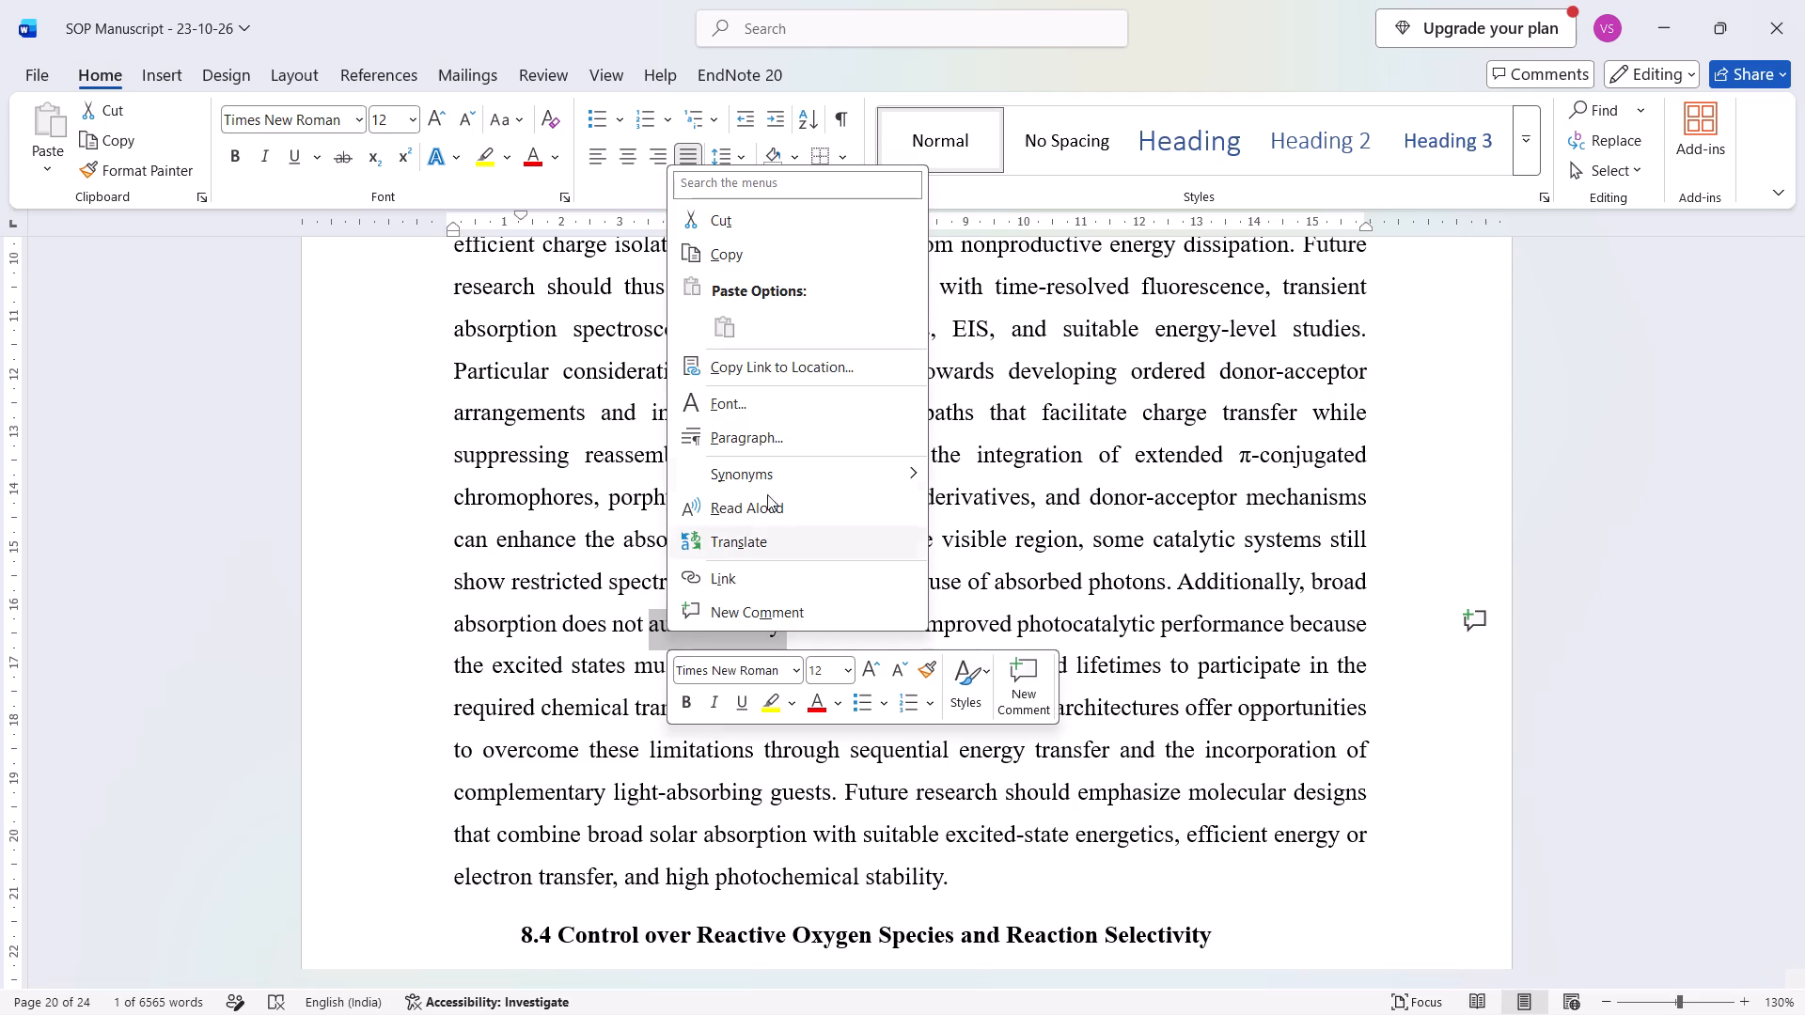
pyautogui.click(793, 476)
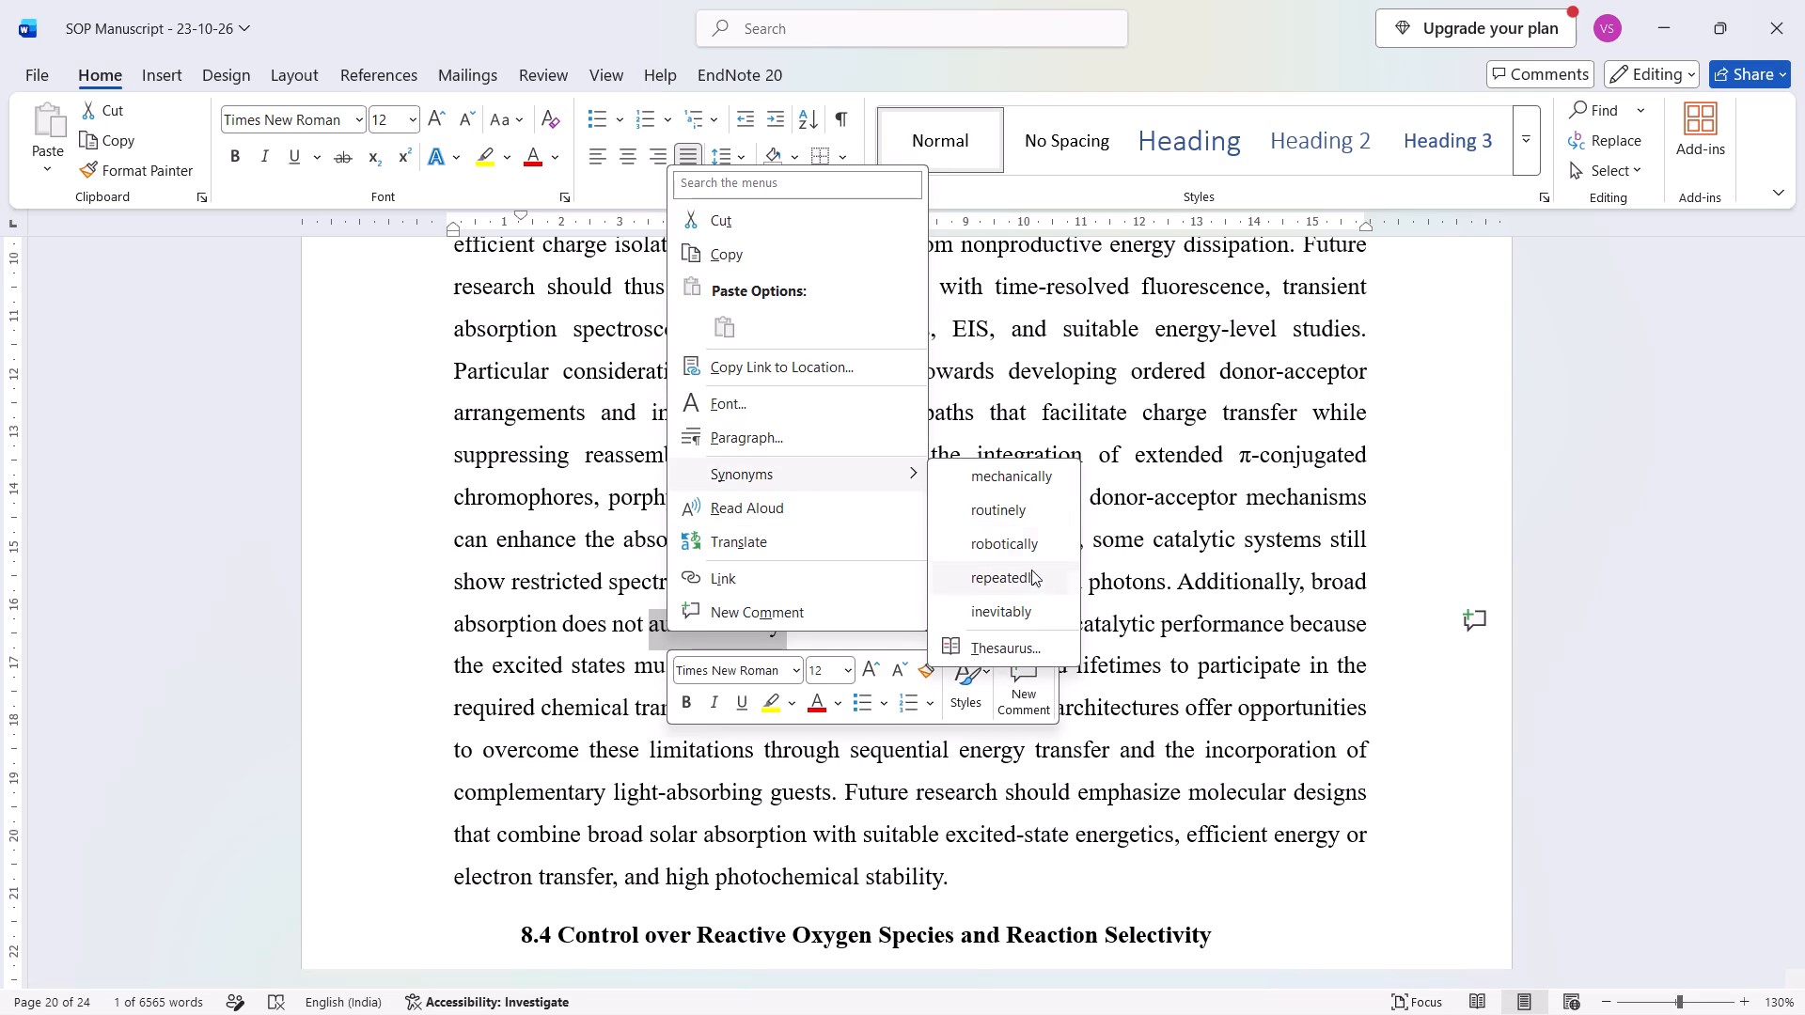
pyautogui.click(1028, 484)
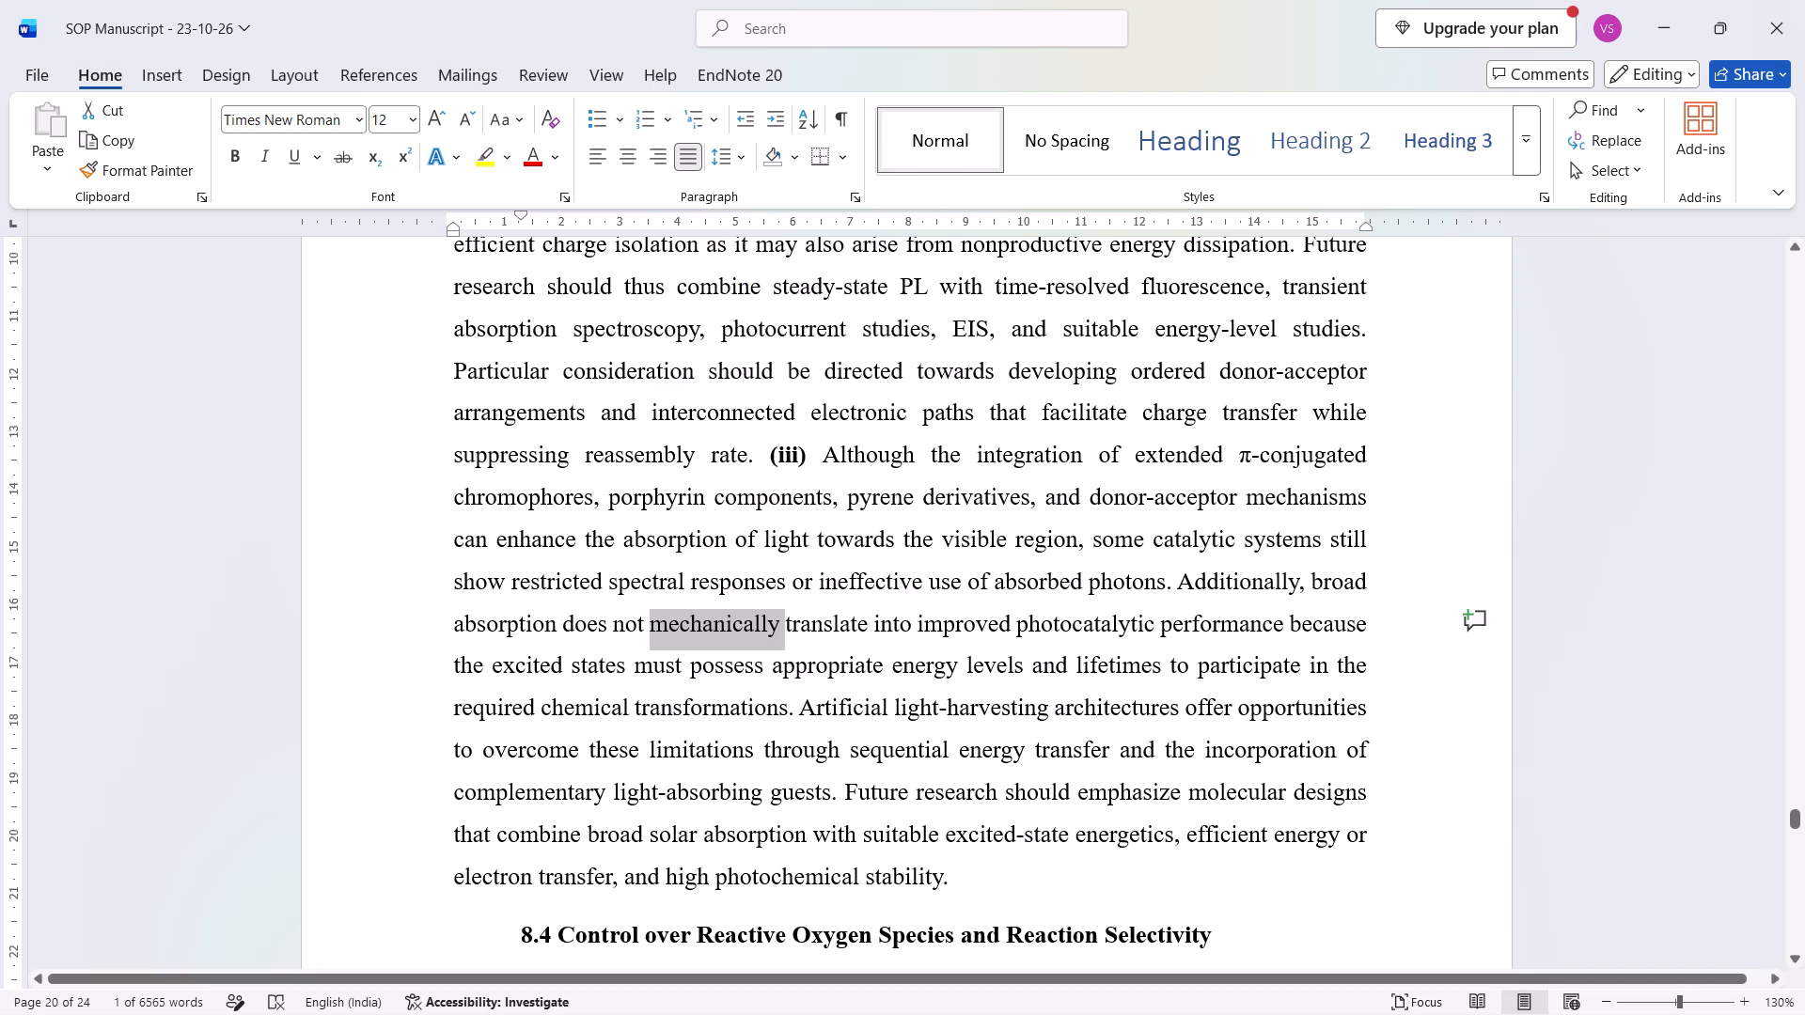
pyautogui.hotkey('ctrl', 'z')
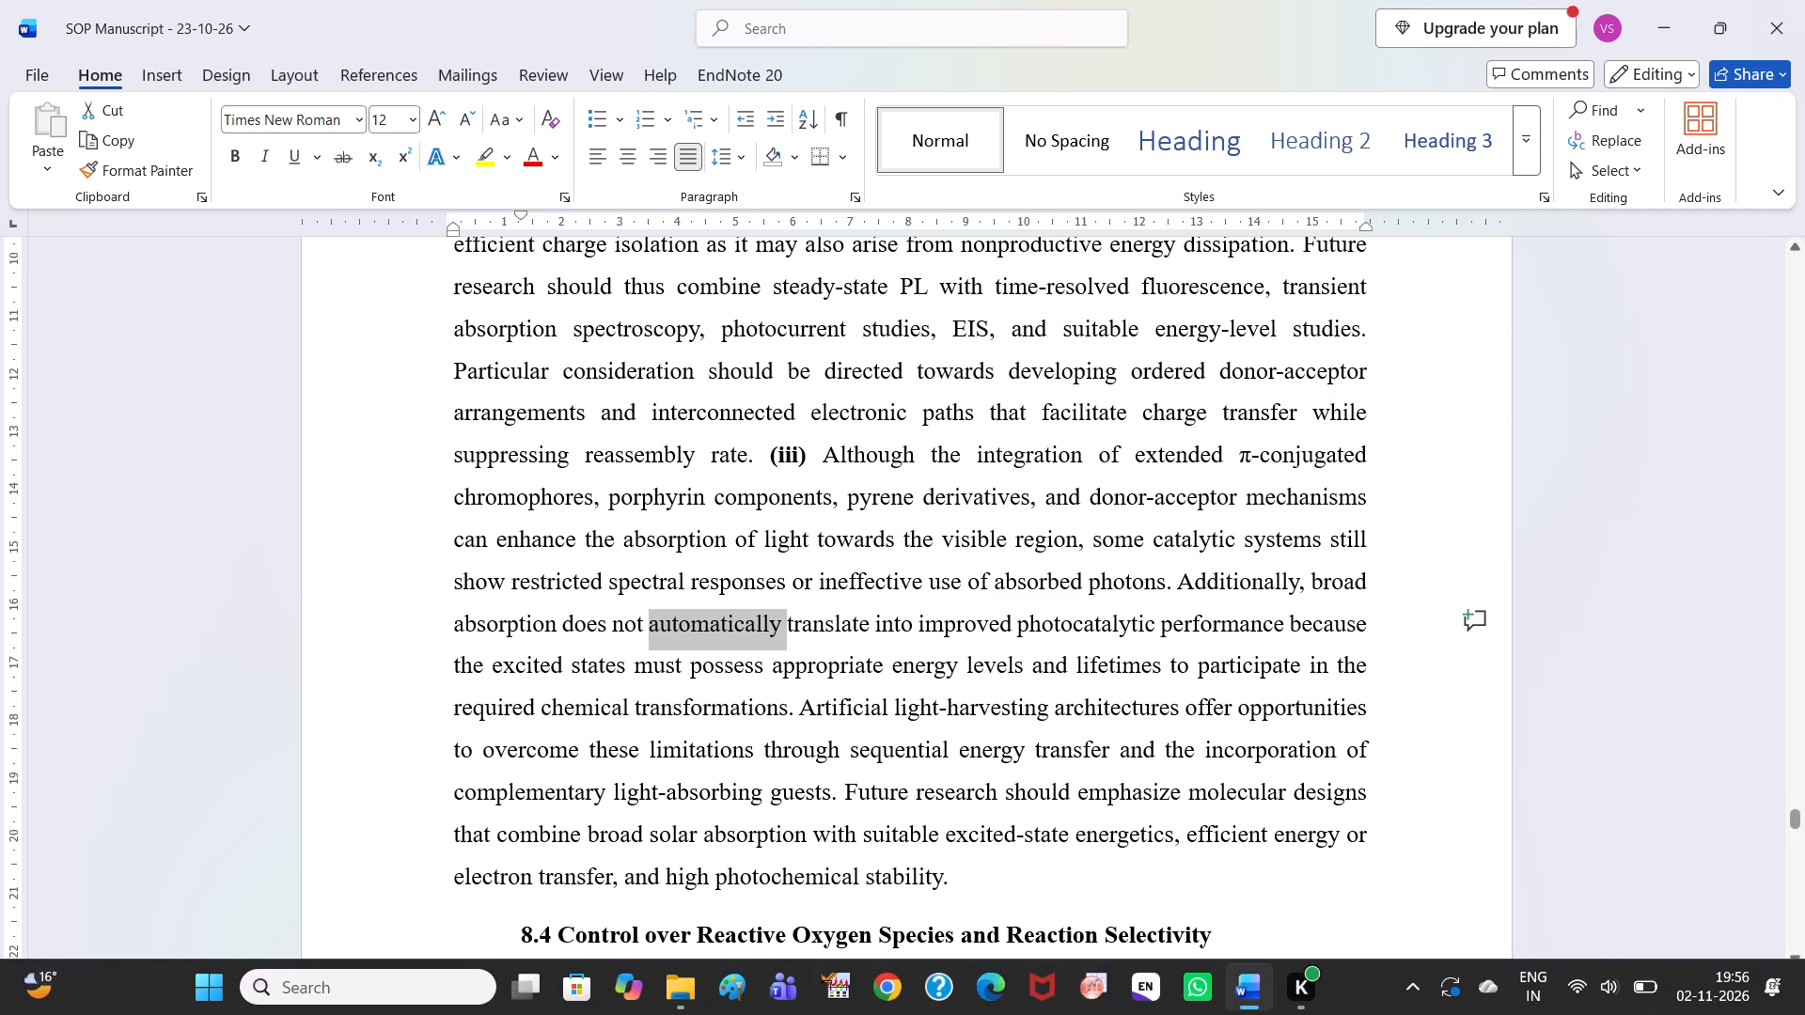
# Reword "improved photocatalytic performance" in the second sentence of point (iii) as "enhanced photocatalytic efficiency".
pyautogui.moveTo(1012, 626); pyautogui.dragTo(918, 621)
pyautogui.write('en')
pyautogui.write('hanced')
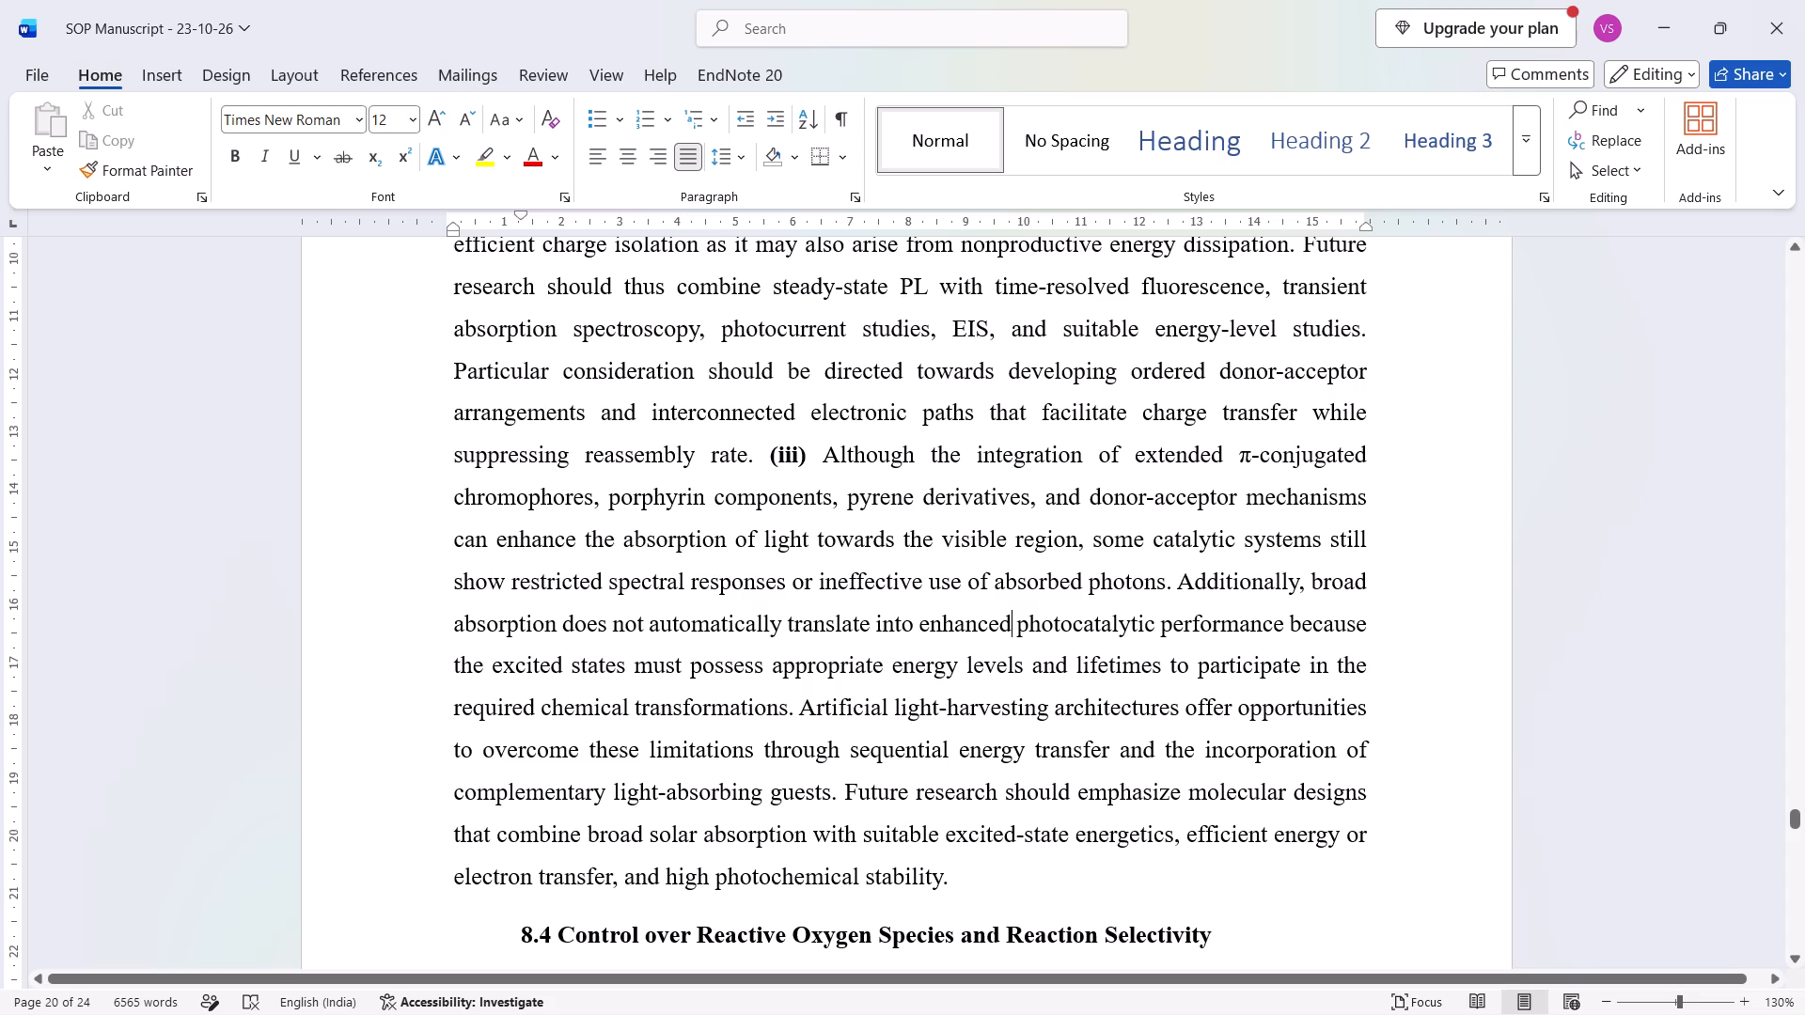
pyautogui.moveTo(1291, 626); pyautogui.dragTo(1165, 627)
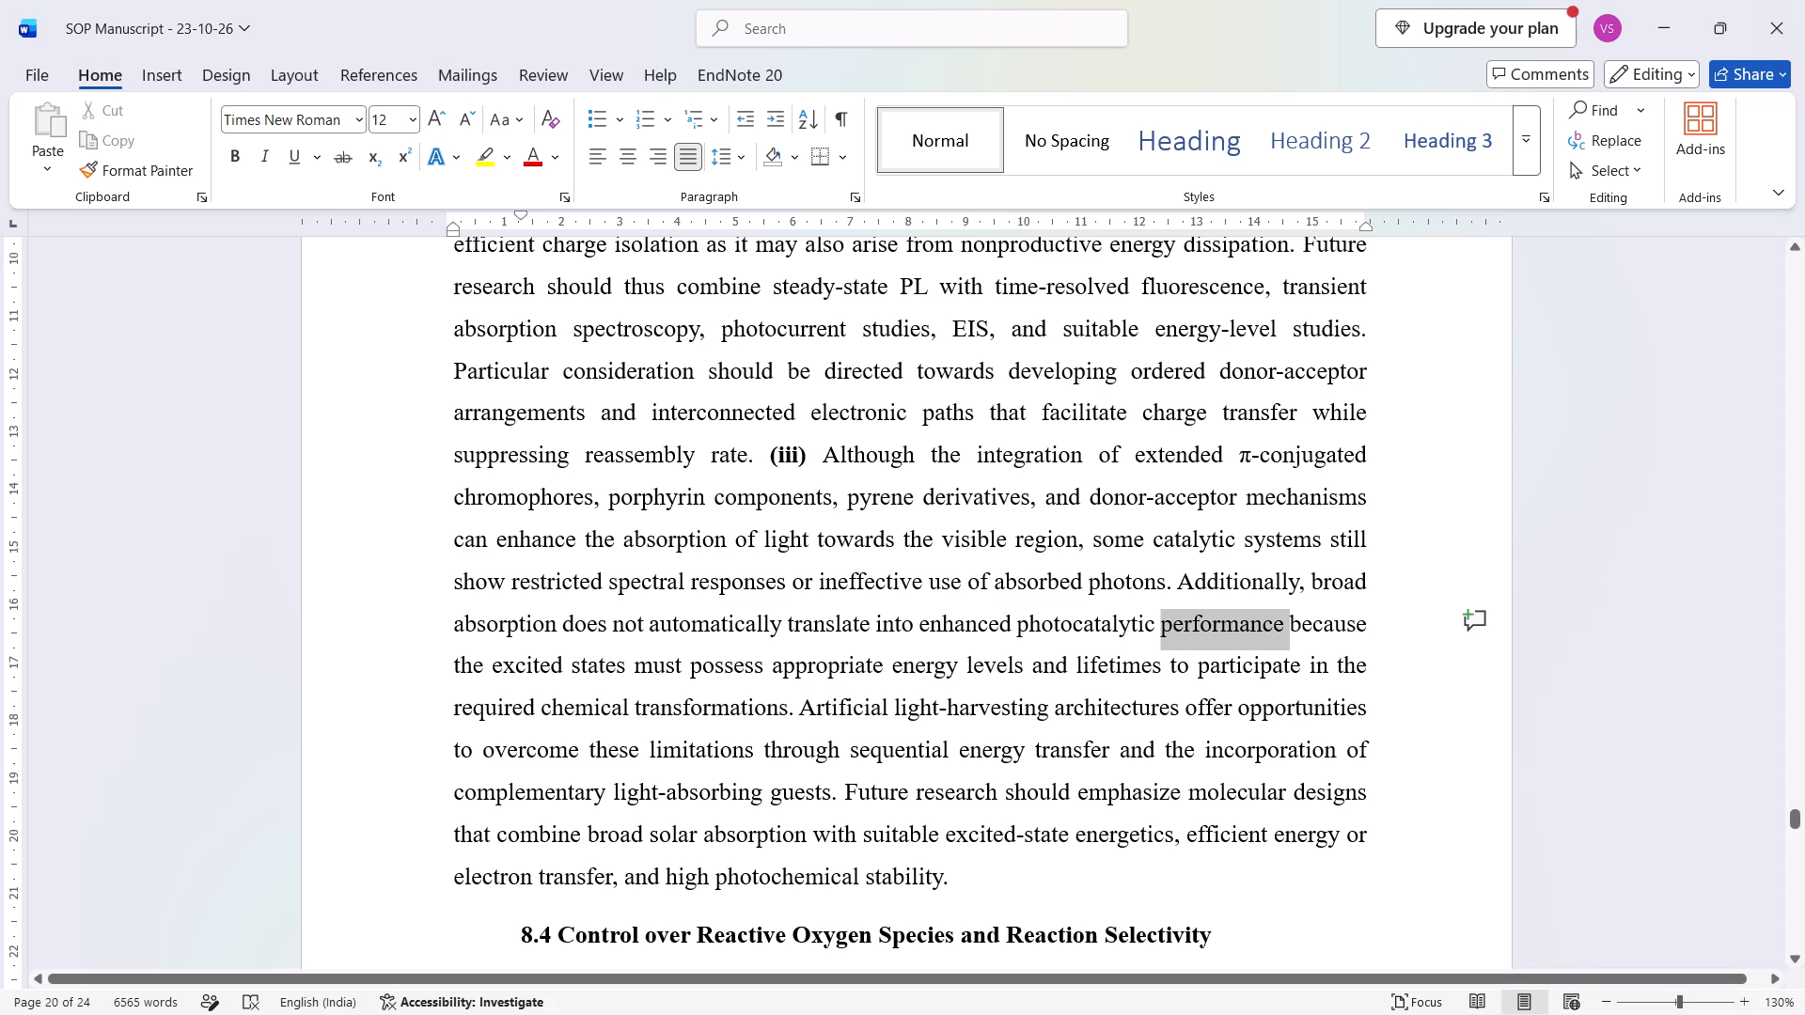
pyautogui.moveTo(1165, 627); pyautogui.dragTo(1163, 628)
pyautogui.write('efficiency')
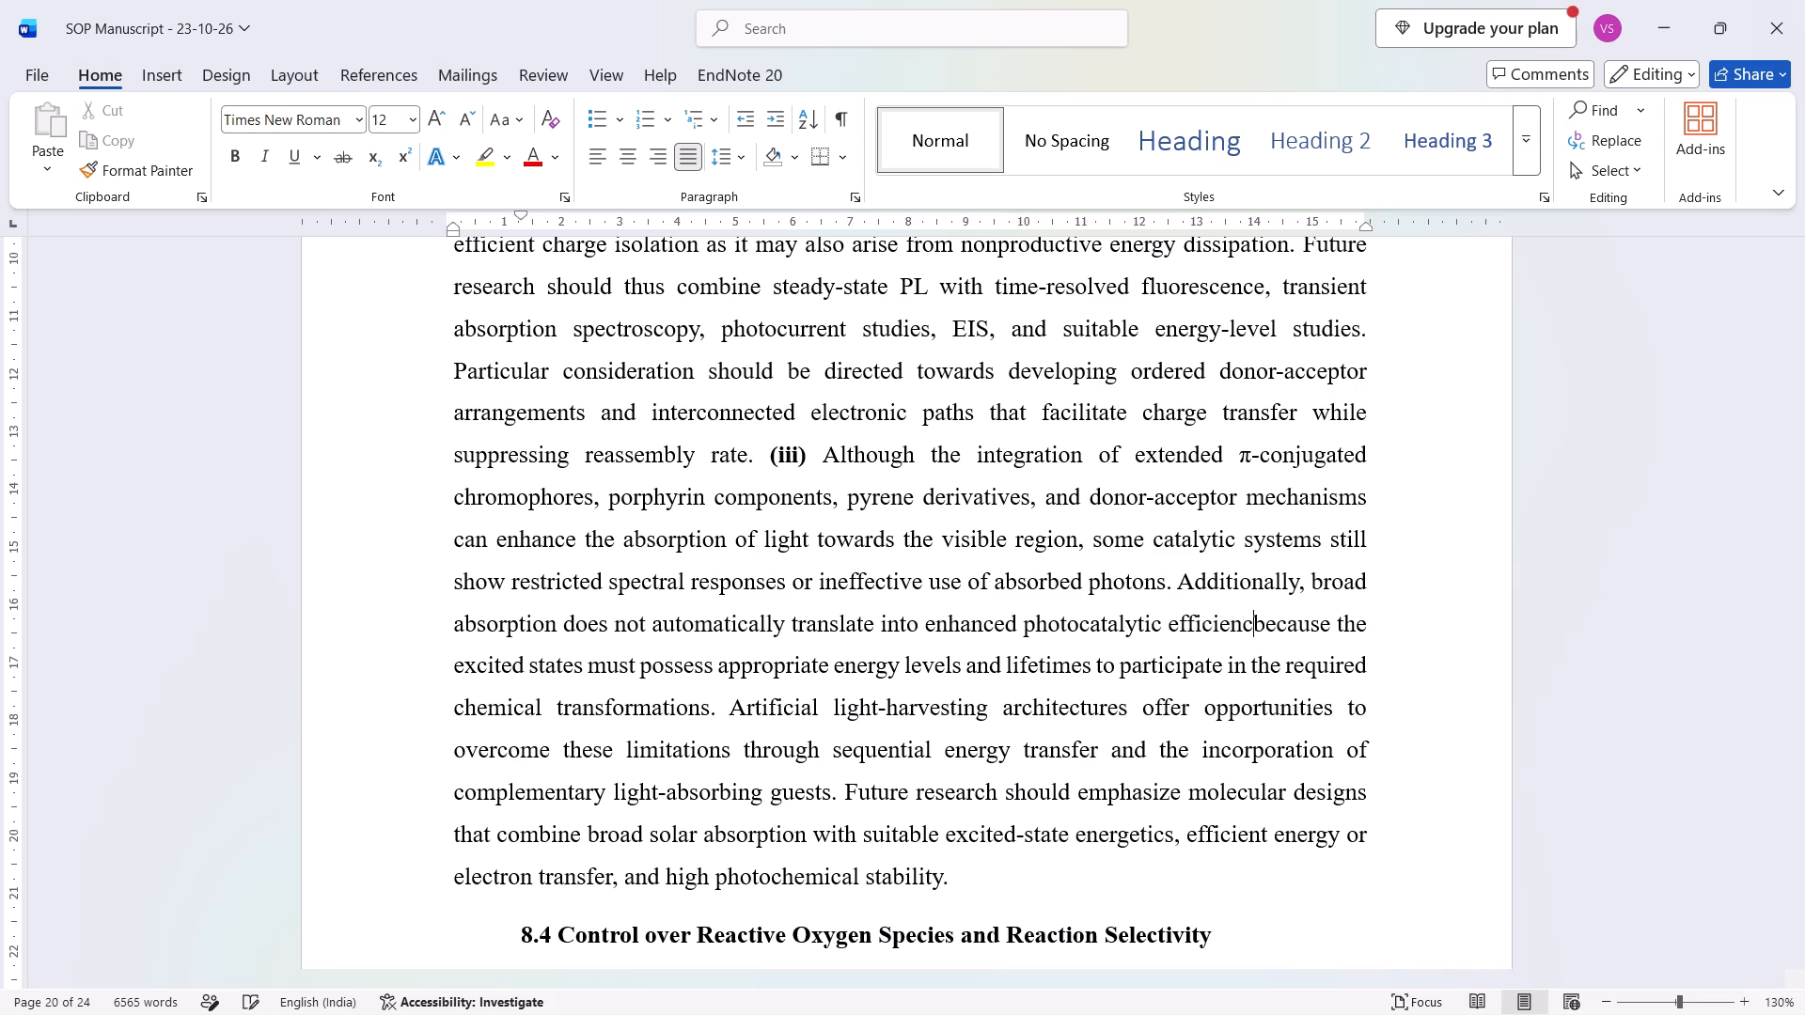
pyautogui.press('space')
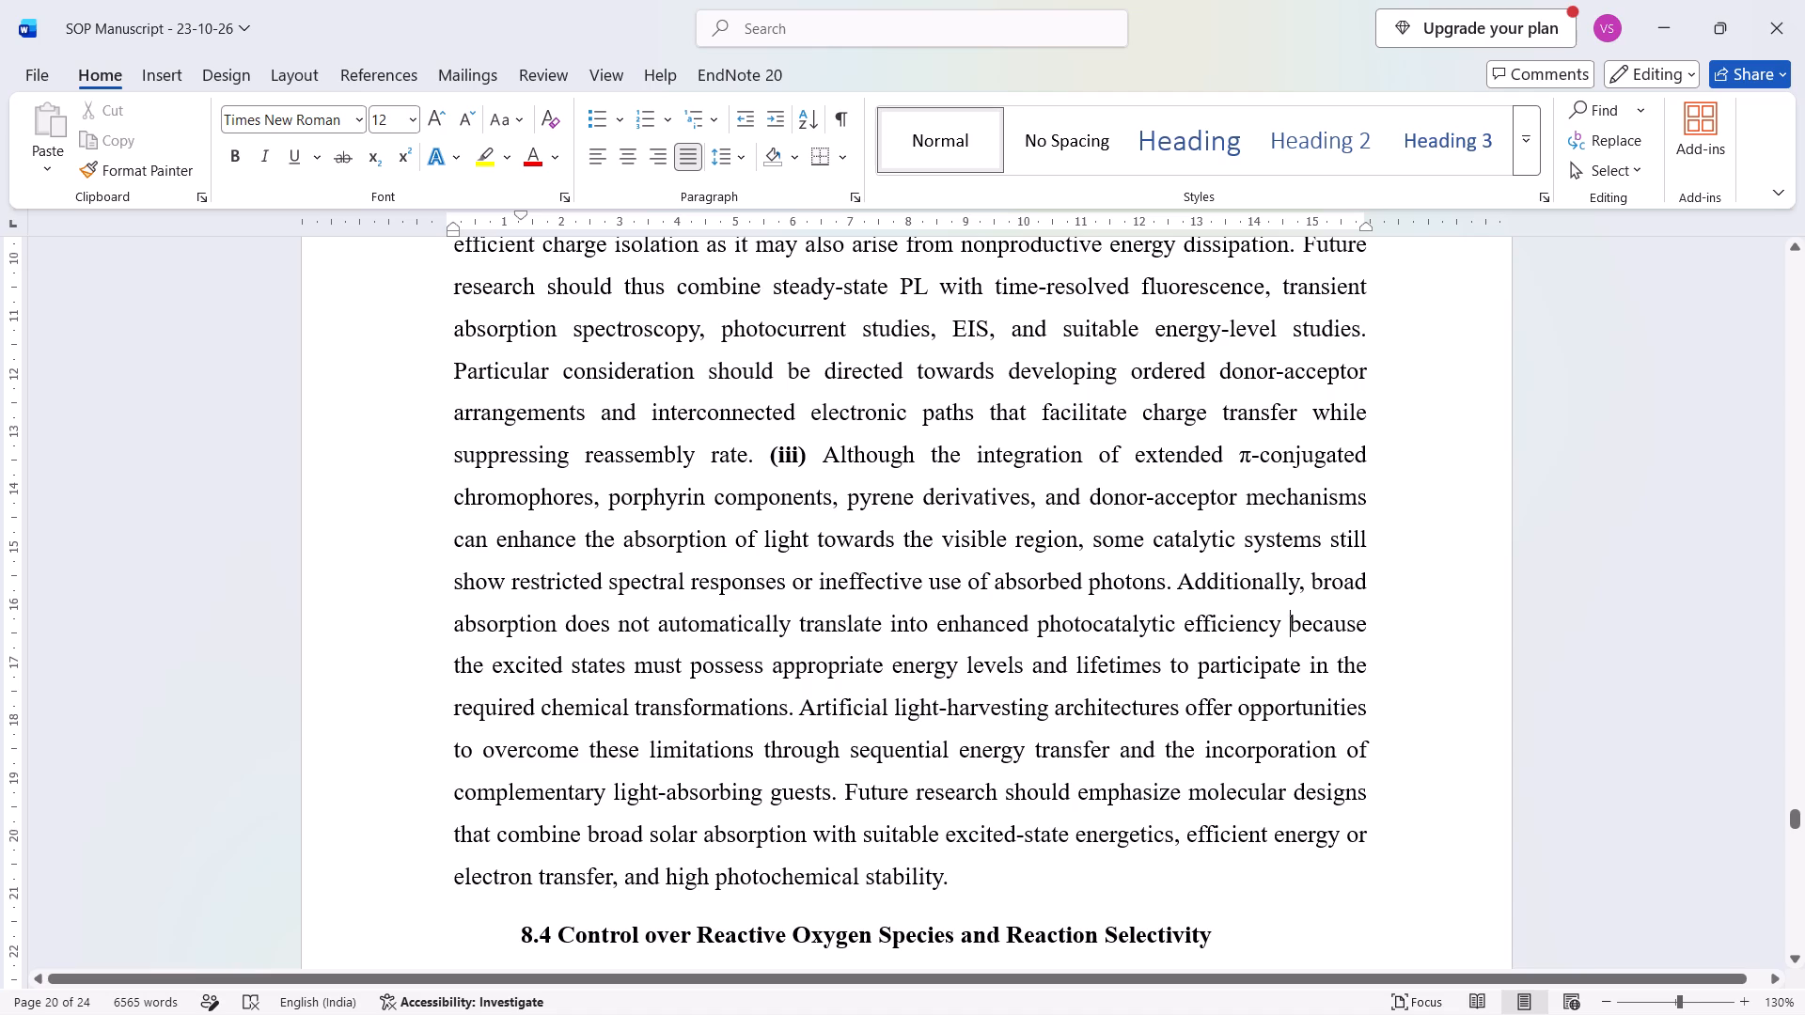
# Replace "appropriate" before "energy levels and lifetimes" in point (iii) with "apt".
pyautogui.moveTo(882, 669); pyautogui.dragTo(777, 667)
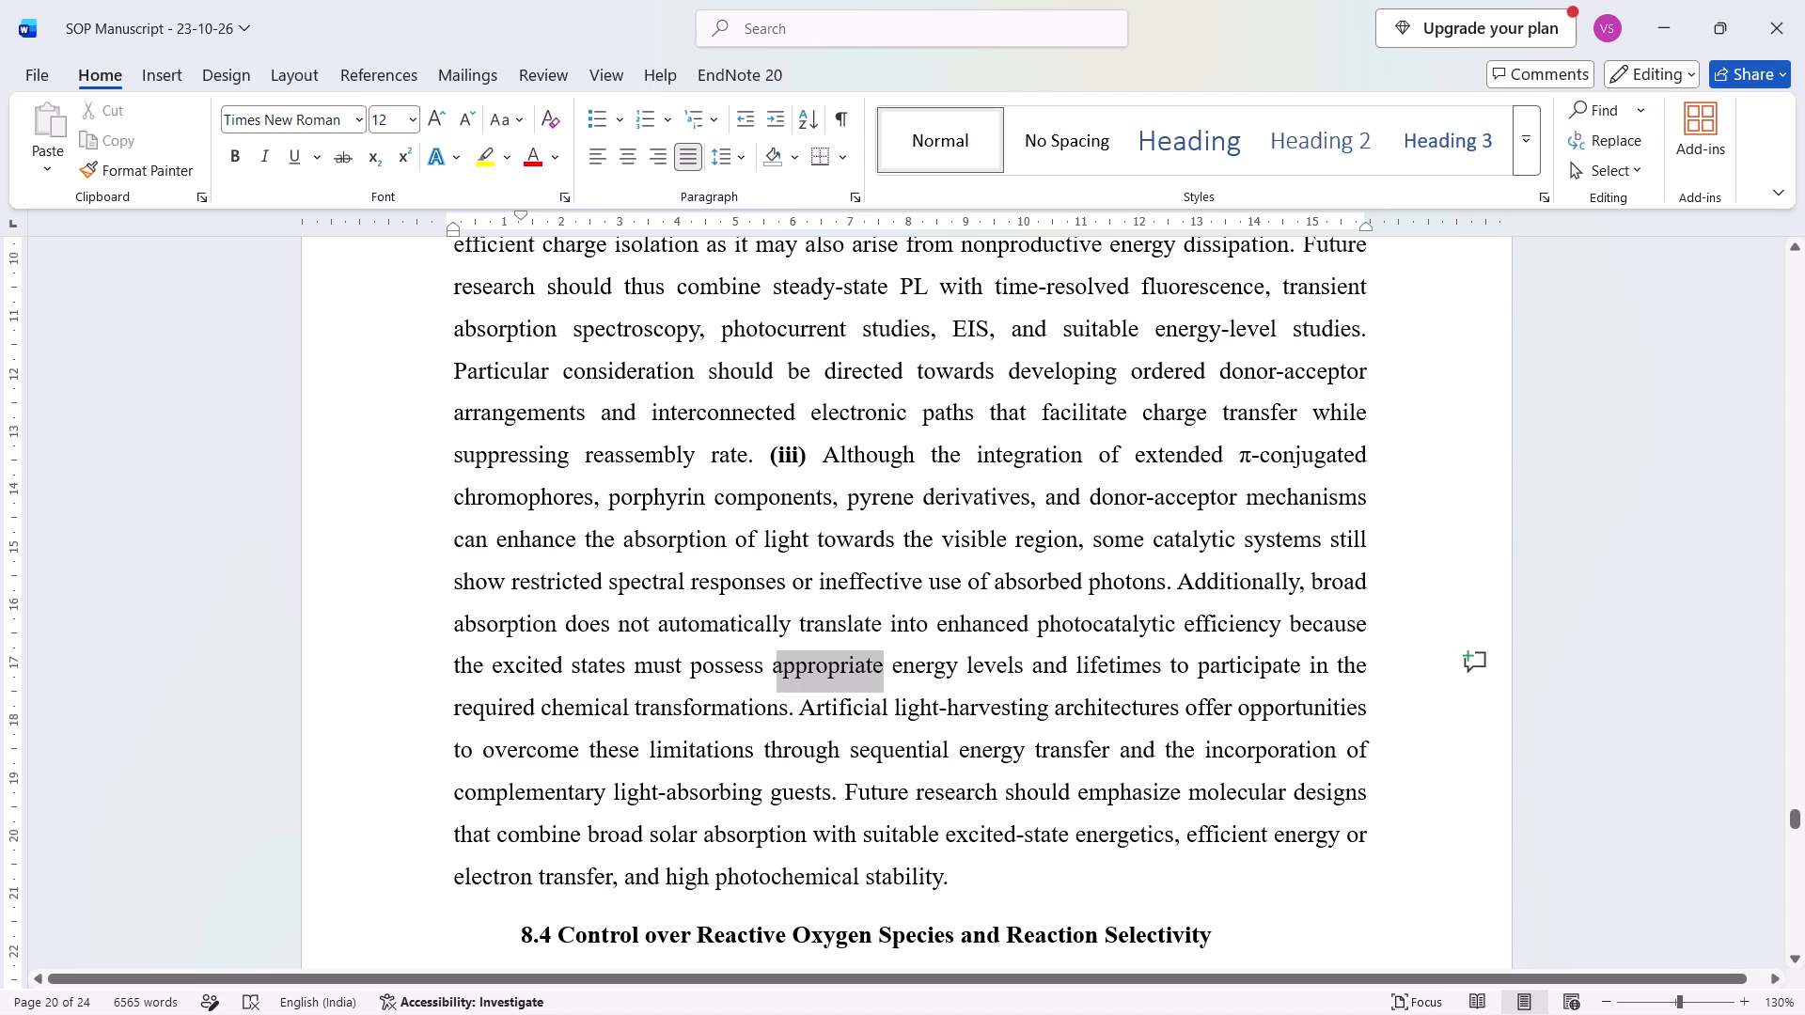
pyautogui.moveTo(777, 667); pyautogui.dragTo(776, 667)
pyautogui.write('apt')
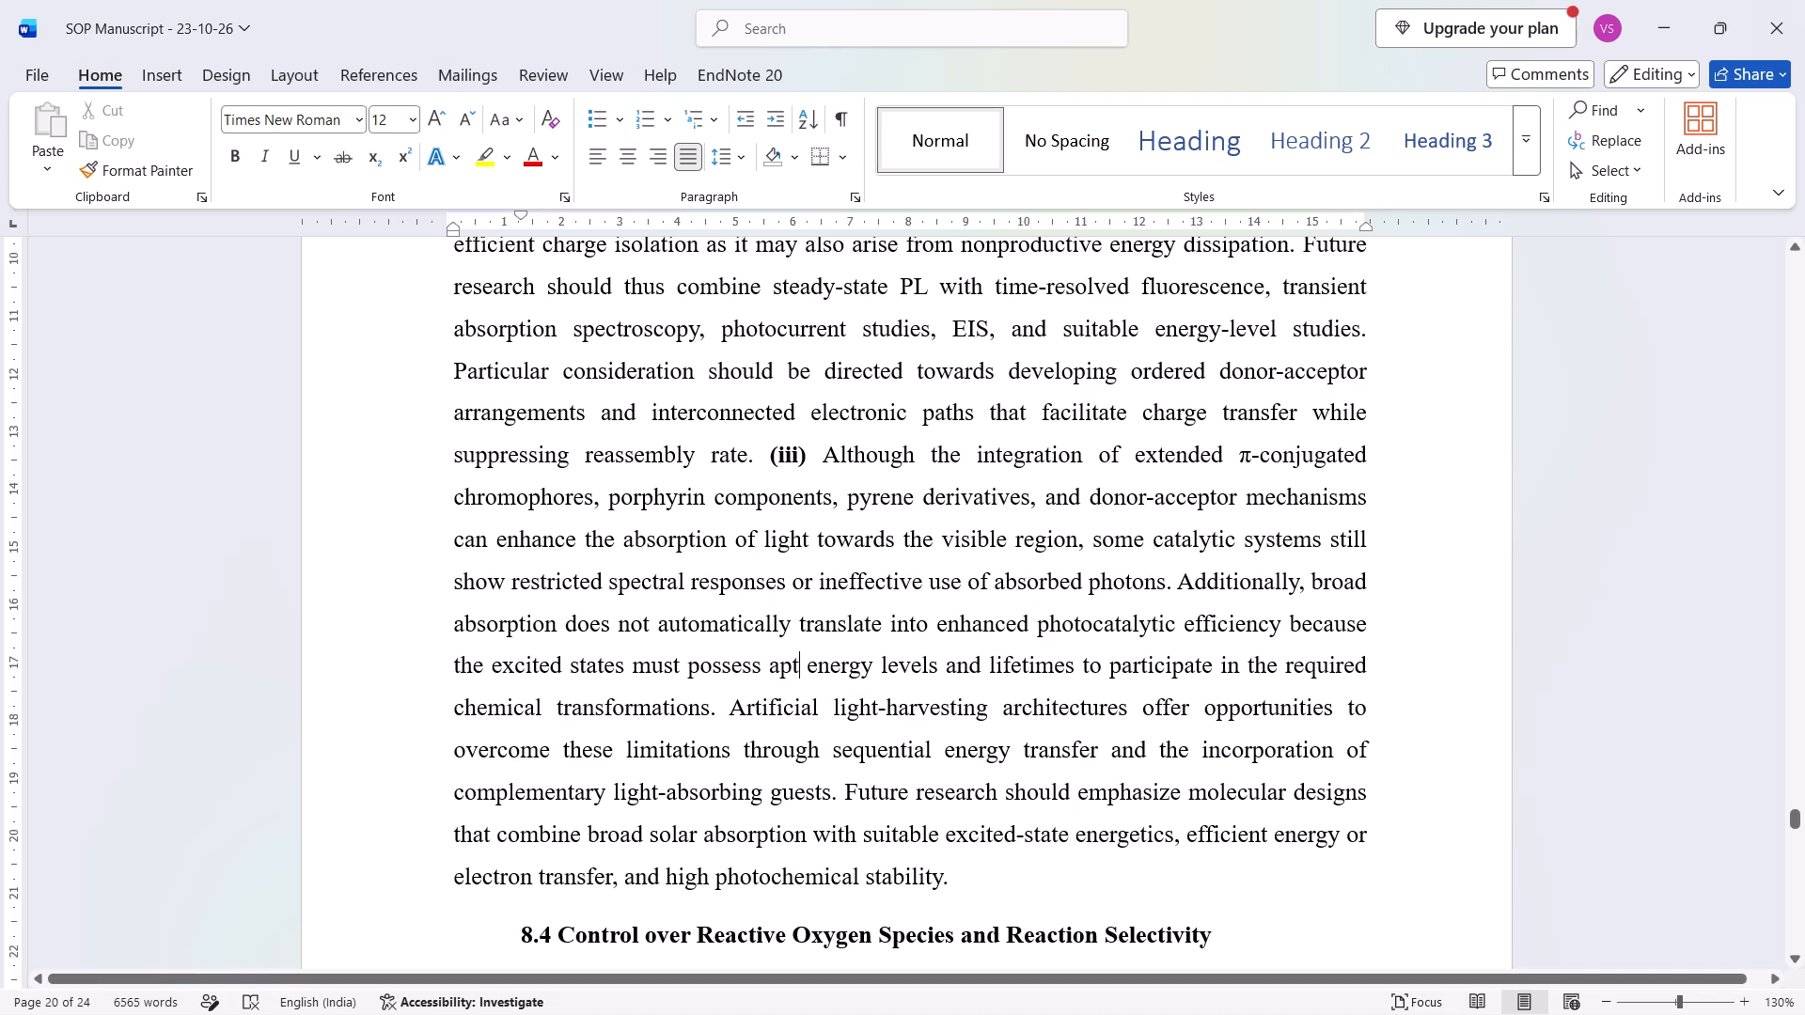
# Replace "participate" after "energy levels and lifetimes to" in point (iii) with the suggested synonym "contribute".
pyautogui.moveTo(1213, 662); pyautogui.dragTo(1110, 668)
pyautogui.rightClick(1120, 669)
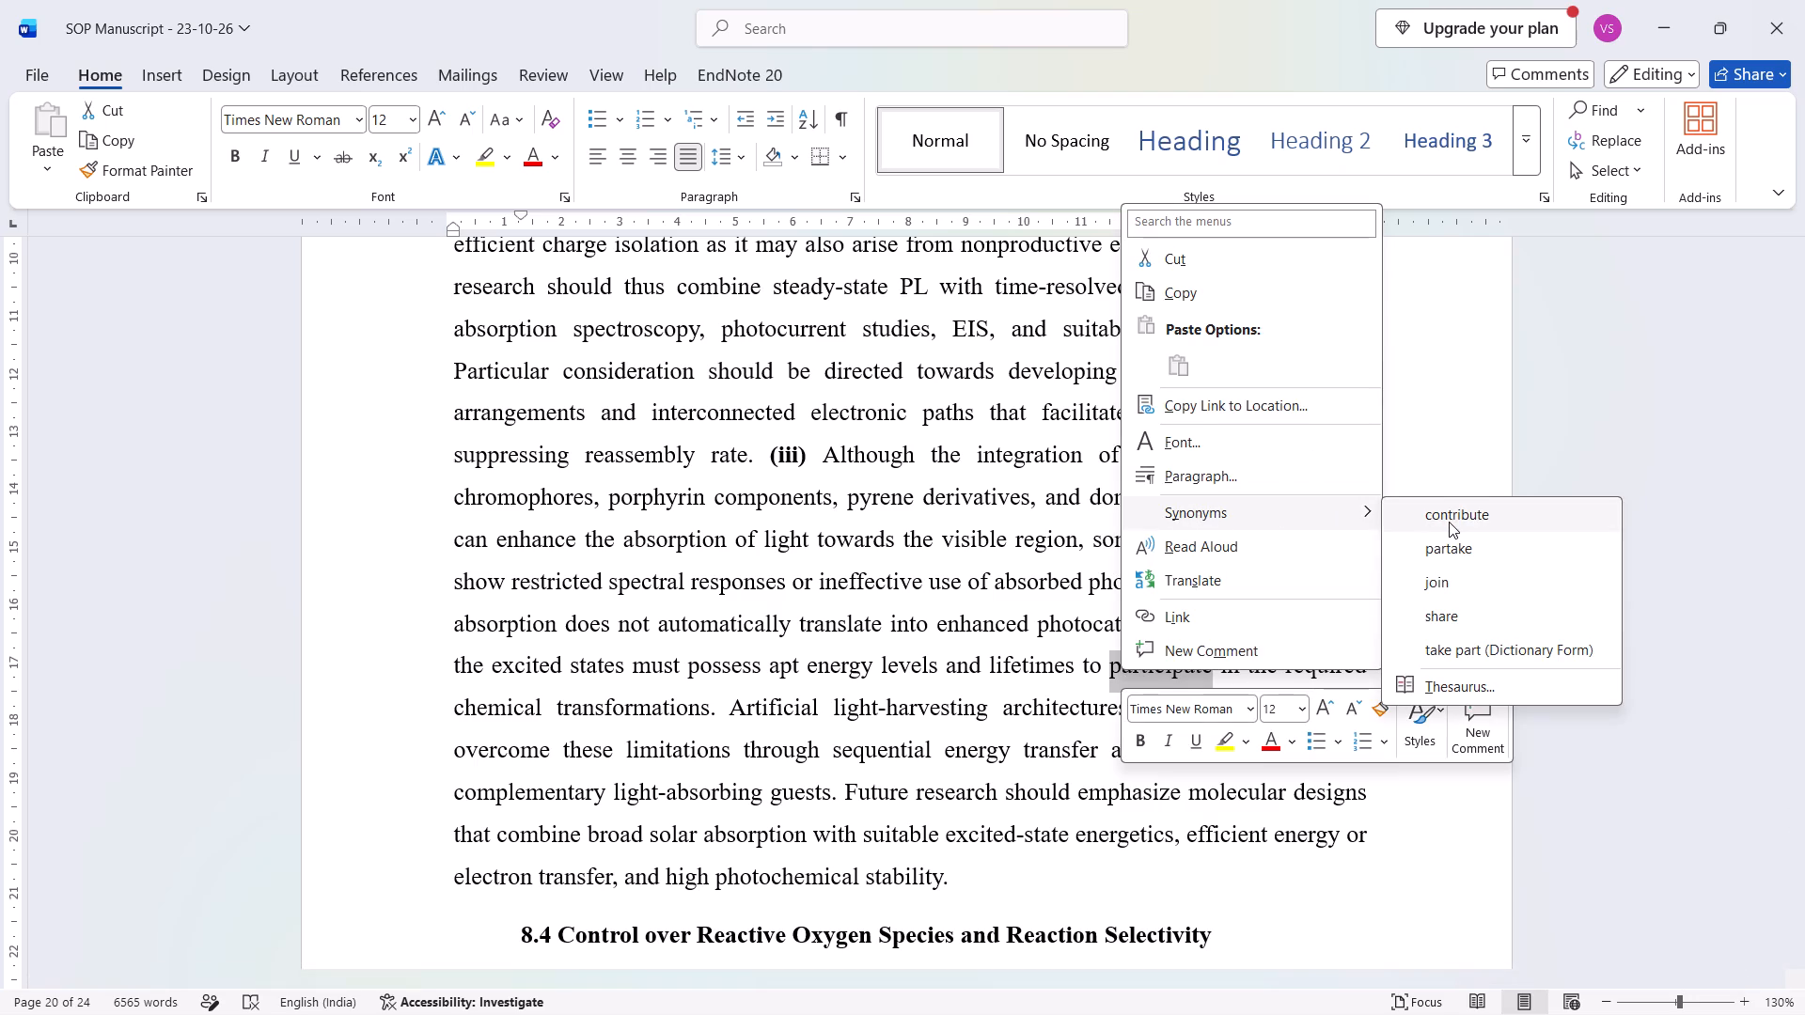
pyautogui.click(1449, 522)
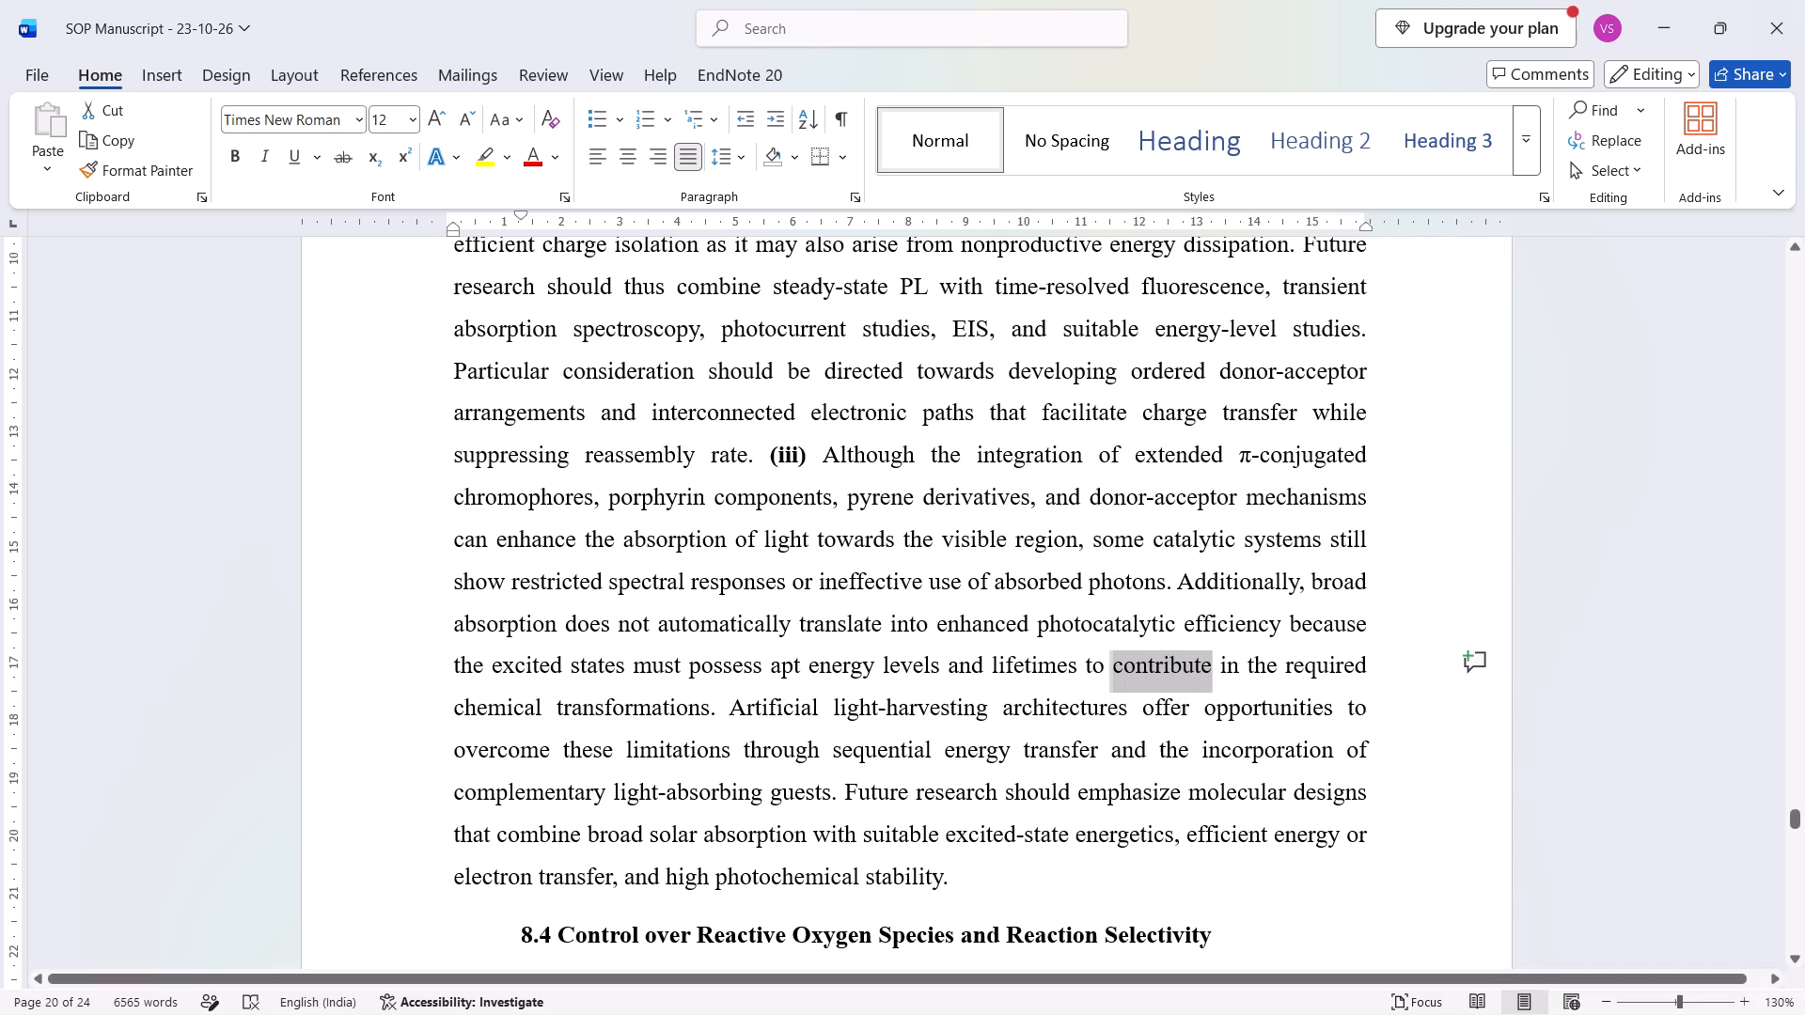
# Replace "required" before "chemical transformations" in point (iii) with the suggested synonym "essential".
pyautogui.moveTo(1380, 662); pyautogui.dragTo(1337, 669)
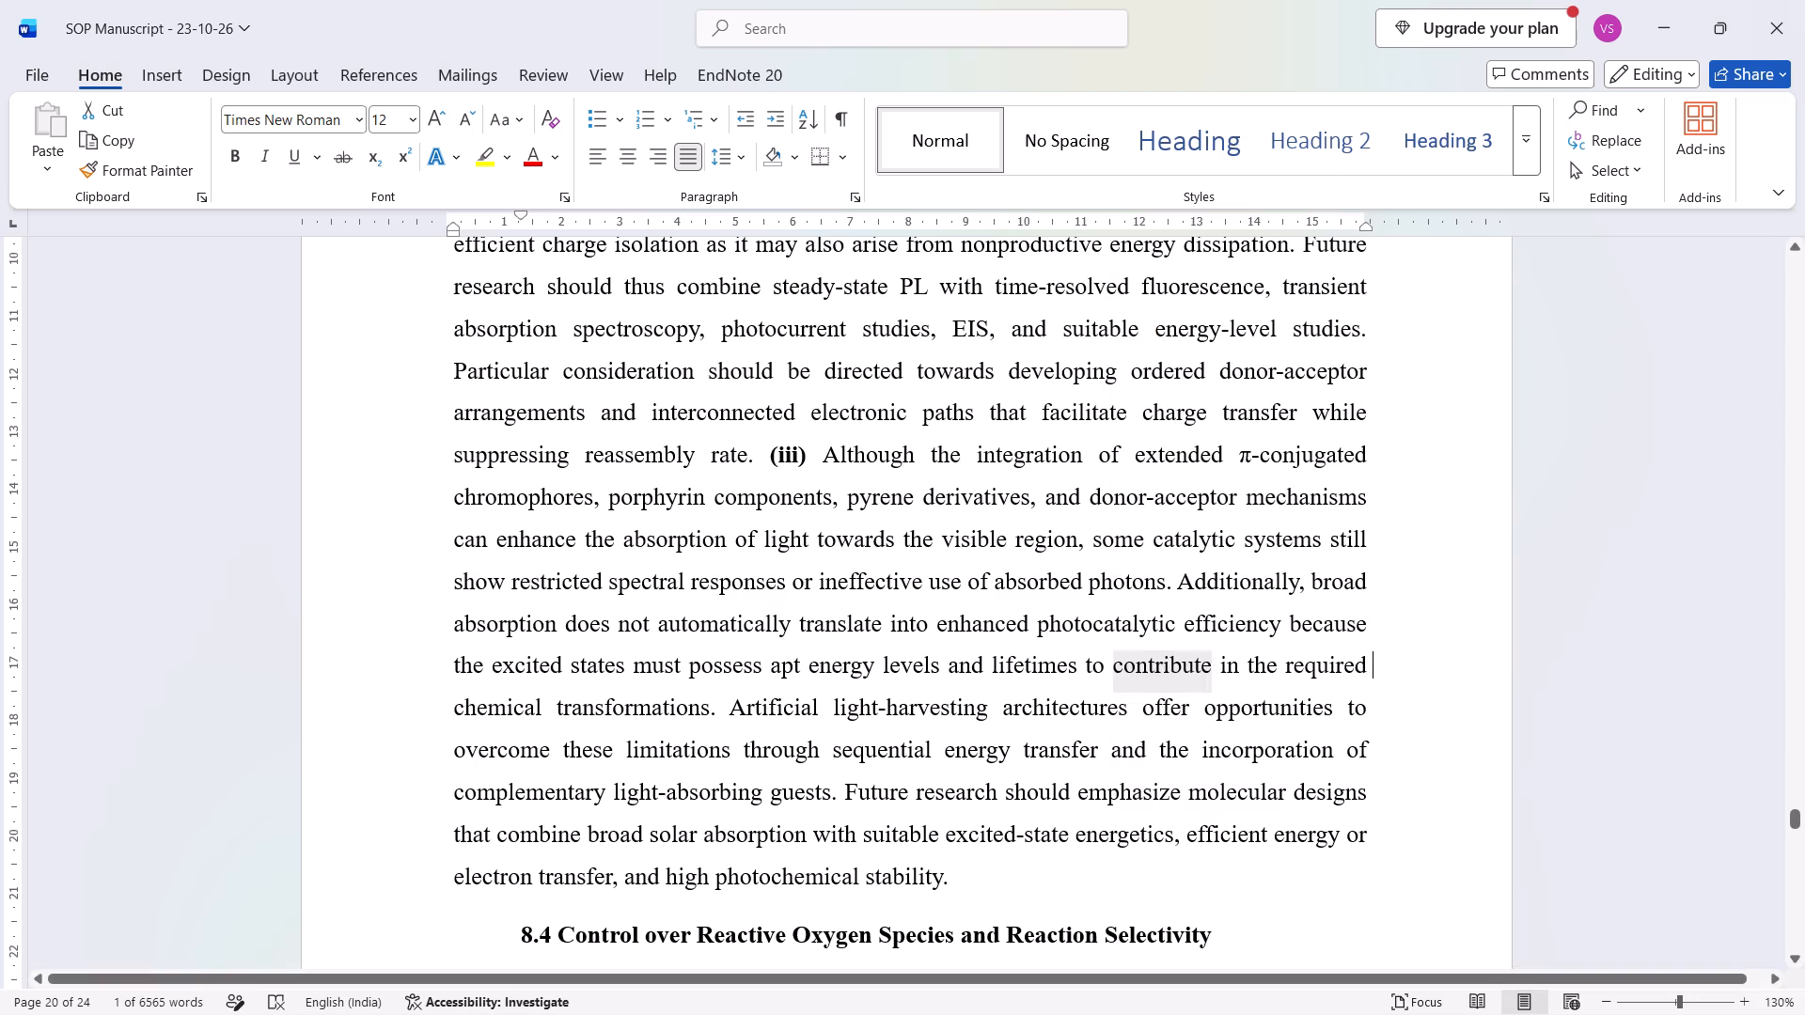
pyautogui.moveTo(1337, 669); pyautogui.dragTo(1279, 680)
pyautogui.rightClick(1302, 676)
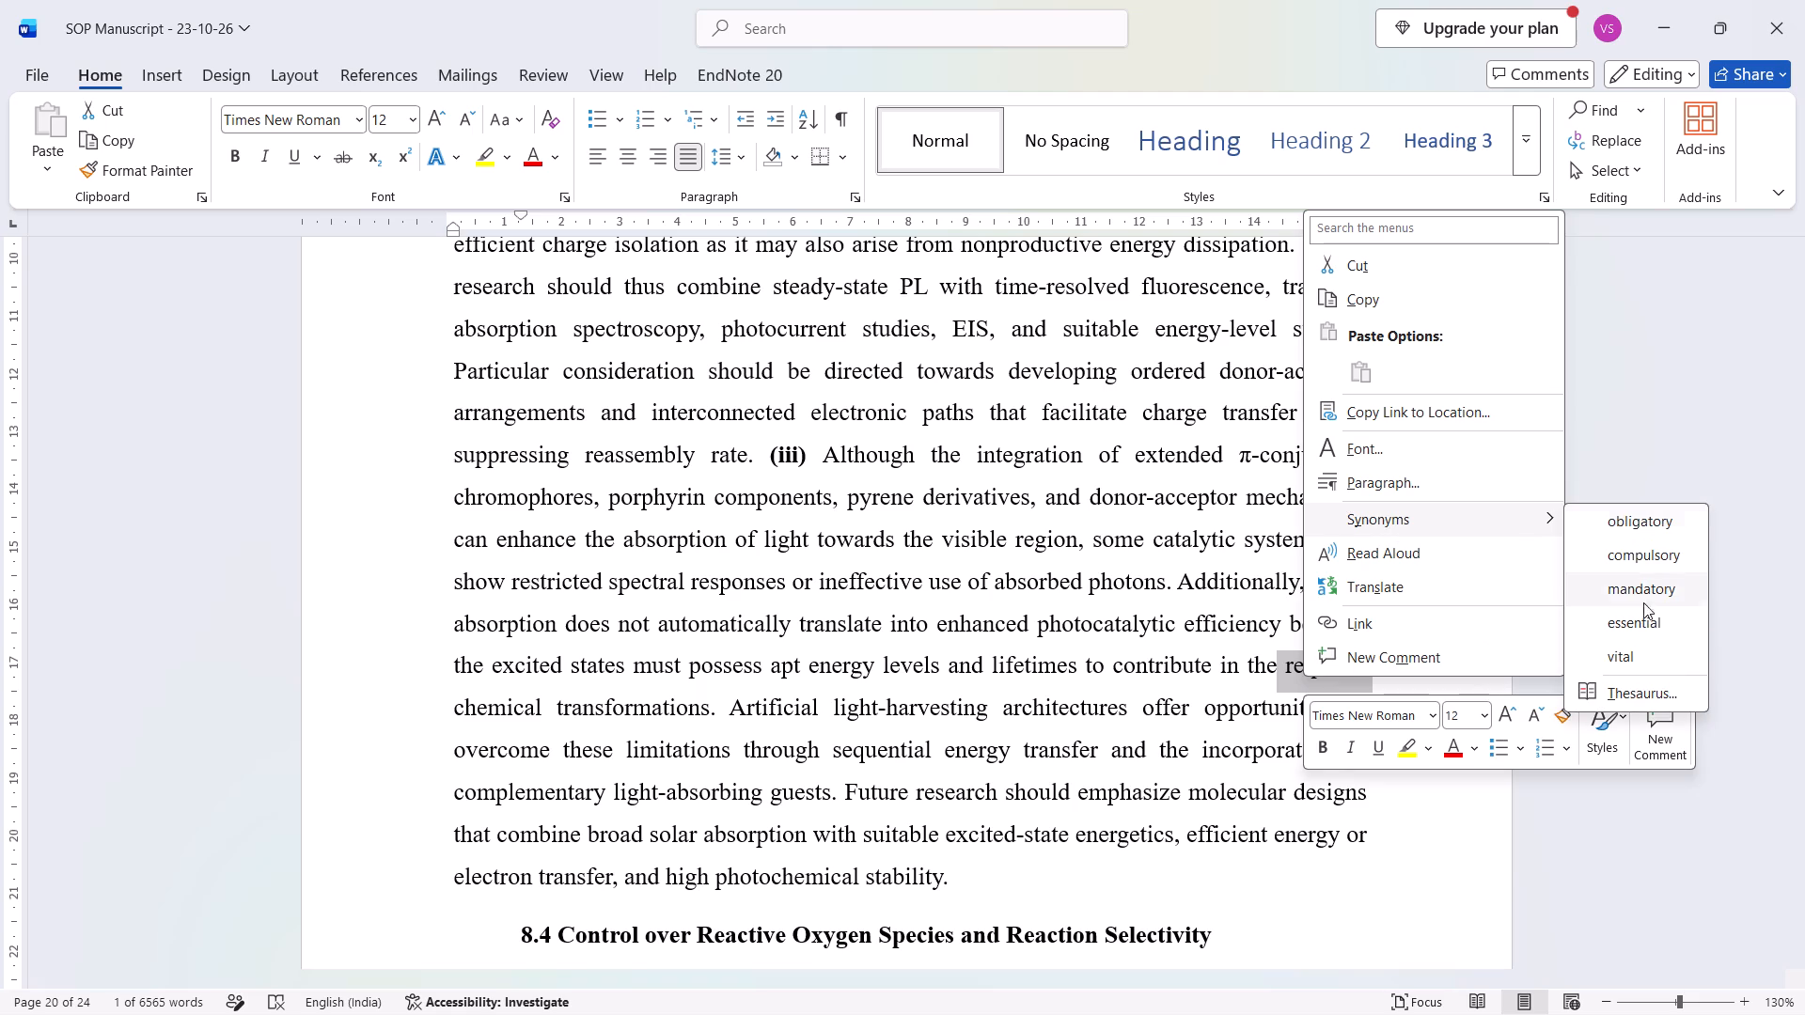
pyautogui.click(1646, 617)
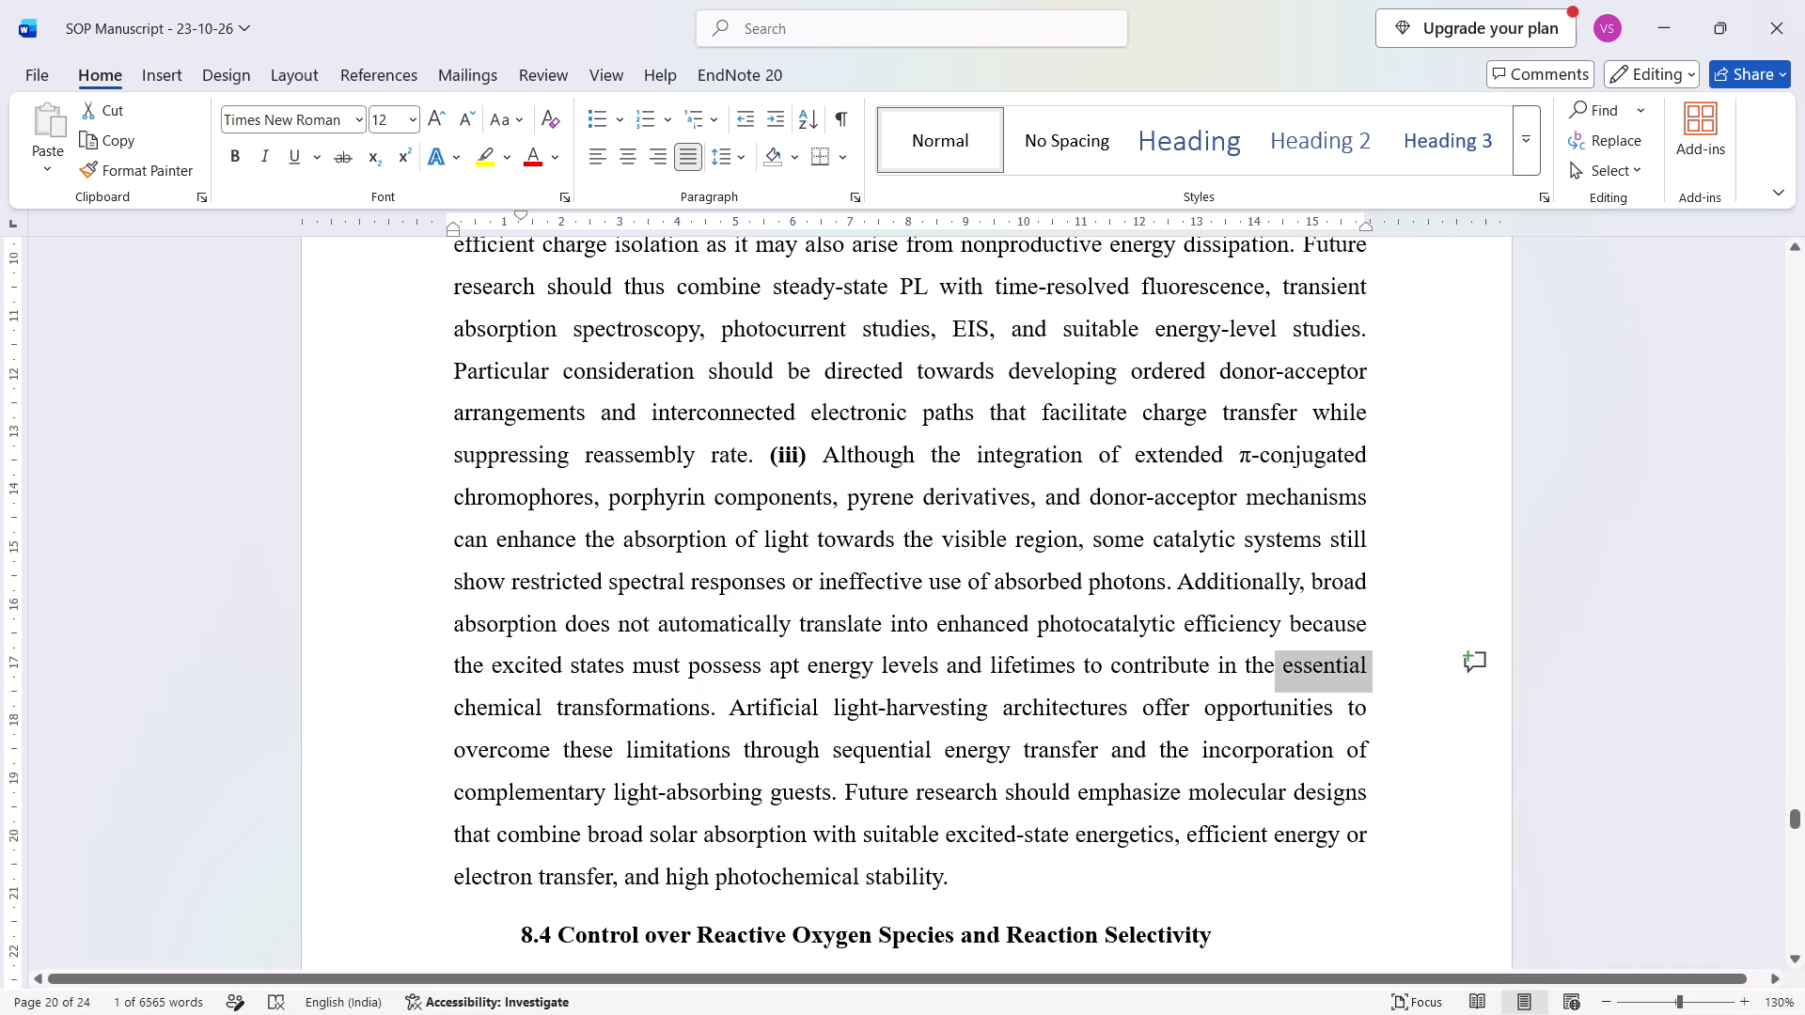
# Replace "transformations" after "essential chemical" in point (iii) with the suggested synonym "alterations".
pyautogui.moveTo(708, 708); pyautogui.dragTo(606, 702)
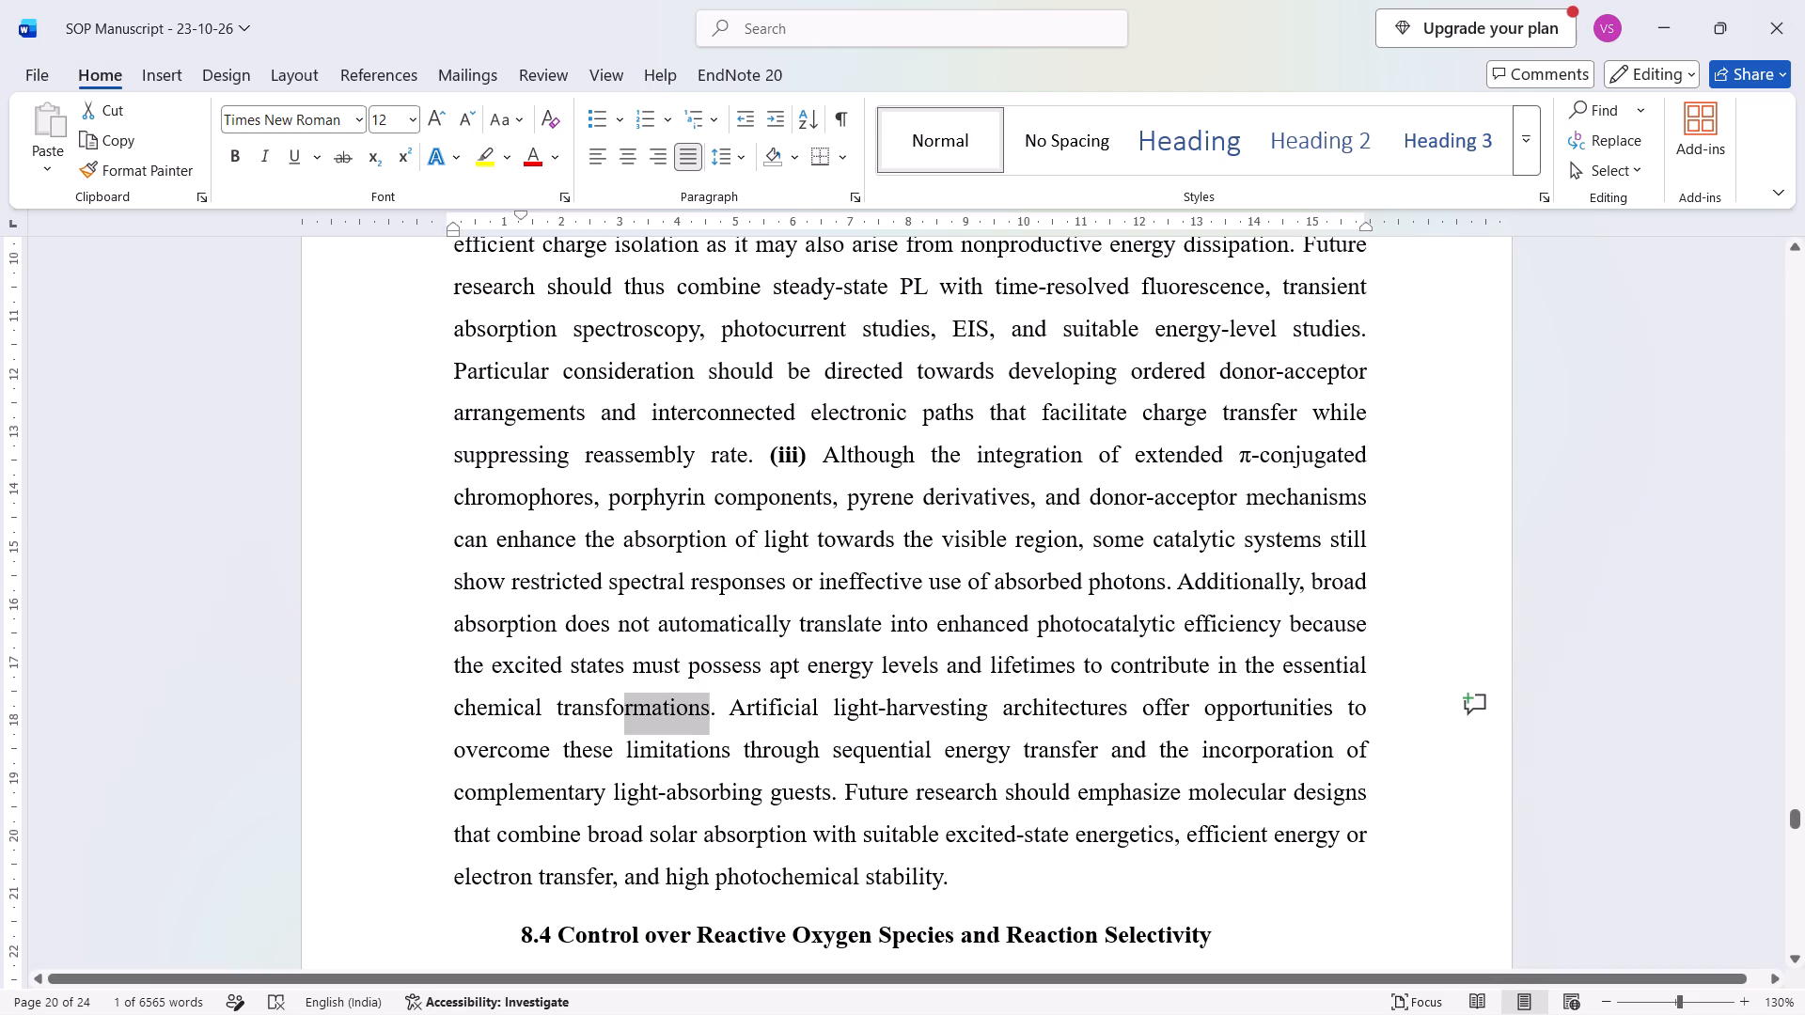
pyautogui.moveTo(606, 702); pyautogui.dragTo(552, 702)
pyautogui.rightClick(575, 707)
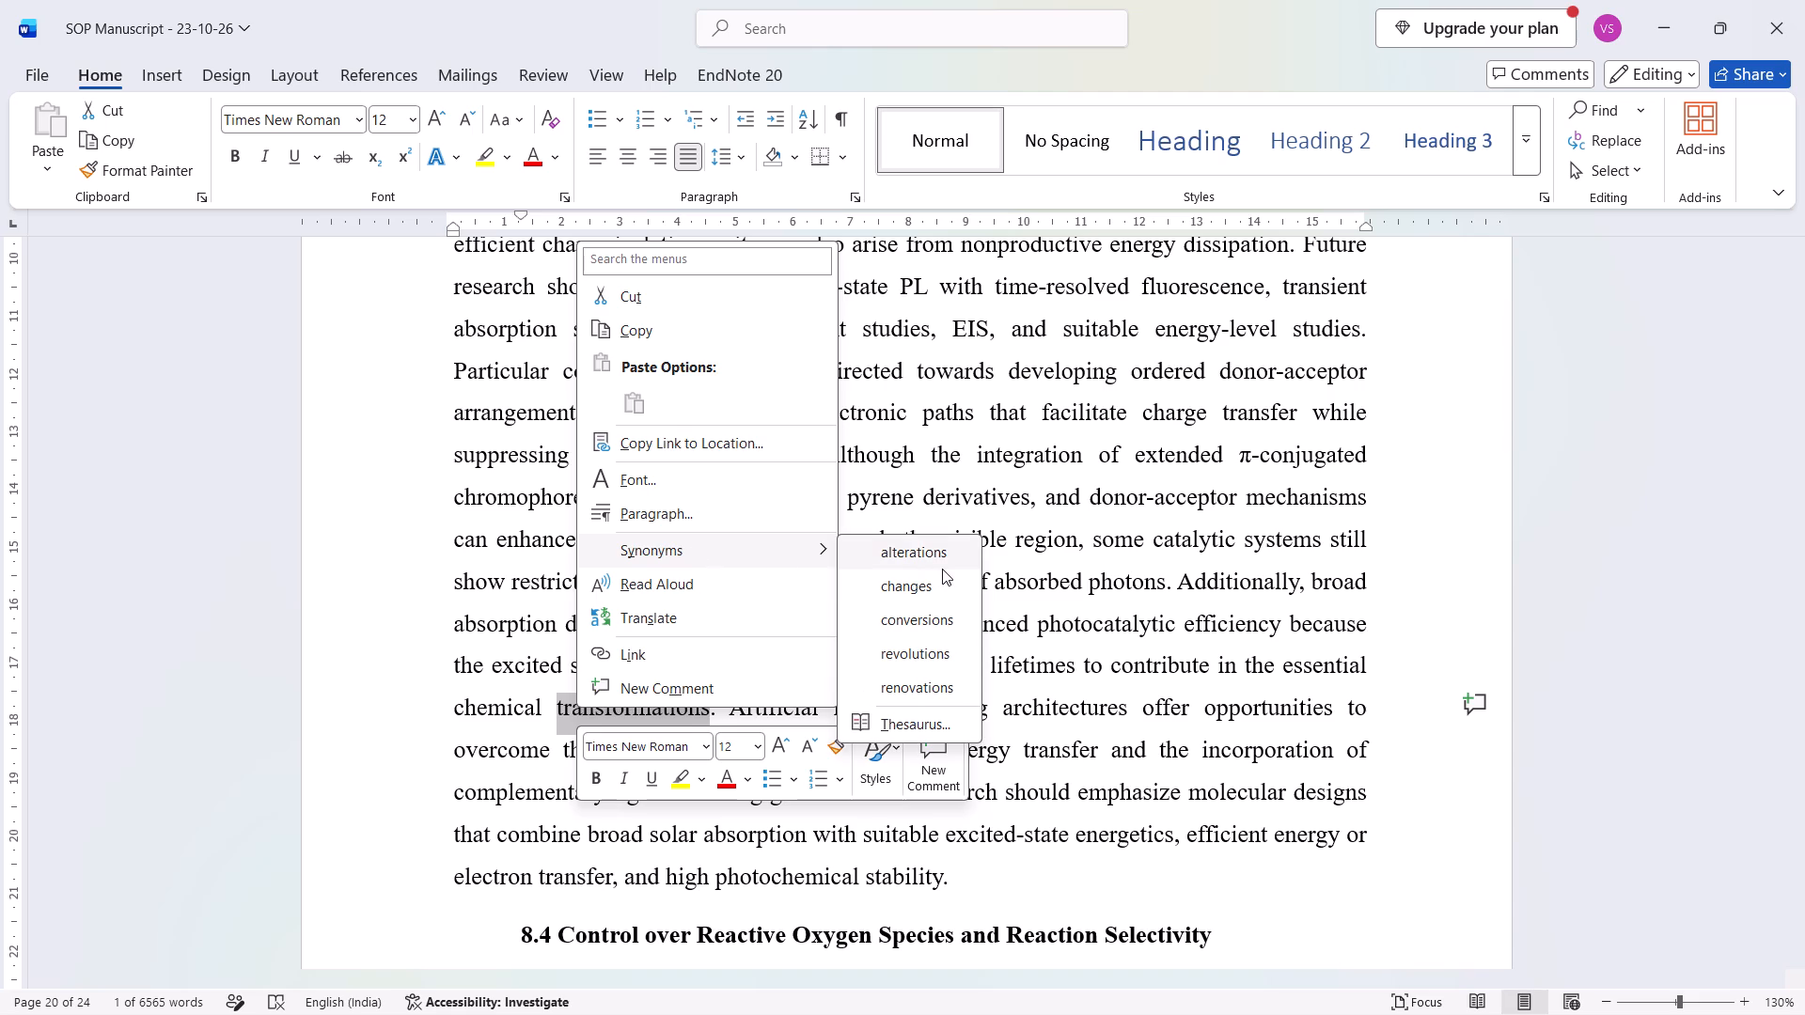
pyautogui.click(942, 569)
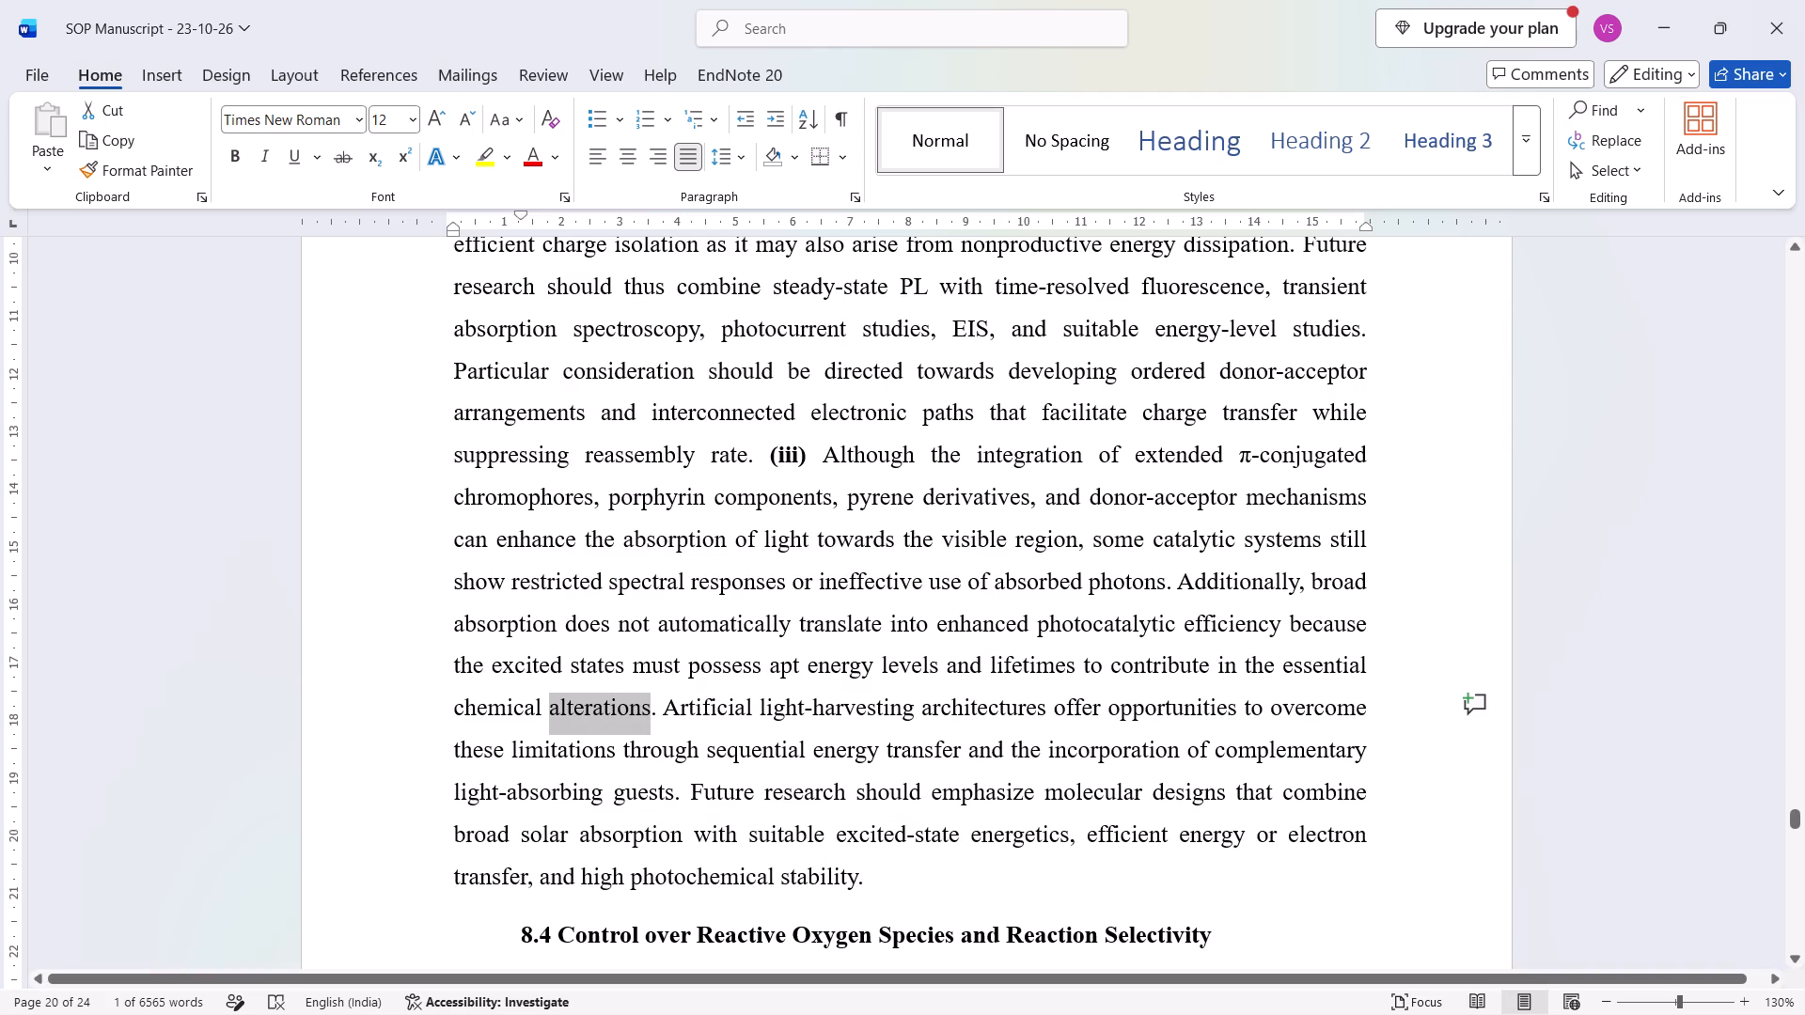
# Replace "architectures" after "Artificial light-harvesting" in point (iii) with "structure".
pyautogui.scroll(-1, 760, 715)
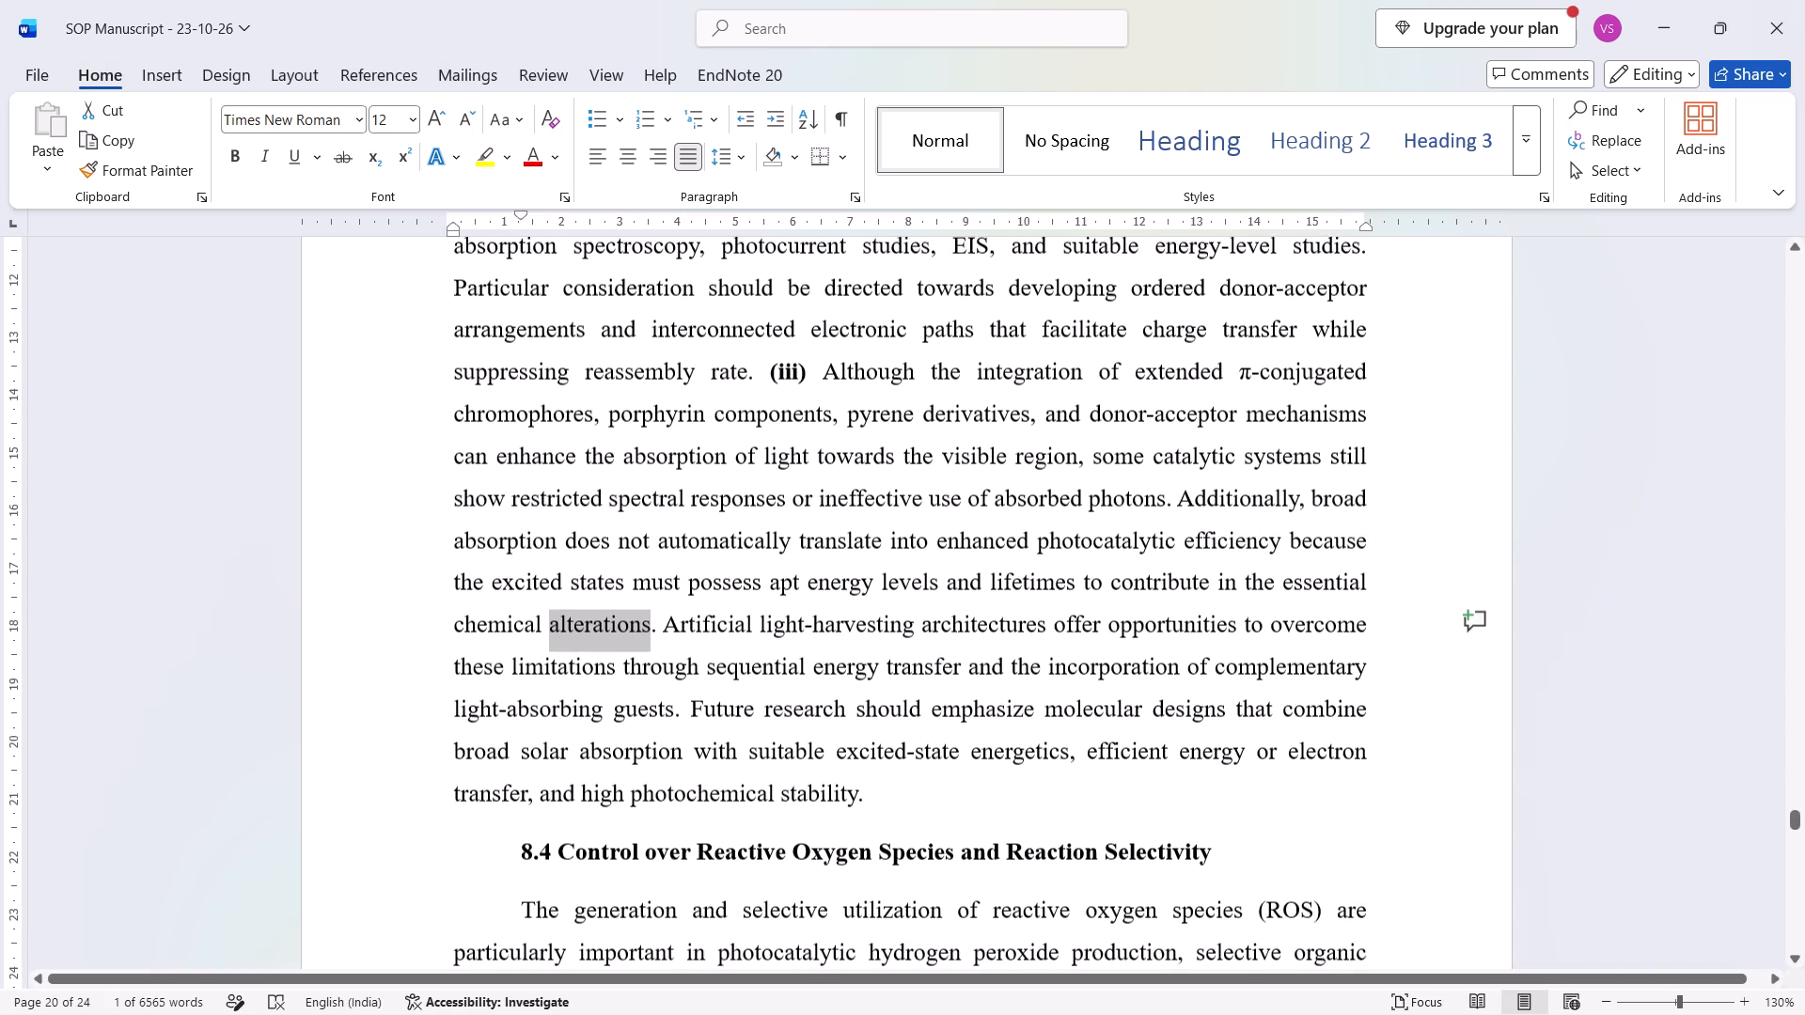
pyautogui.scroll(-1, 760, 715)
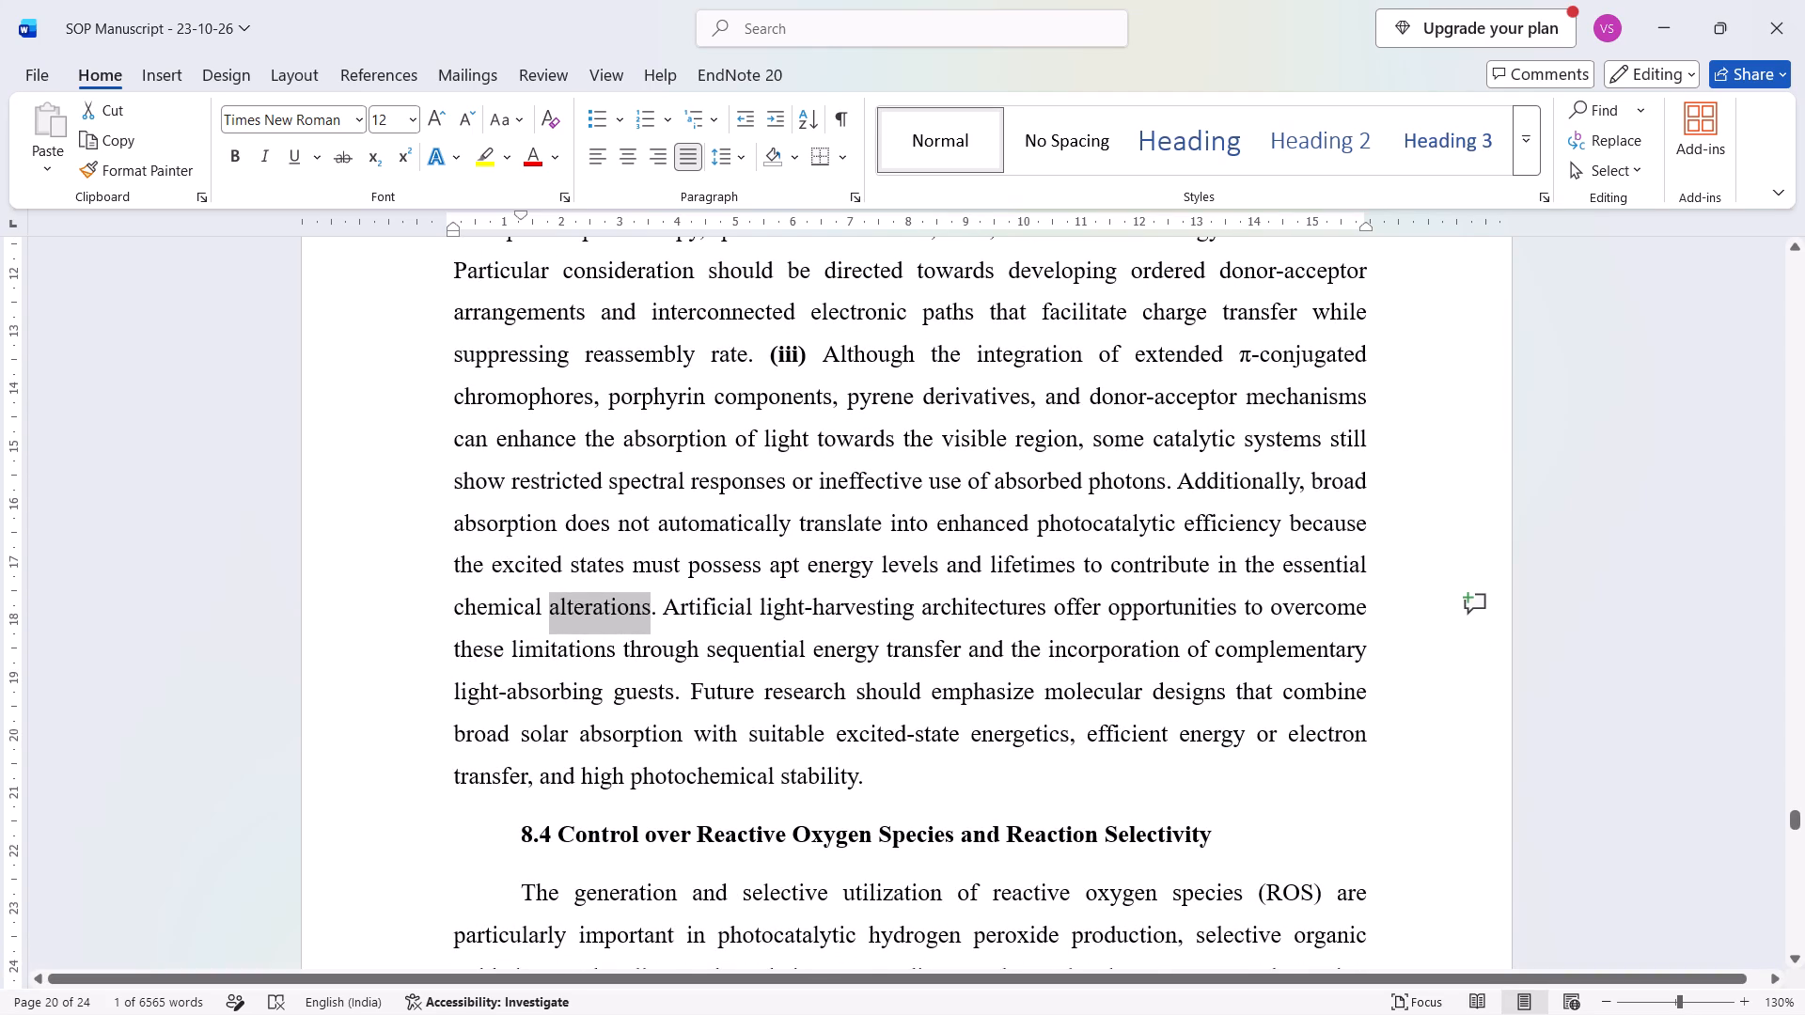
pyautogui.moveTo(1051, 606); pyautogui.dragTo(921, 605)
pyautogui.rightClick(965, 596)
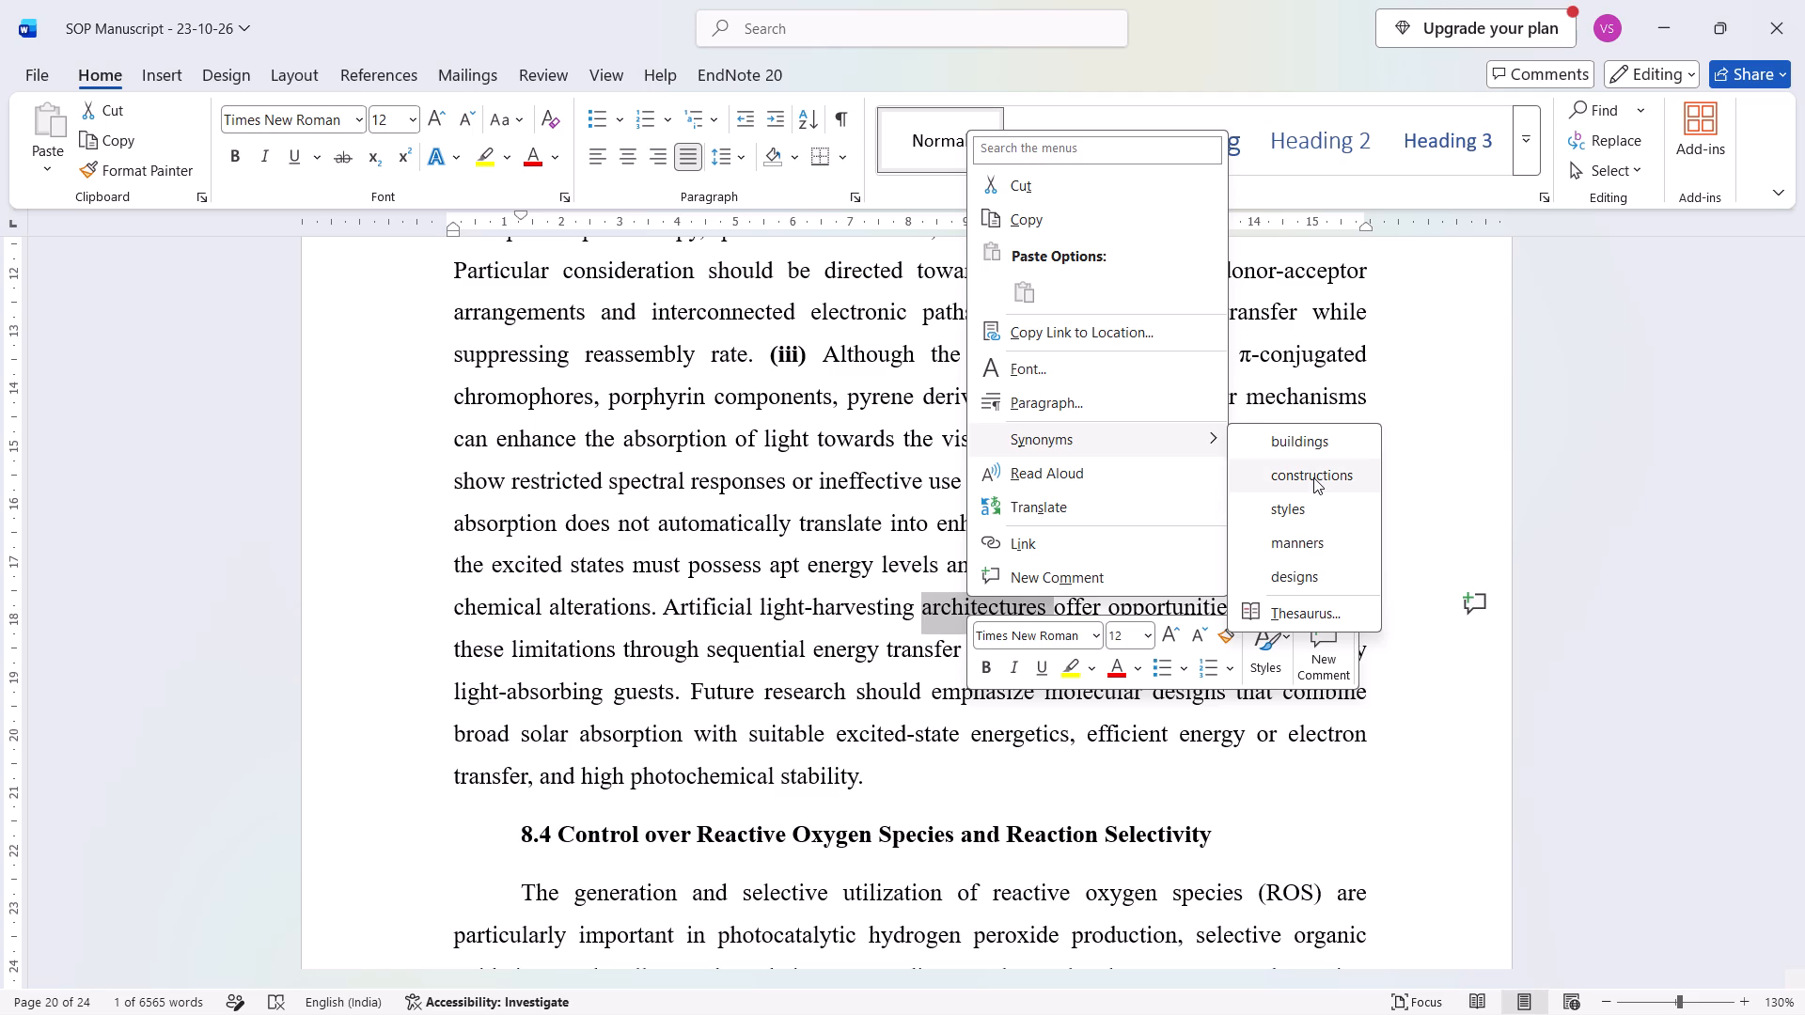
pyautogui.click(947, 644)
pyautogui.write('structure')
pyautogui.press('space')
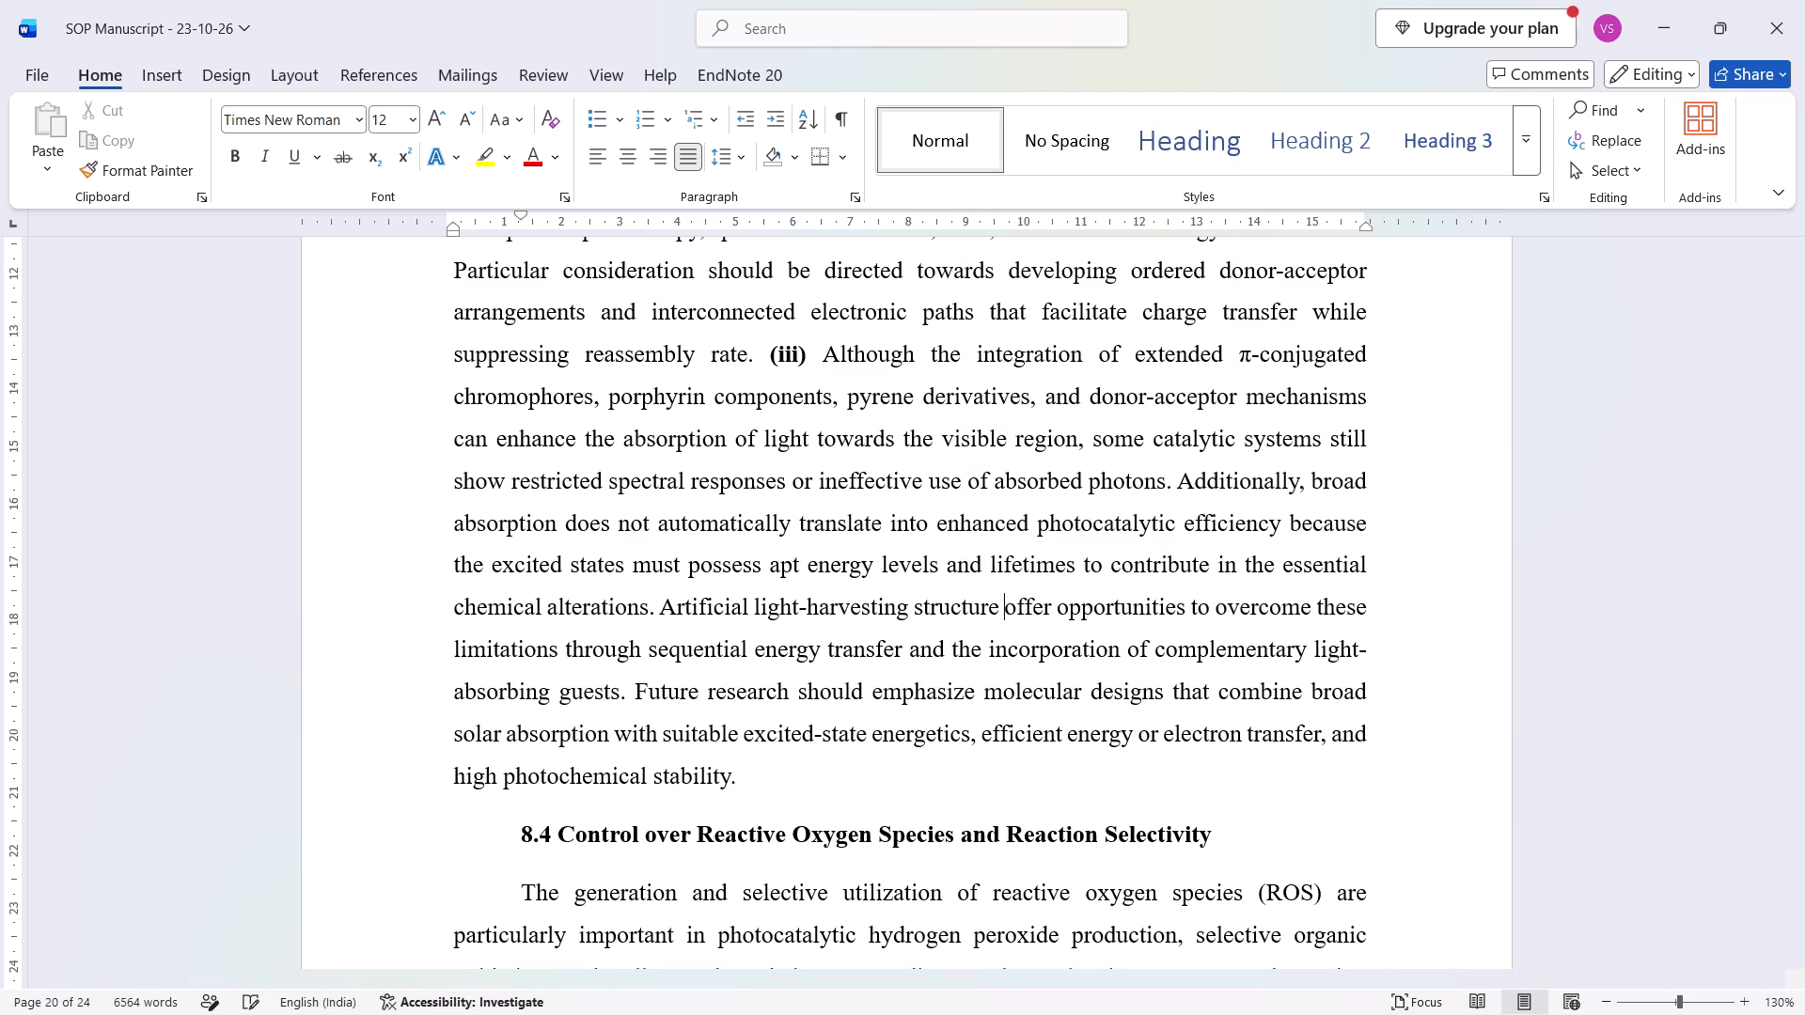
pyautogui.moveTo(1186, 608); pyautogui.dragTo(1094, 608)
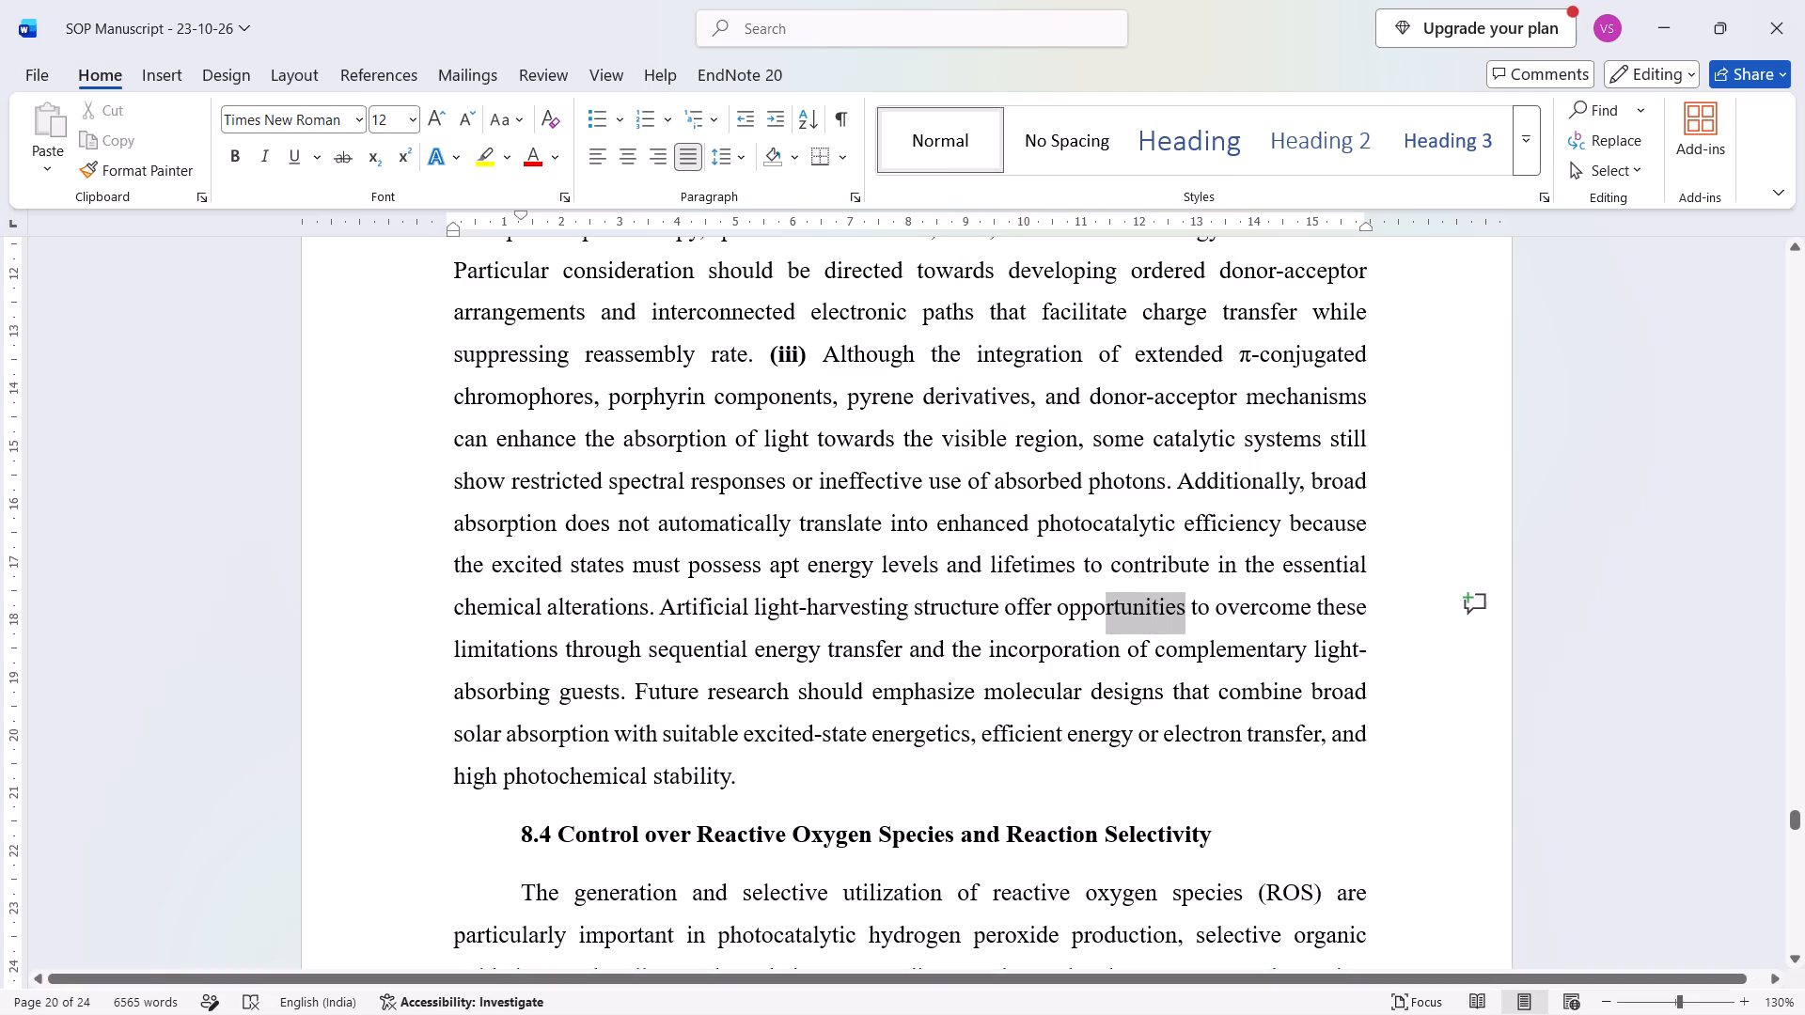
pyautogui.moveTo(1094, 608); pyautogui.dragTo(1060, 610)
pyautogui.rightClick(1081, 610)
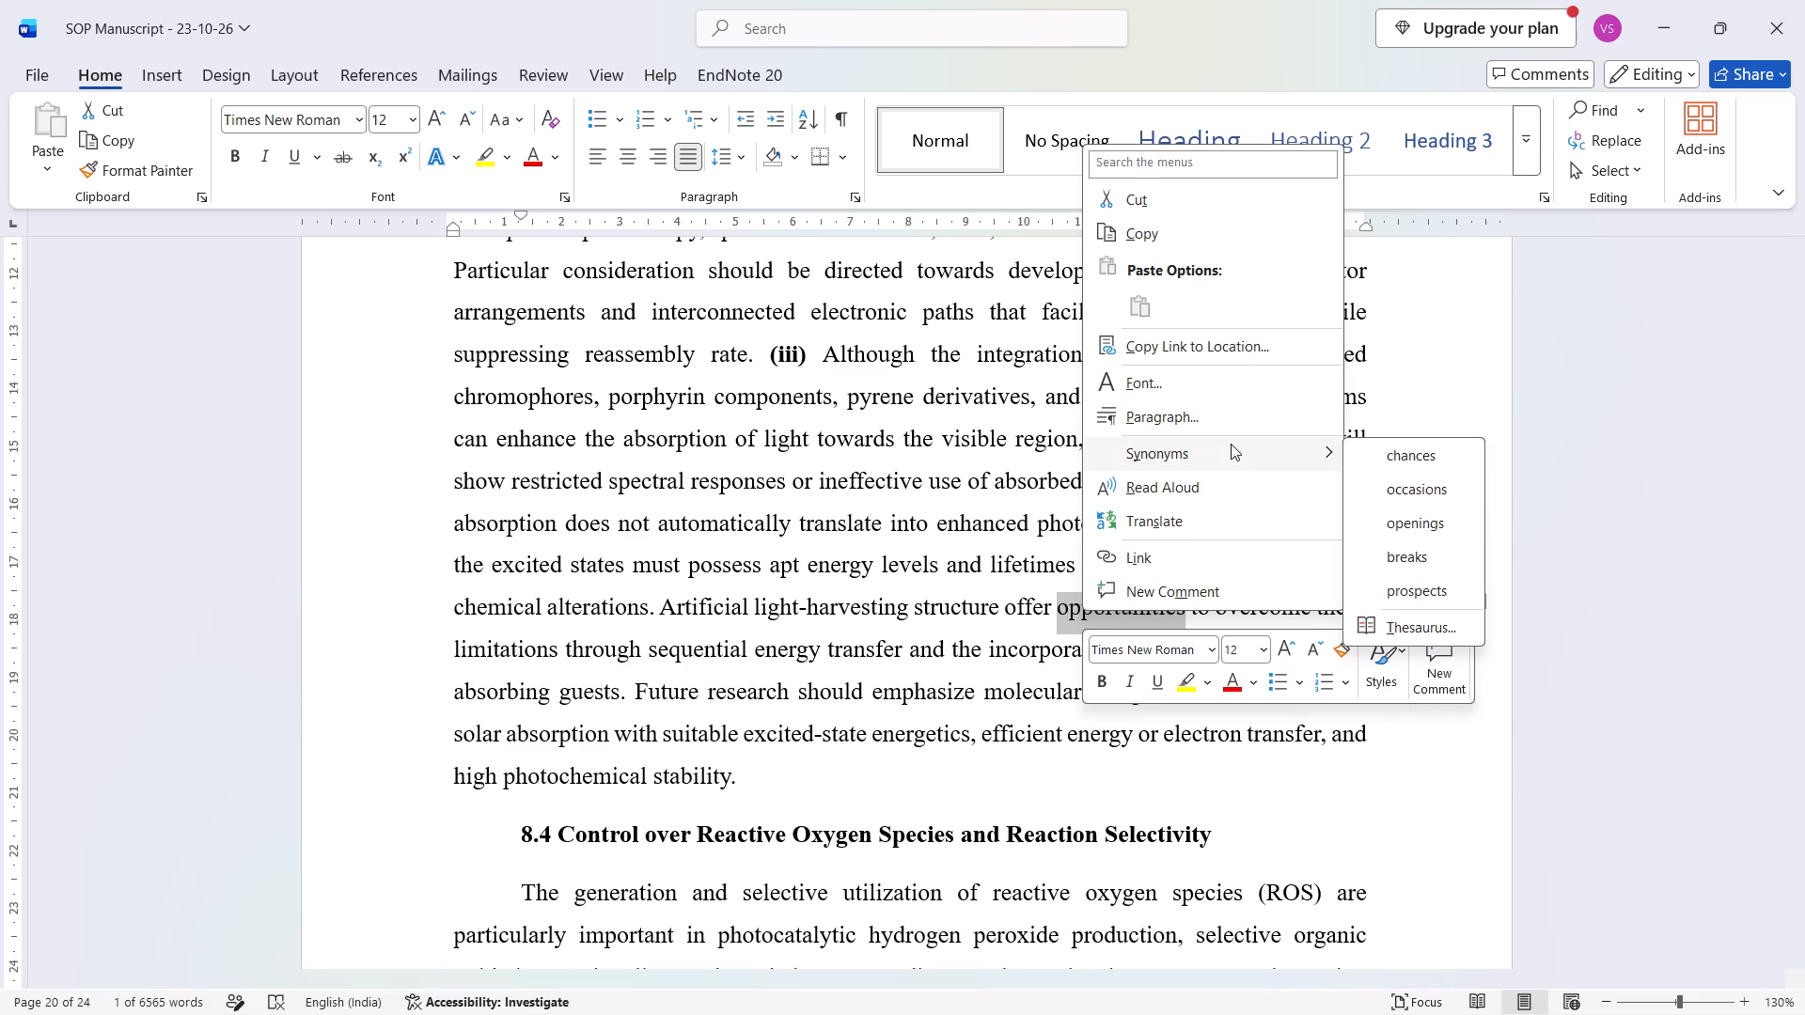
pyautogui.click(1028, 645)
# Insert "various" before "opportunities" in the artificial light-harvesting sentence of point (iii).
pyautogui.click(1059, 607)
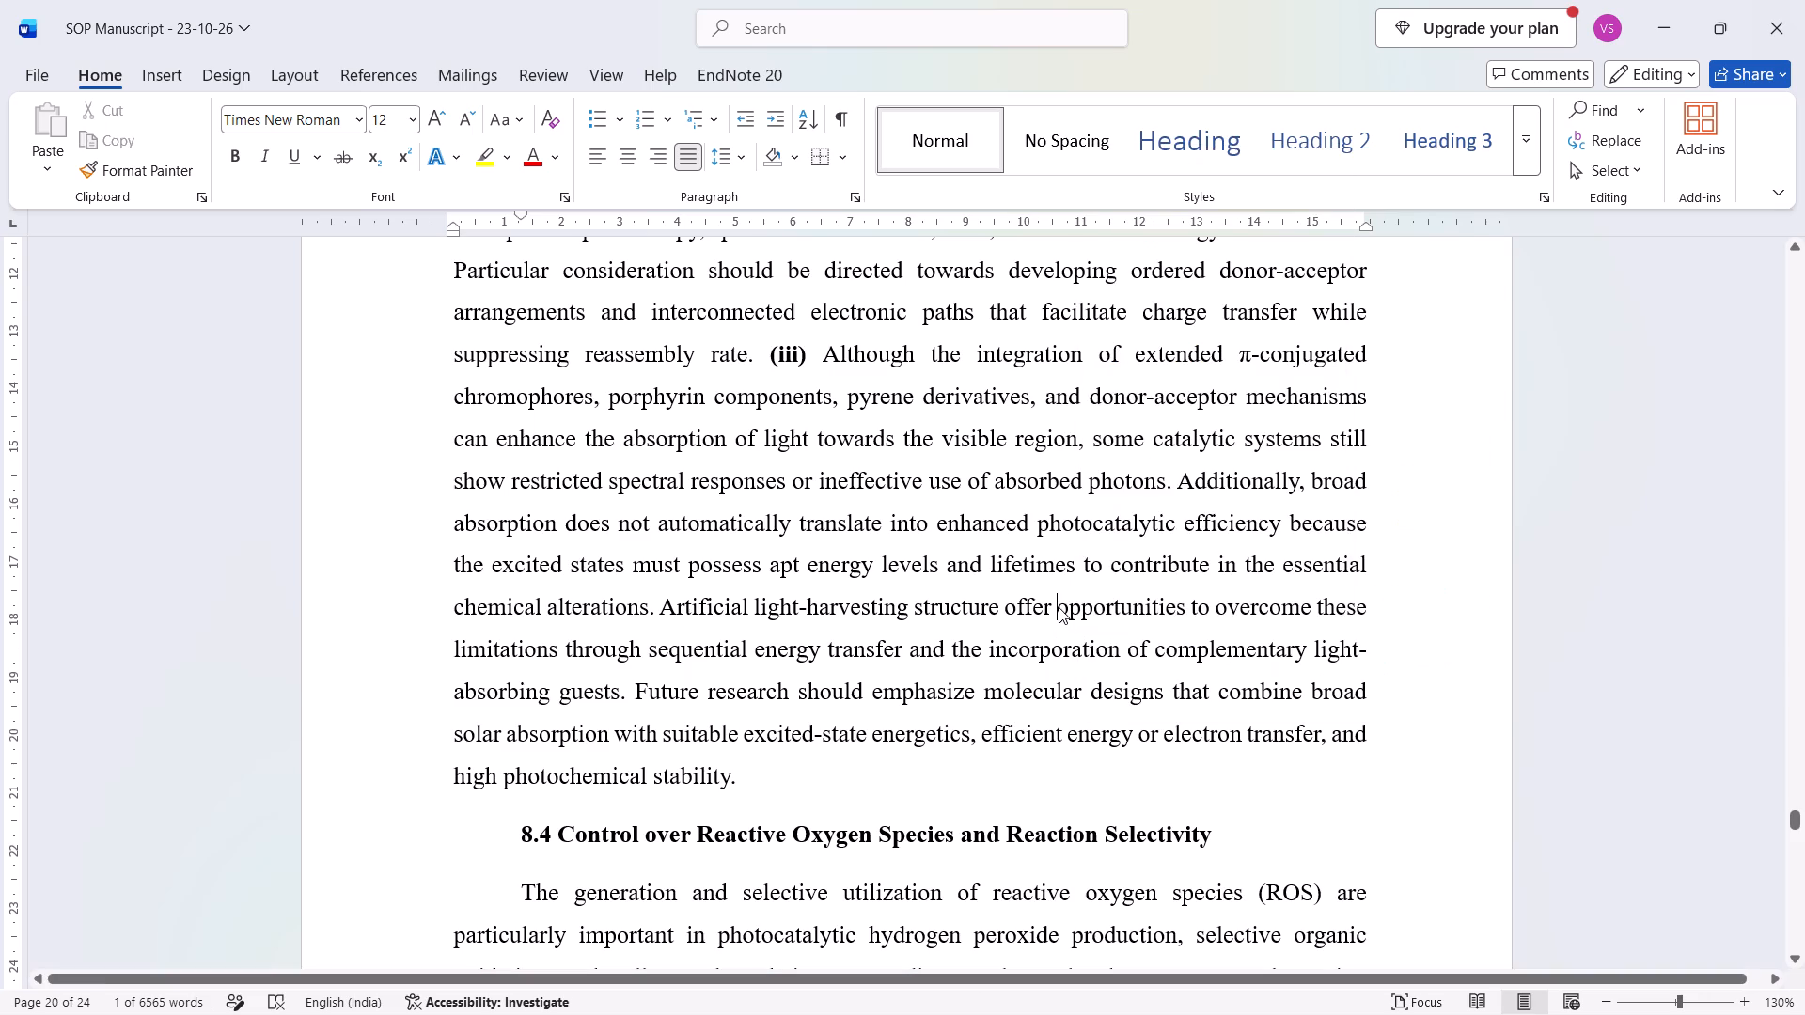
pyautogui.write('various')
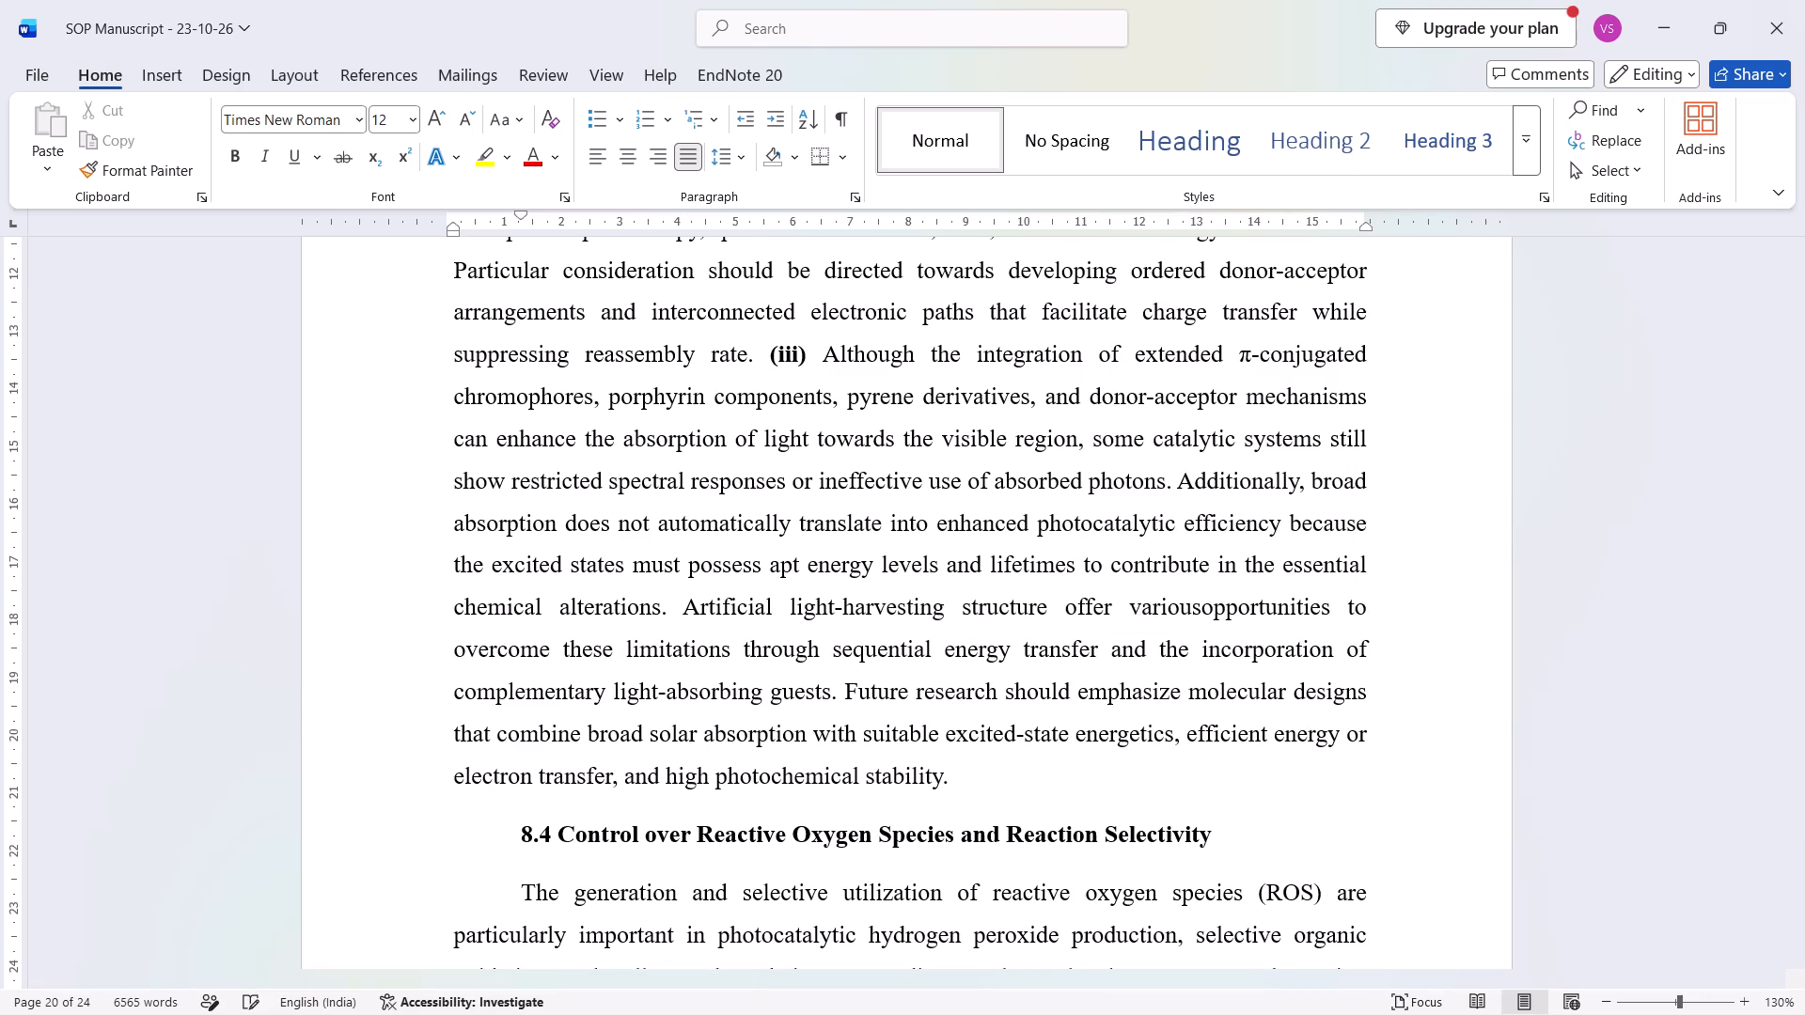
pyautogui.press('space')
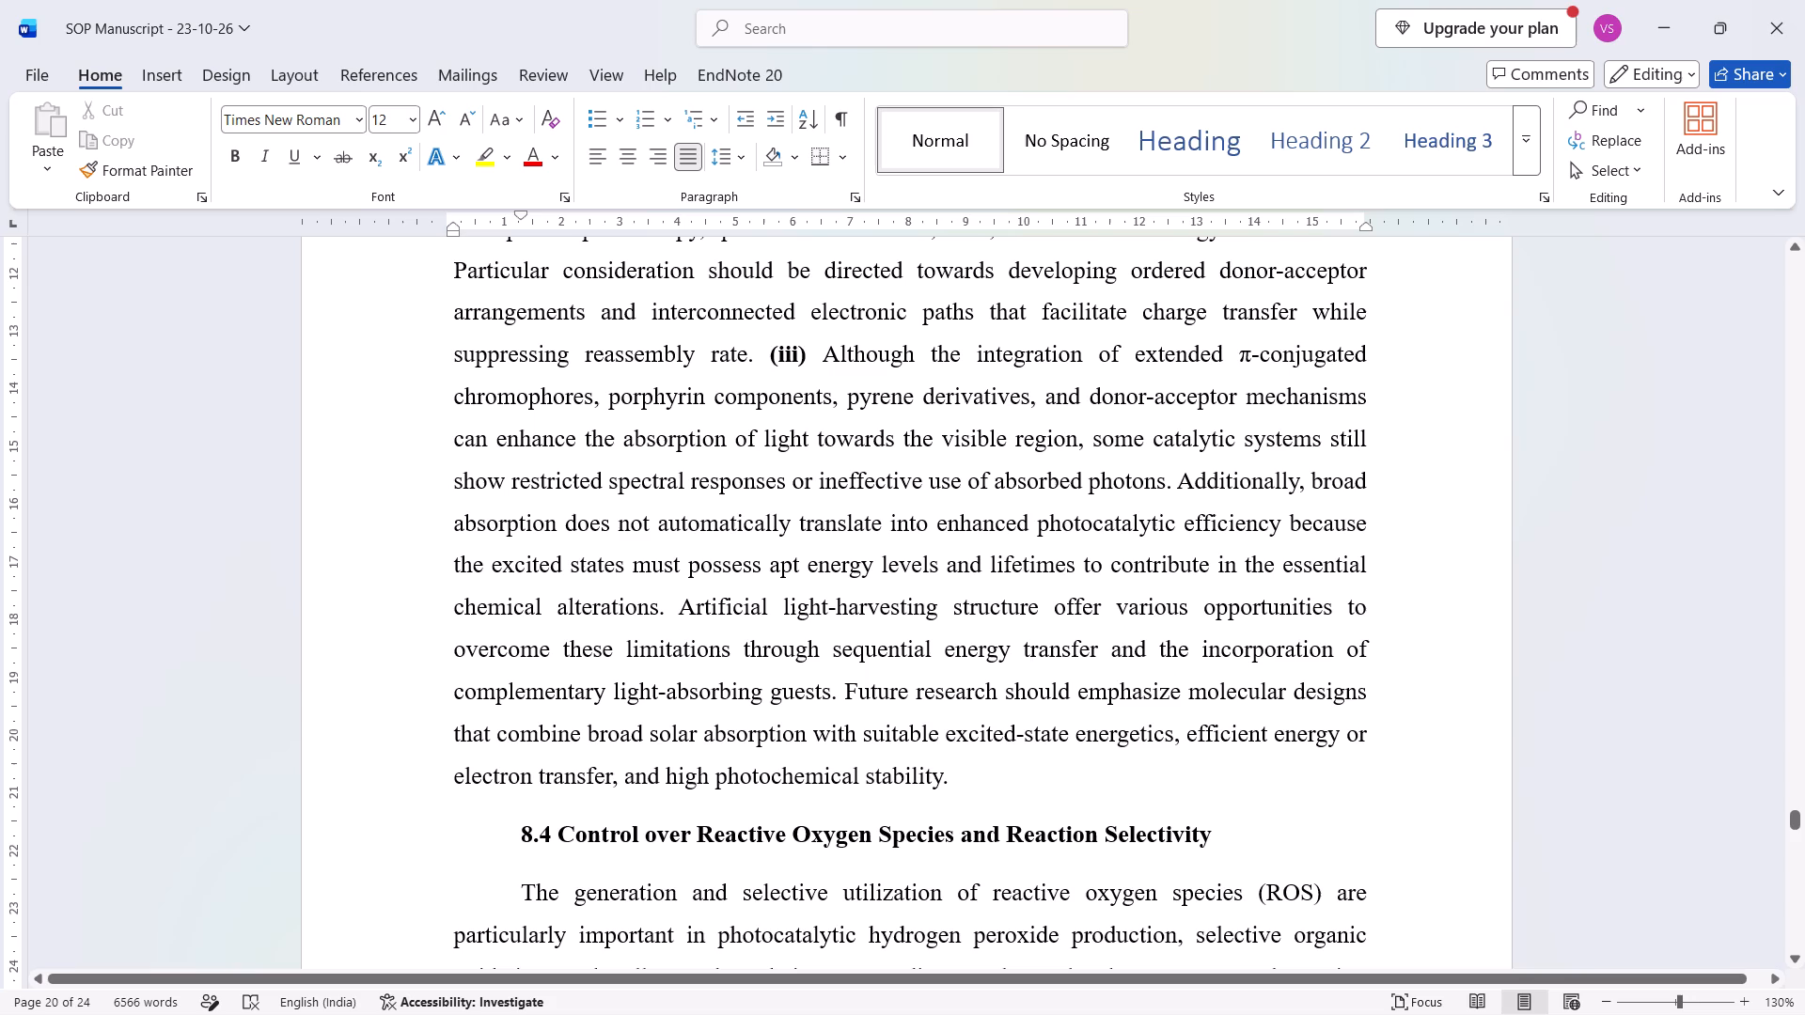
# Replace "structure" after "Artificial light-harvesting" in point (iii) with "systems".
pyautogui.click(1051, 603)
pyautogui.moveTo(1042, 607); pyautogui.dragTo(951, 608)
pyautogui.write('systems')
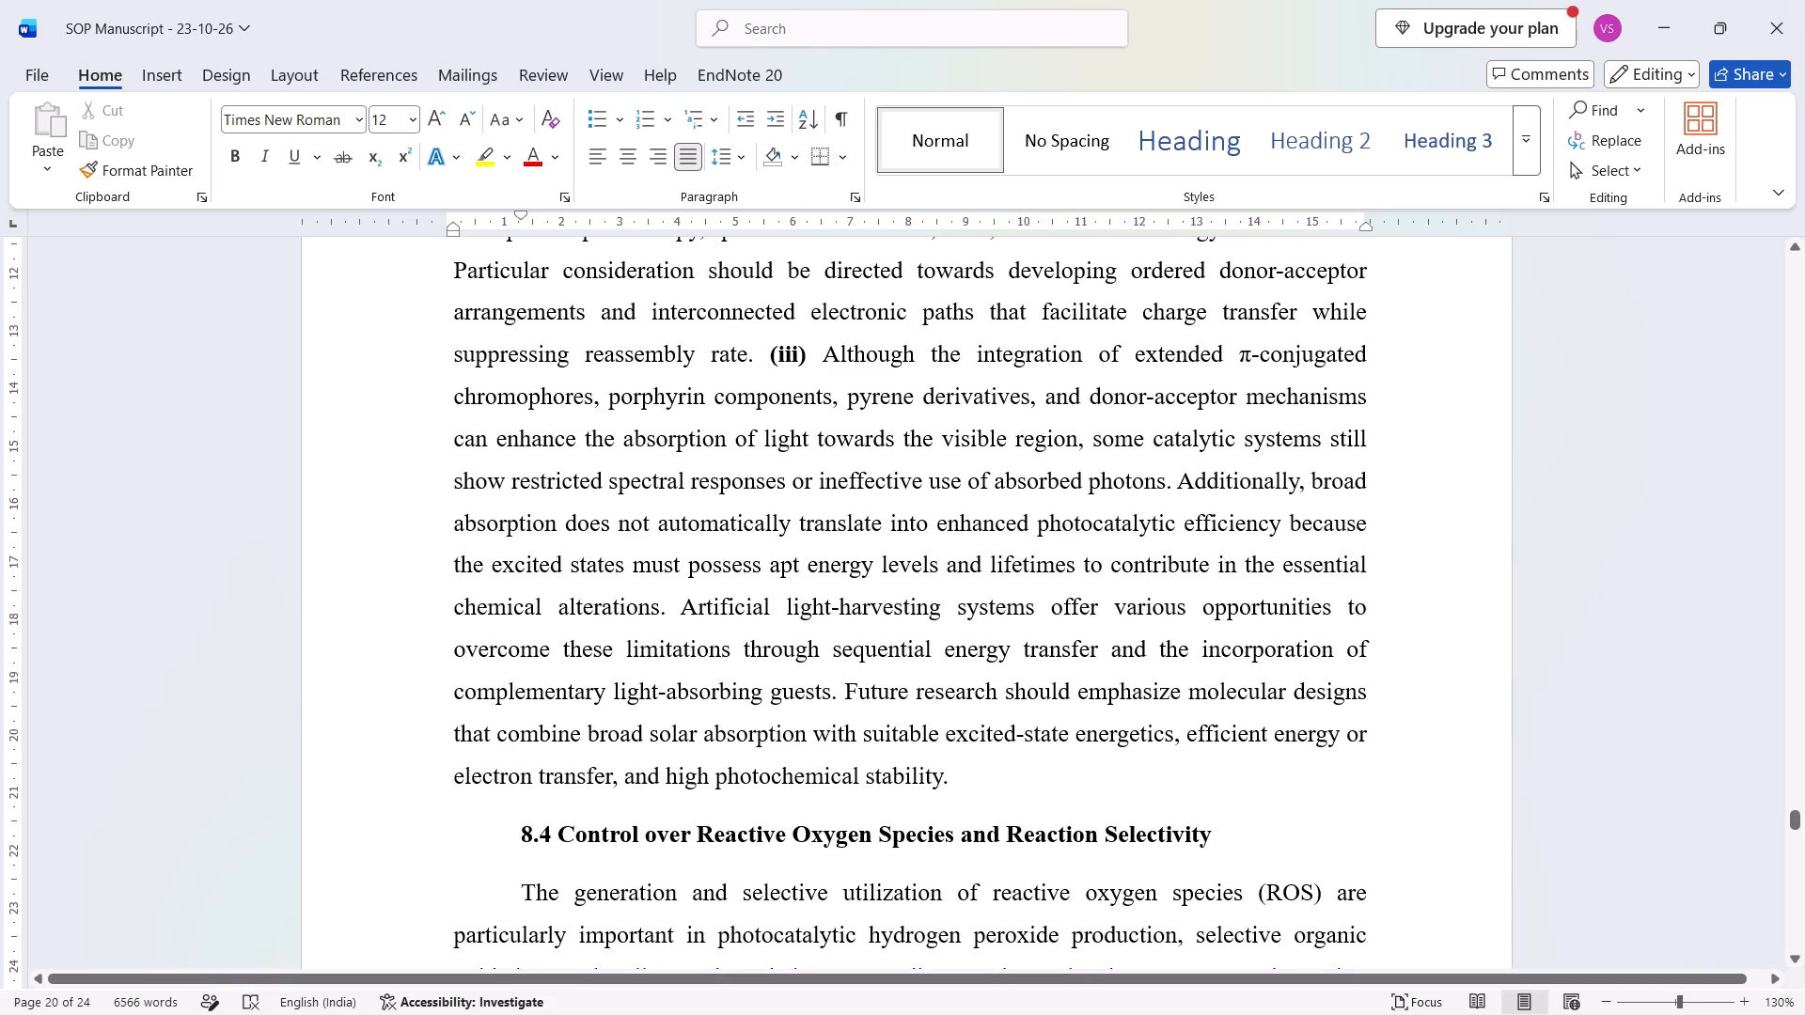
# Insert "associated" before "limitations" in the artificial light-harvesting sentence of point (iii).
pyautogui.click(622, 647)
pyautogui.write('associated')
pyautogui.press('space')
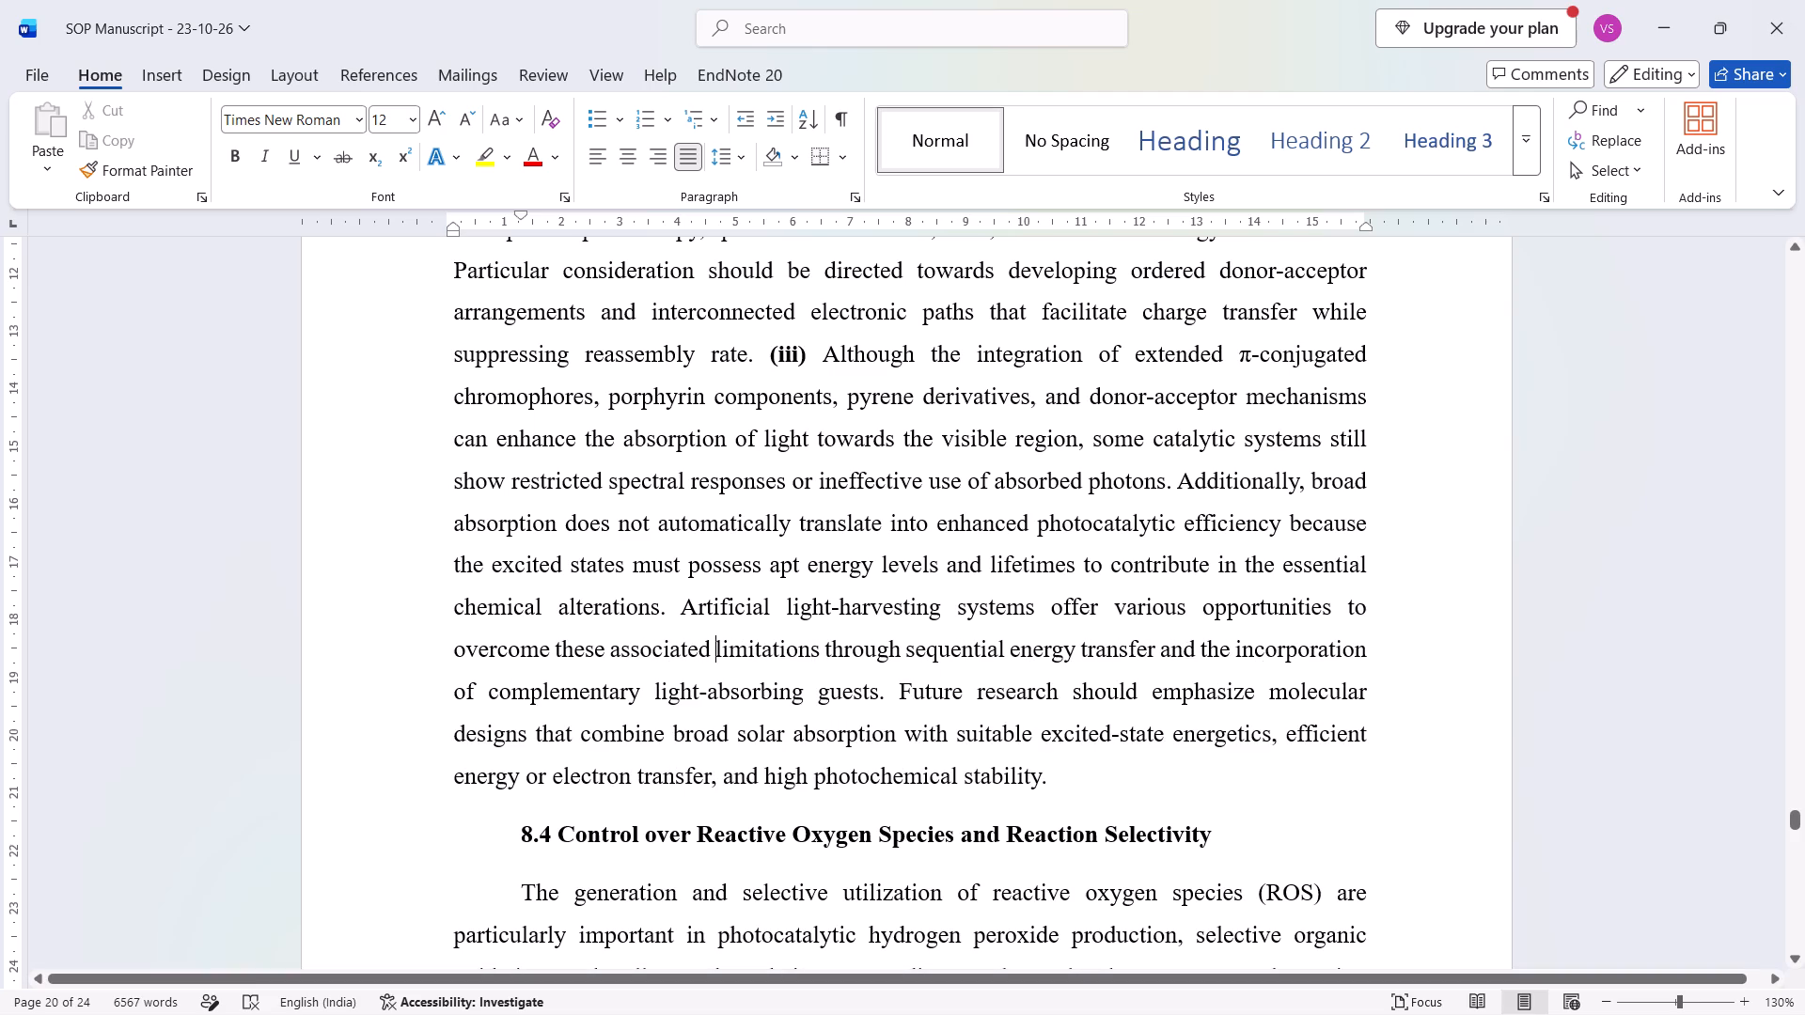
# Replace "through" after "associated limitations" in point (iii) with "via.".
pyautogui.moveTo(906, 658); pyautogui.dragTo(824, 649)
pyautogui.write('via.')
pyautogui.press('space')
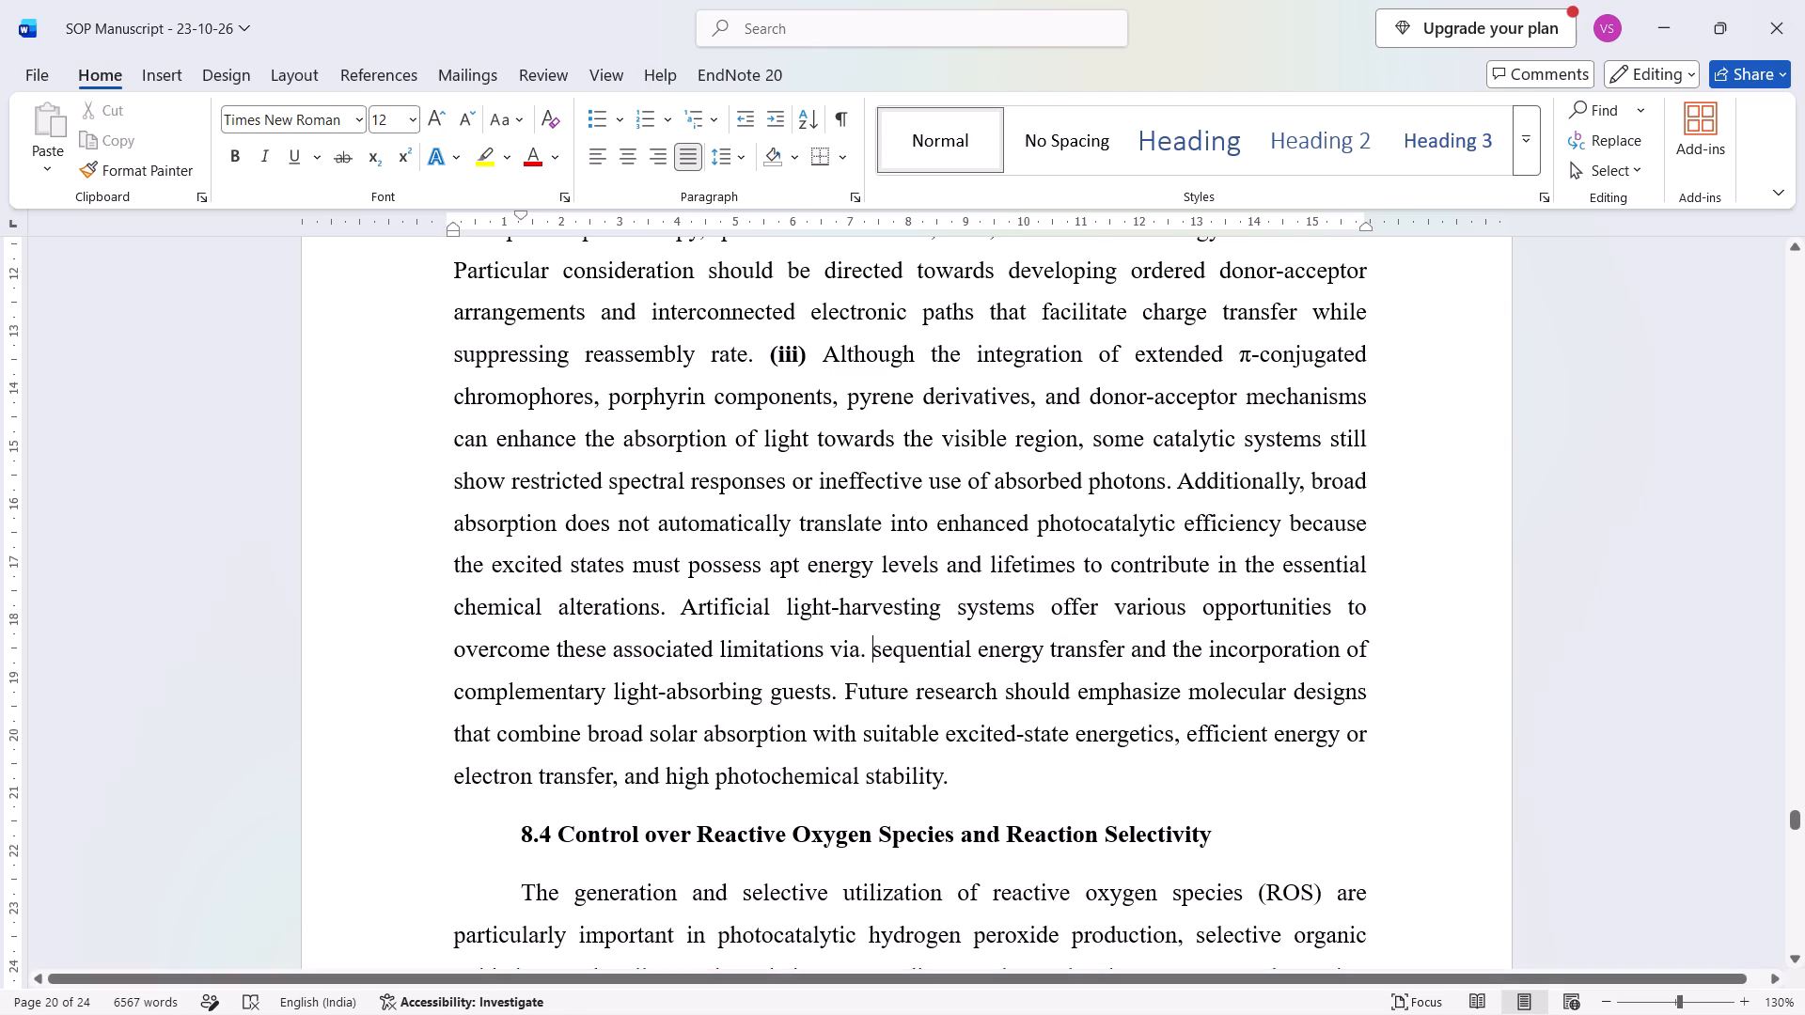
# Reword "sequential energy transfer" in point (iii) as "sequential transfer of energy" and save the document.
pyautogui.click(1129, 650)
pyautogui.moveTo(1055, 649); pyautogui.dragTo(997, 649)
pyautogui.click(997, 649)
pyautogui.moveTo(1046, 649); pyautogui.dragTo(975, 655)
pyautogui.moveTo(1006, 660); pyautogui.dragTo(1122, 657)
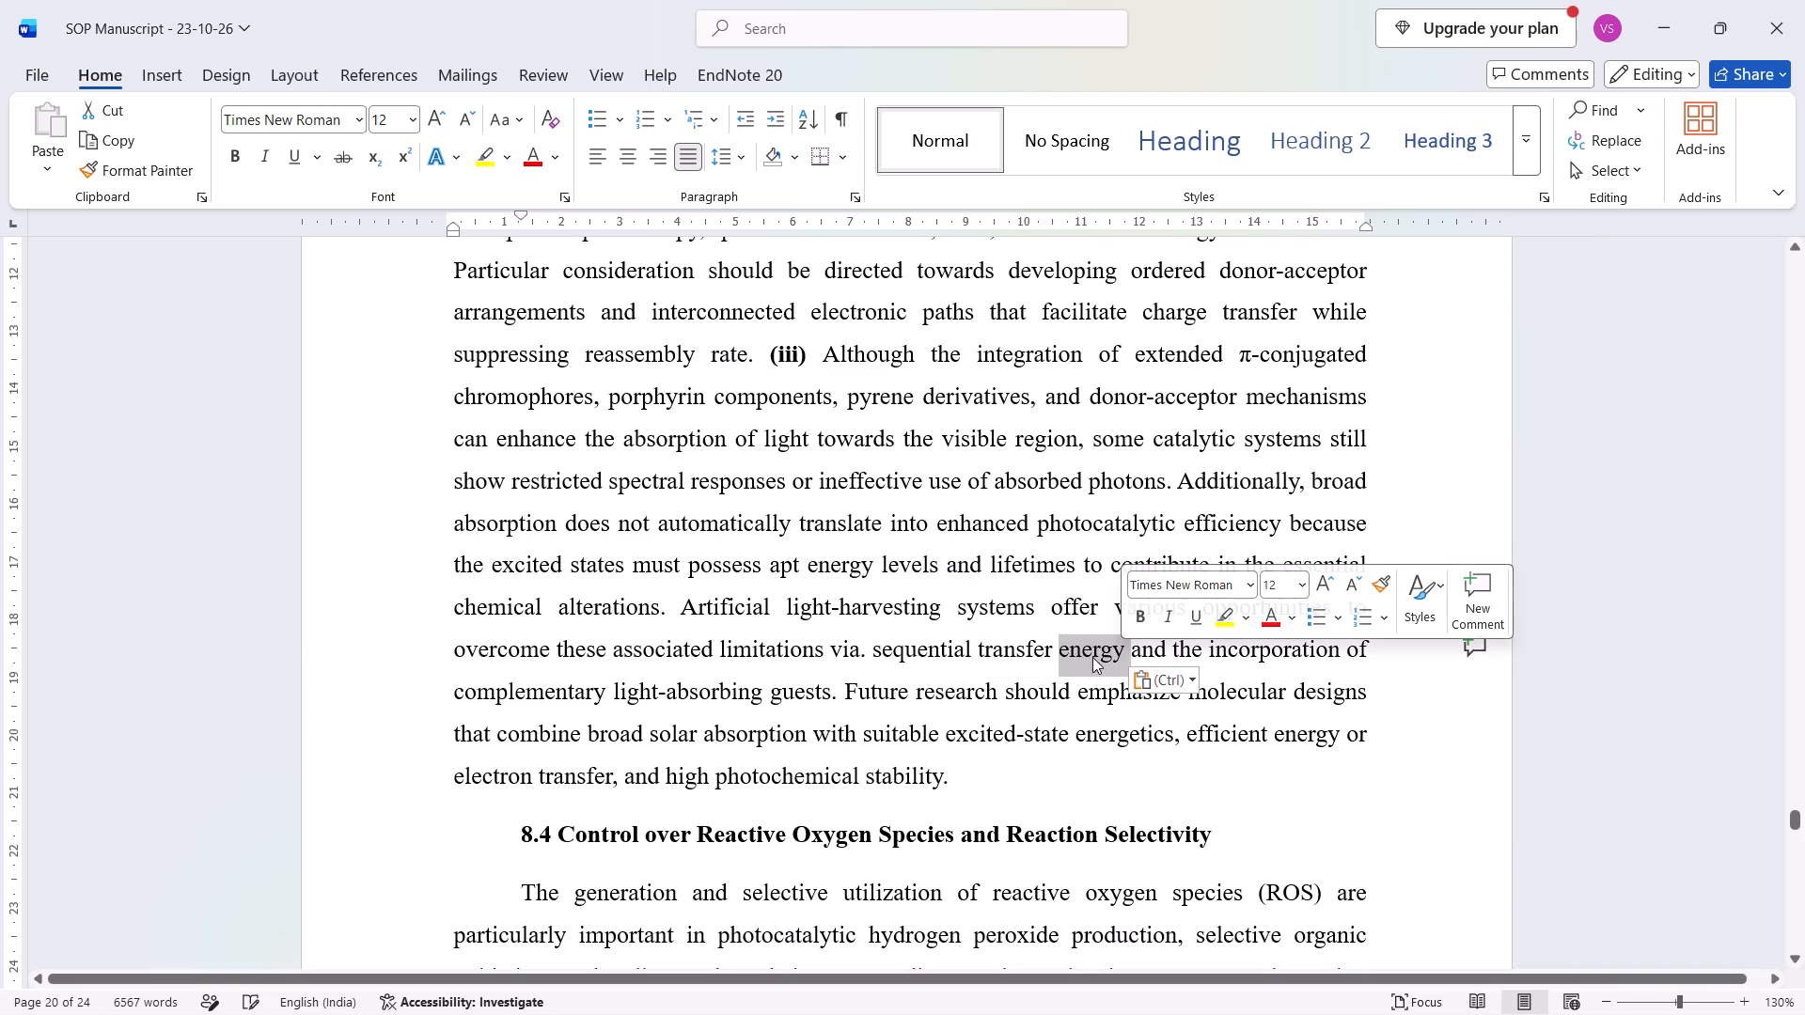
pyautogui.click(1062, 657)
pyautogui.write('of')
pyautogui.press('space')
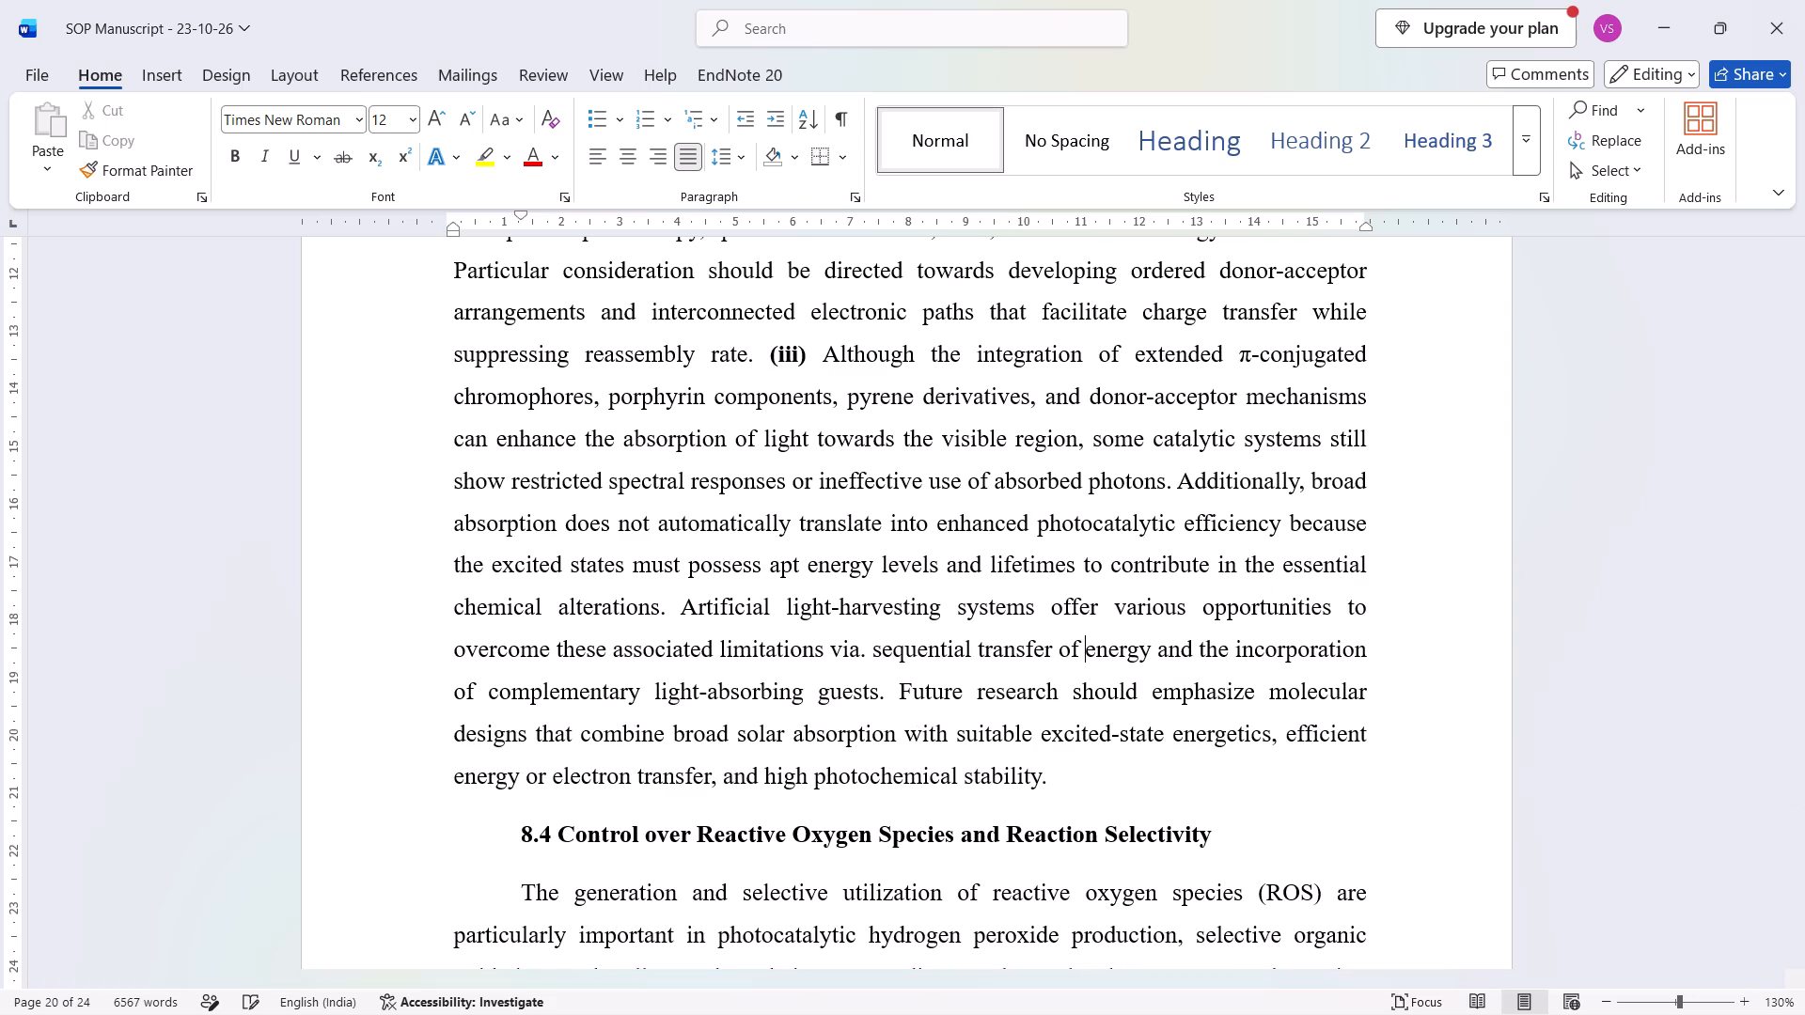
pyautogui.hotkey('ctrl', 's')
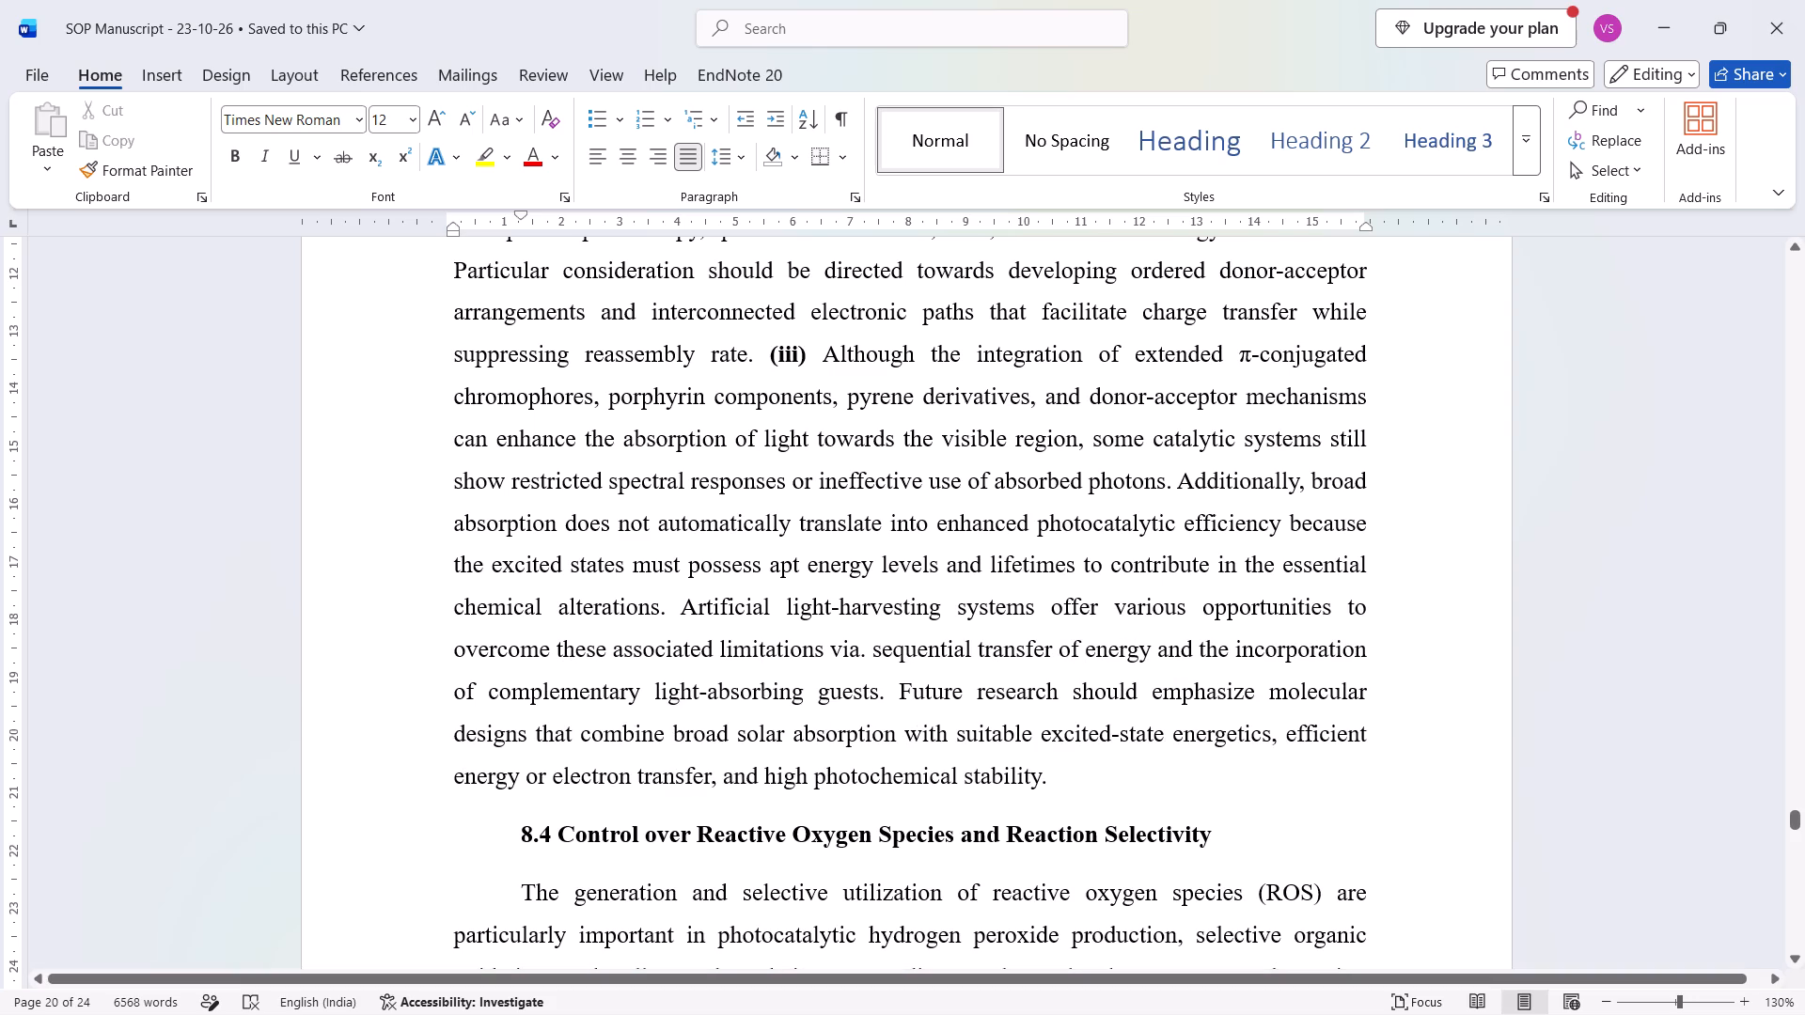
# Replace "incorporation" before "of complementary light-absorbing guests" in point (iii) with the suggested synonym "integration".
pyautogui.moveTo(1366, 652); pyautogui.dragTo(1236, 653)
pyautogui.rightClick(1253, 652)
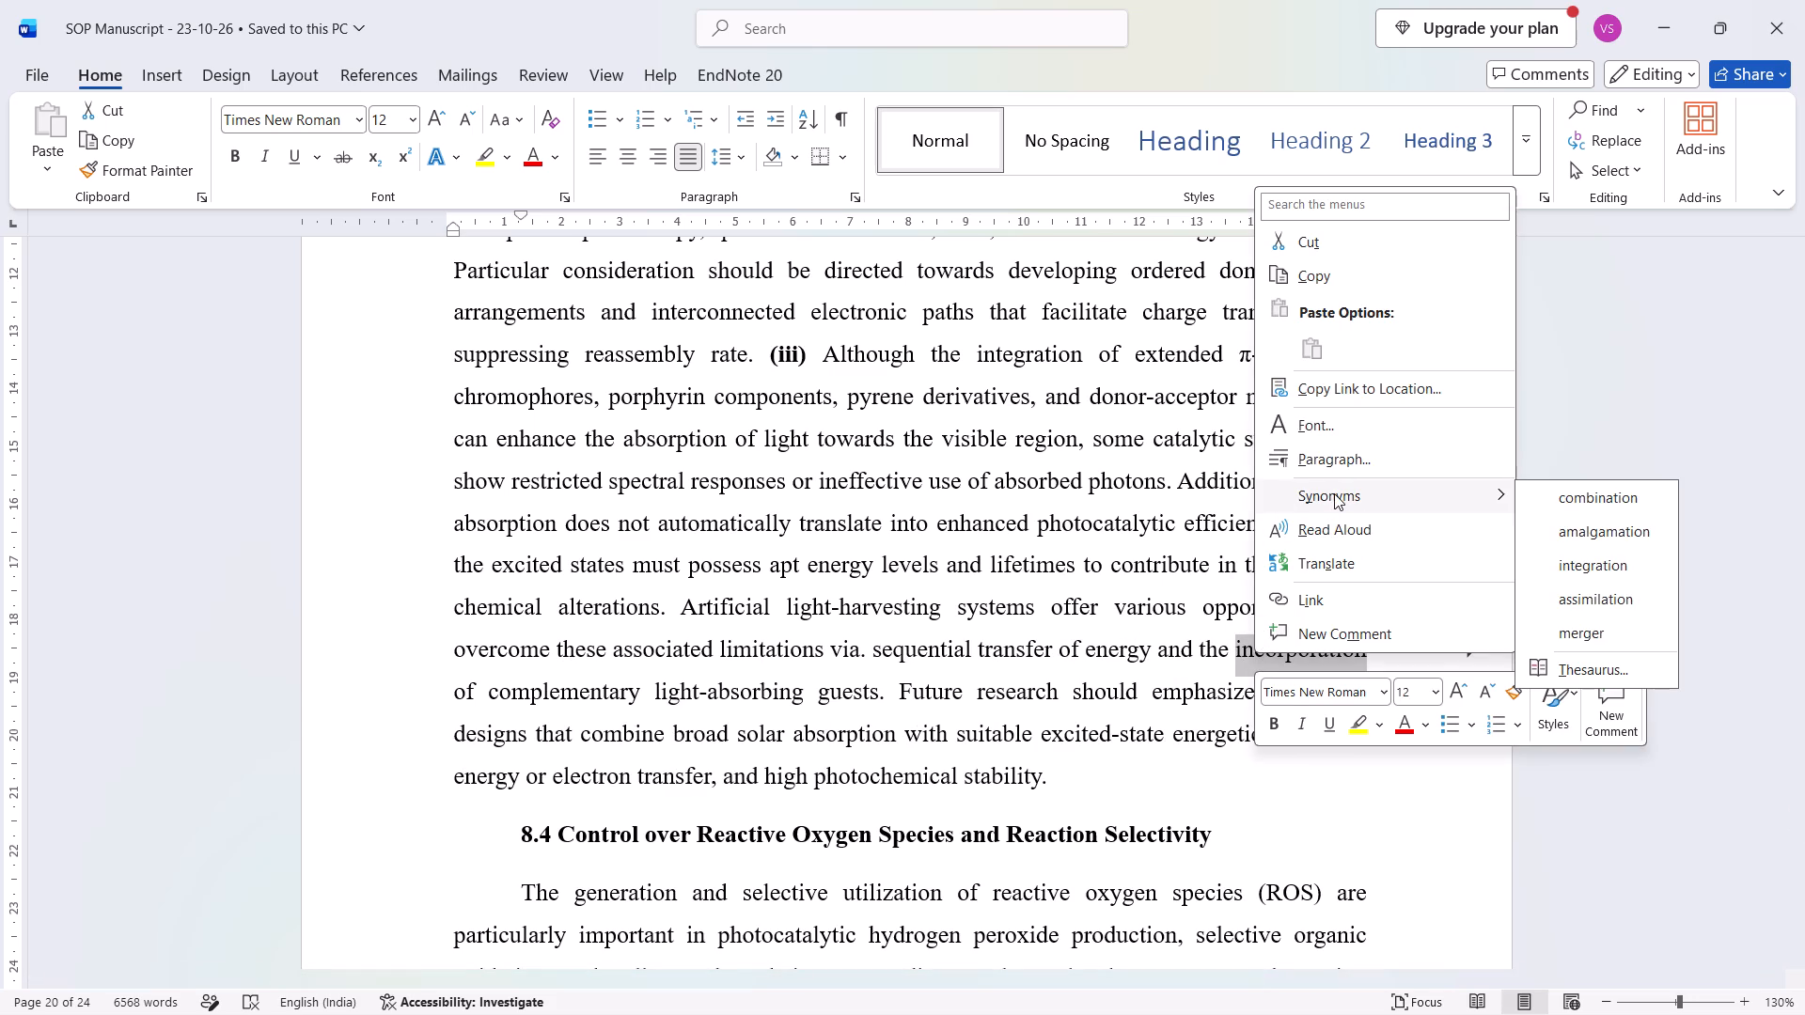
pyautogui.click(1593, 559)
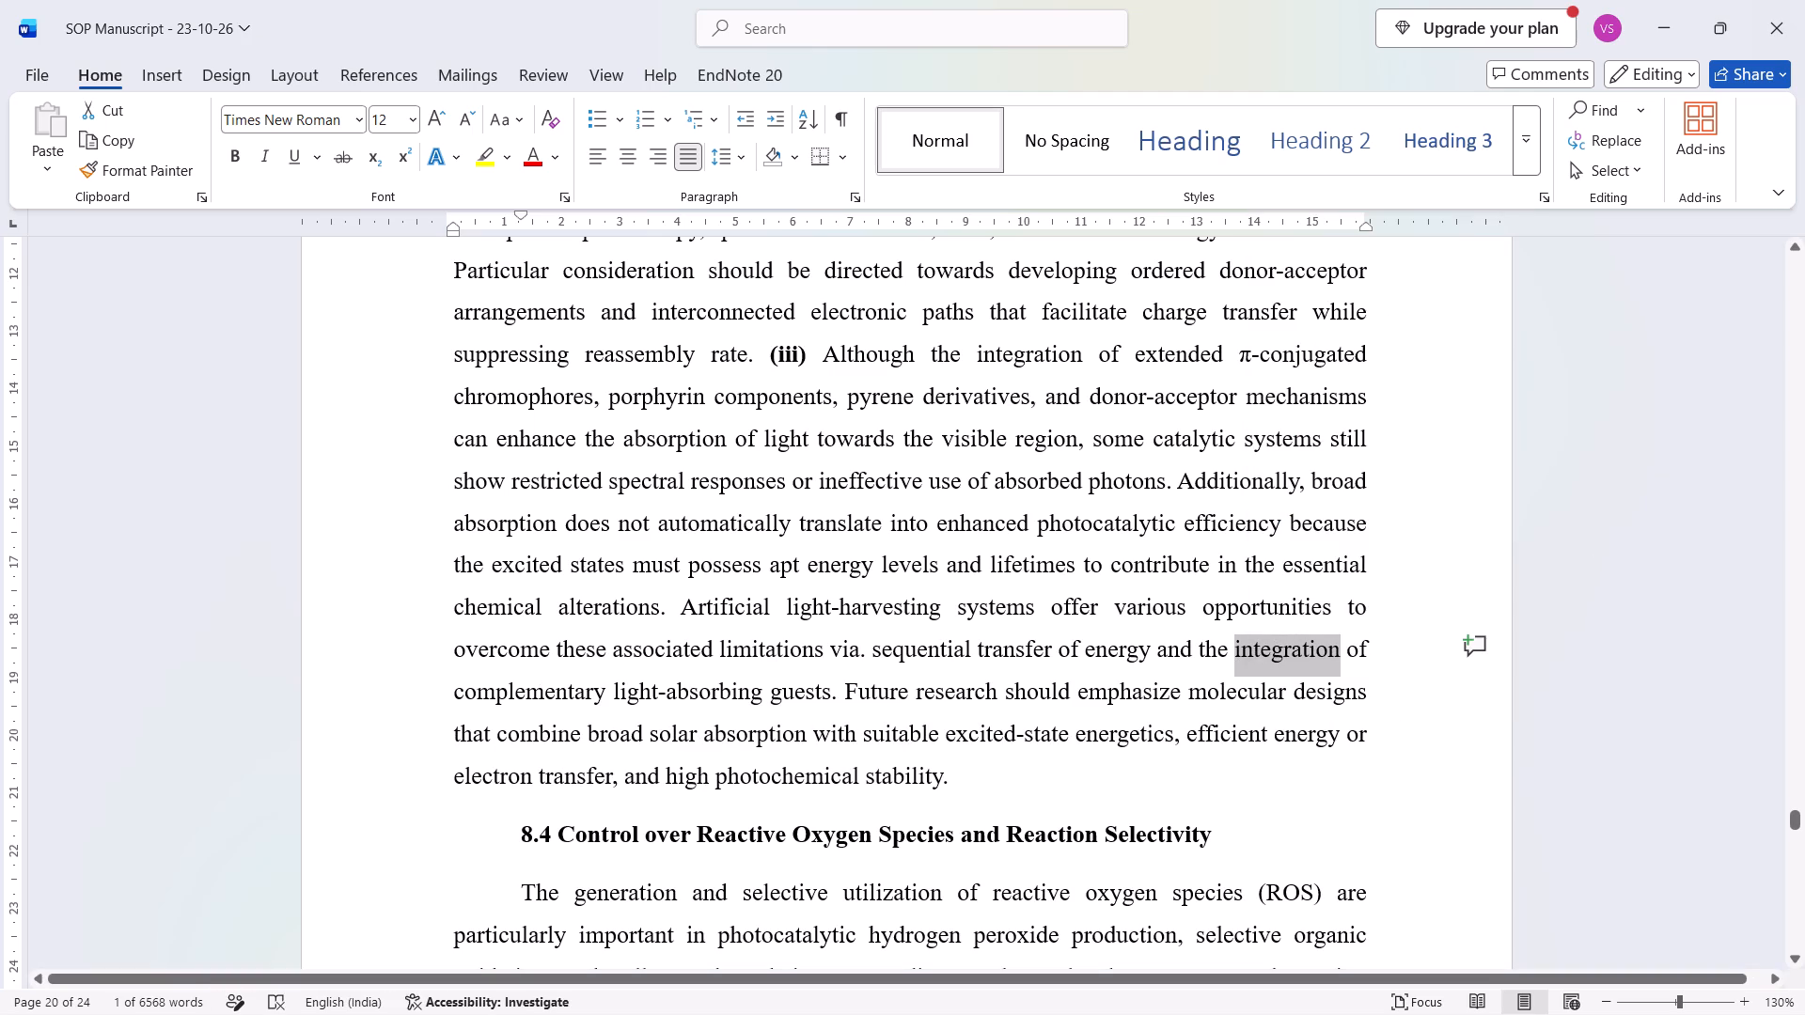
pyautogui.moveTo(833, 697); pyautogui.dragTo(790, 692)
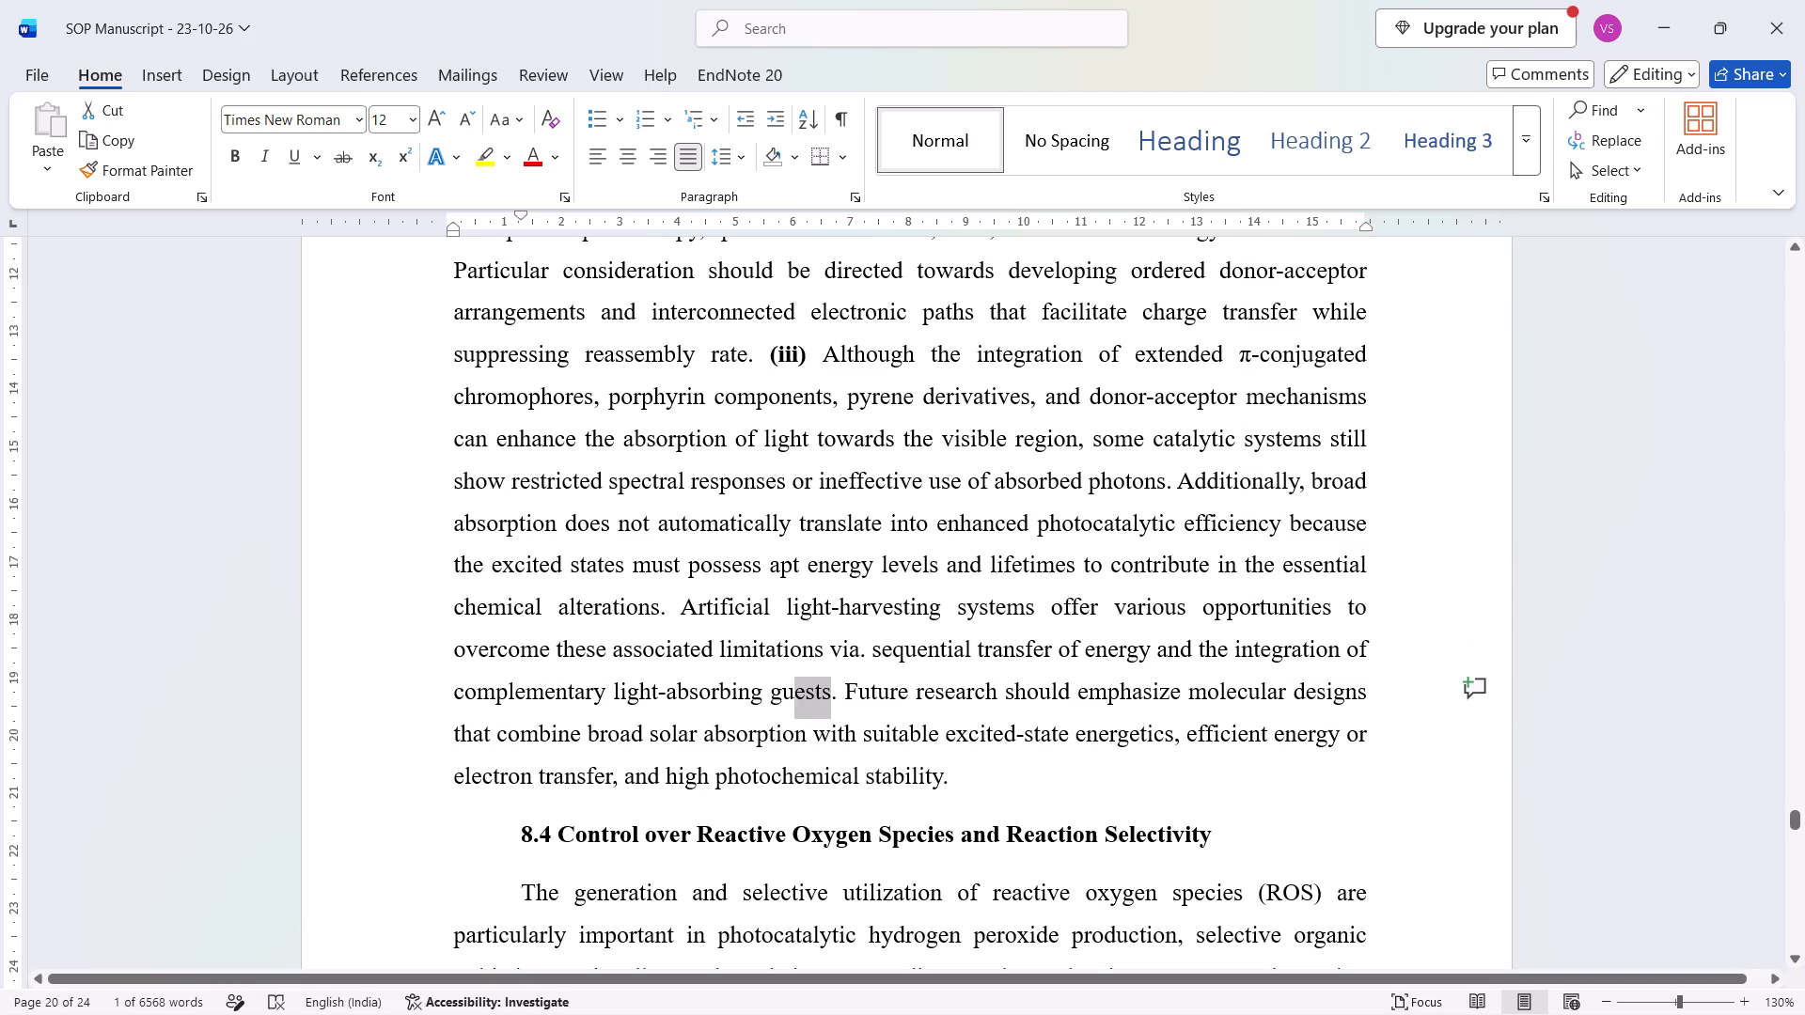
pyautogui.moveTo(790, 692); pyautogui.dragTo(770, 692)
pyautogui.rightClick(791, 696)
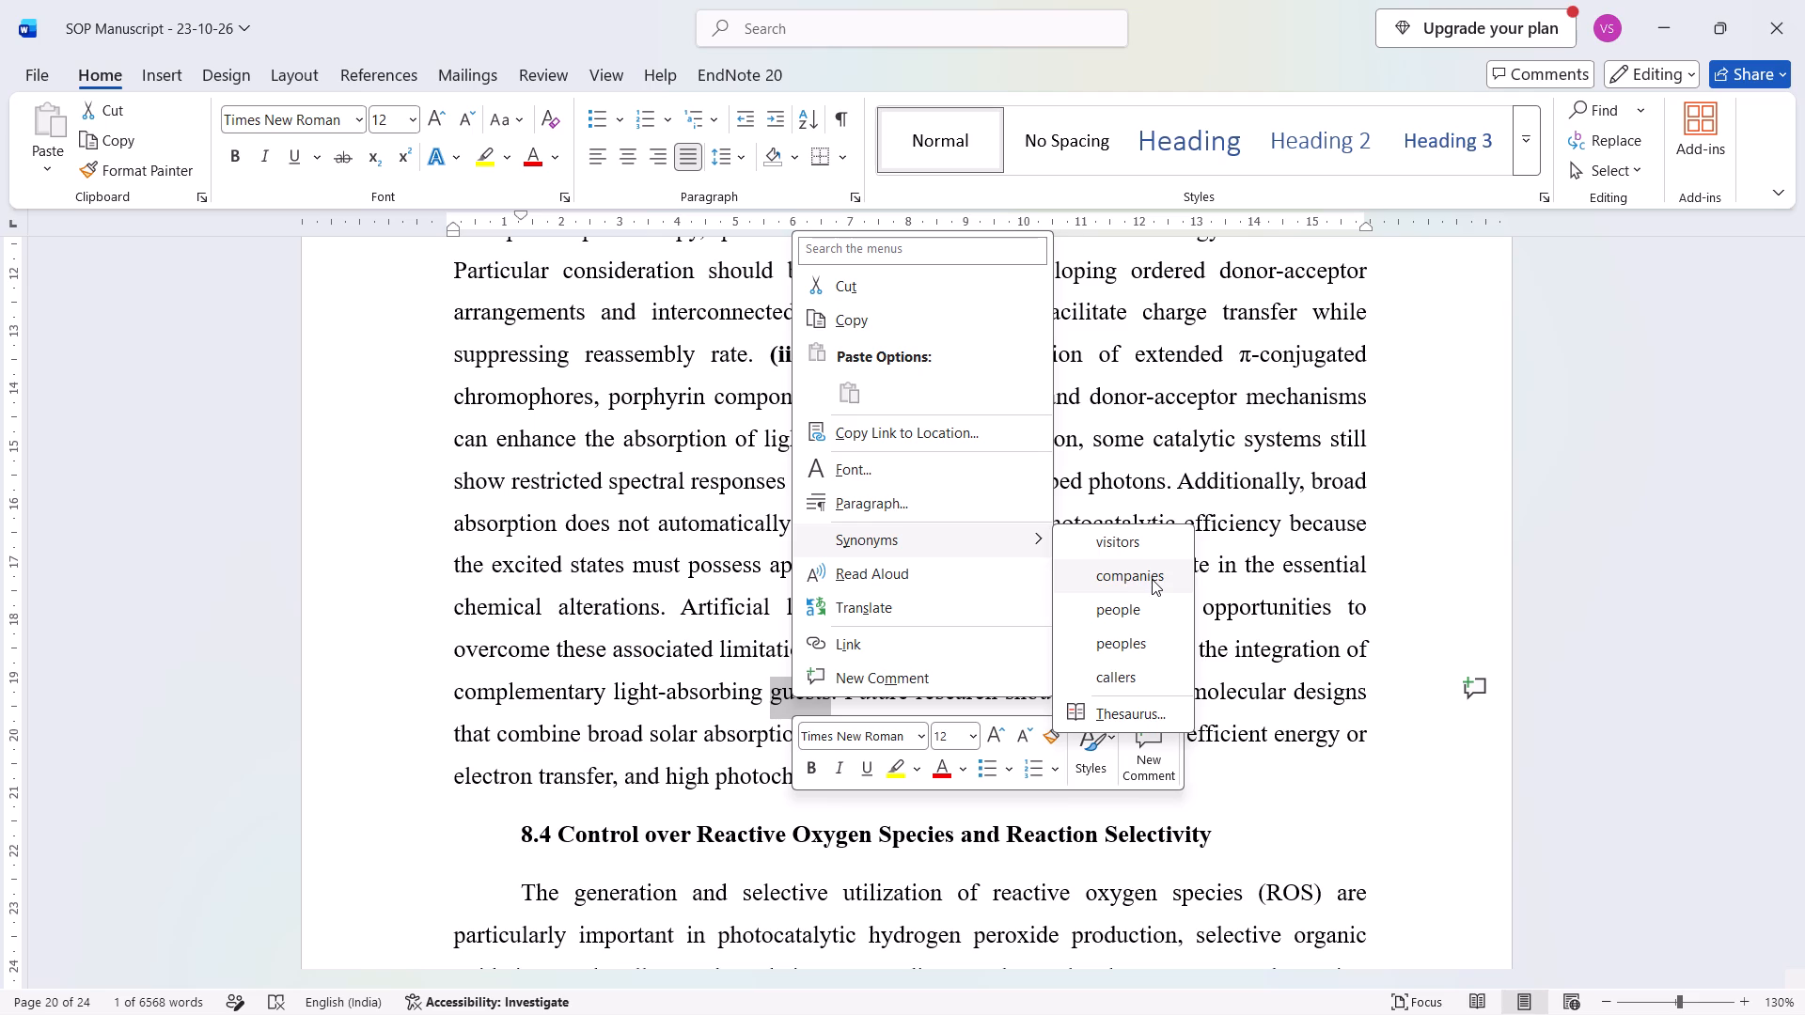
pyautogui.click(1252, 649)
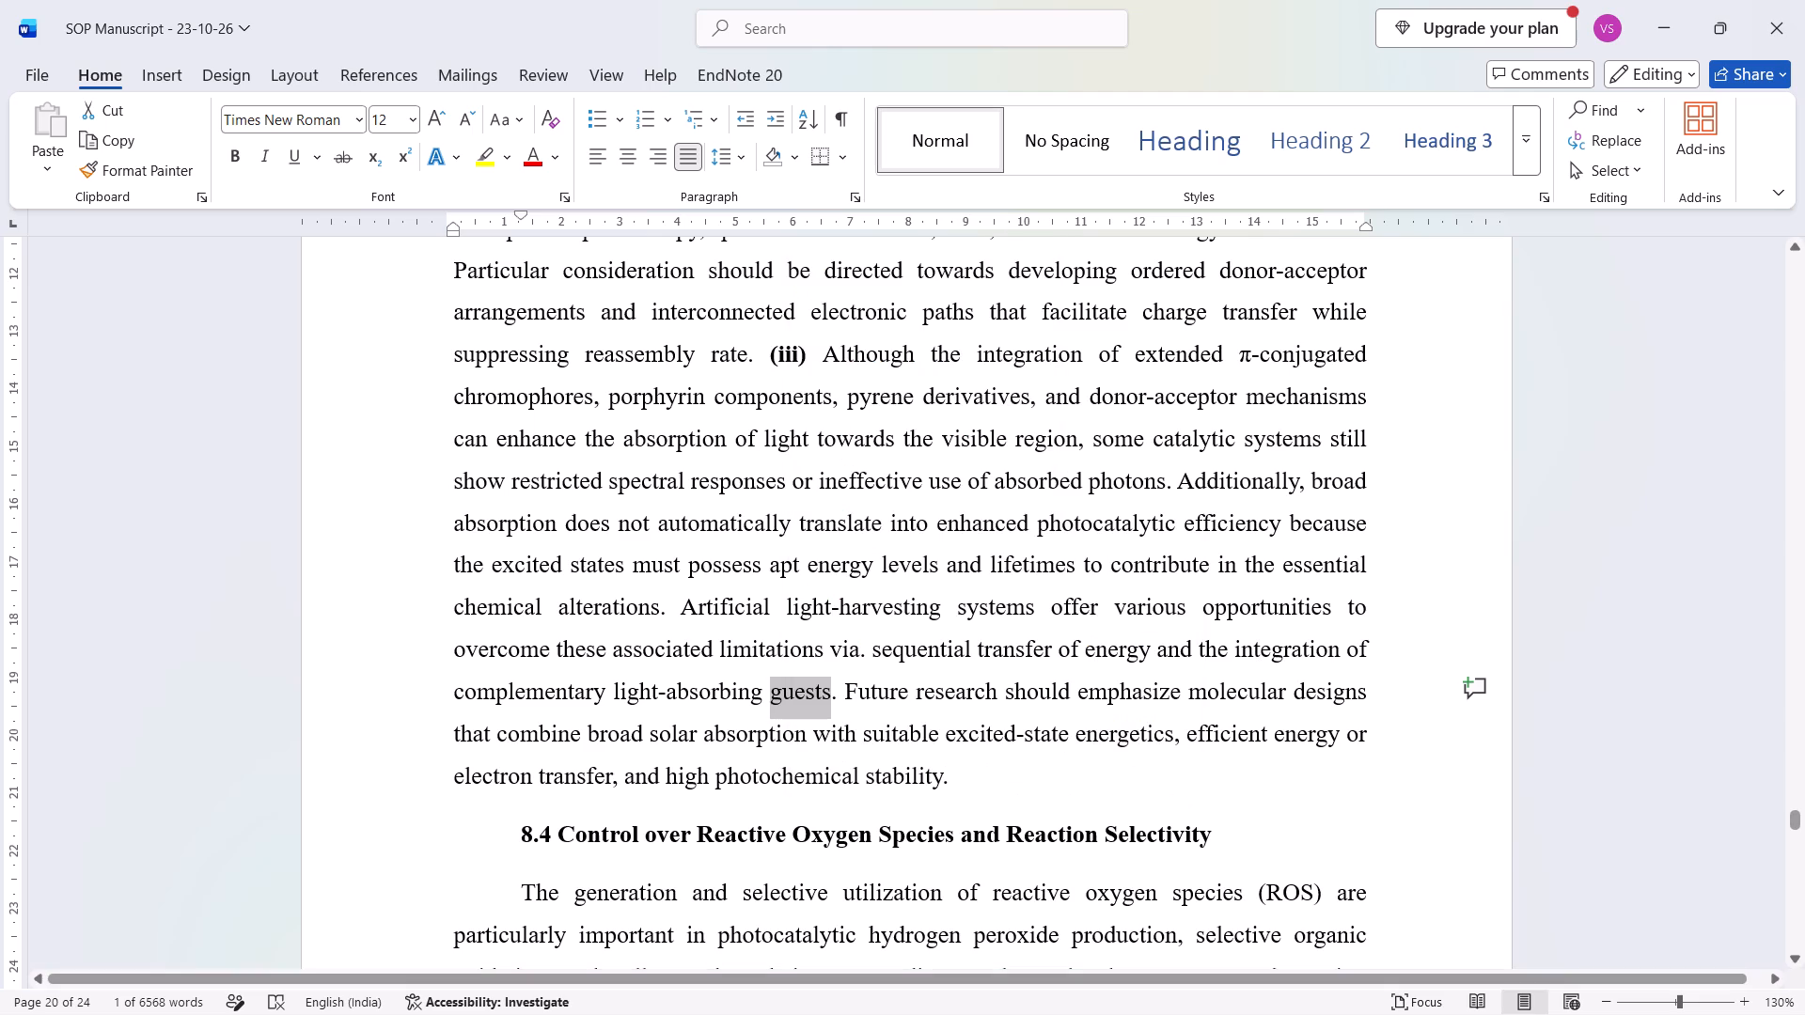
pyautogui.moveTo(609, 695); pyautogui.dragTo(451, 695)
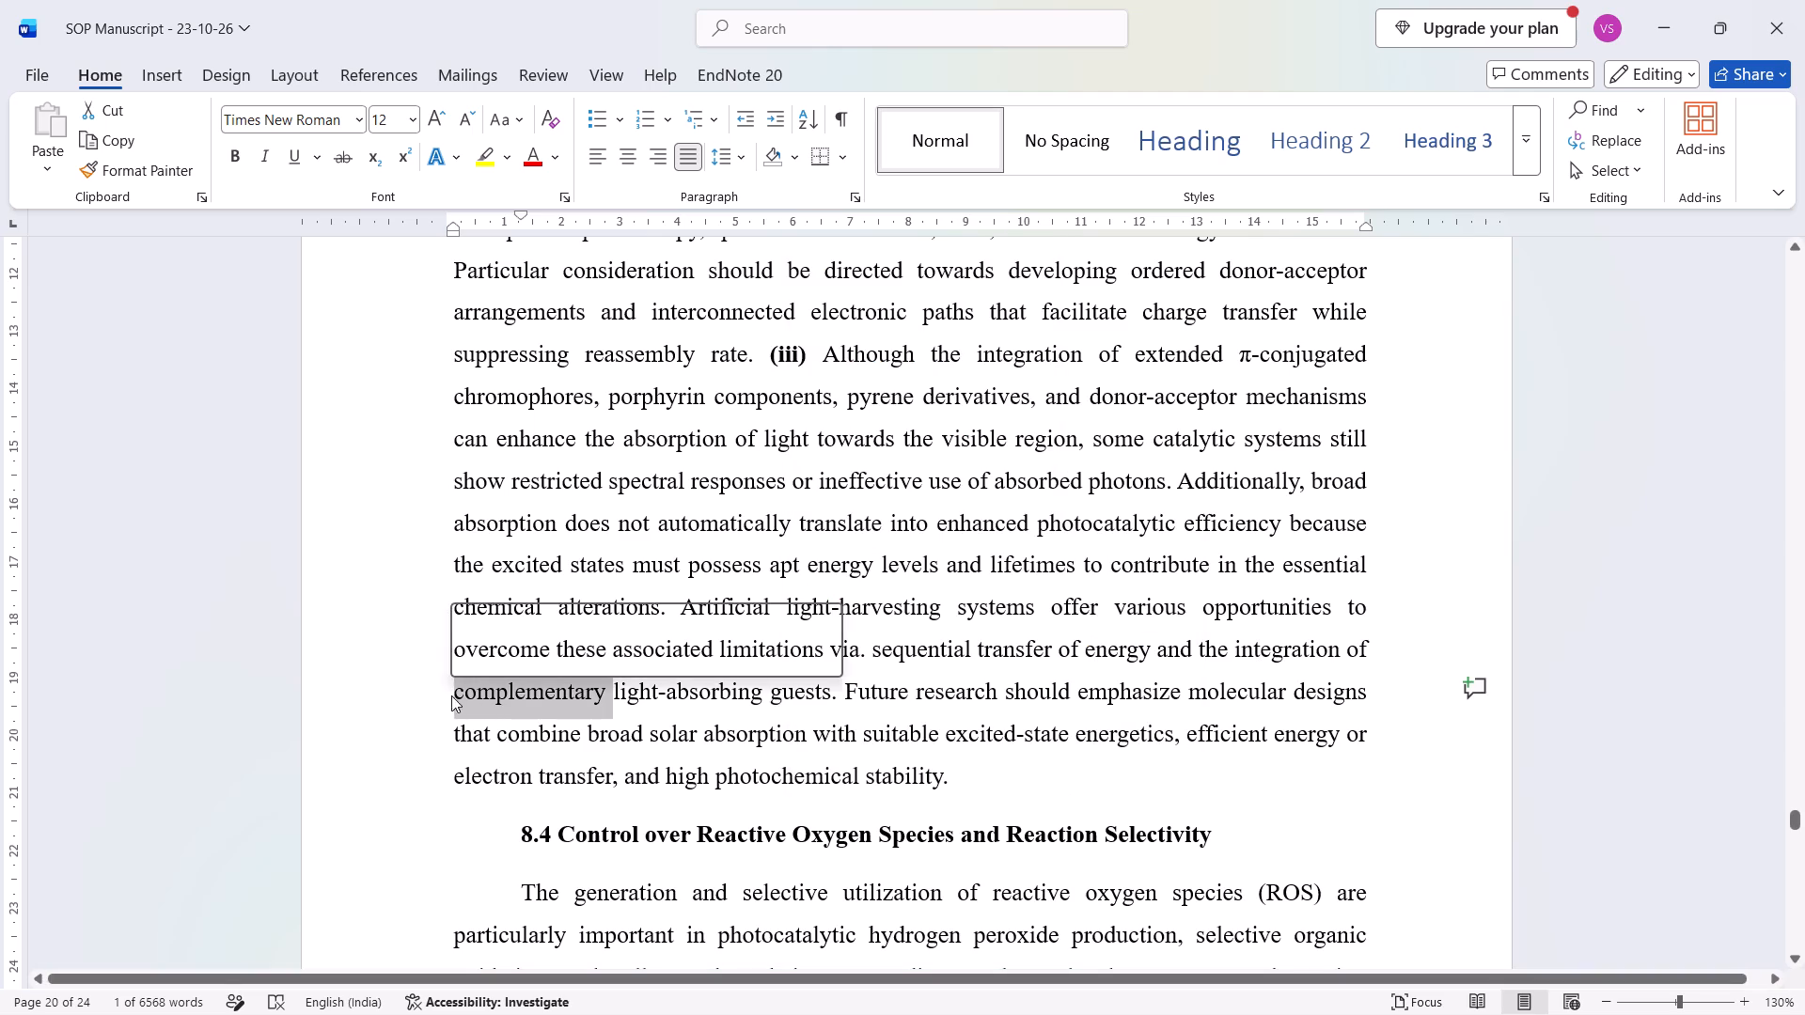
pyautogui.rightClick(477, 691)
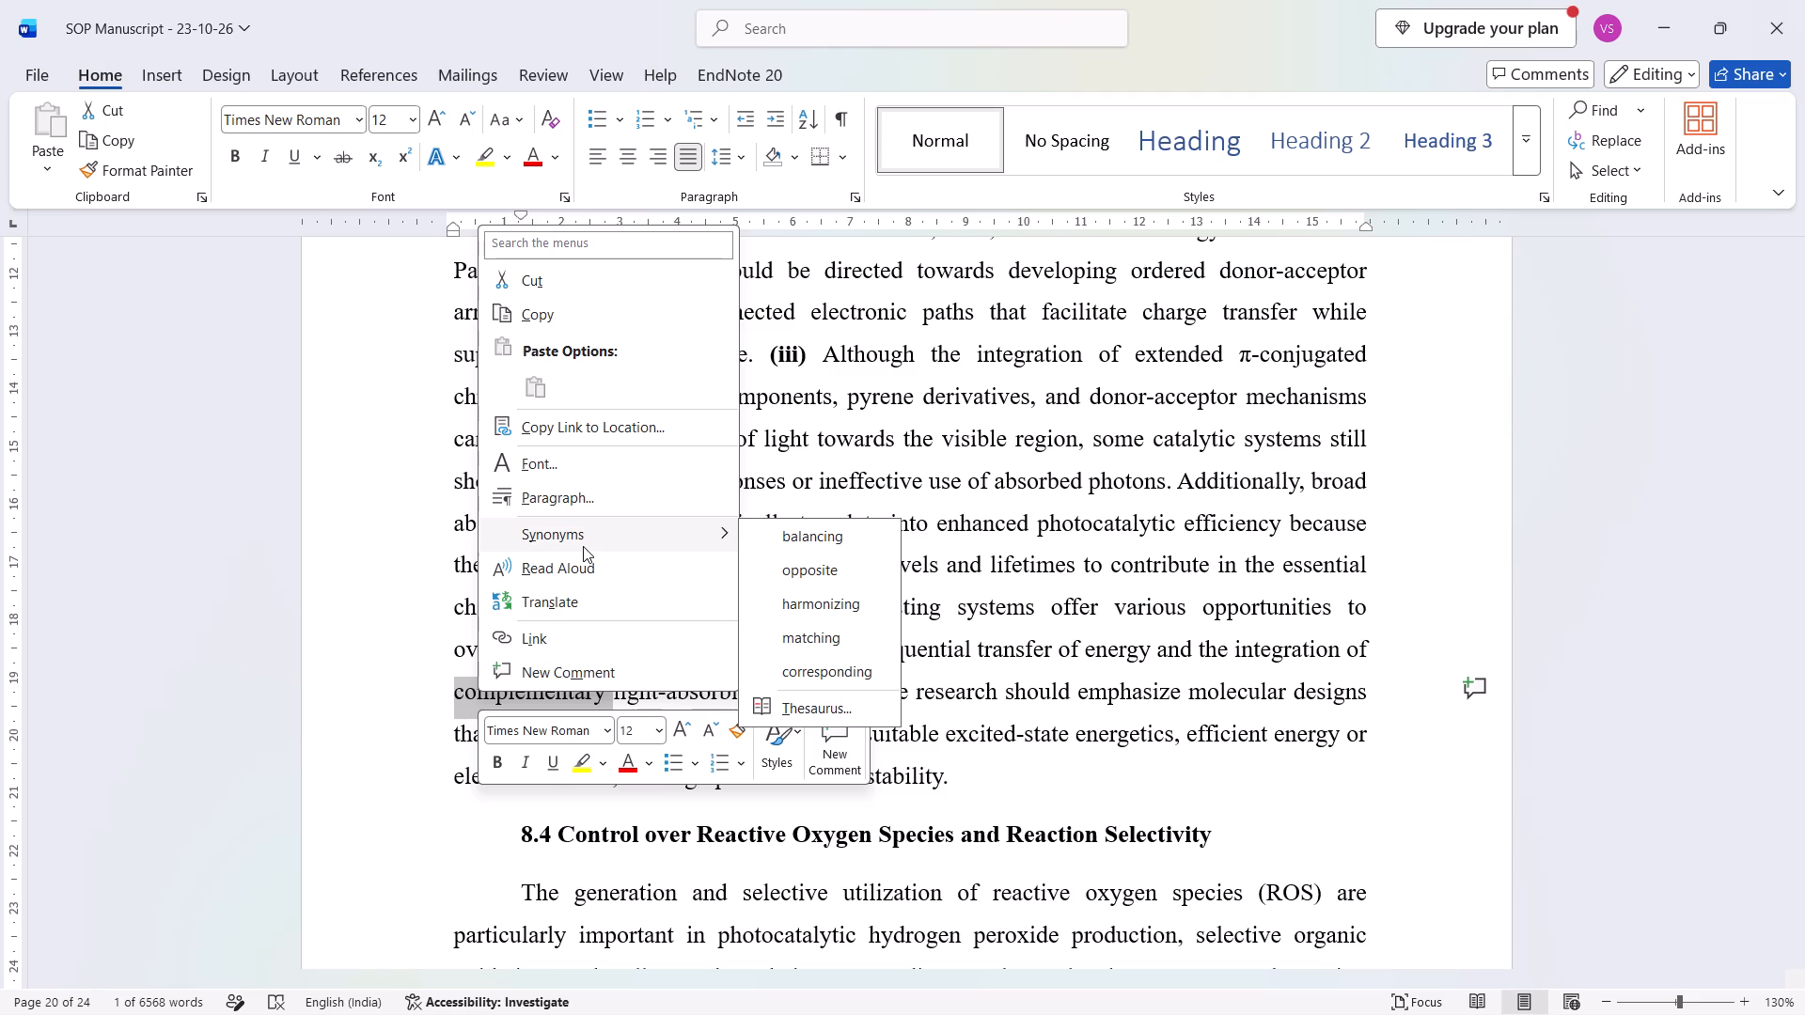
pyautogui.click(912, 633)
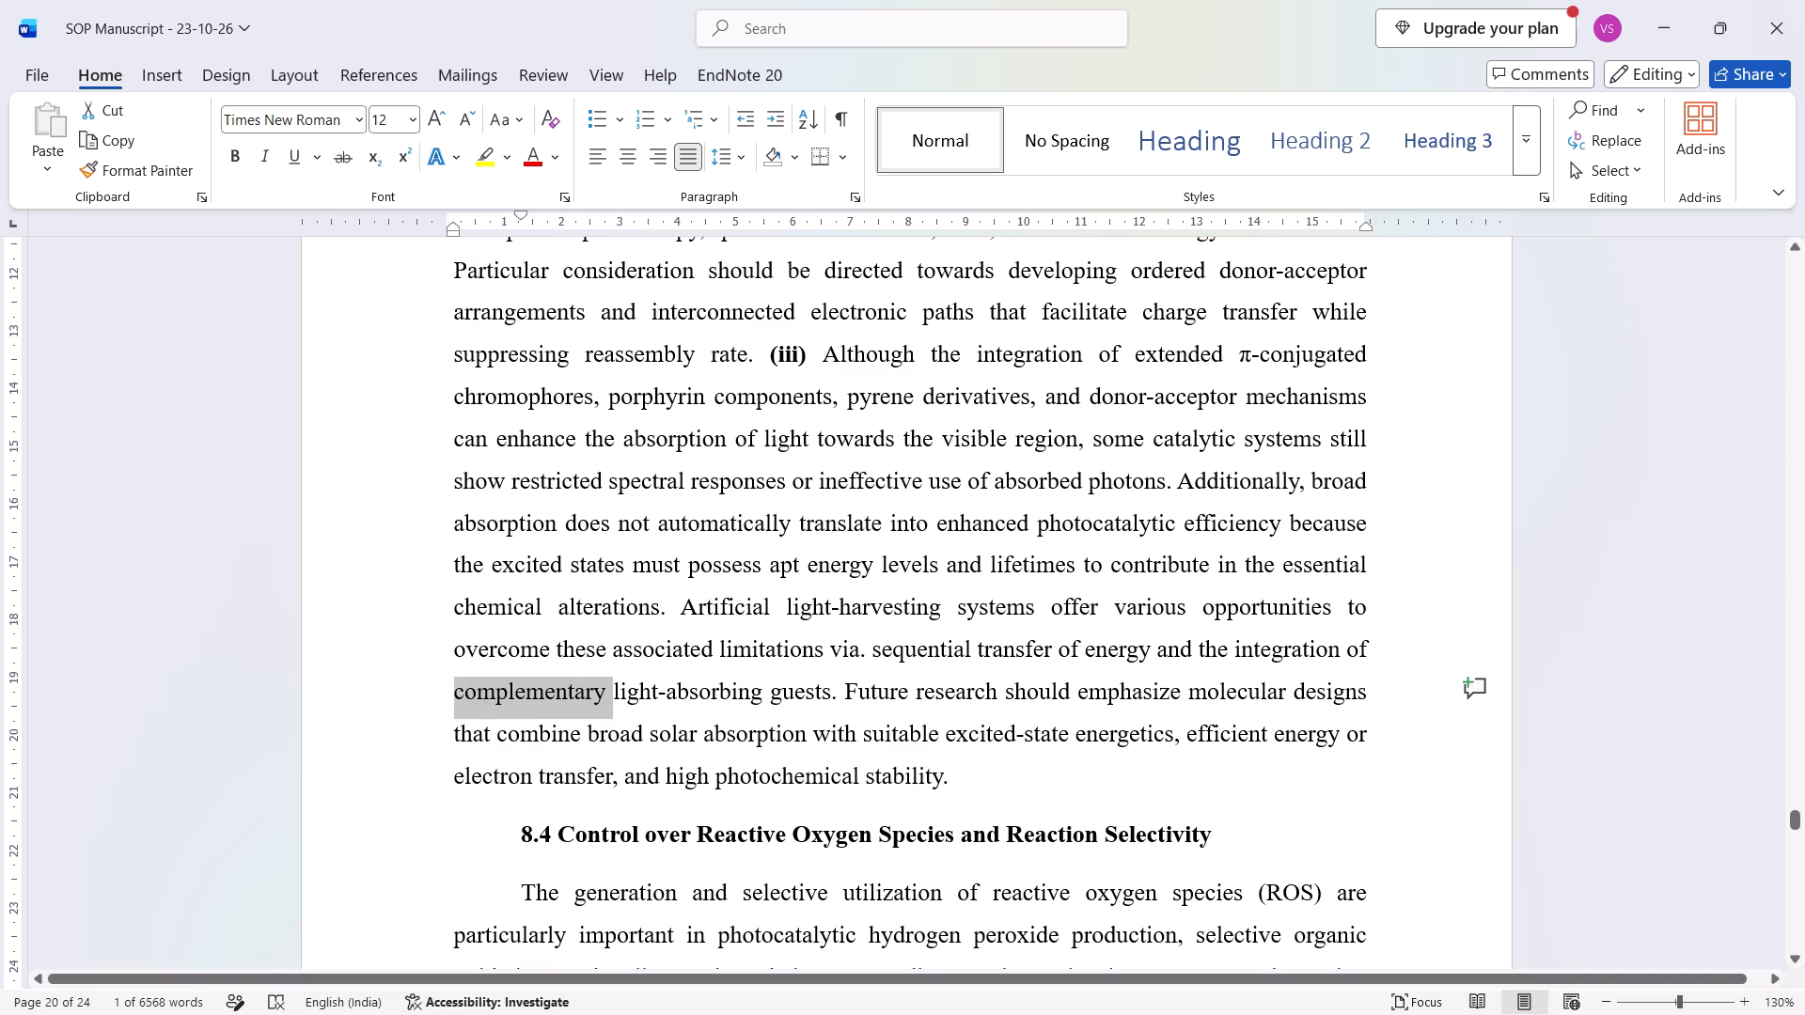
# Replace "emphasize" with the suggested synonym "highlight" and add "the" before "molecular designs" in point (iii)'s future research sentence.
pyautogui.moveTo(1184, 699); pyautogui.dragTo(1081, 698)
pyautogui.rightClick(1091, 696)
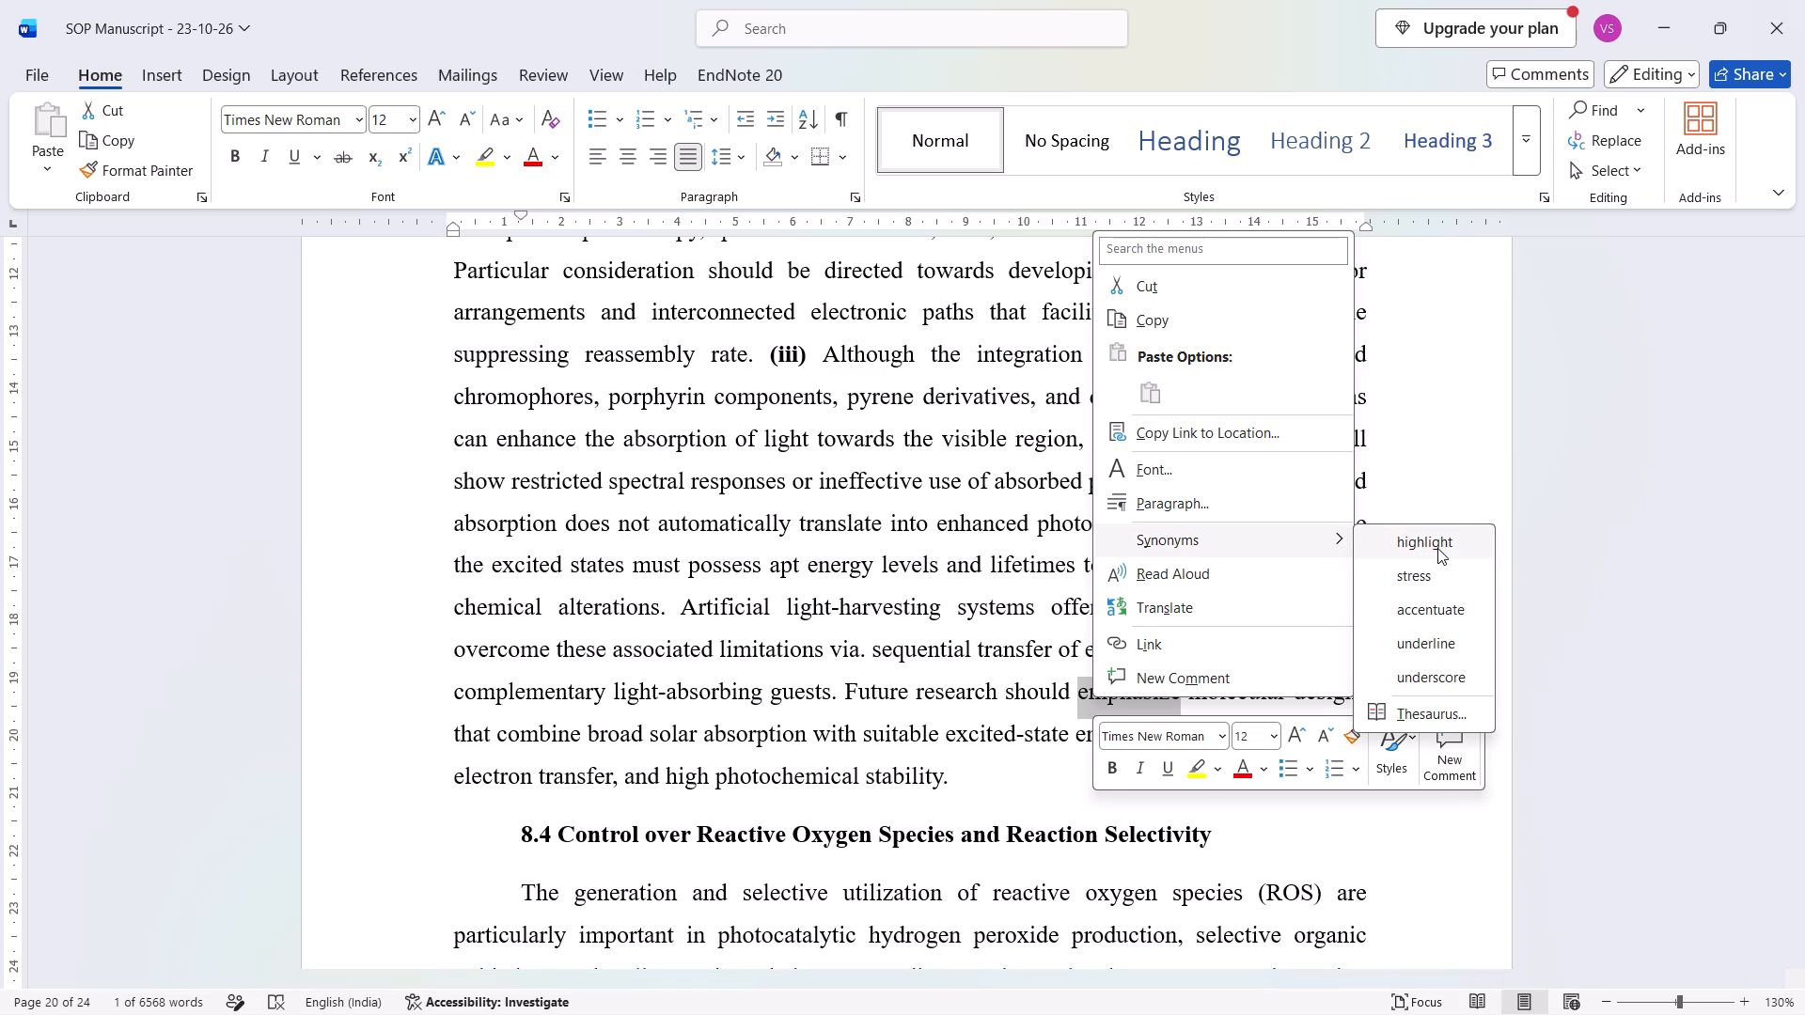
pyautogui.click(1437, 548)
pyautogui.click(1186, 697)
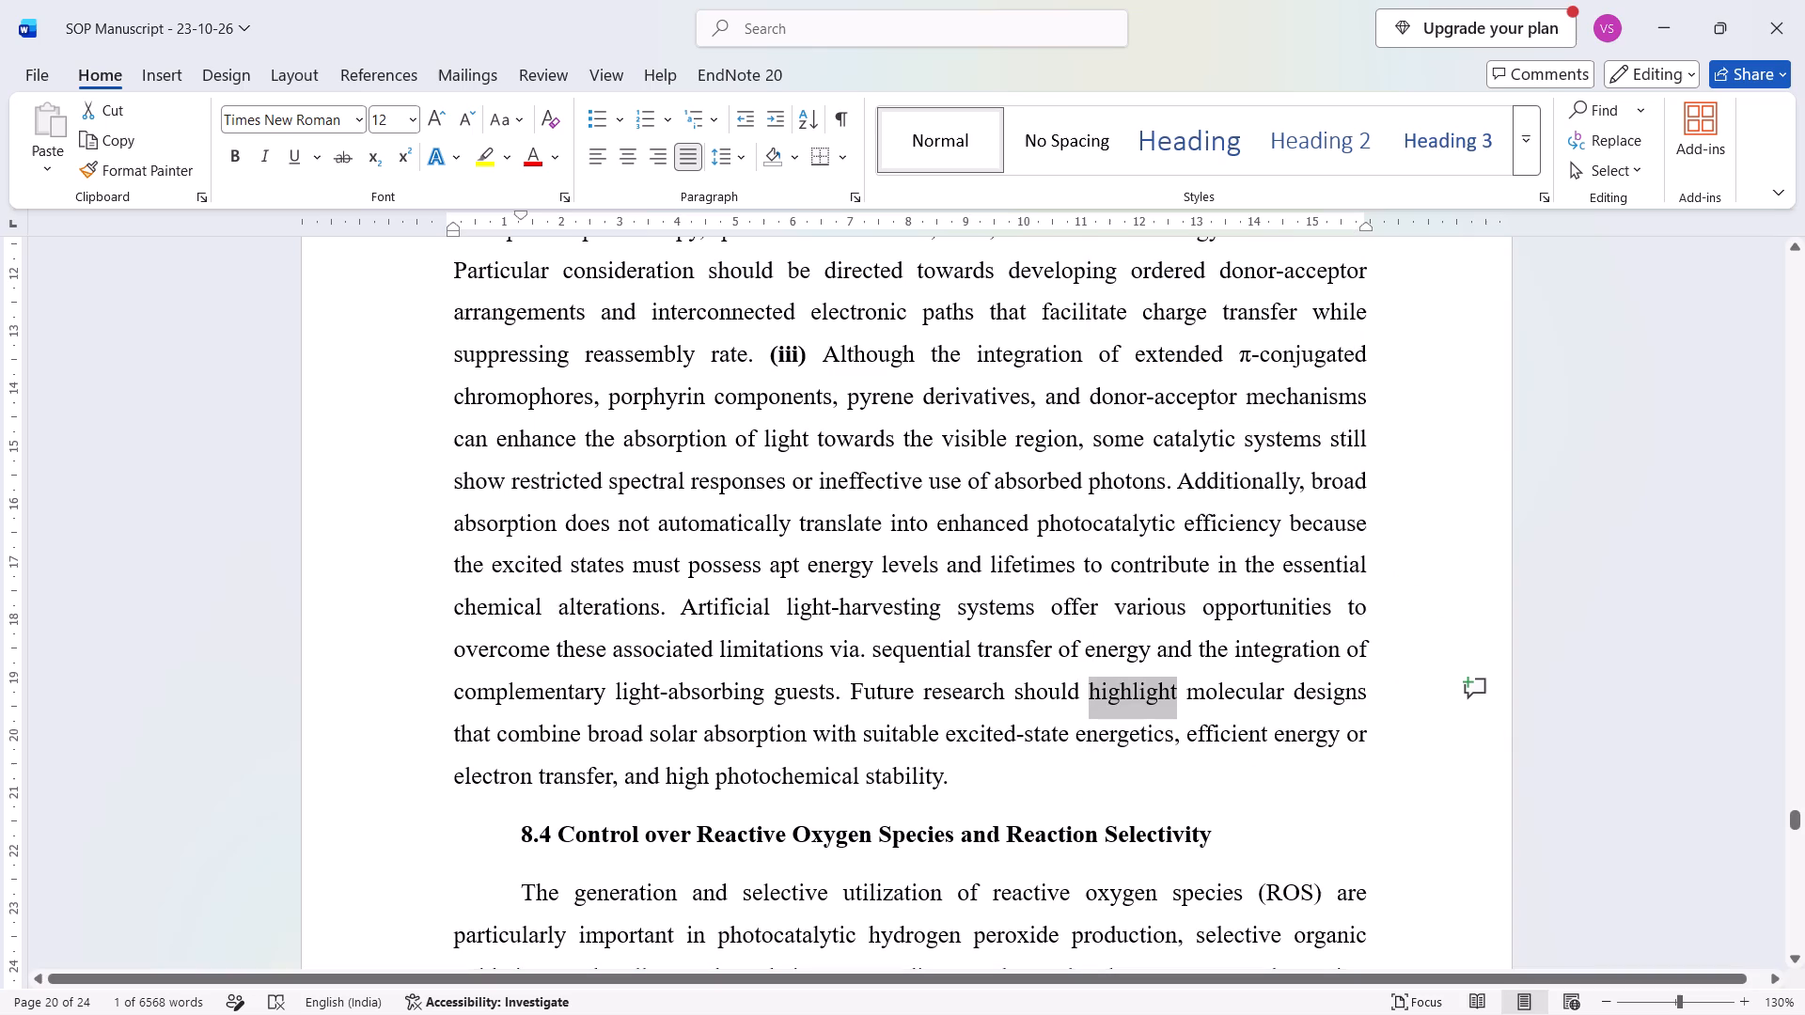
pyautogui.write('the')
pyautogui.press('space')
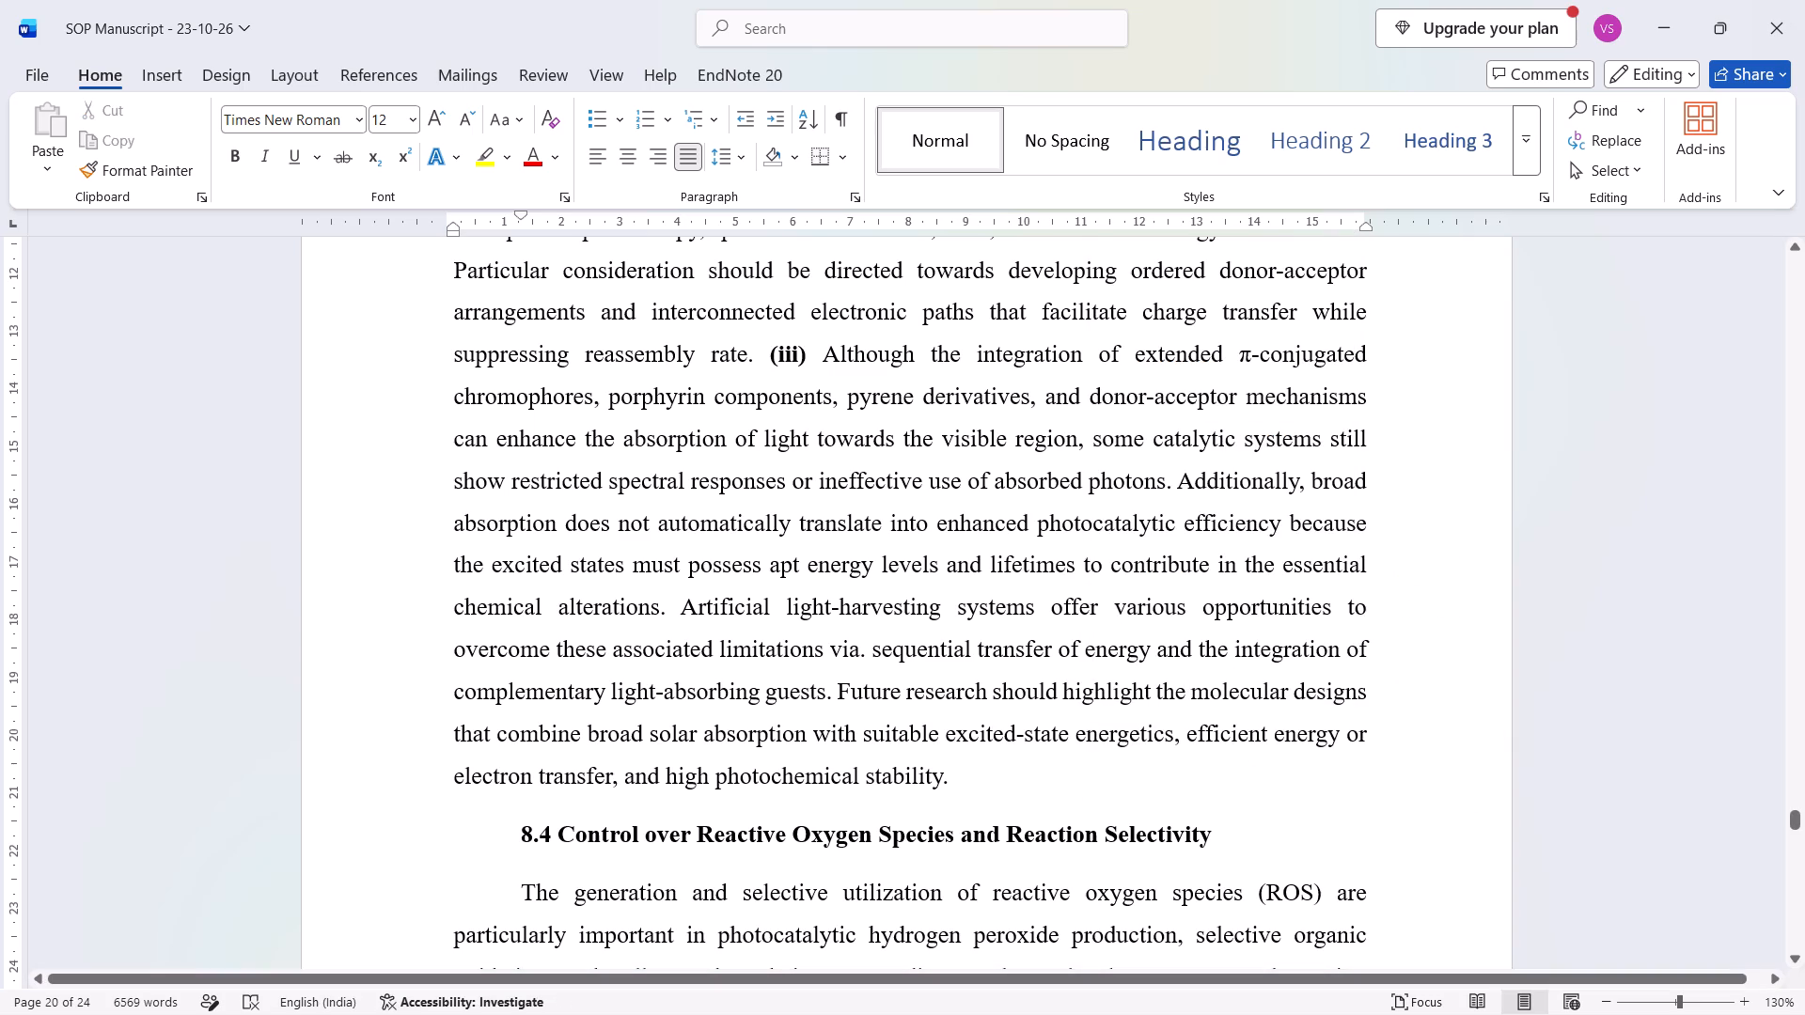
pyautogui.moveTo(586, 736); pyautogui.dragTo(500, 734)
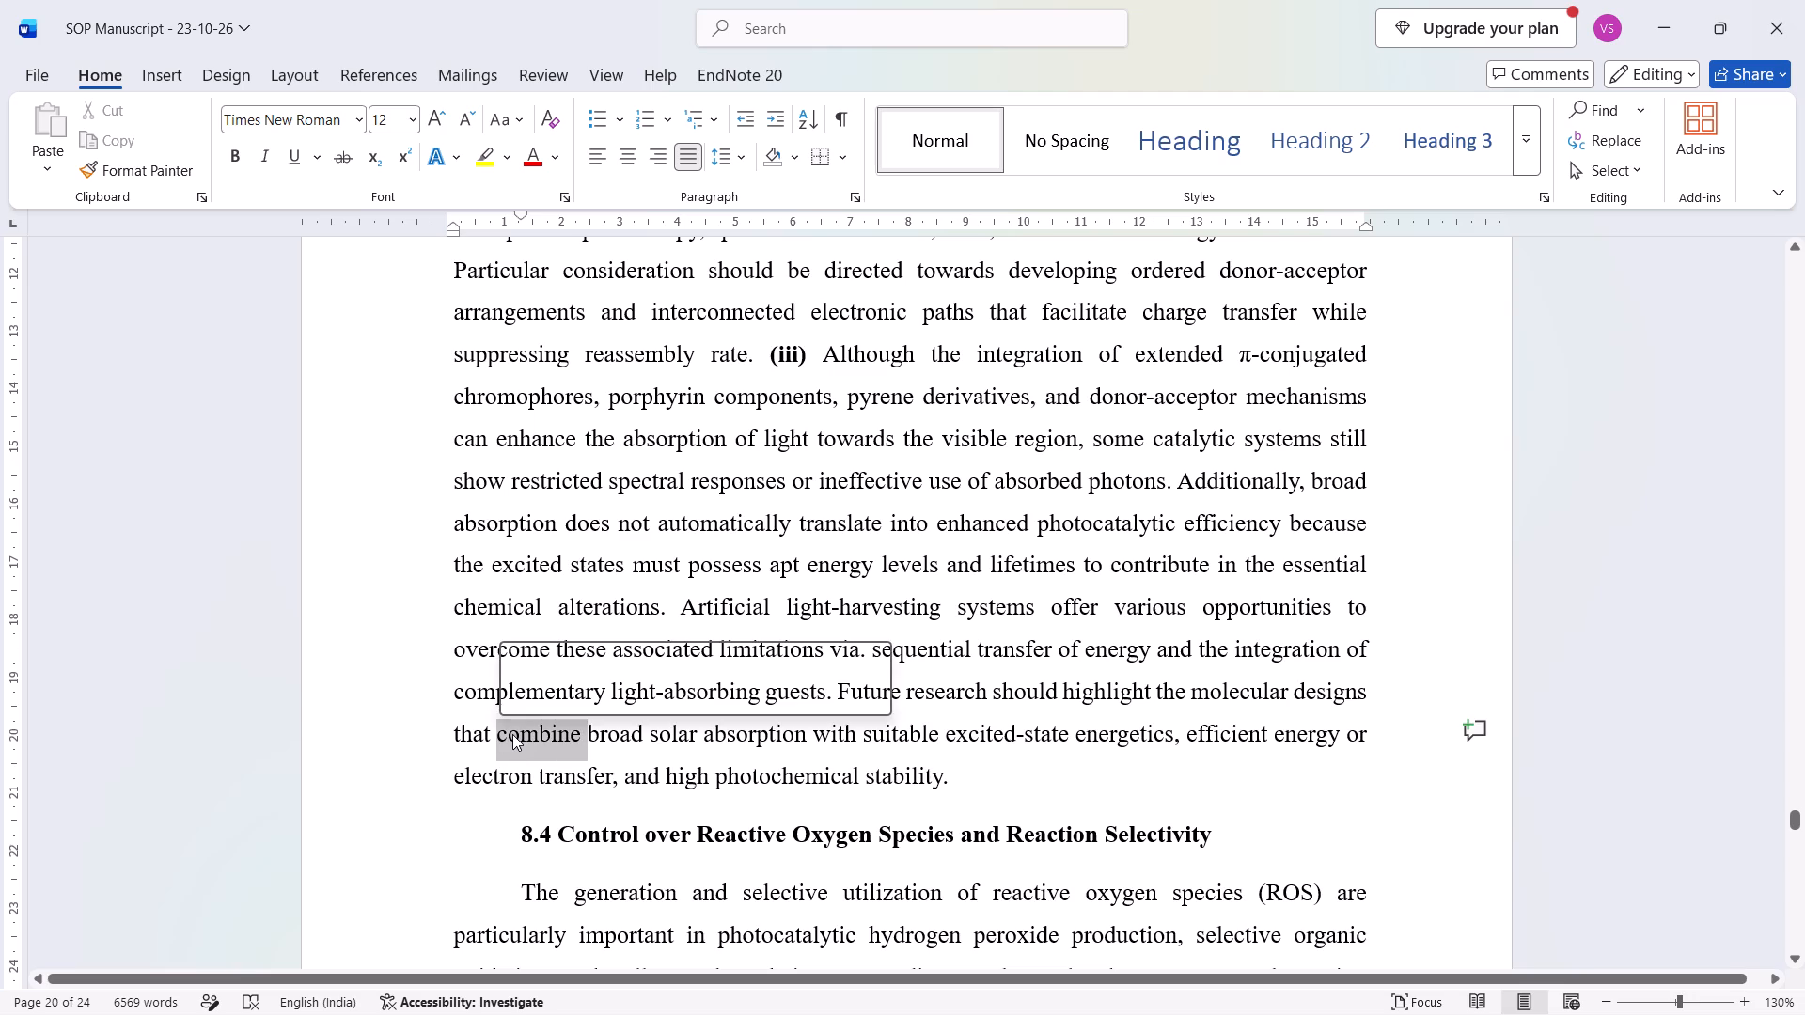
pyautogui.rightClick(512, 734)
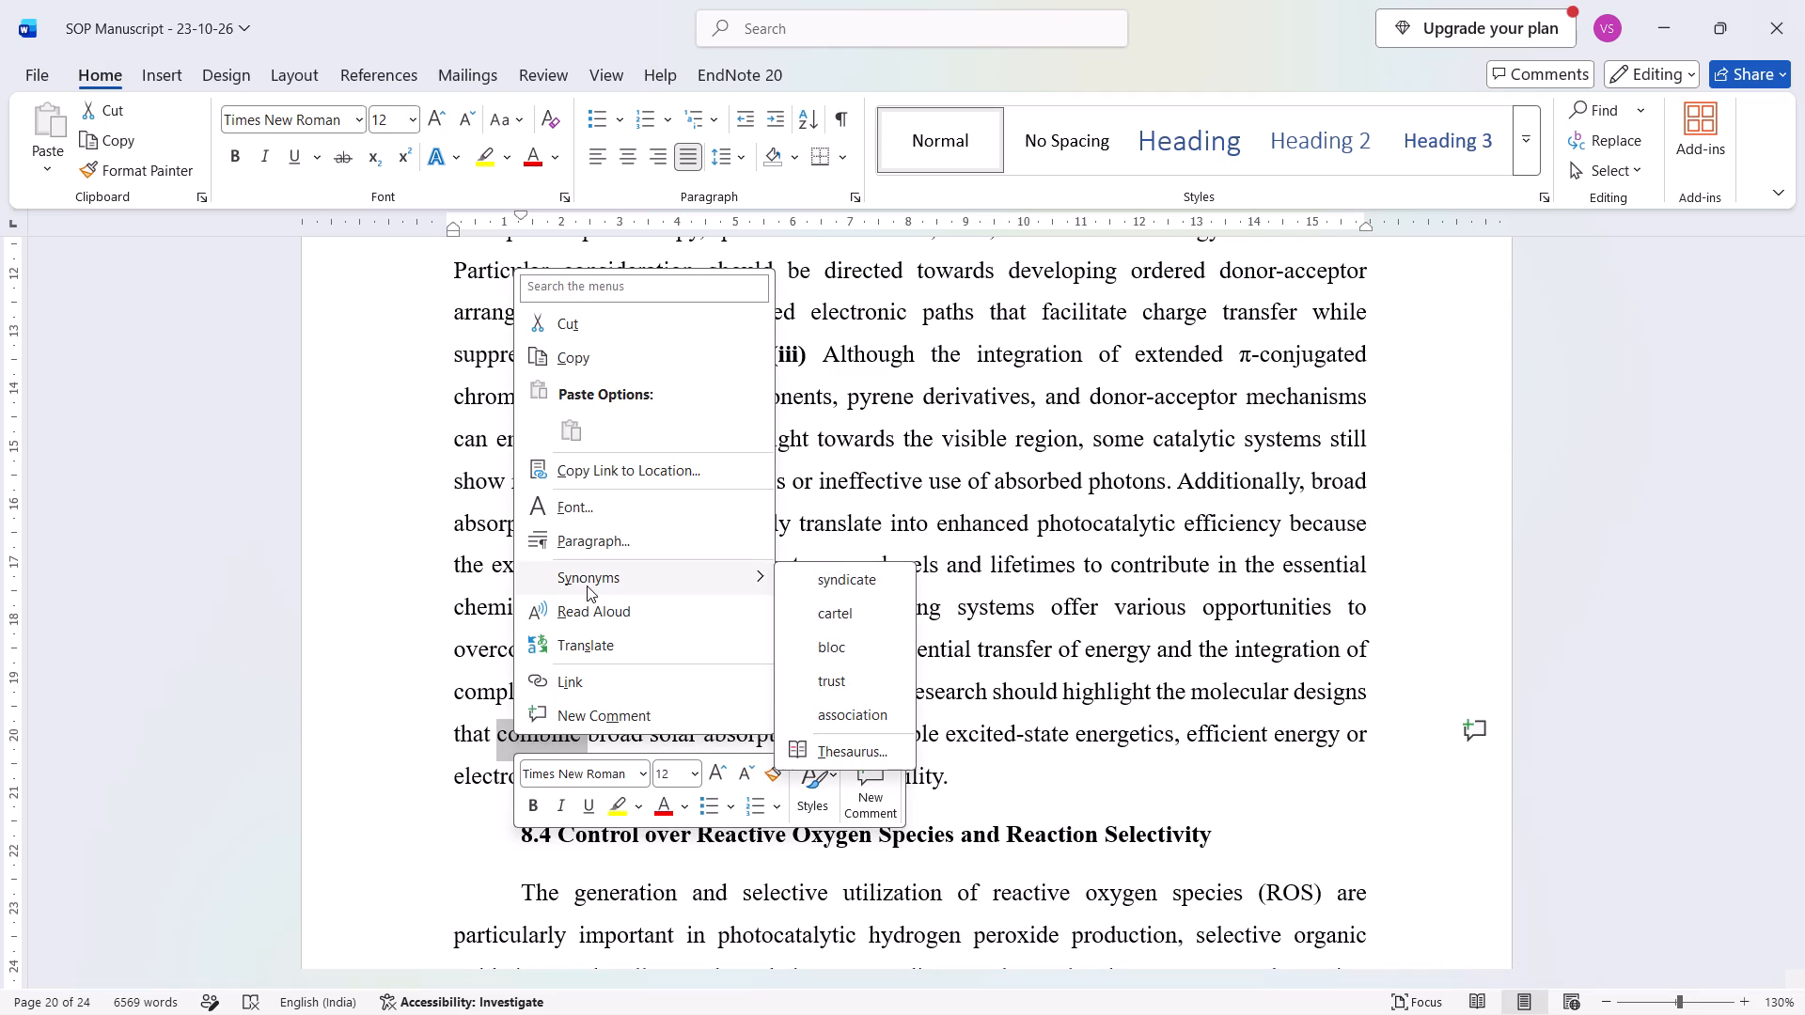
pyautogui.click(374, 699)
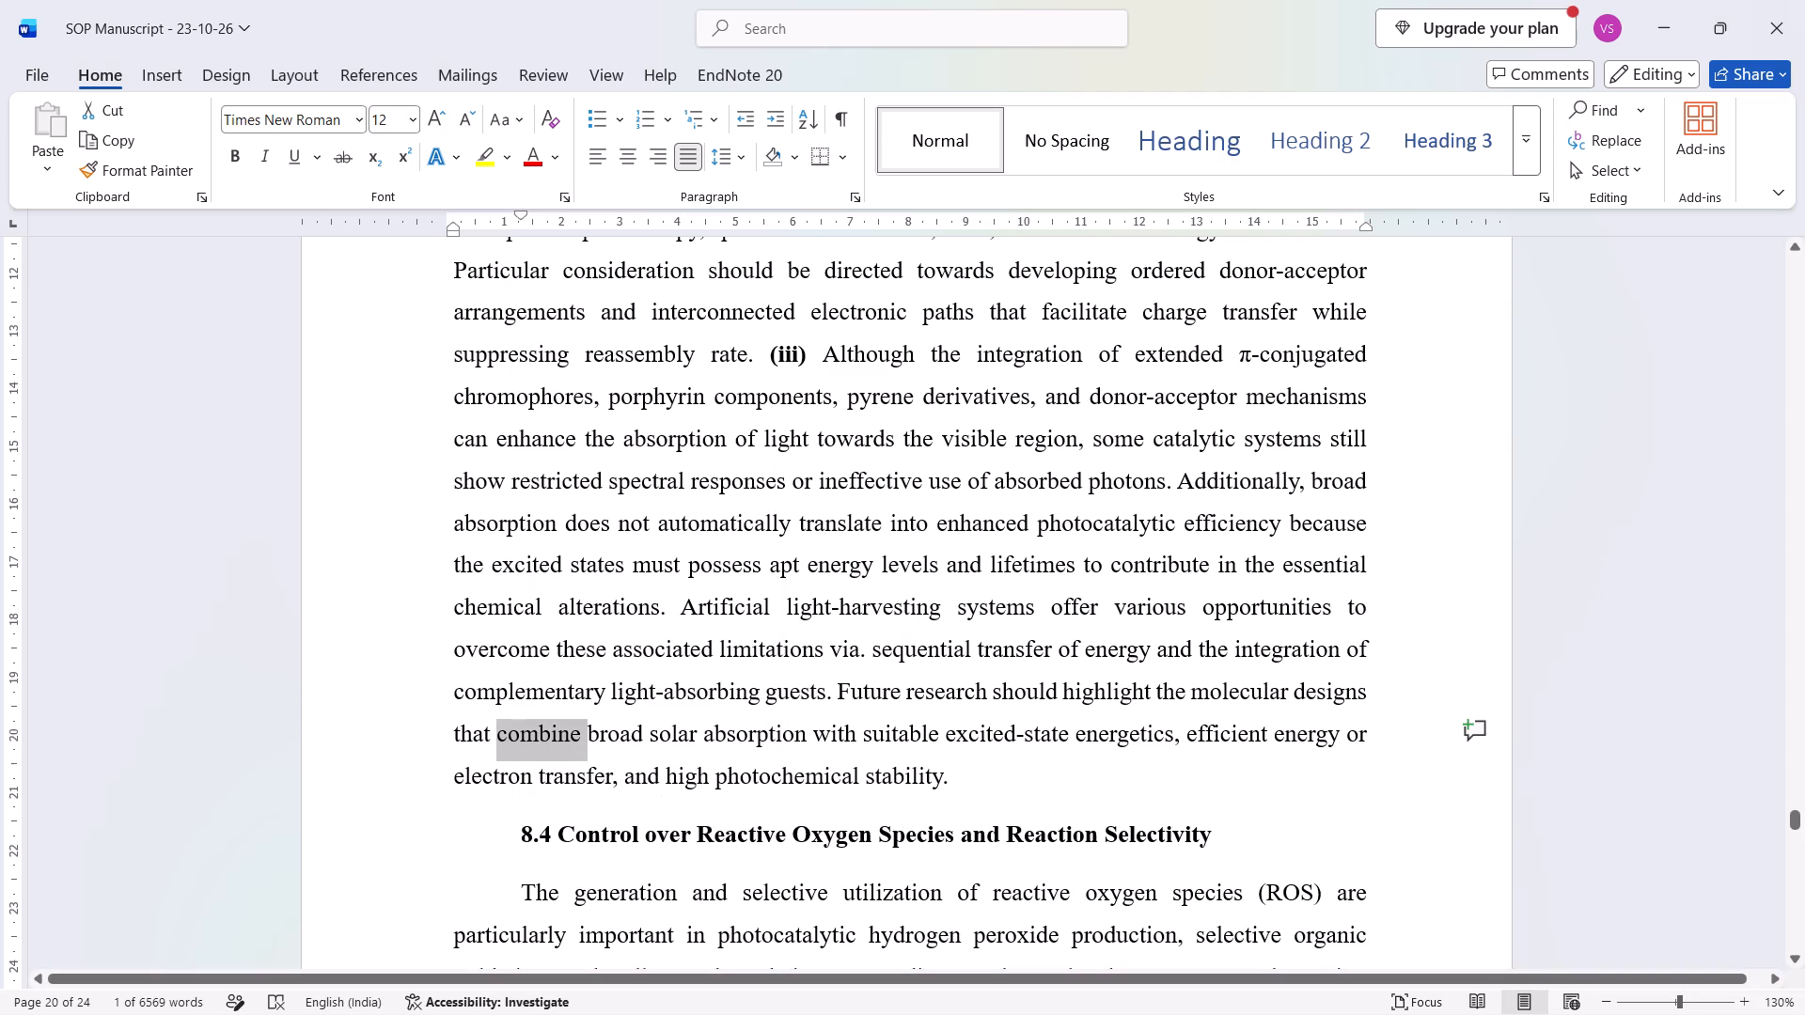
# Replace "suitable" before "excited-state energetics" in point (iii) with the suggested synonym "appropriate".
pyautogui.moveTo(942, 731); pyautogui.dragTo(862, 731)
pyautogui.rightClick(872, 734)
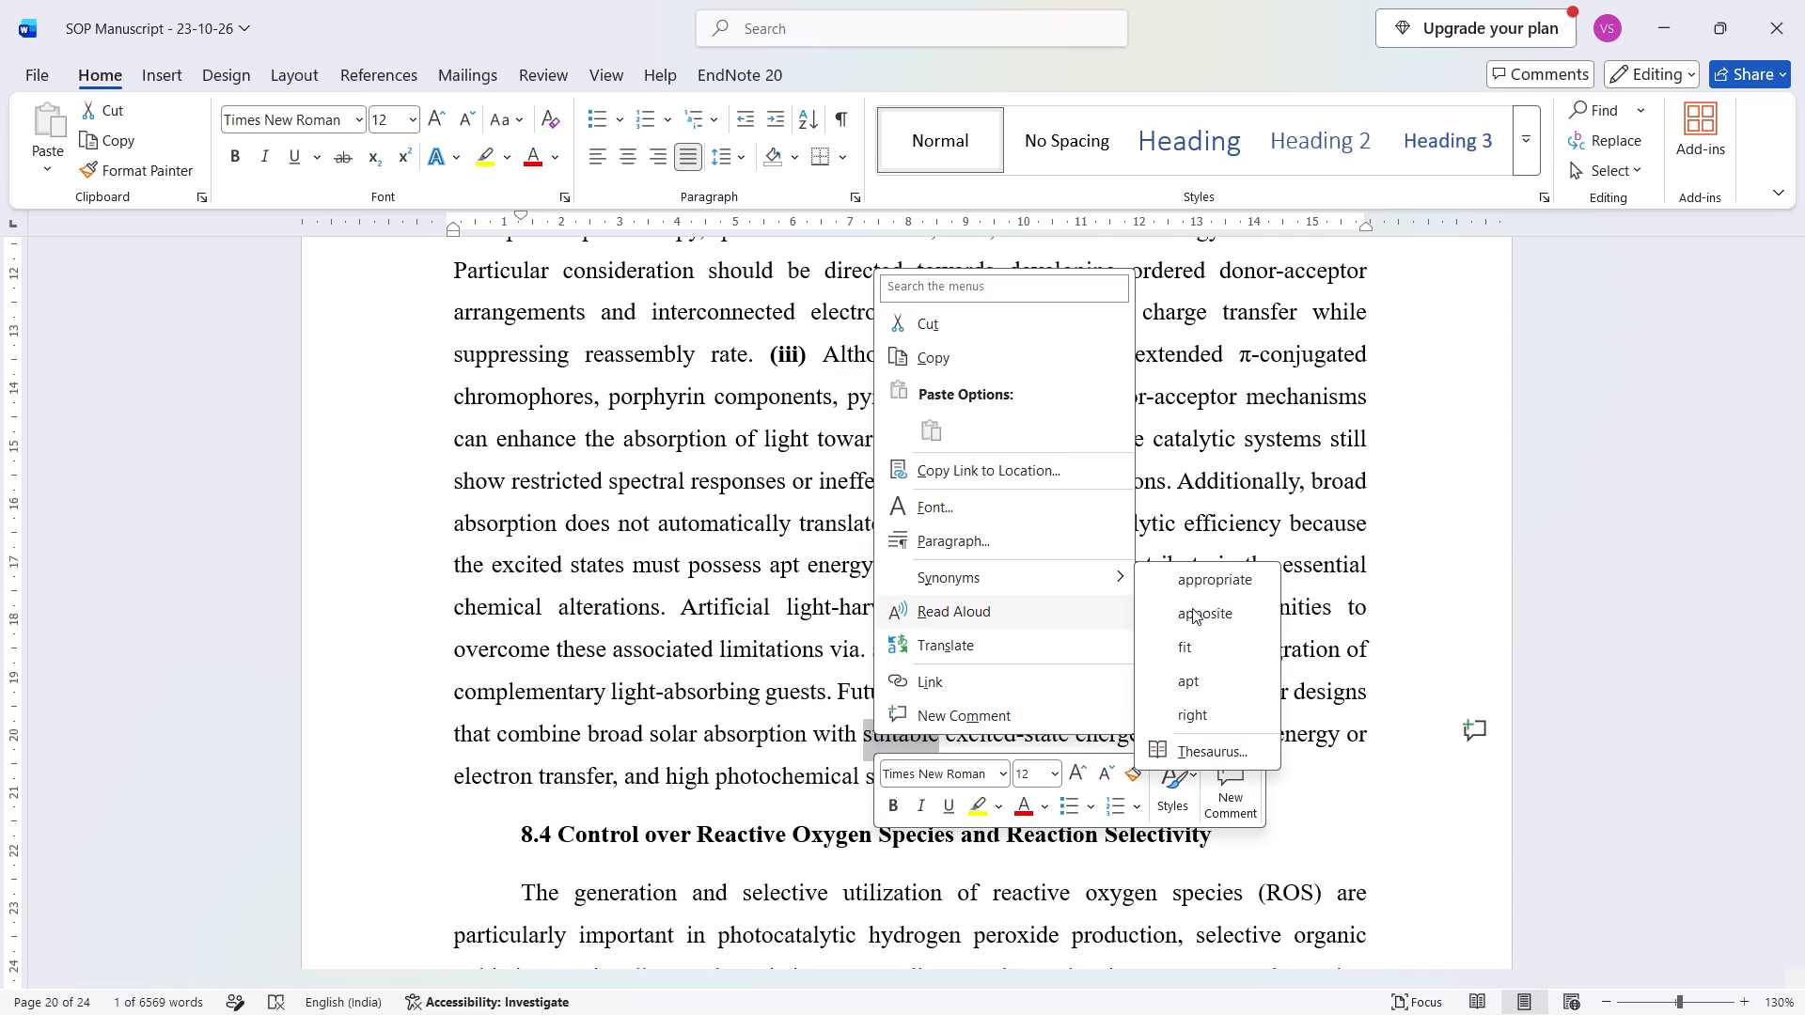
pyautogui.click(1210, 586)
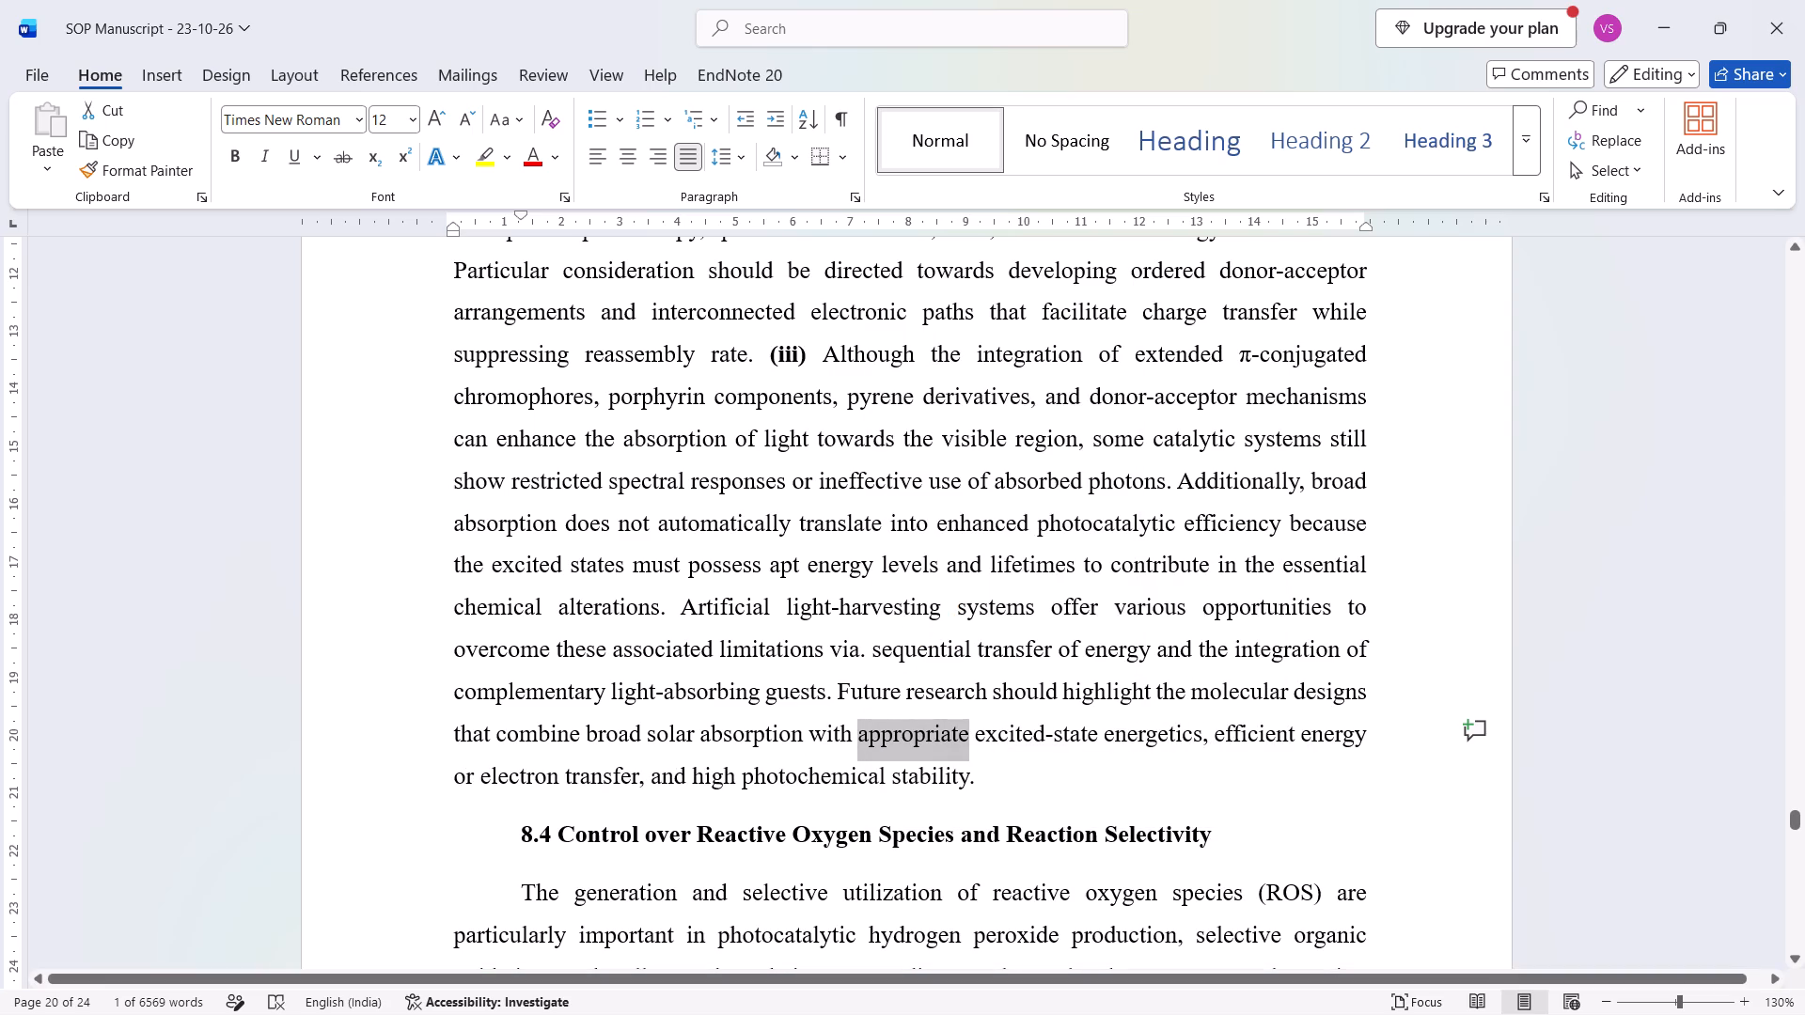
# Look up synonym suggestions for "energetics" in point (iii)'s last sentence.
pyautogui.moveTo(1205, 742); pyautogui.dragTo(1107, 730)
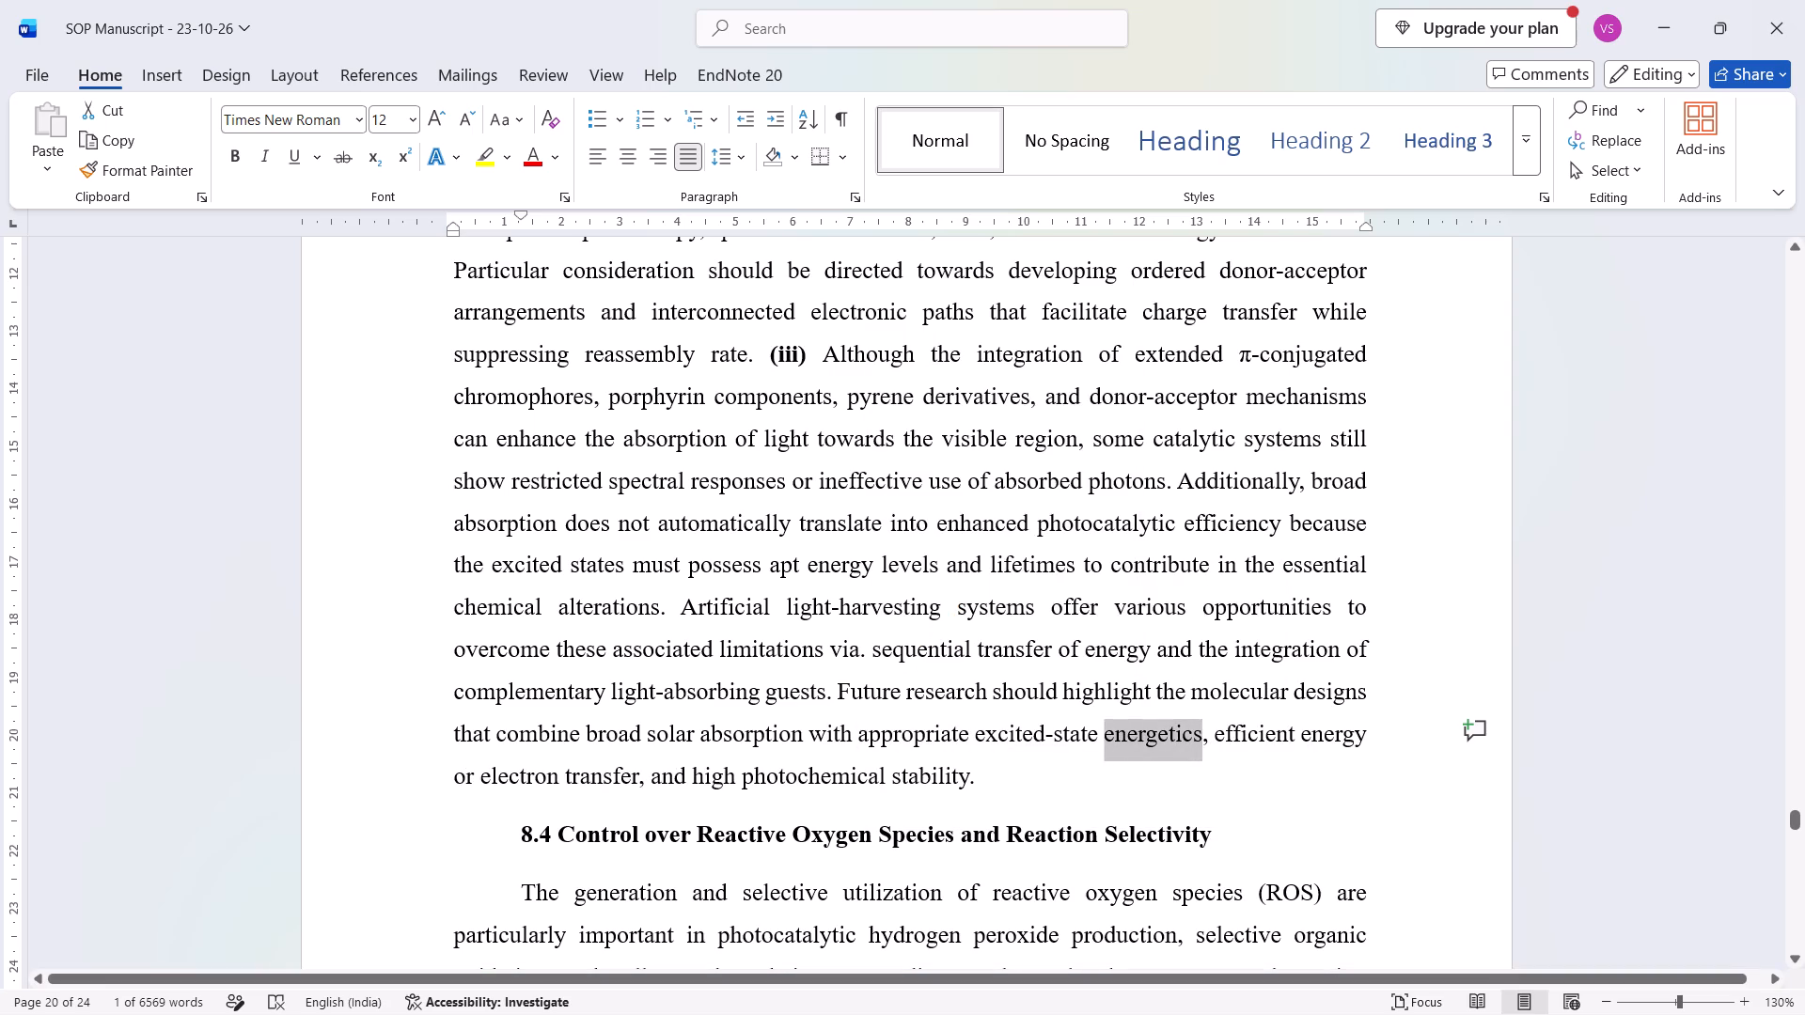
pyautogui.moveTo(1107, 730); pyautogui.dragTo(1103, 731)
pyautogui.rightClick(1135, 739)
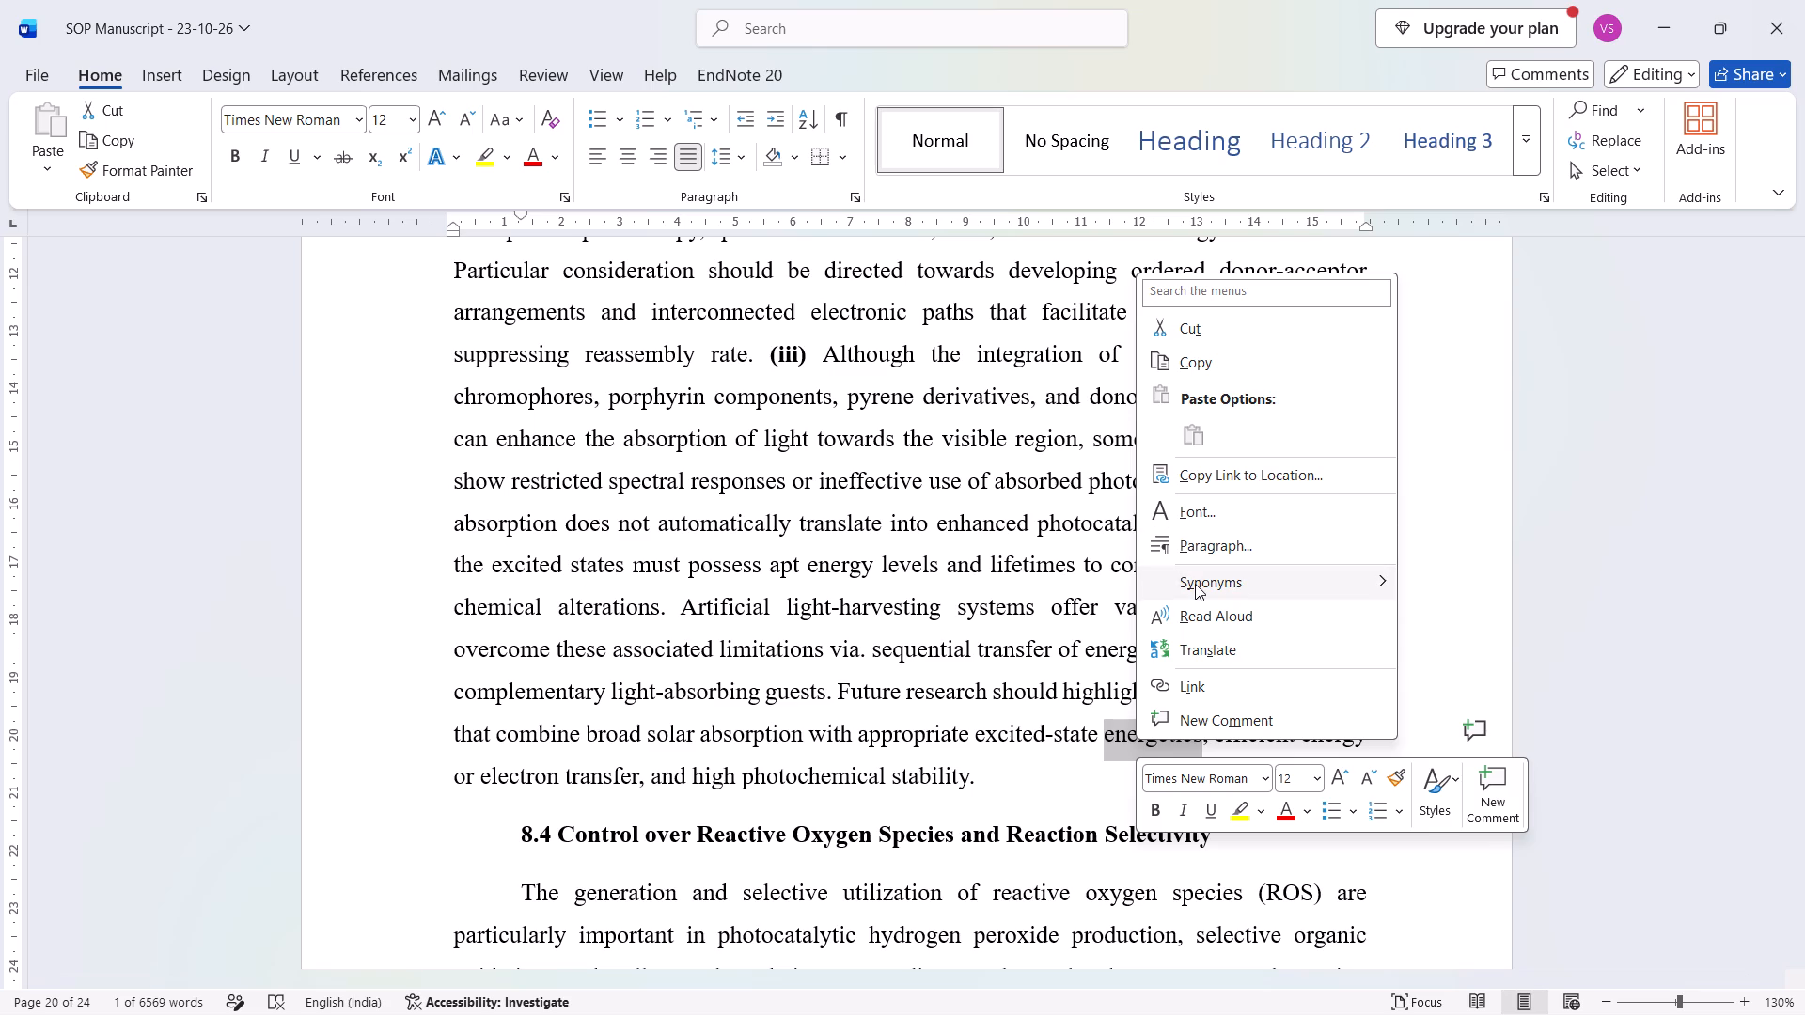
pyautogui.click(1195, 584)
pyautogui.click(1463, 677)
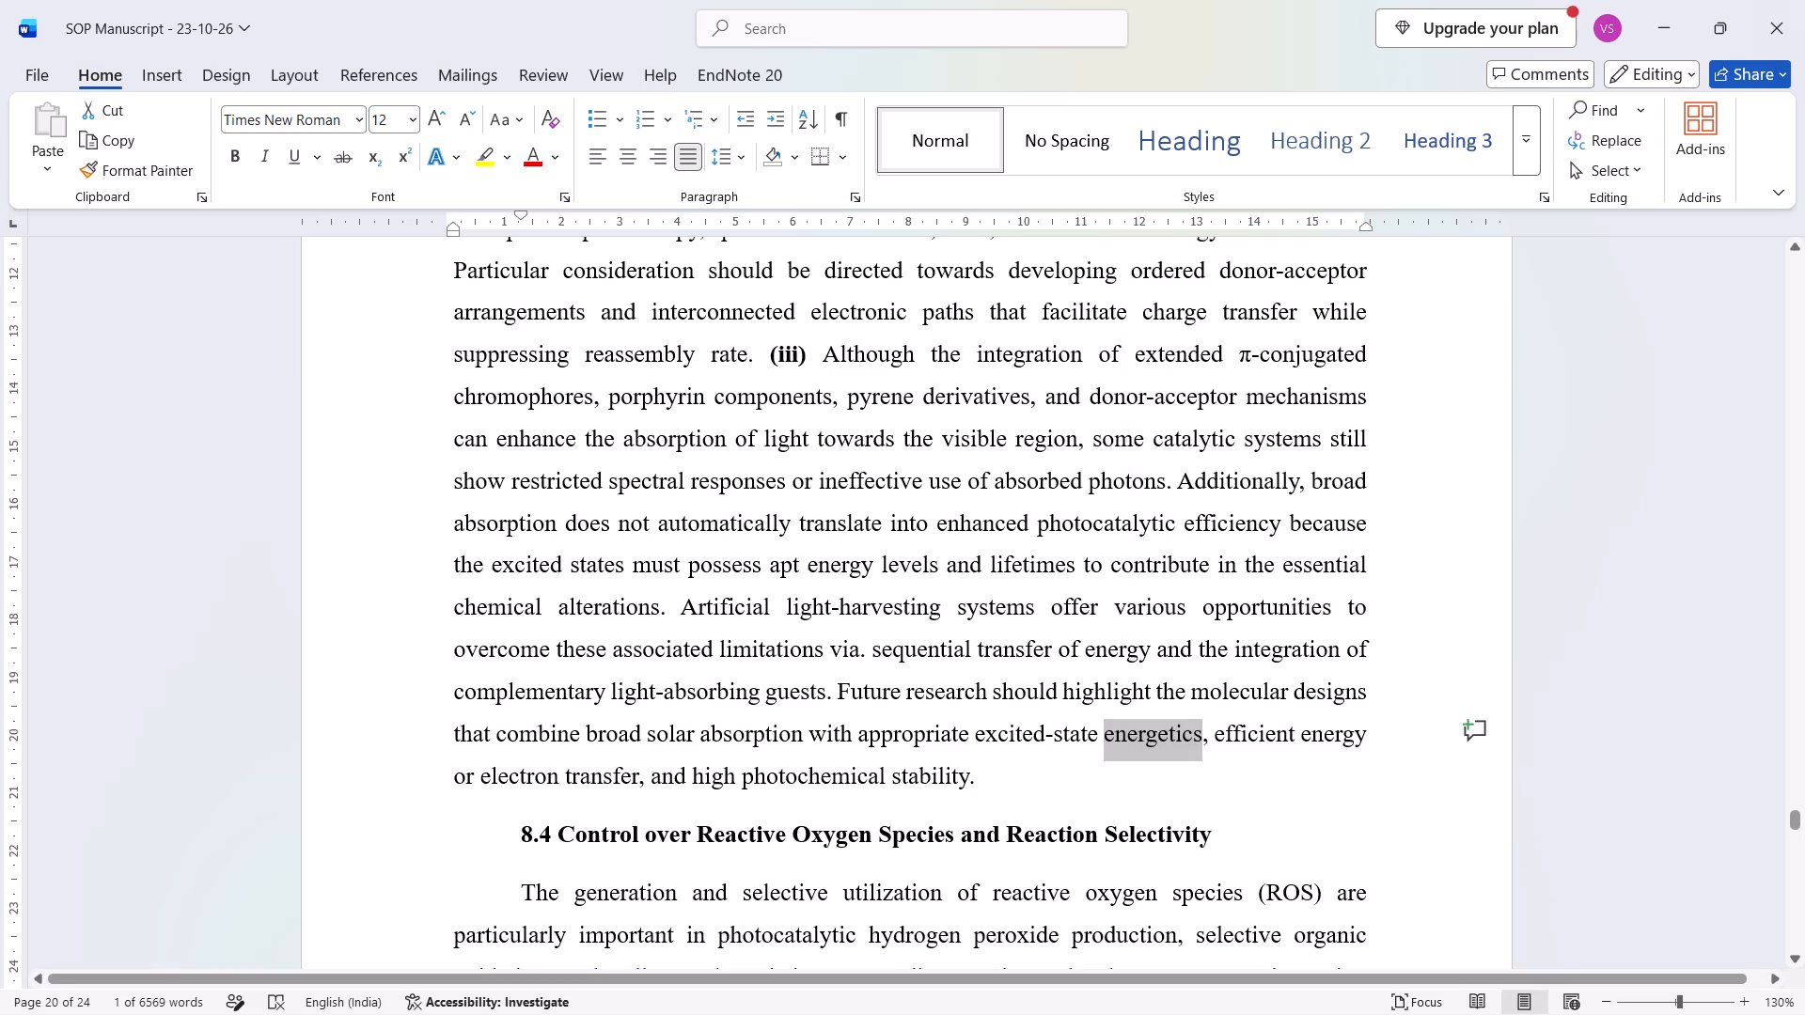
pyautogui.click(1368, 726)
# Replace "efficient" before "energy" in point (iii)'s last sentence with the suggested synonym "effective".
pyautogui.moveTo(1297, 733); pyautogui.dragTo(1216, 736)
pyautogui.rightClick(1239, 736)
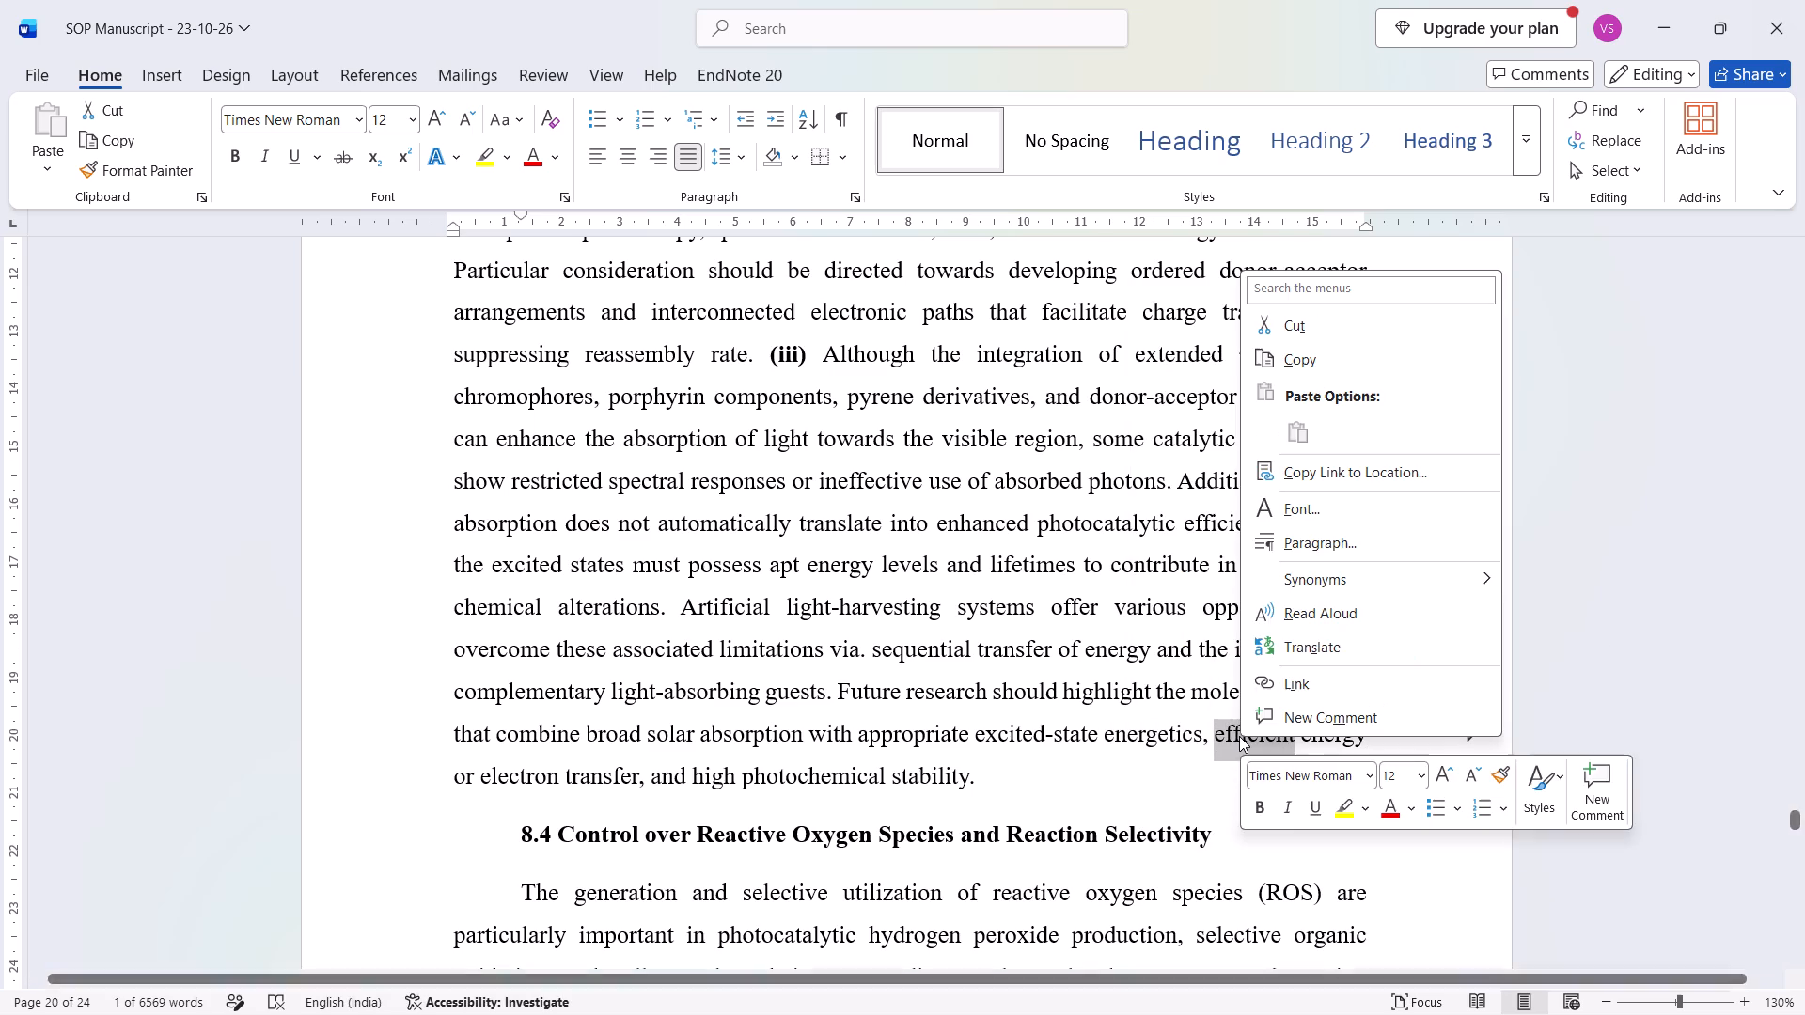
pyautogui.click(1293, 580)
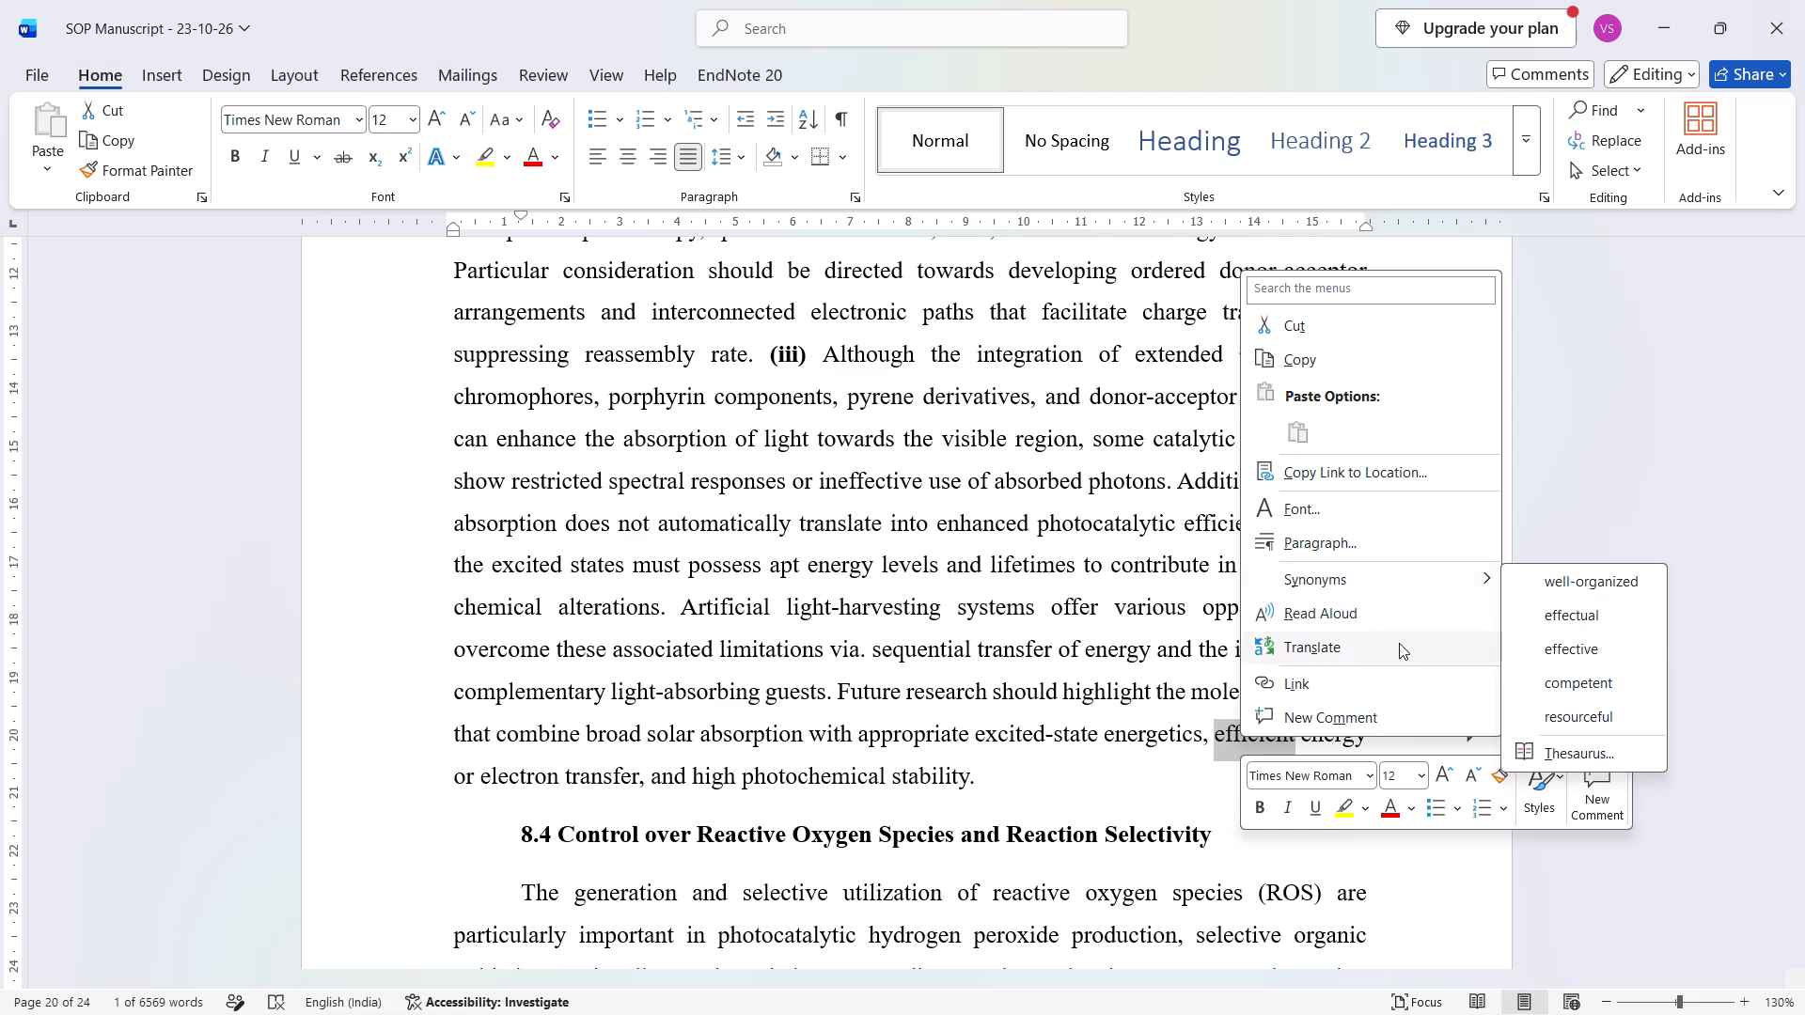
pyautogui.click(1578, 661)
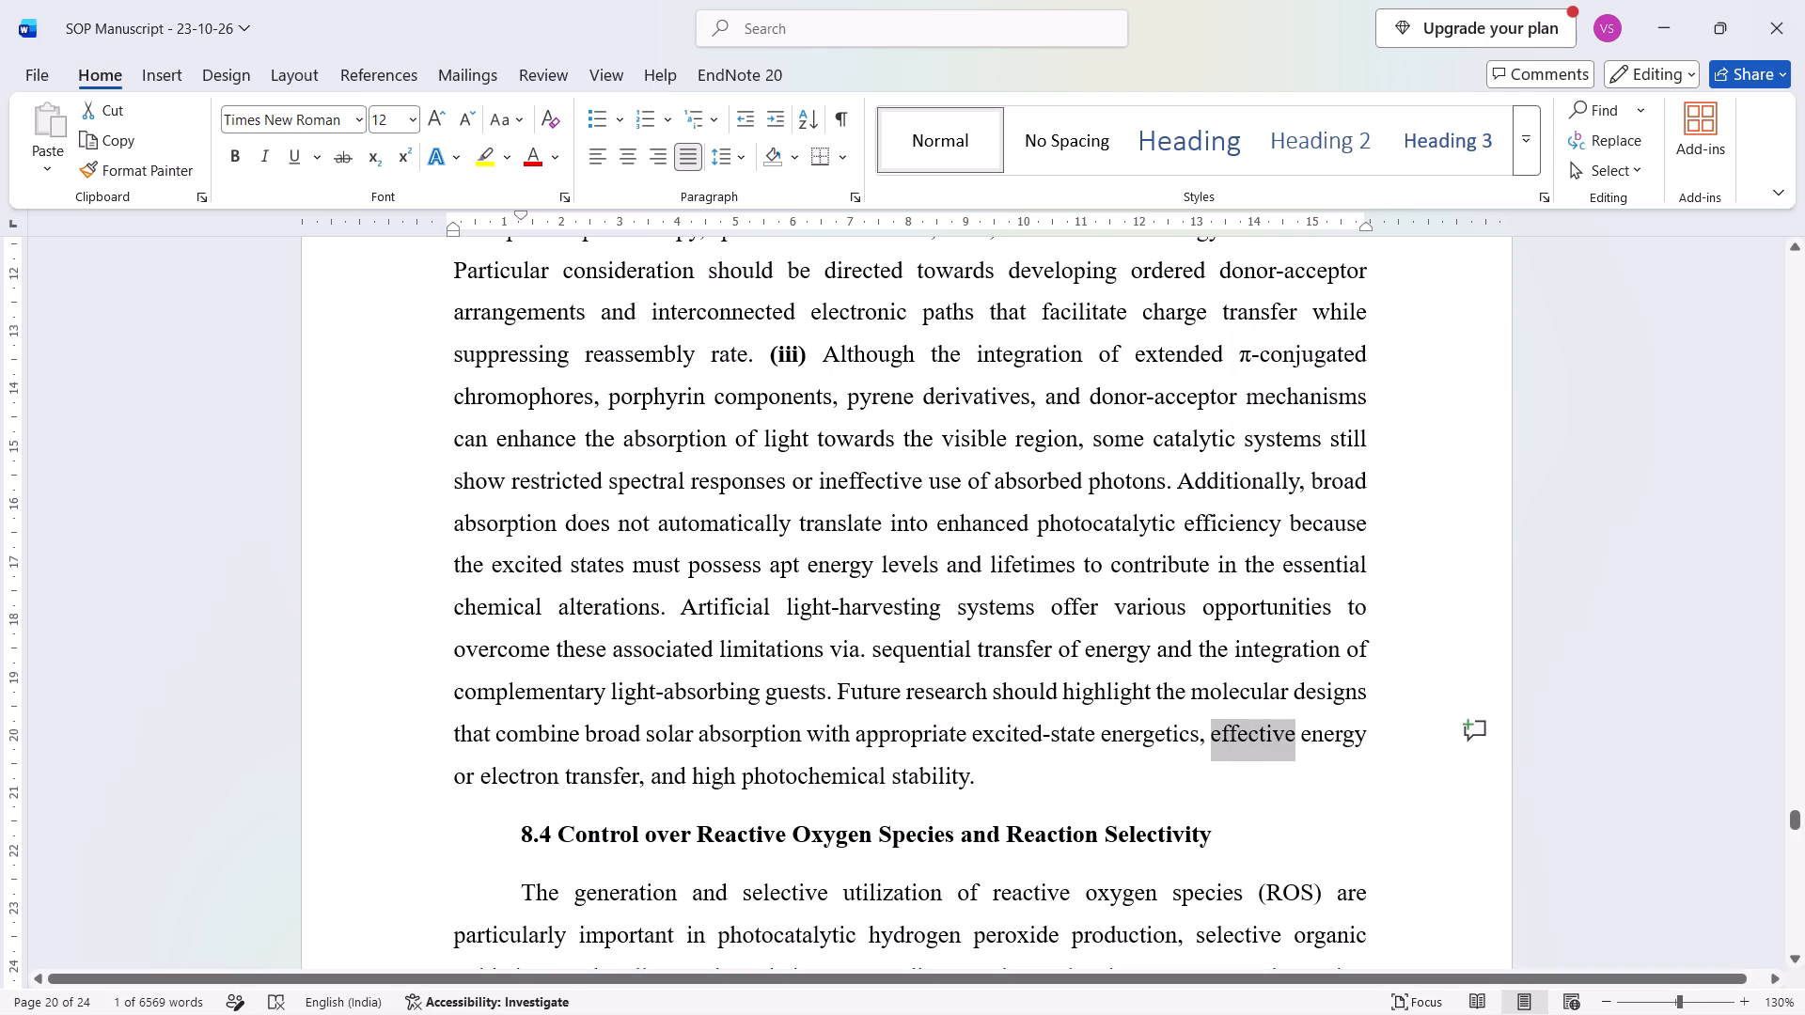
# Replace "electron transfer" in point (iii)'s last sentence with "e- migration", setting the minus sign as superscript.
pyautogui.click(637, 776)
pyautogui.press('BackSpace')
pyautogui.press('BackSpace')
pyautogui.press('BackSpace')
pyautogui.press('BackSpace')
pyautogui.press('BackSpace')
pyautogui.press('BackSpace')
pyautogui.press('BackSpace')
pyautogui.press('BackSpace')
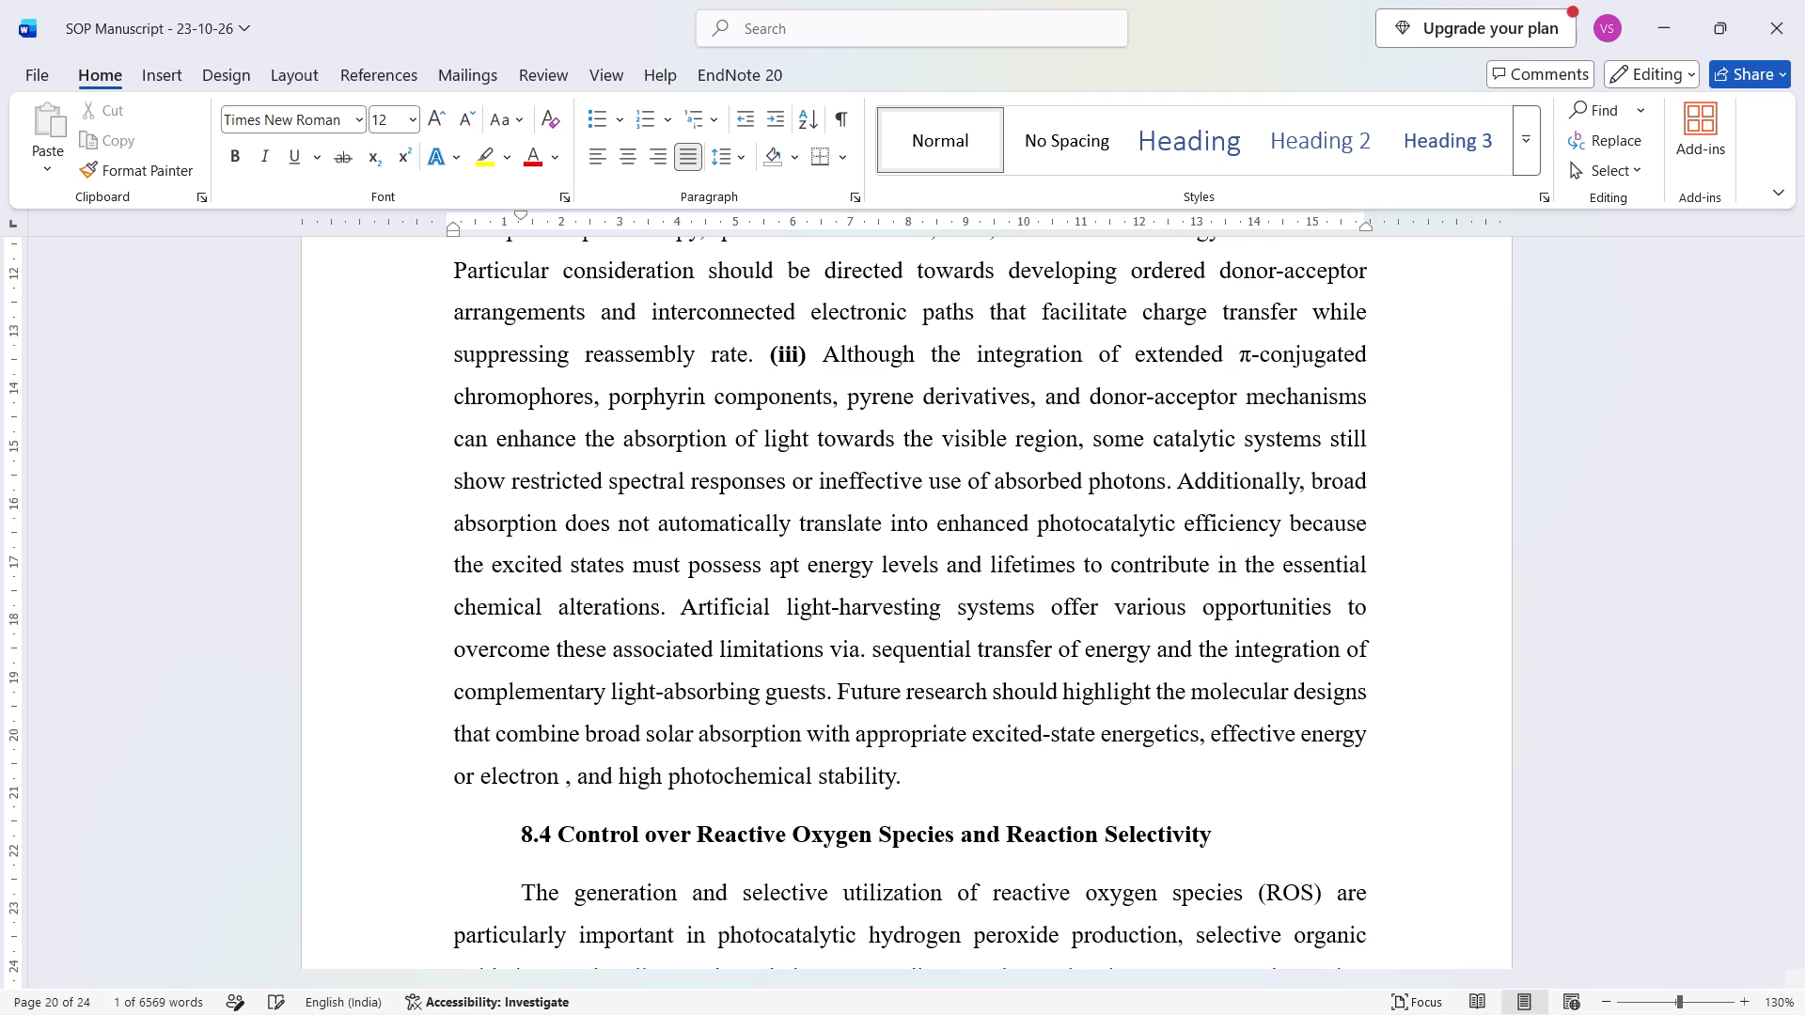
pyautogui.press('BackSpace')
pyautogui.press('BackSpace')
pyautogui.press('BackSpace')
pyautogui.press('BackSpace')
pyautogui.press('BackSpace')
pyautogui.press('BackSpace')
pyautogui.press('BackSpace')
pyautogui.press('BackSpace')
pyautogui.write('- migration')
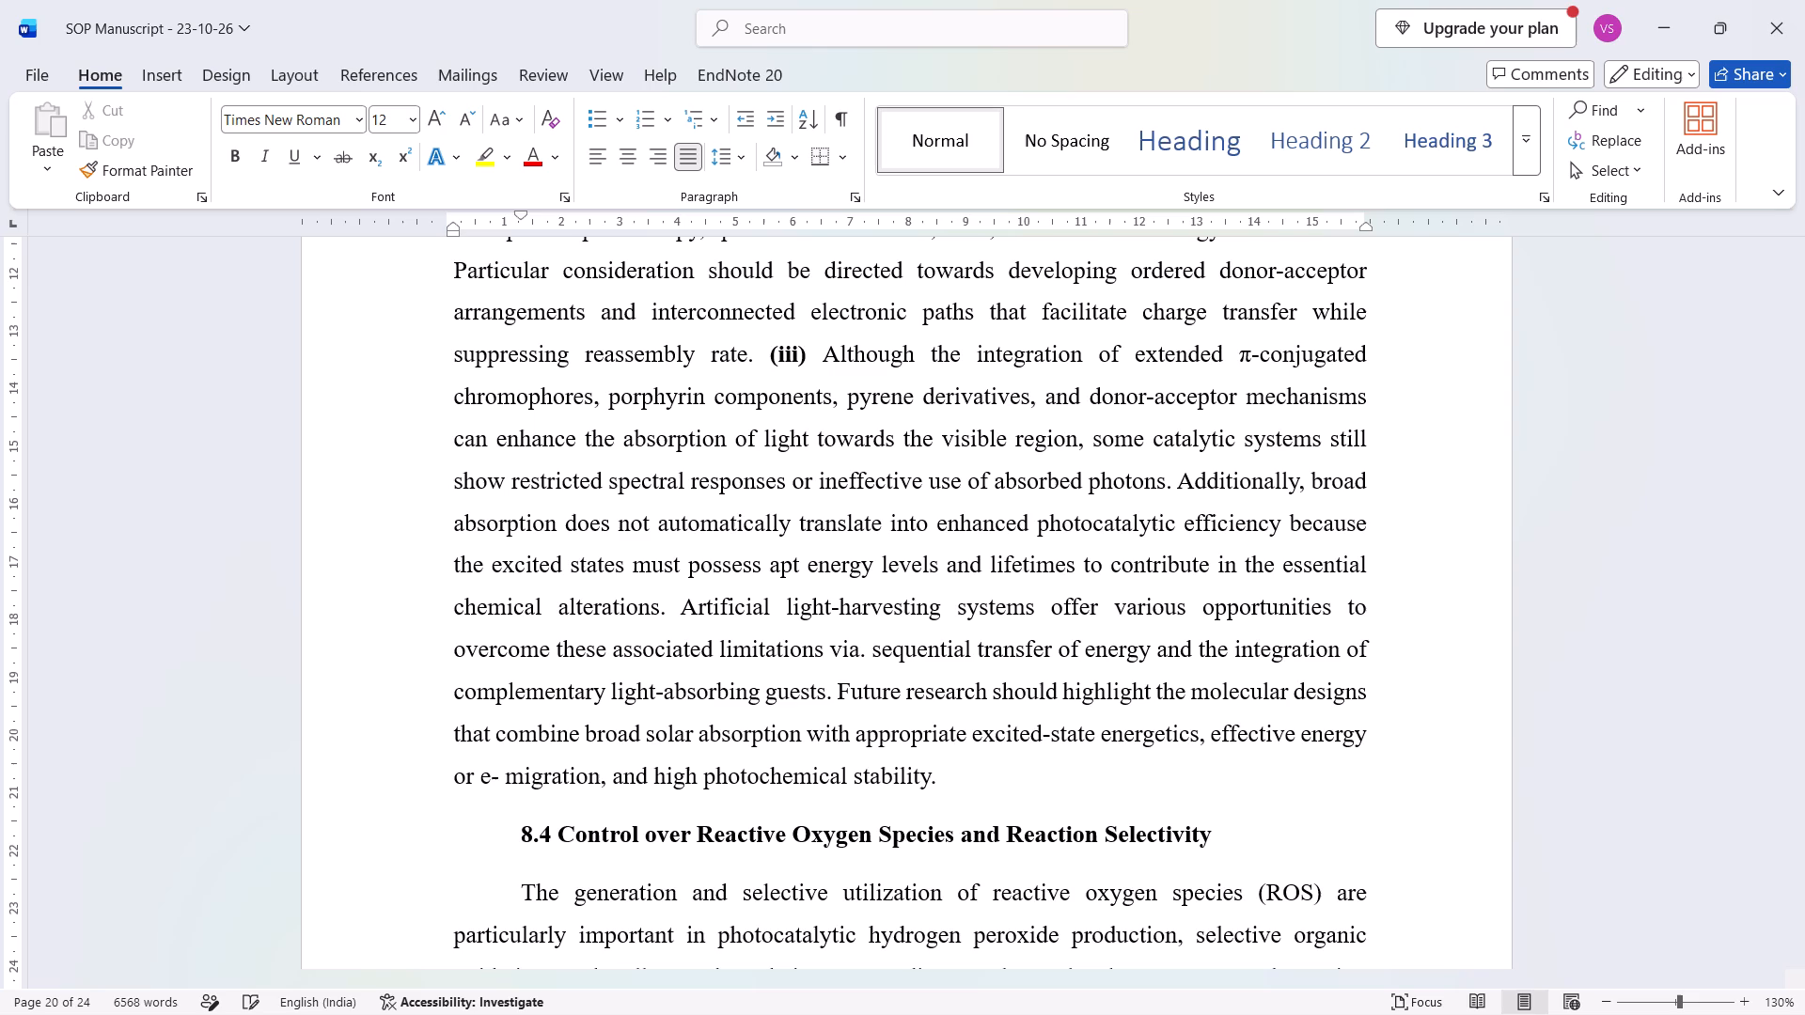
pyautogui.press('space')
pyautogui.press('BackSpace')
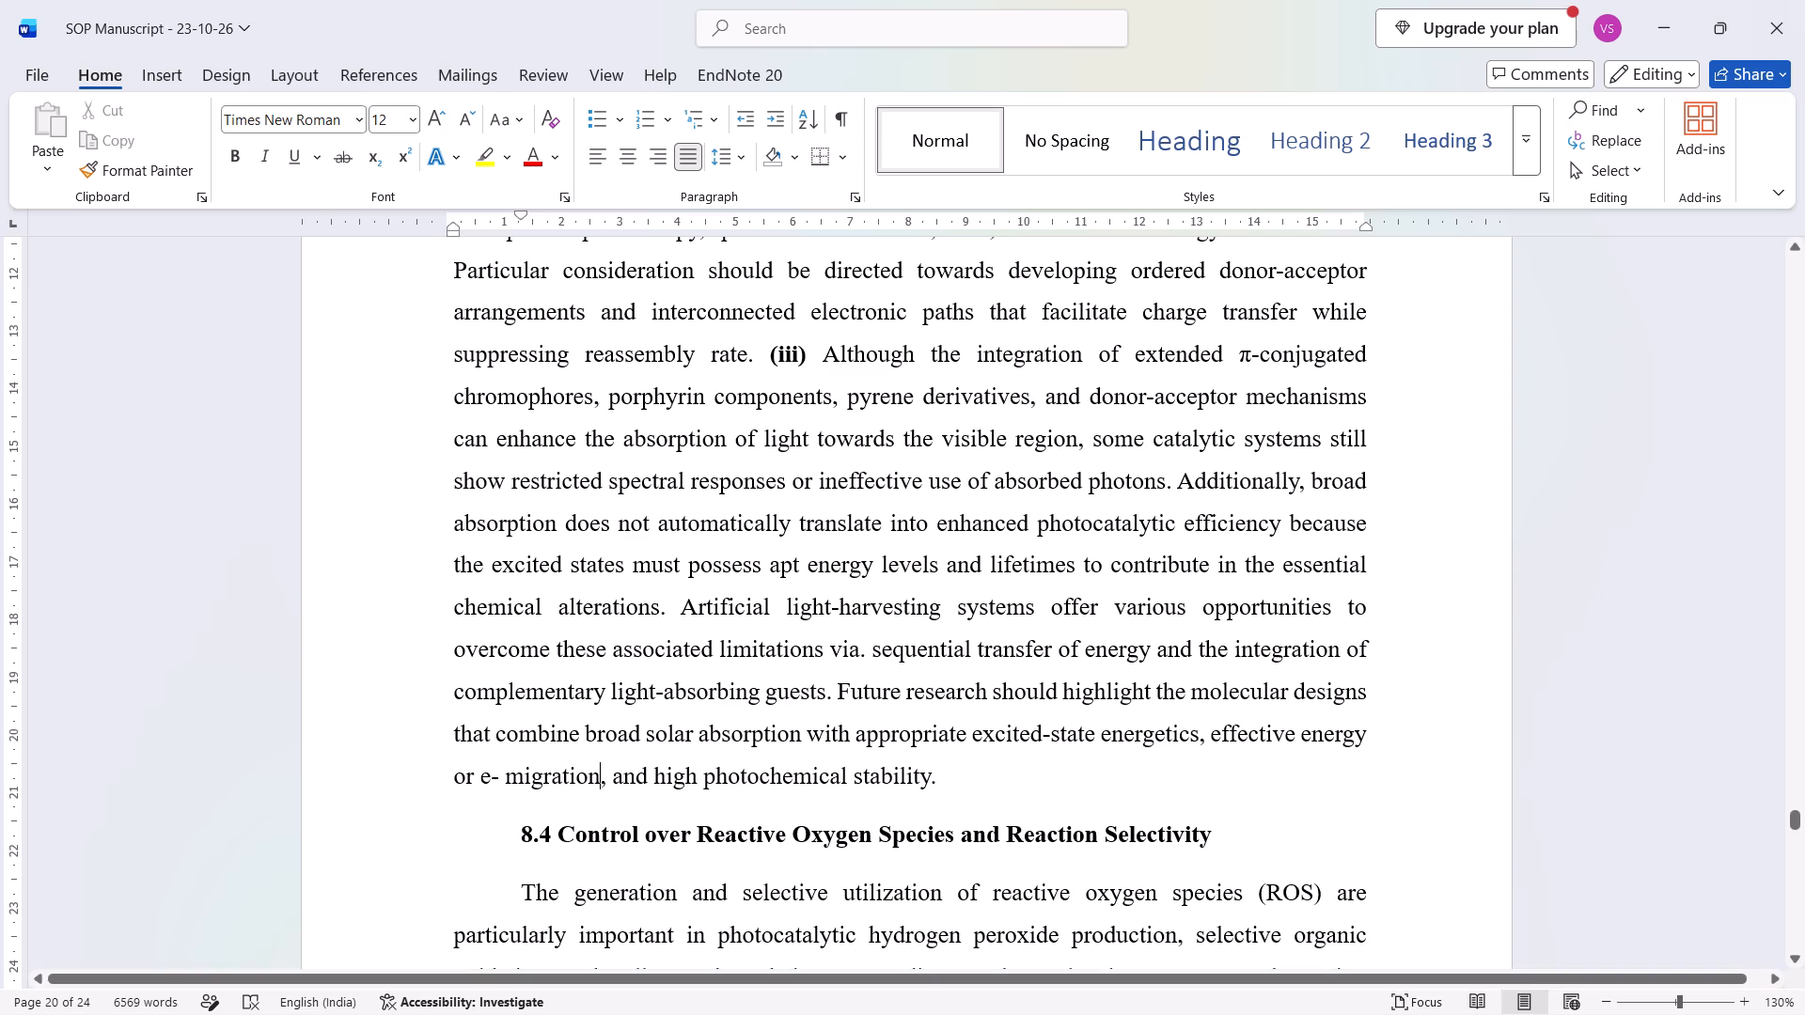
pyautogui.click(498, 772)
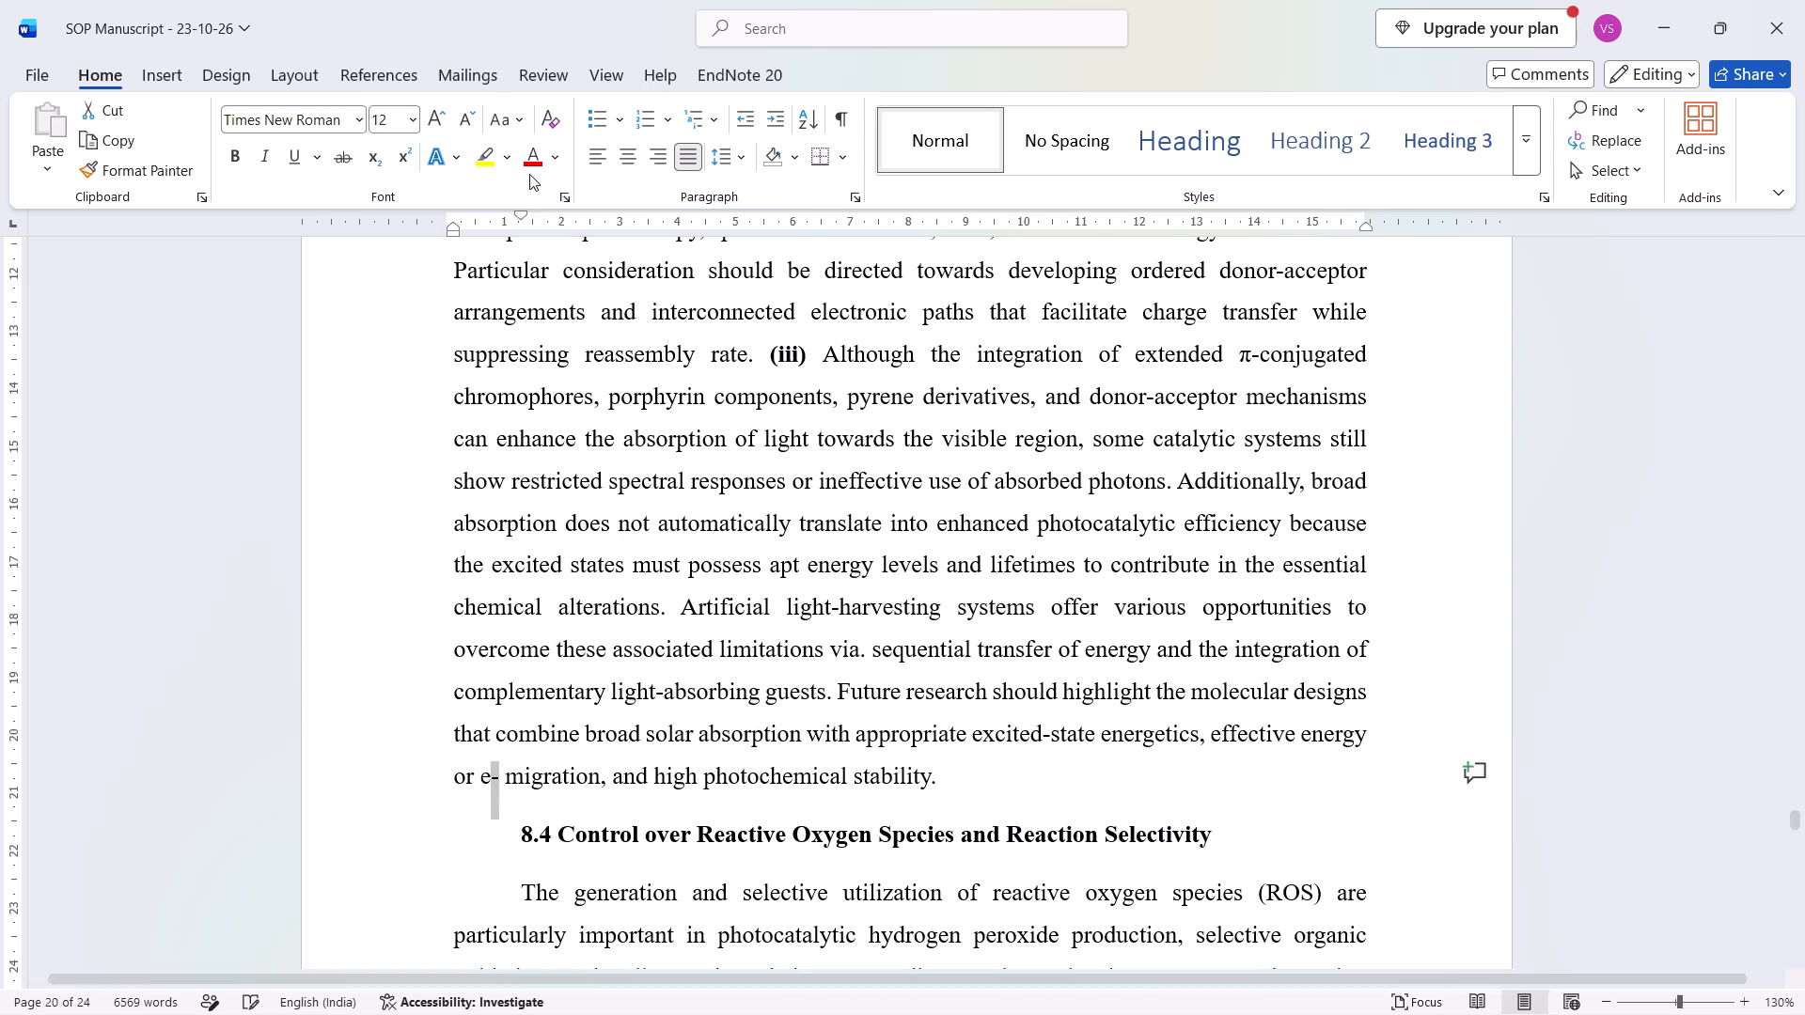
pyautogui.click(407, 161)
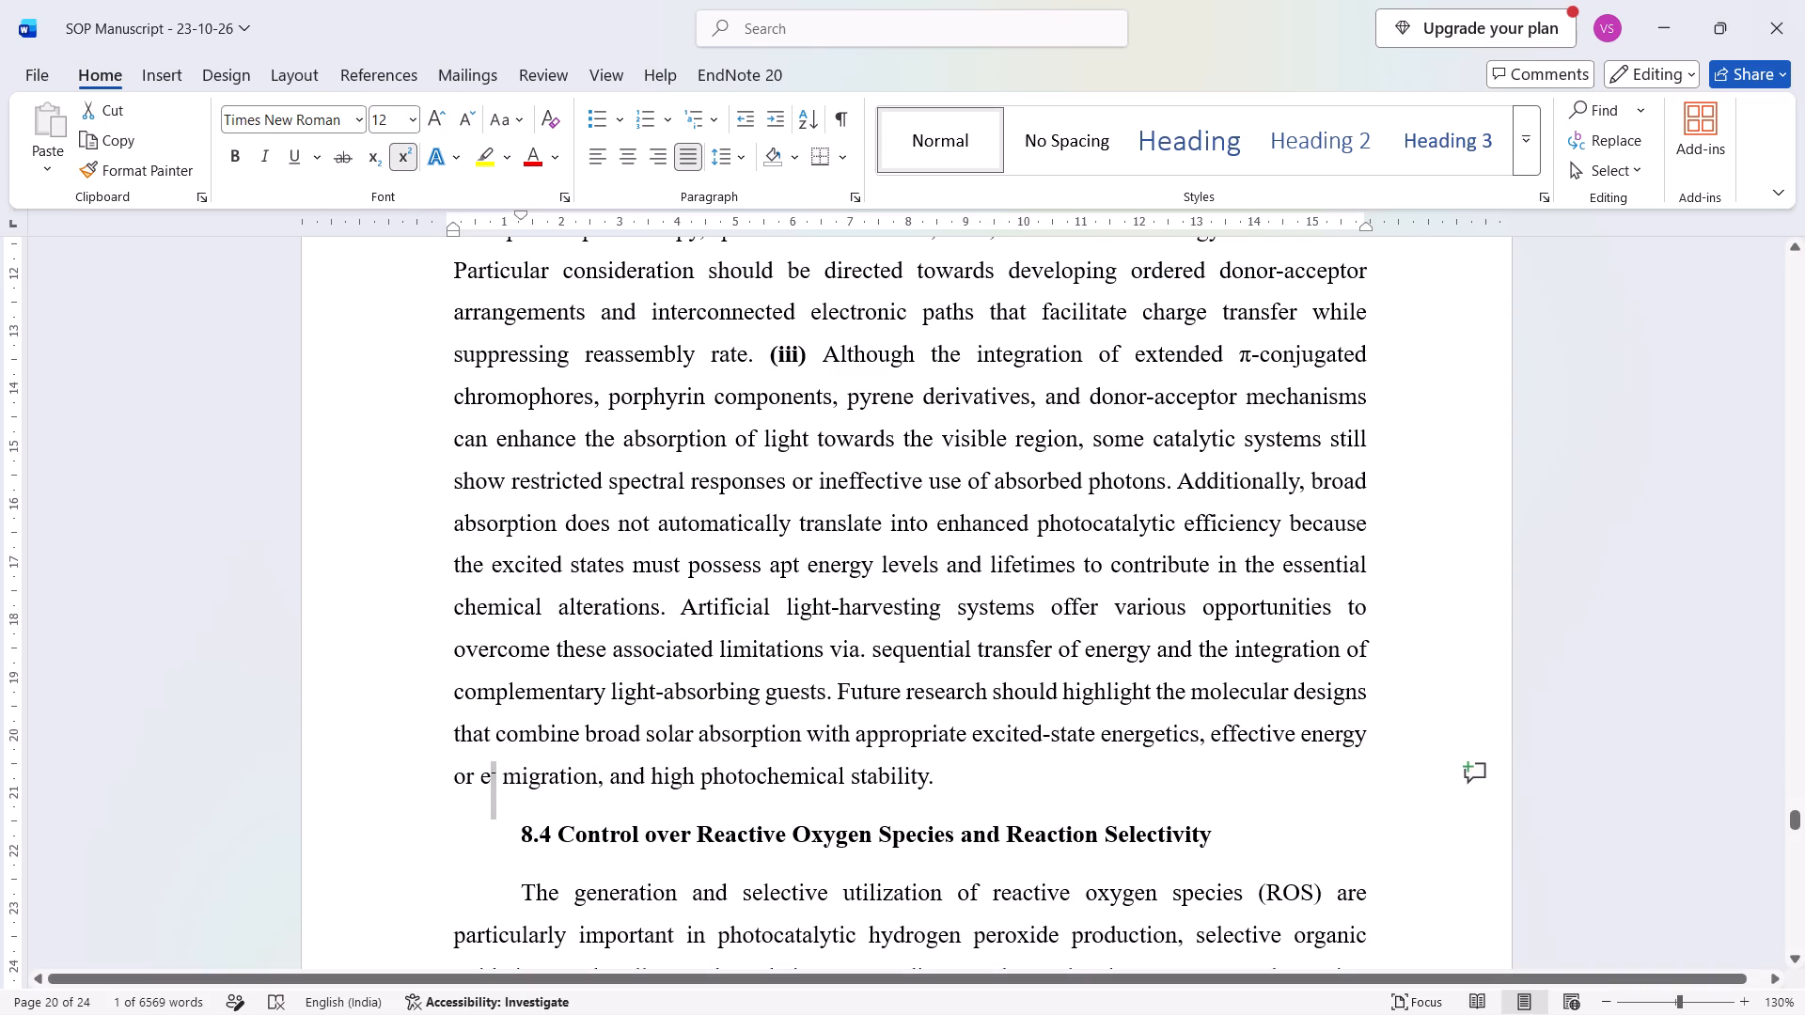
# Look up synonym suggestions for "stability" at the end of point (iii).
pyautogui.click(925, 780)
pyautogui.moveTo(925, 780); pyautogui.dragTo(852, 777)
pyautogui.click(852, 777)
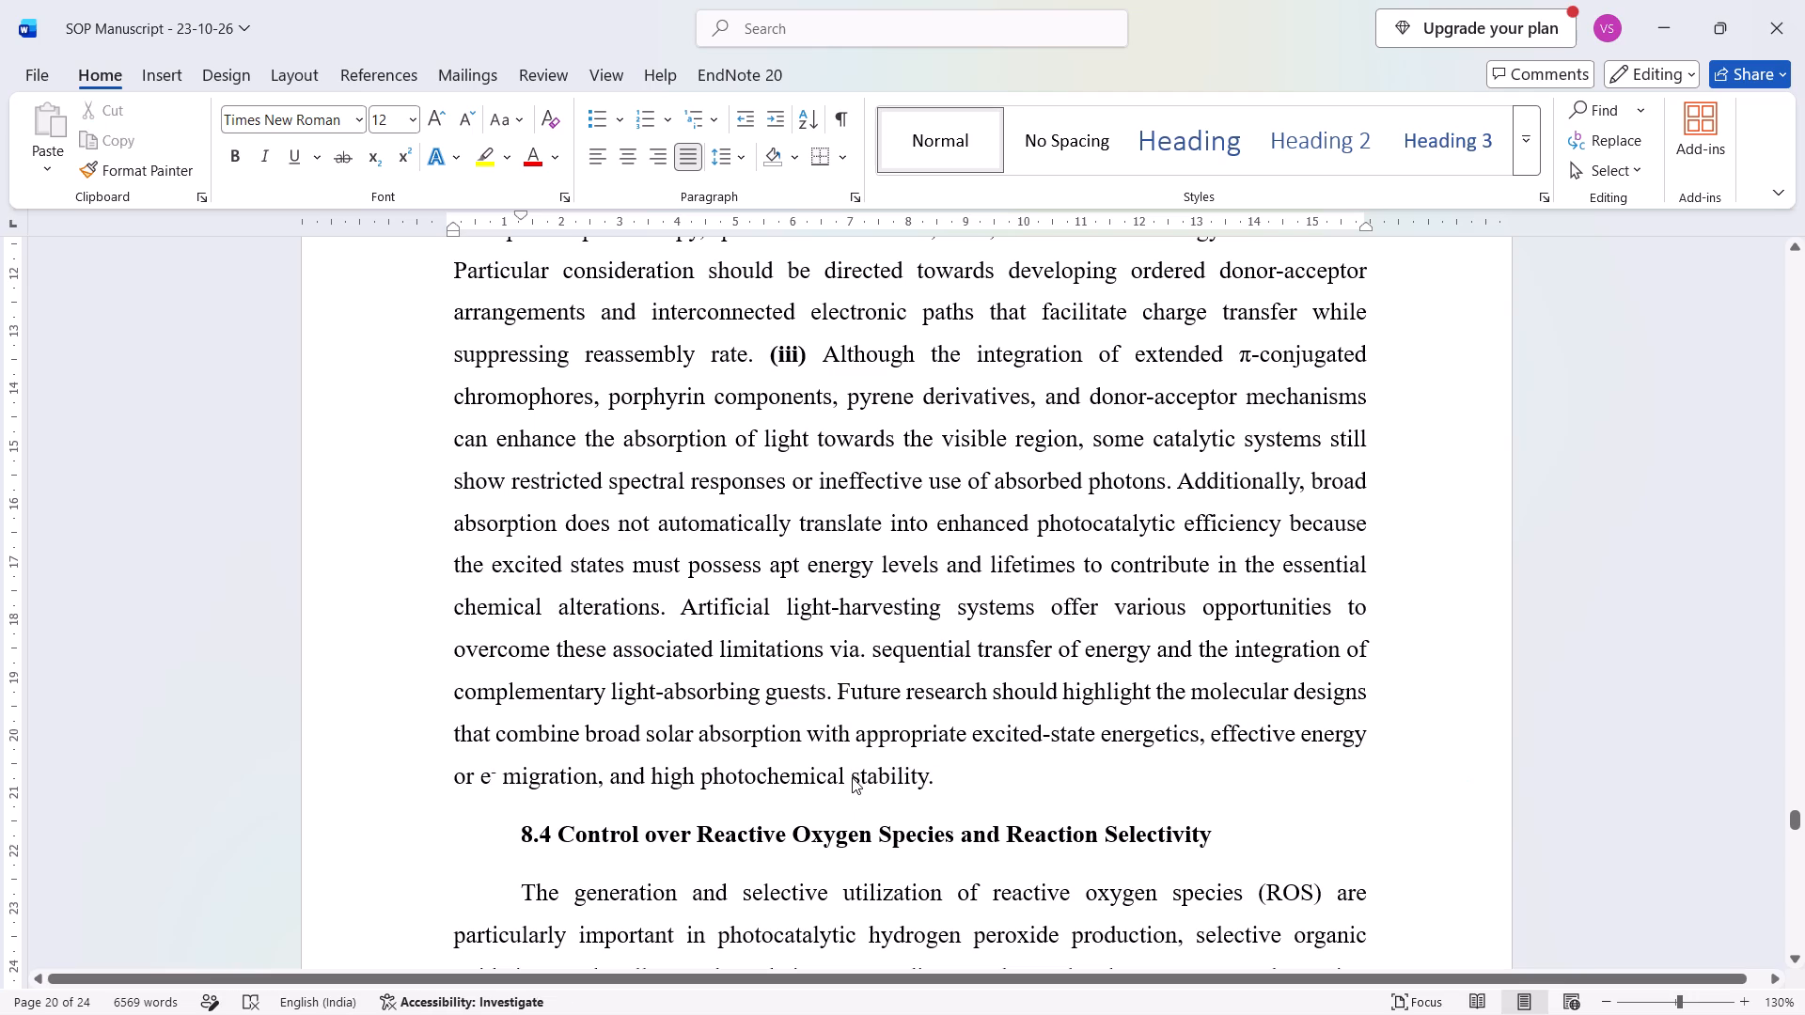
pyautogui.rightClick(852, 777)
pyautogui.click(853, 779)
pyautogui.moveTo(854, 773); pyautogui.dragTo(929, 781)
pyautogui.rightClick(904, 779)
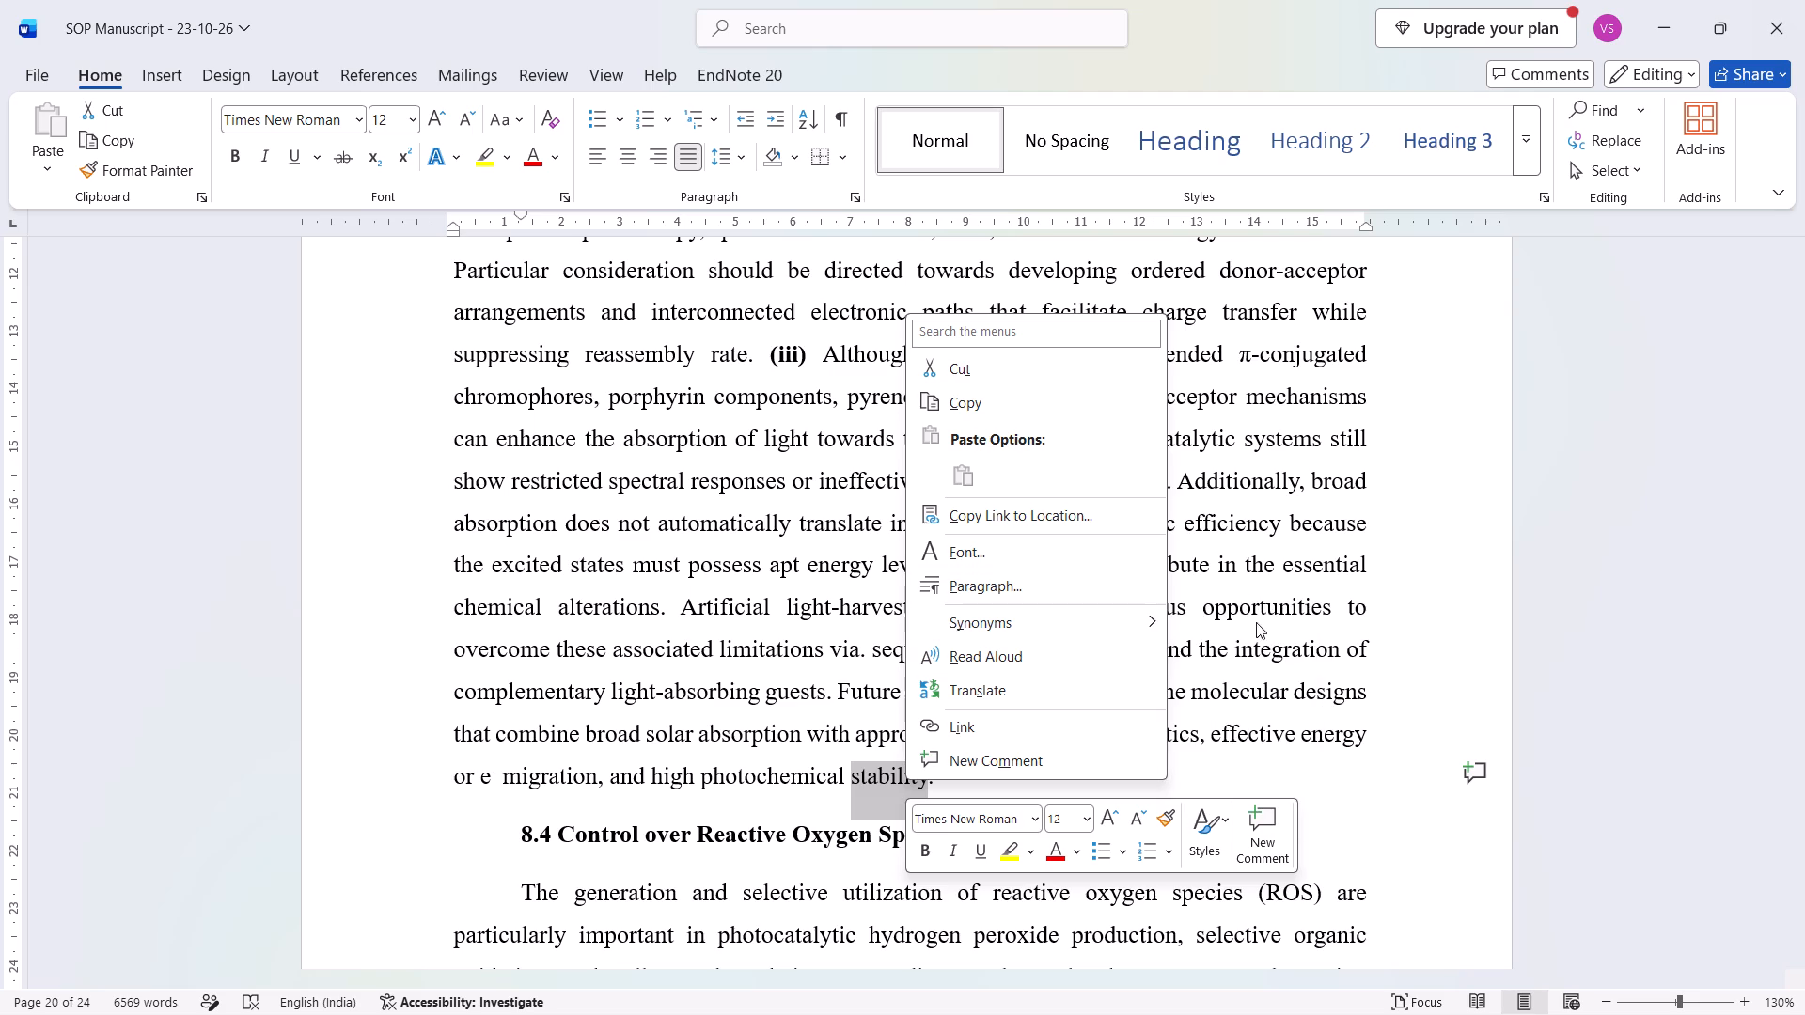
pyautogui.click(1463, 807)
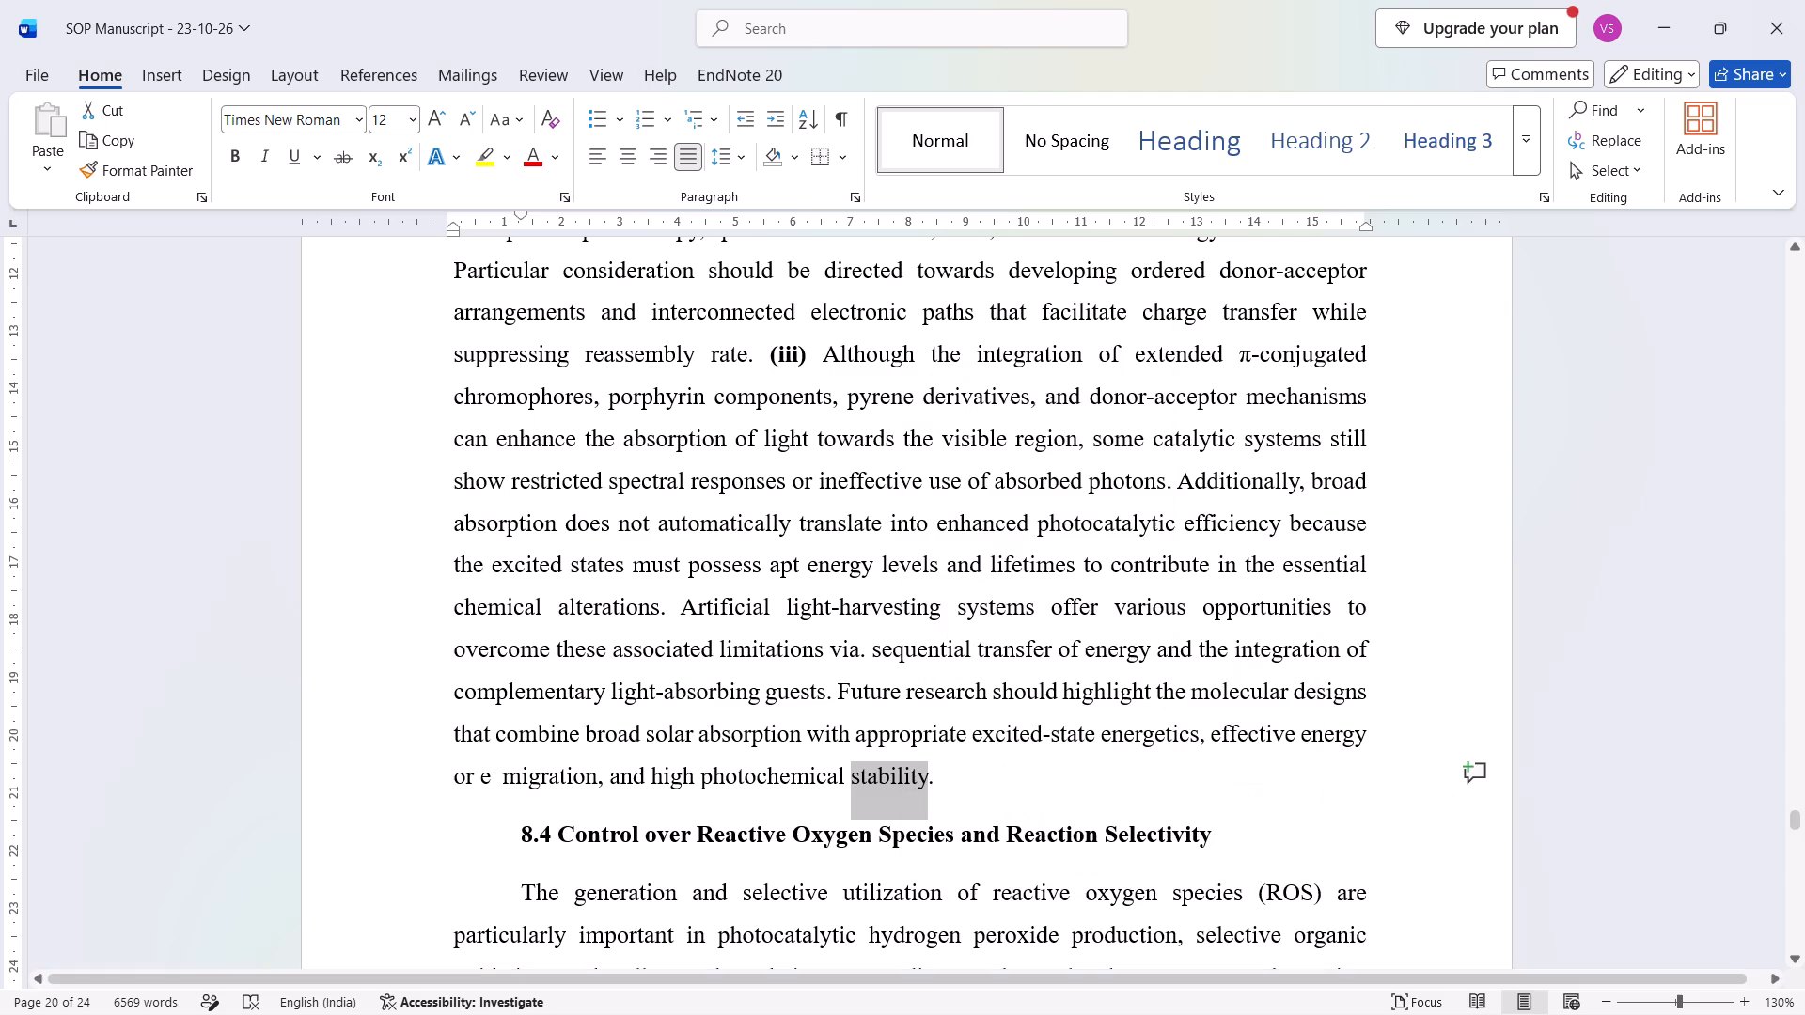
# Save the document.
pyautogui.hotkey('ctrl', 's')
# Delete the heading "8.4 Control over Reactive Oxygen Species and Reaction Selectivity" and merge its paragraph onto the end of point (iii).
pyautogui.scroll(-1, 1027, 728)
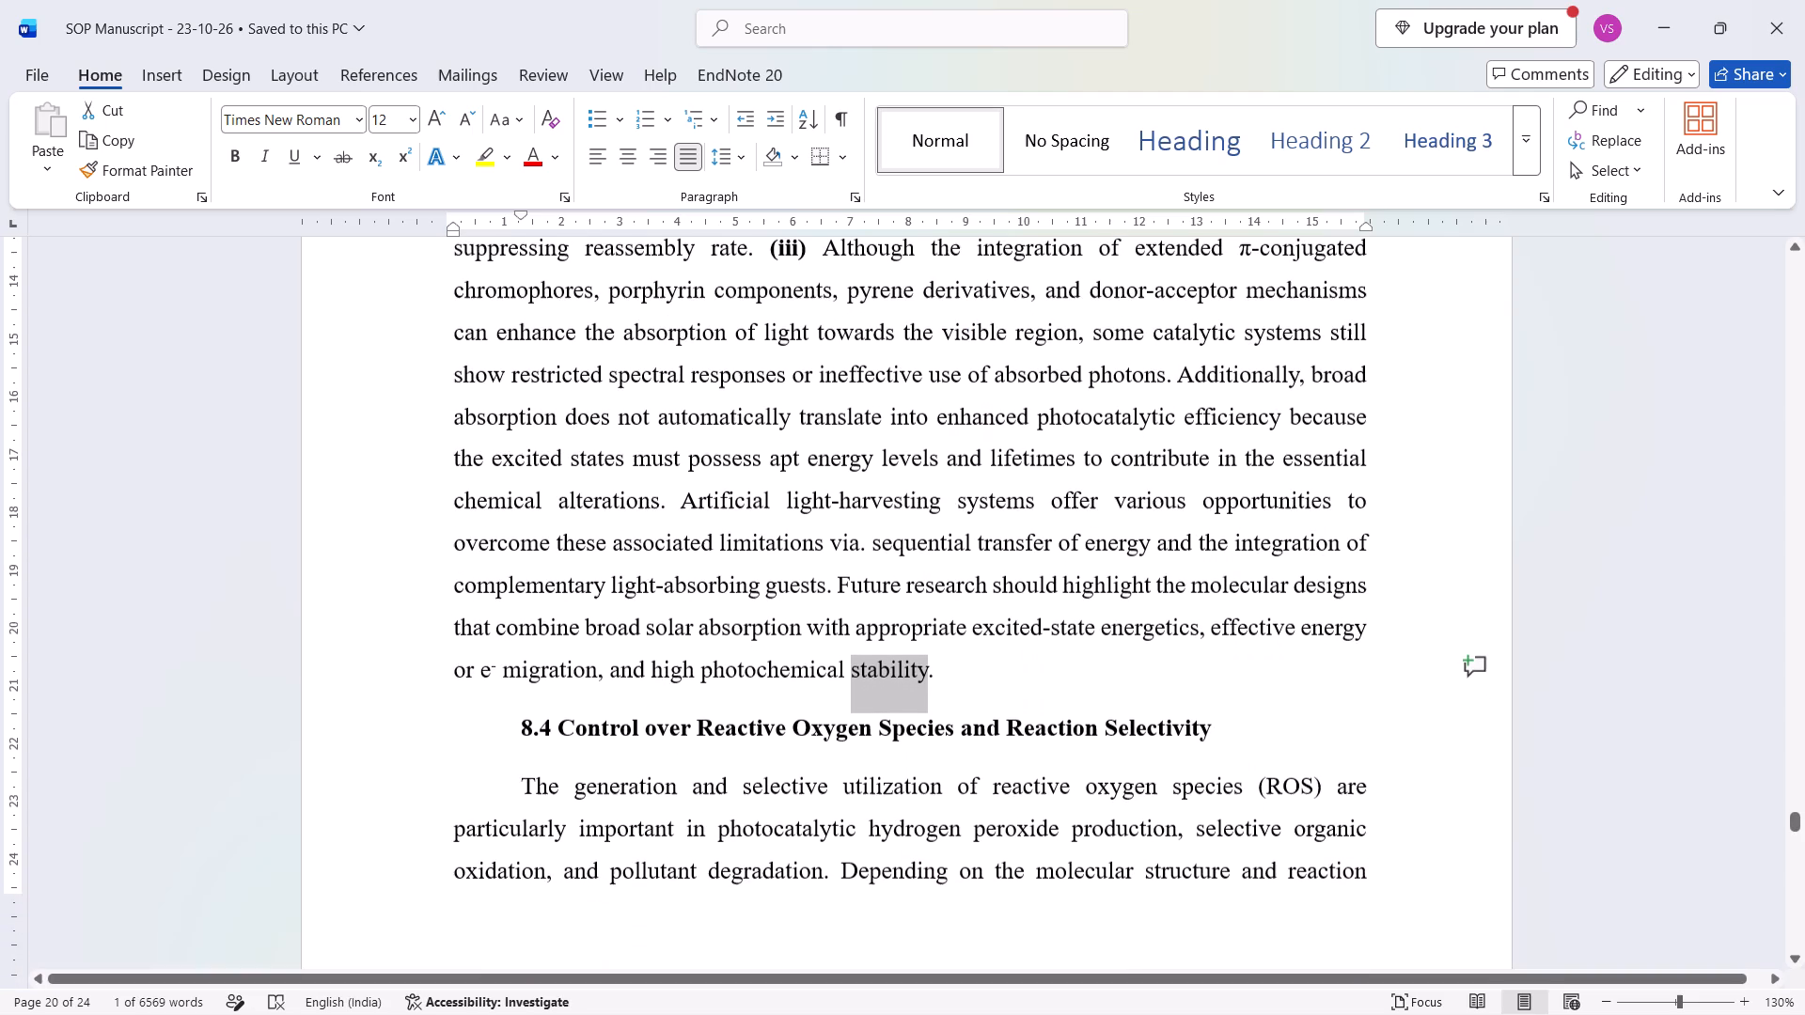
pyautogui.click(520, 776)
pyautogui.press('BackSpace')
pyautogui.press('BackSpace')
pyautogui.press('BackSpace')
pyautogui.press('BackSpace')
pyautogui.press('BackSpace')
pyautogui.press('BackSpace')
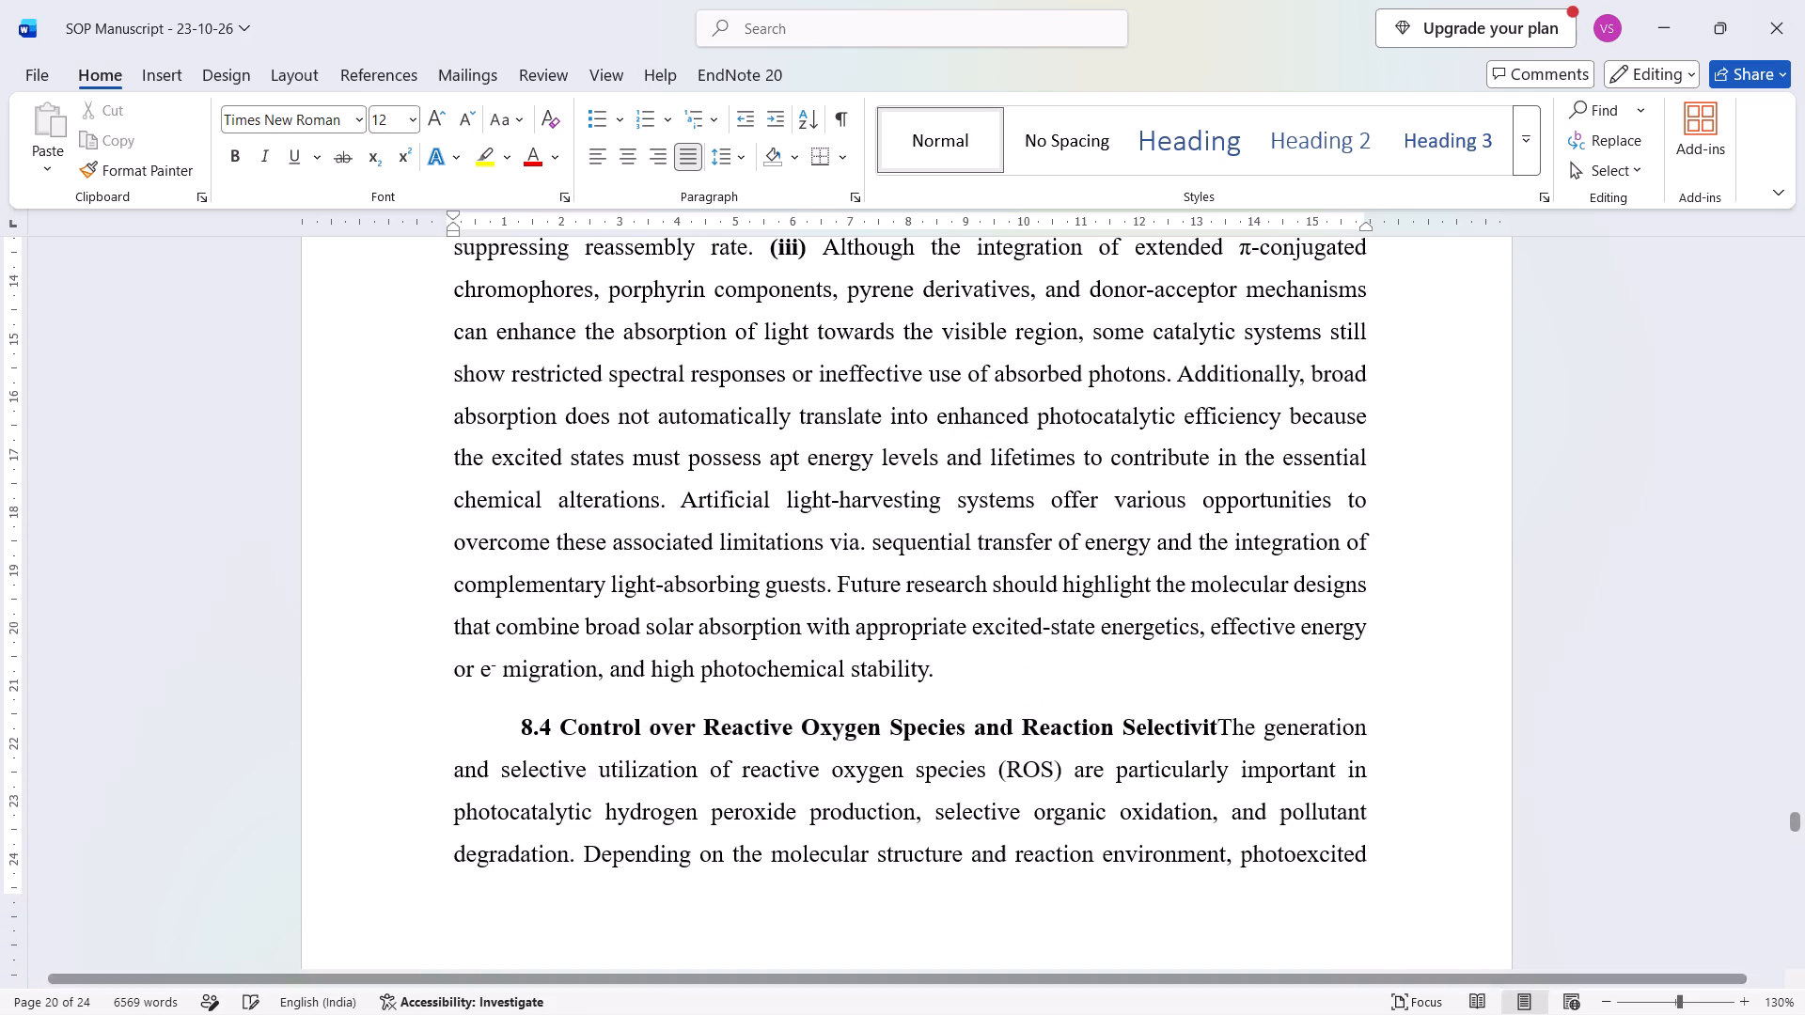
pyautogui.press('BackSpace')
pyautogui.press('BackSpace')
pyautogui.press('BackSpace')
pyautogui.press('BackSpace')
pyautogui.press('BackSpace')
pyautogui.press('BackSpace')
pyautogui.press('BackSpace')
pyautogui.press('BackSpace')
pyautogui.press('BackSpace')
pyautogui.press('BackSpace')
pyautogui.press('BackSpace')
pyautogui.press('BackSpace')
pyautogui.press('BackSpace')
pyautogui.press('BackSpace')
pyautogui.press('BackSpace')
pyautogui.press('BackSpace')
pyautogui.press('BackSpace')
pyautogui.press('BackSpace')
pyautogui.press('BackSpace')
pyautogui.press('BackSpace')
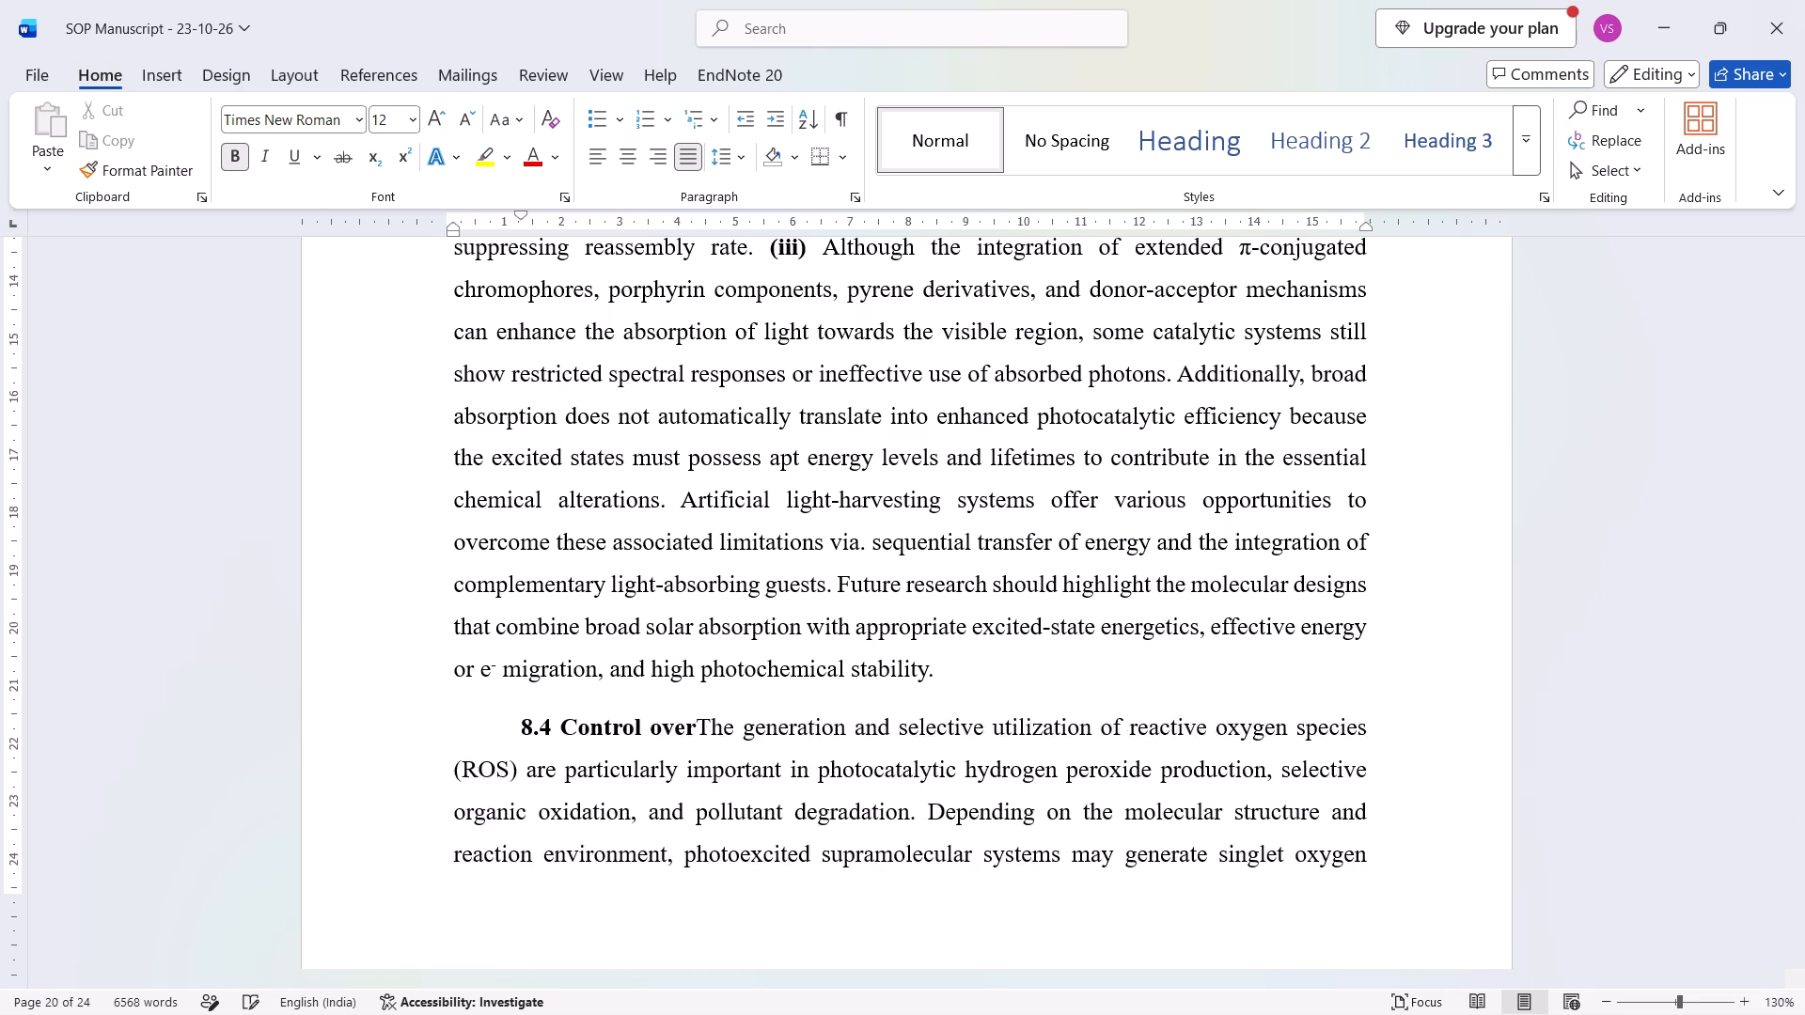
pyautogui.press('BackSpace')
pyautogui.press('space')
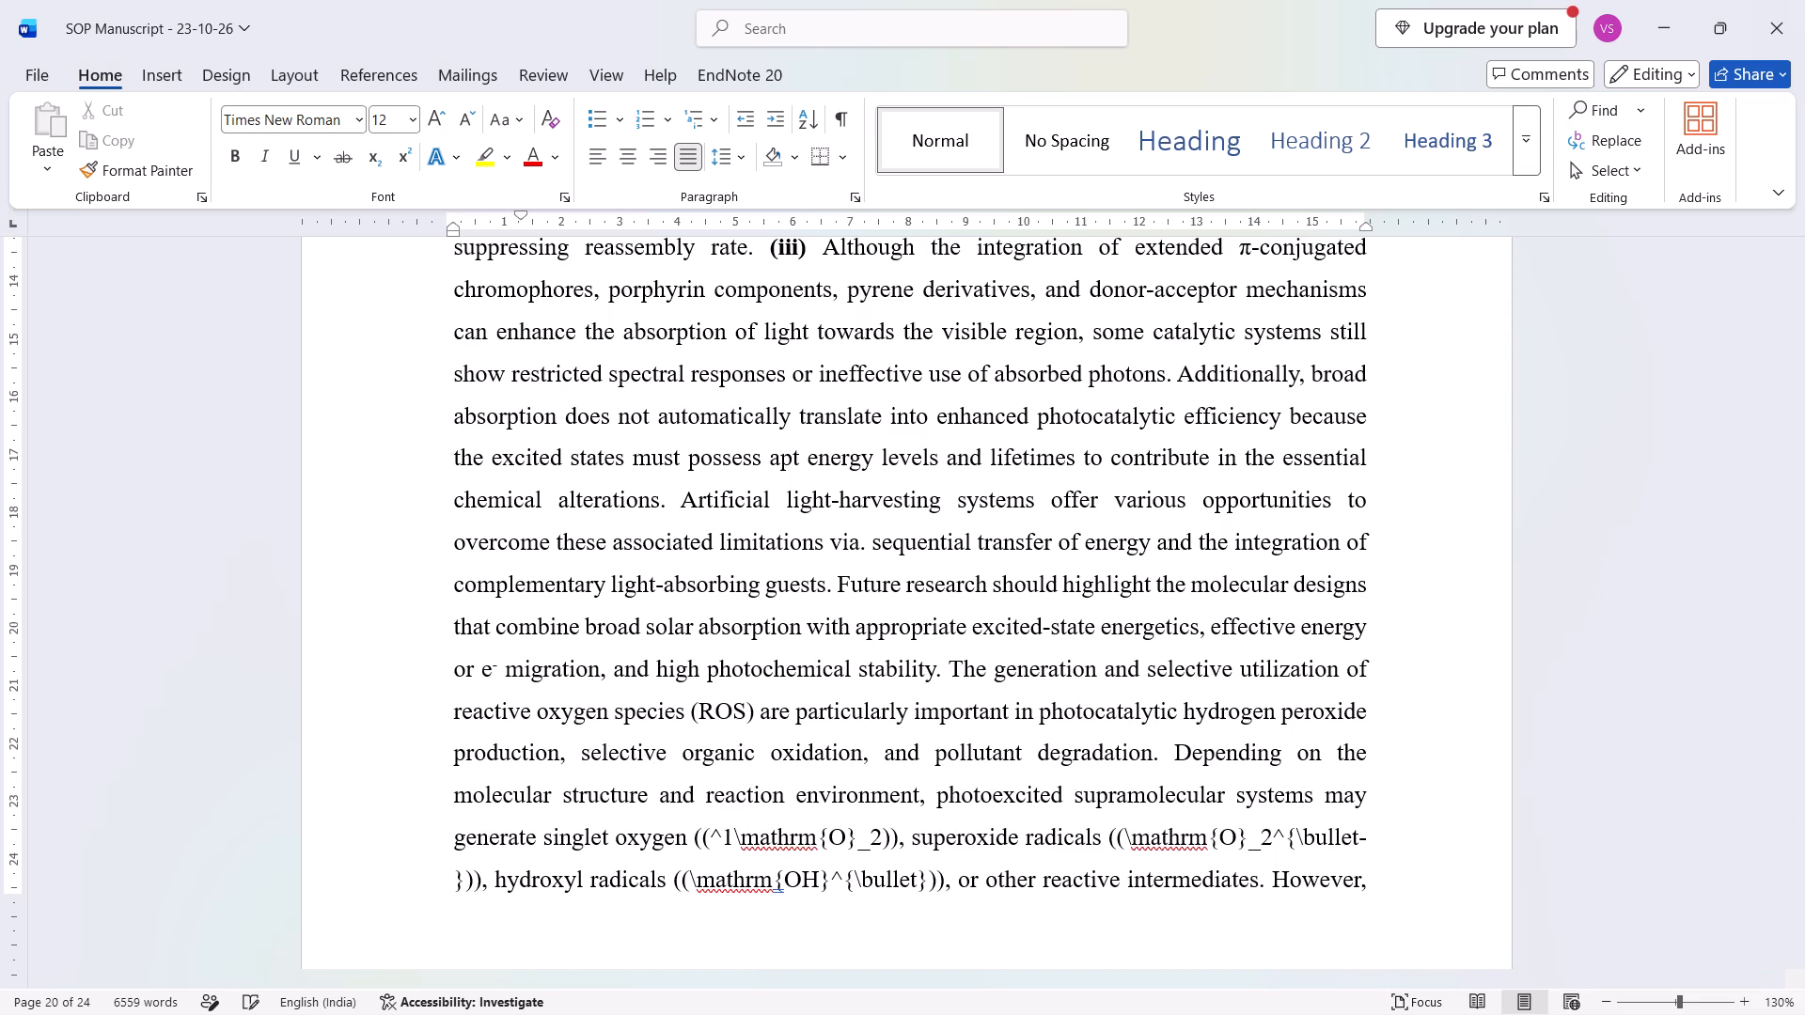
# Insert the label "(iv)" before "The generation and selective utilization", save the document, and make the label bold.
pyautogui.write('()')
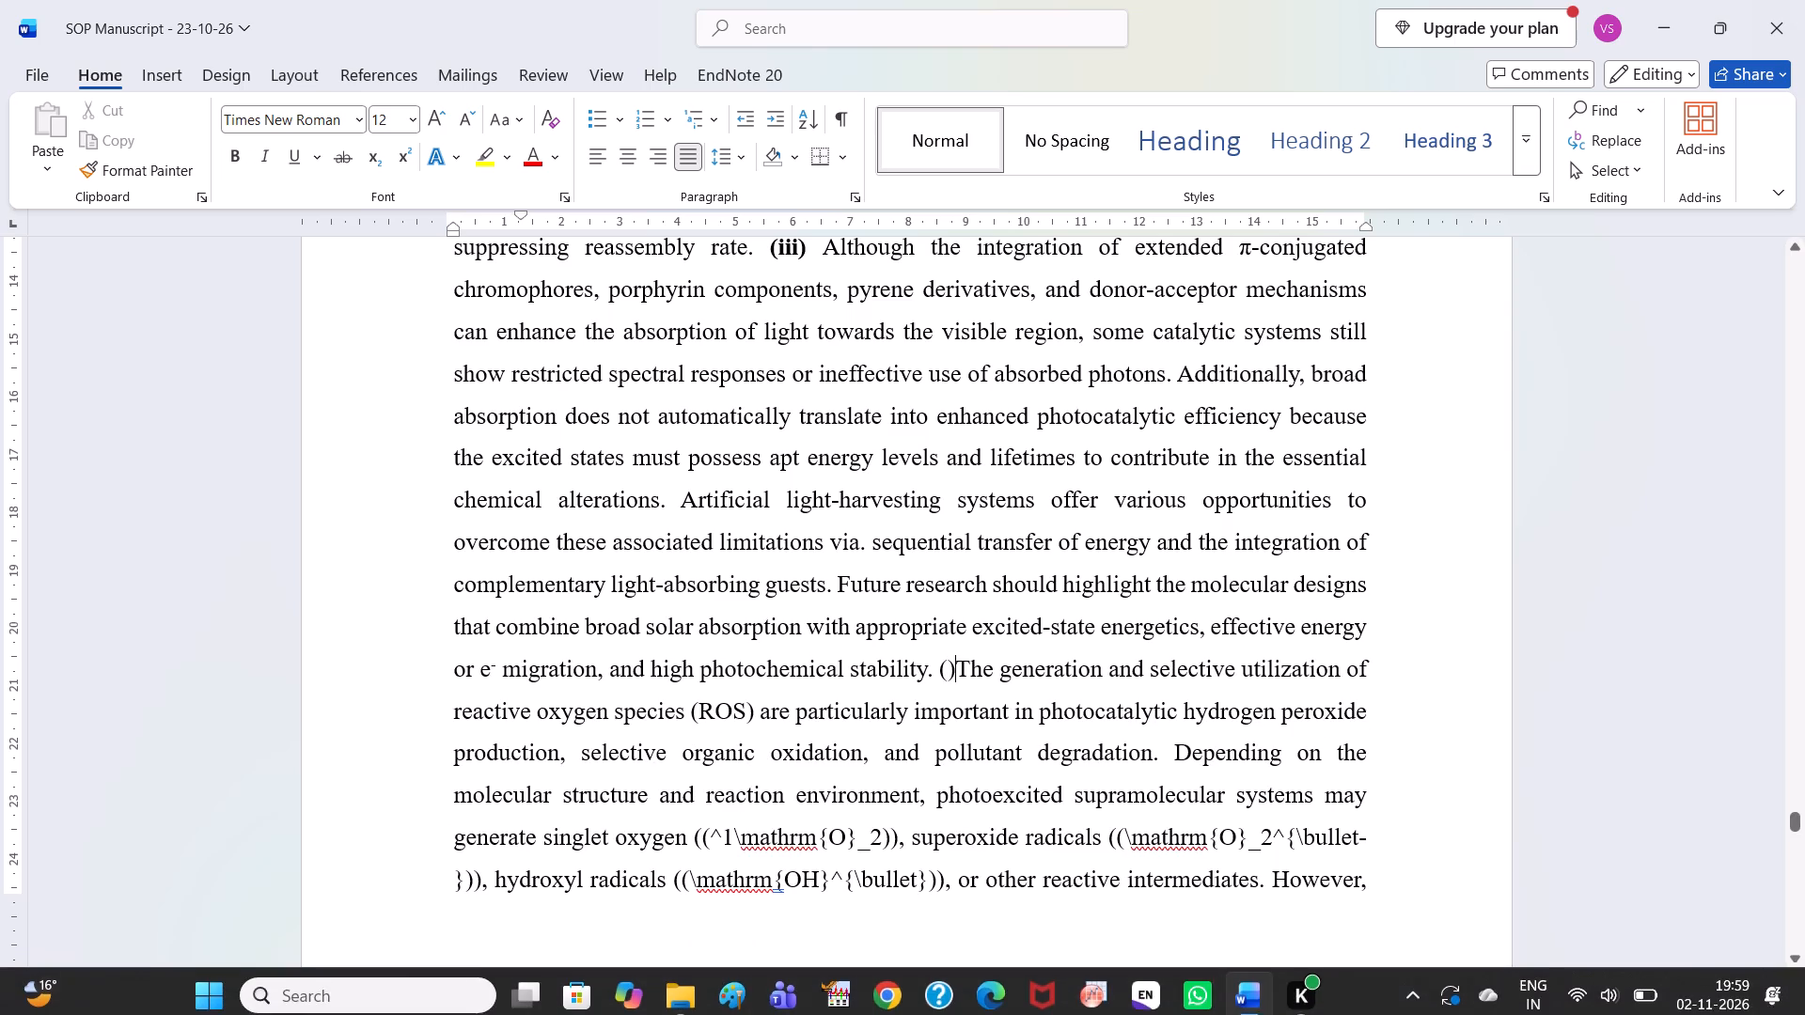
pyautogui.press('space')
pyautogui.press('Left')
pyautogui.press('Left')
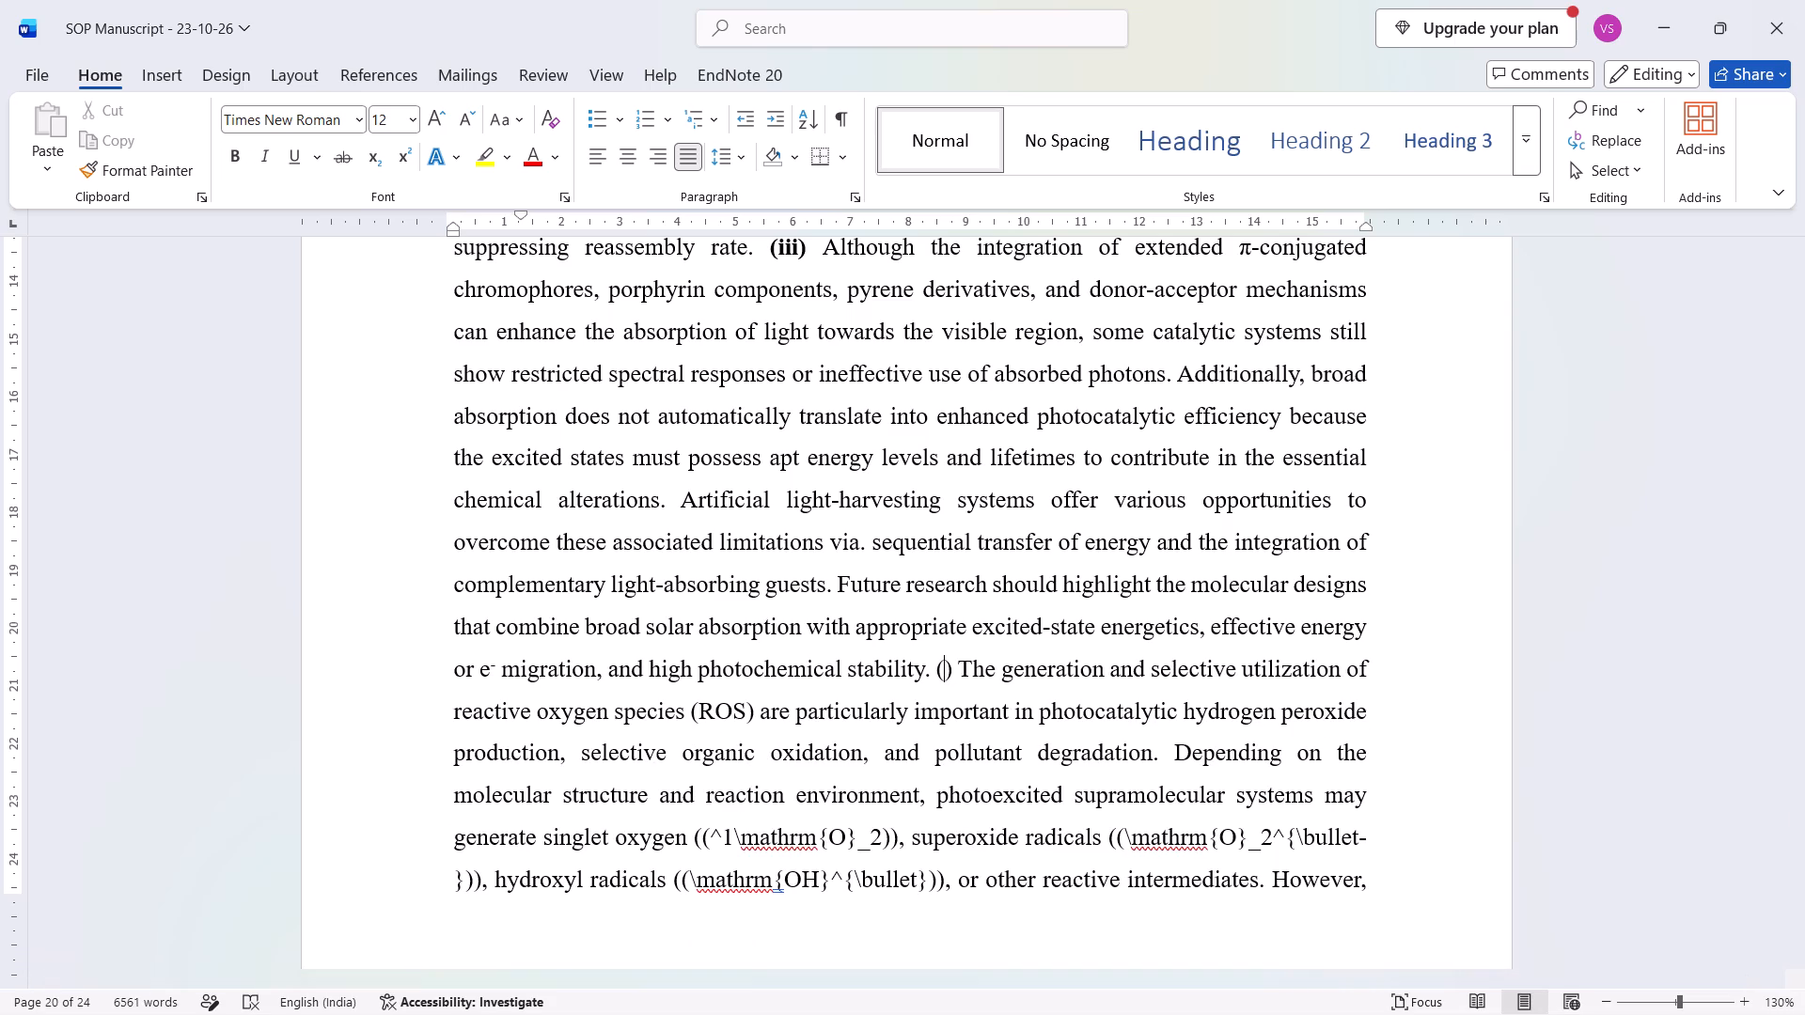
pyautogui.write('iv')
pyautogui.hotkey('ctrl', 's')
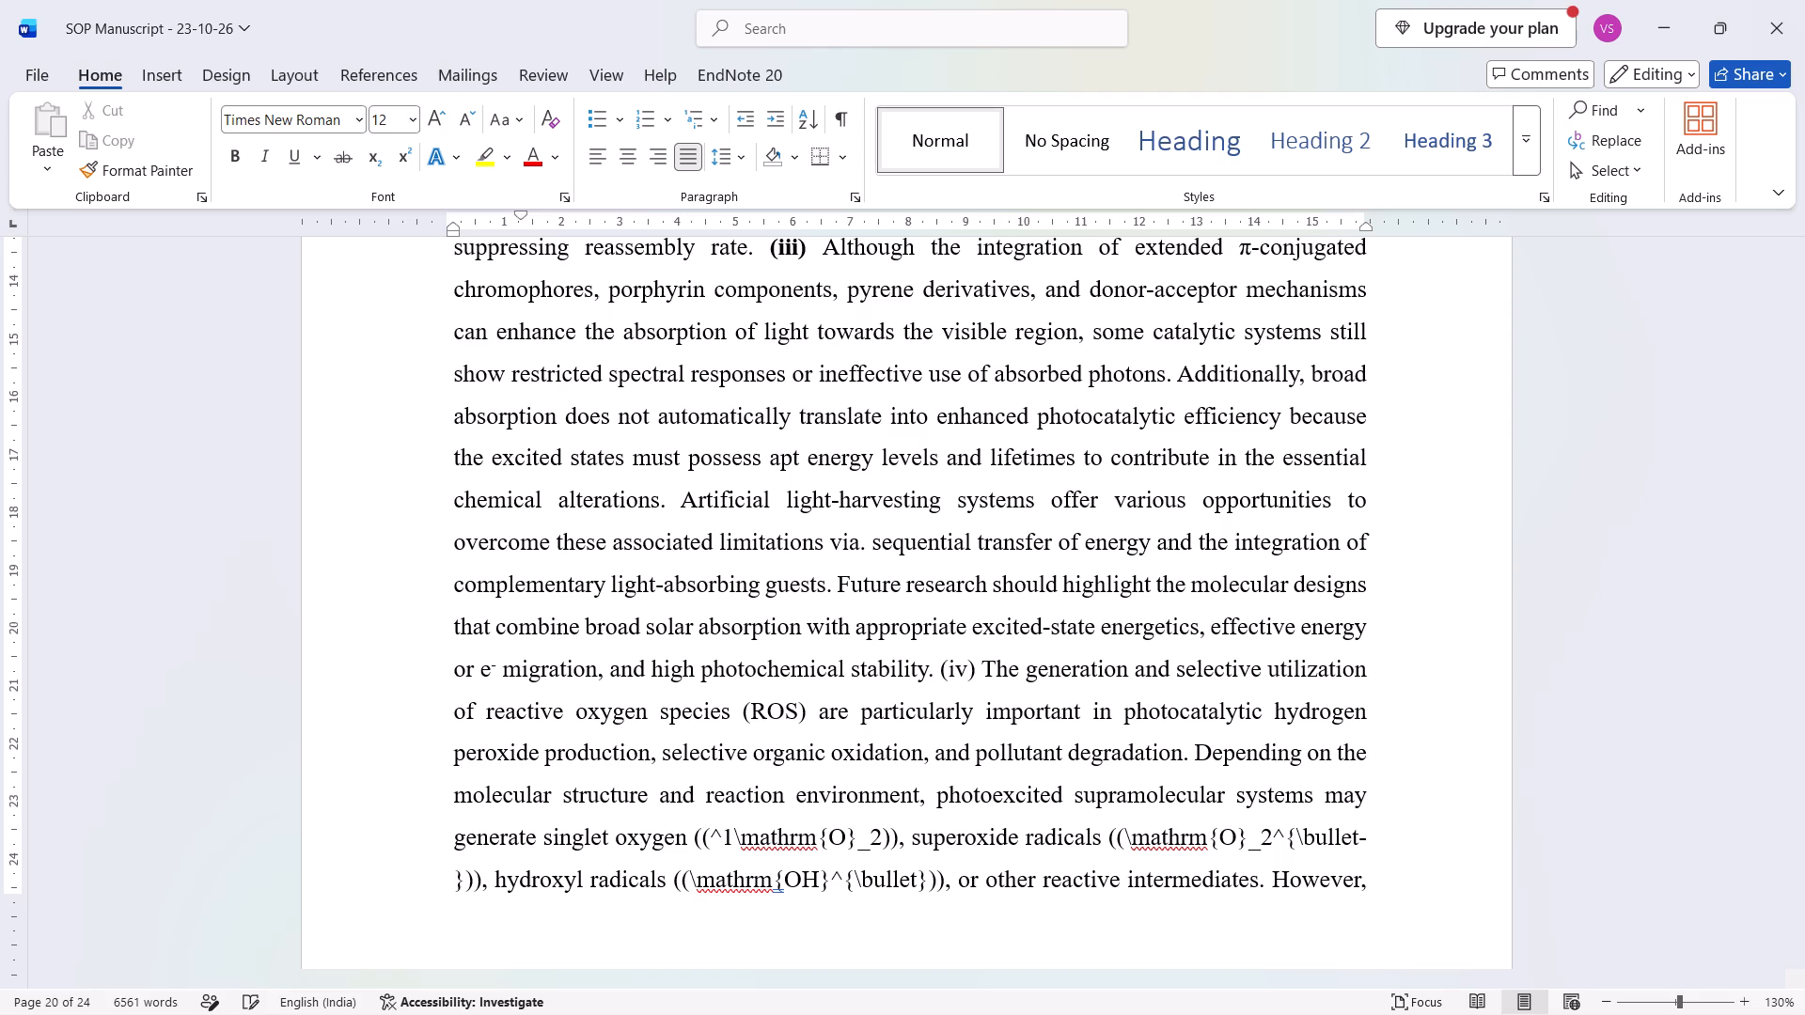
pyautogui.moveTo(977, 667); pyautogui.dragTo(934, 664)
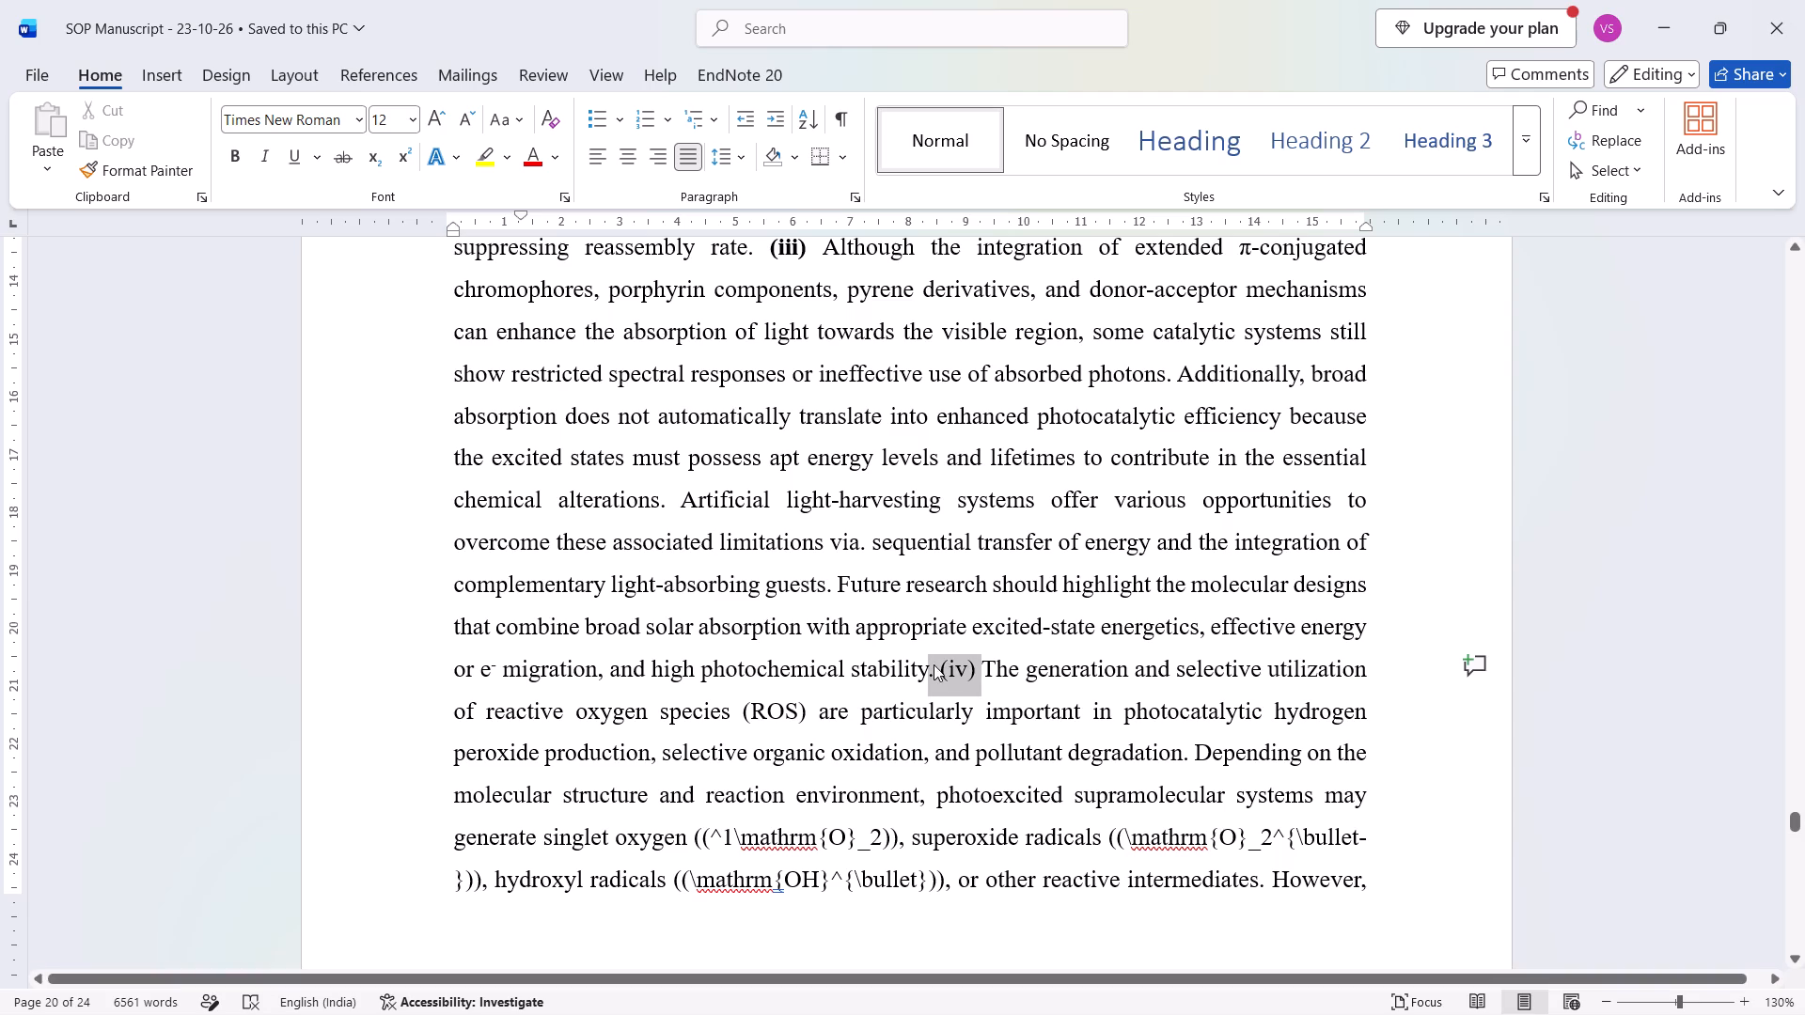
pyautogui.click(961, 629)
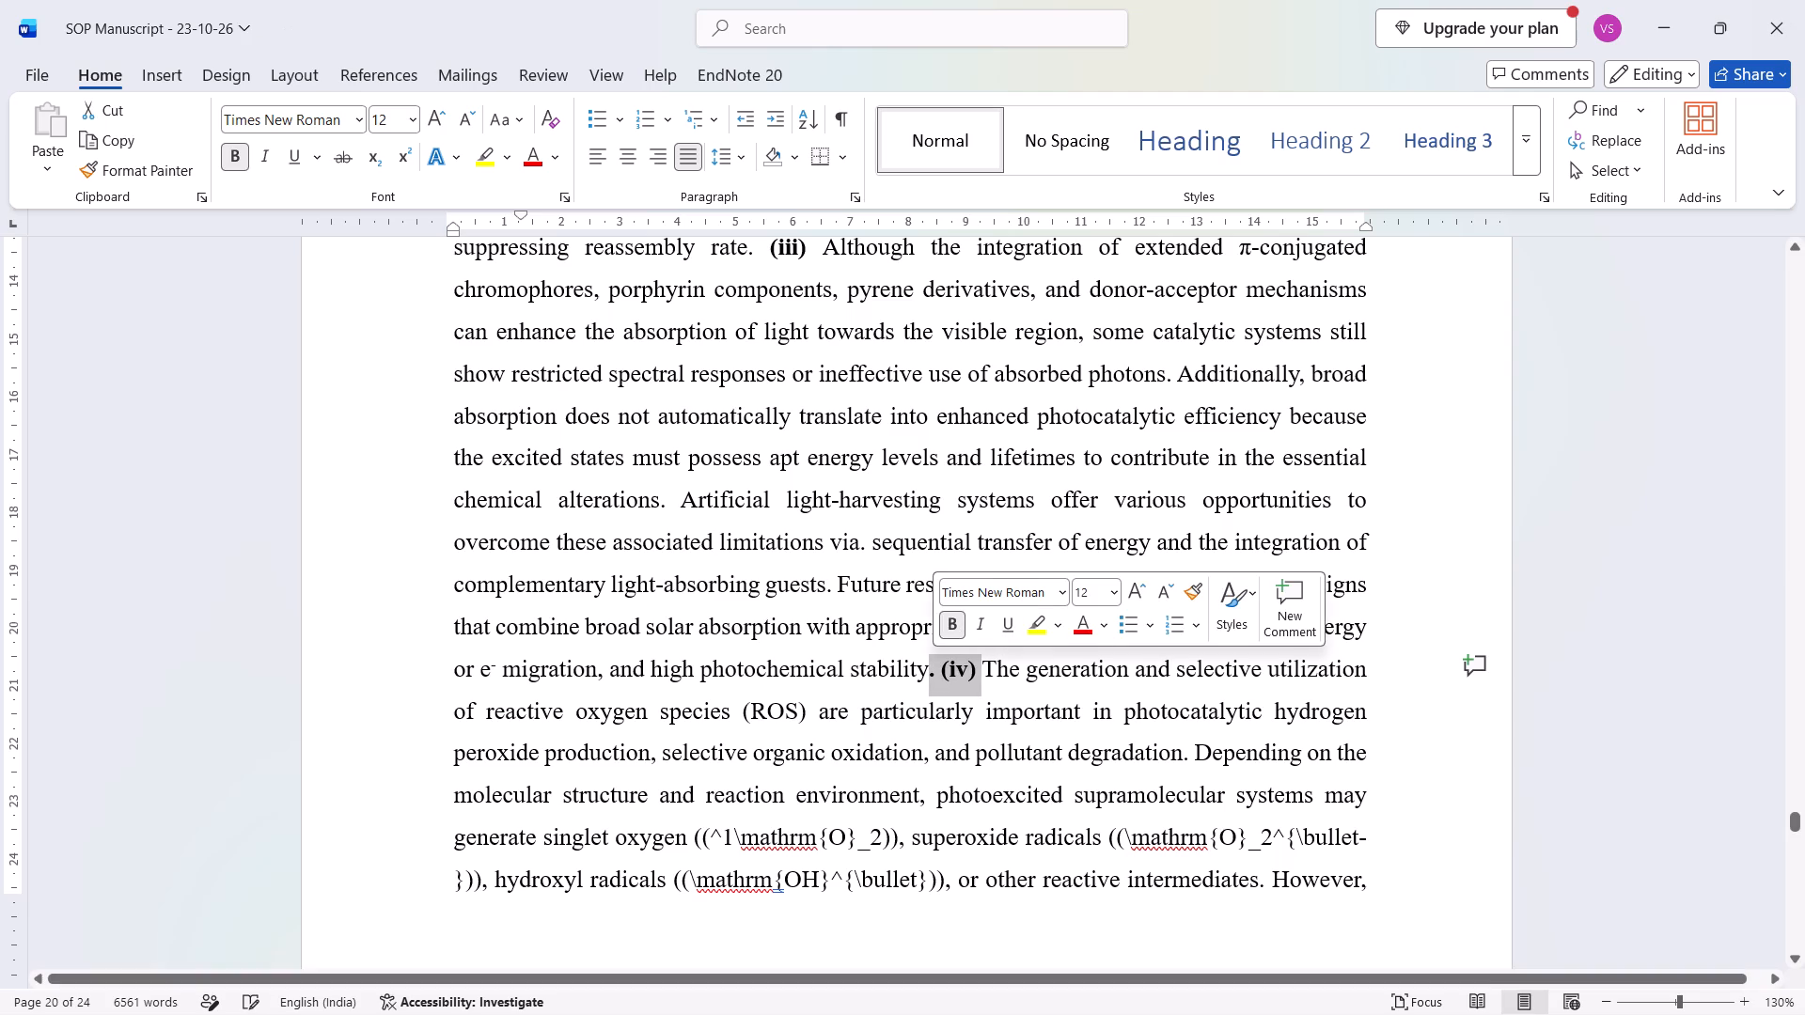
pyautogui.click(1007, 670)
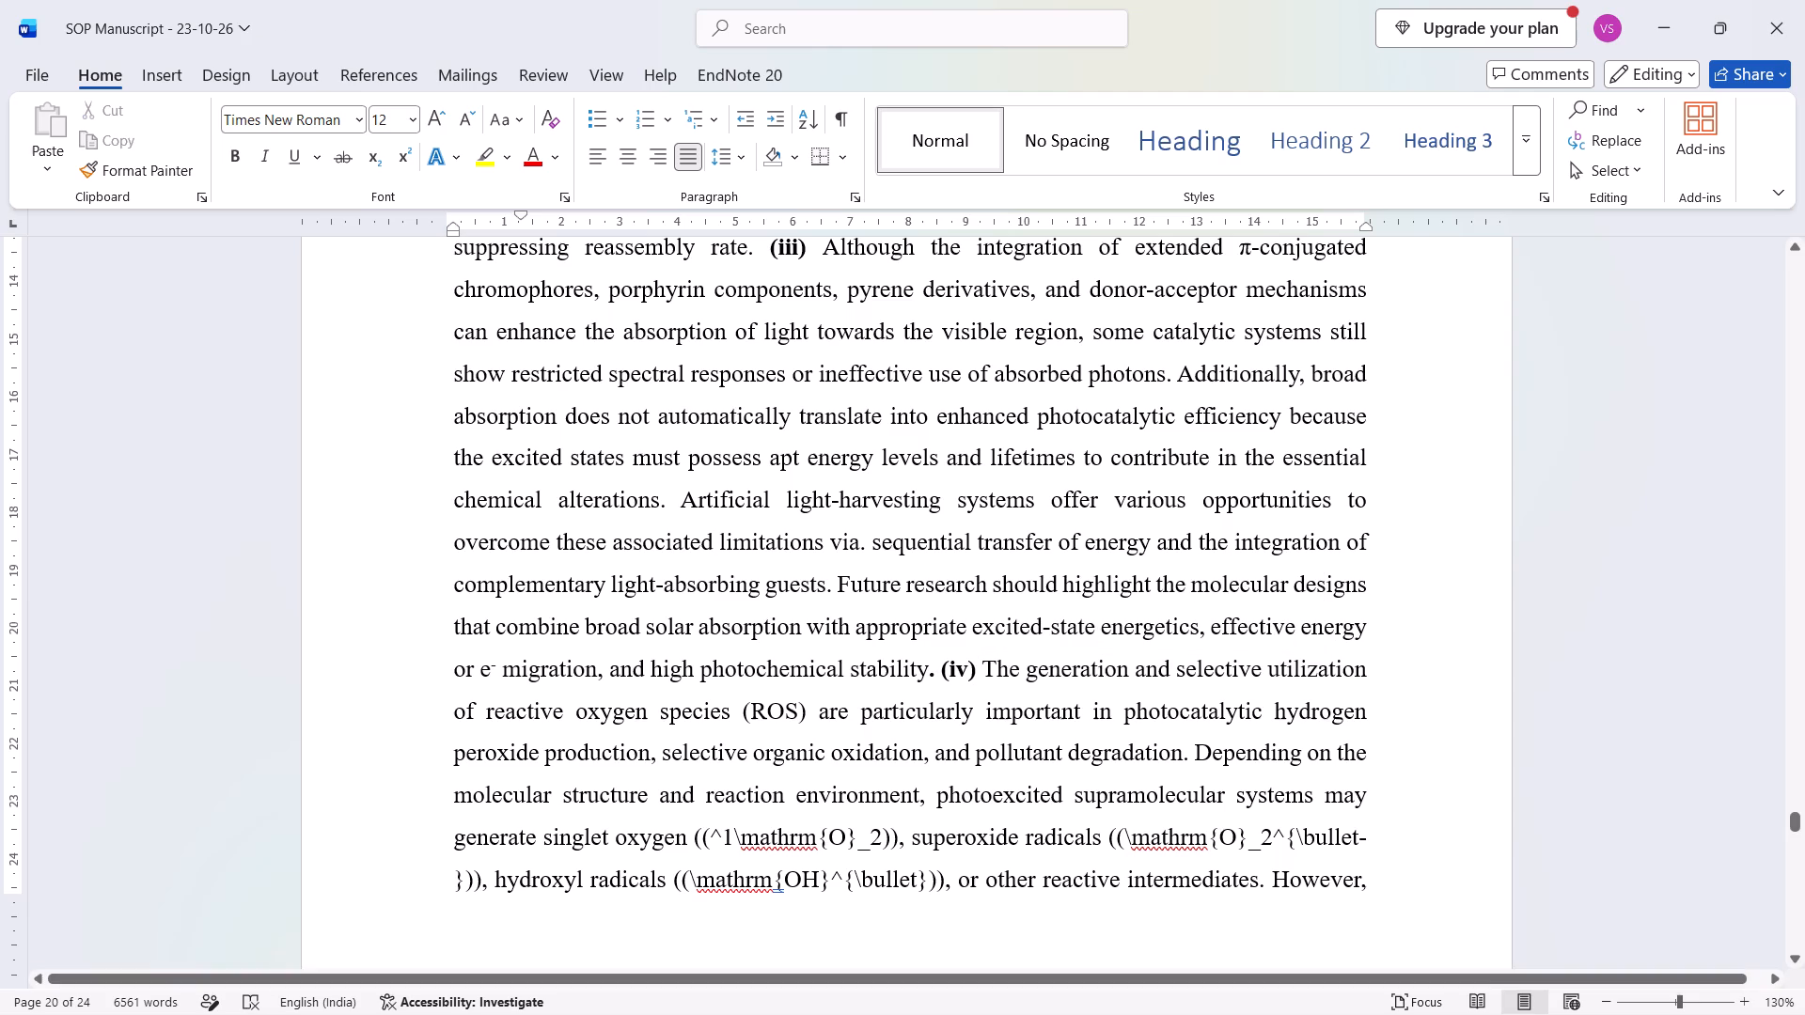
# Replace "generation" at the start of point (iv) with "formation".
pyautogui.moveTo(1127, 663); pyautogui.dragTo(1020, 672)
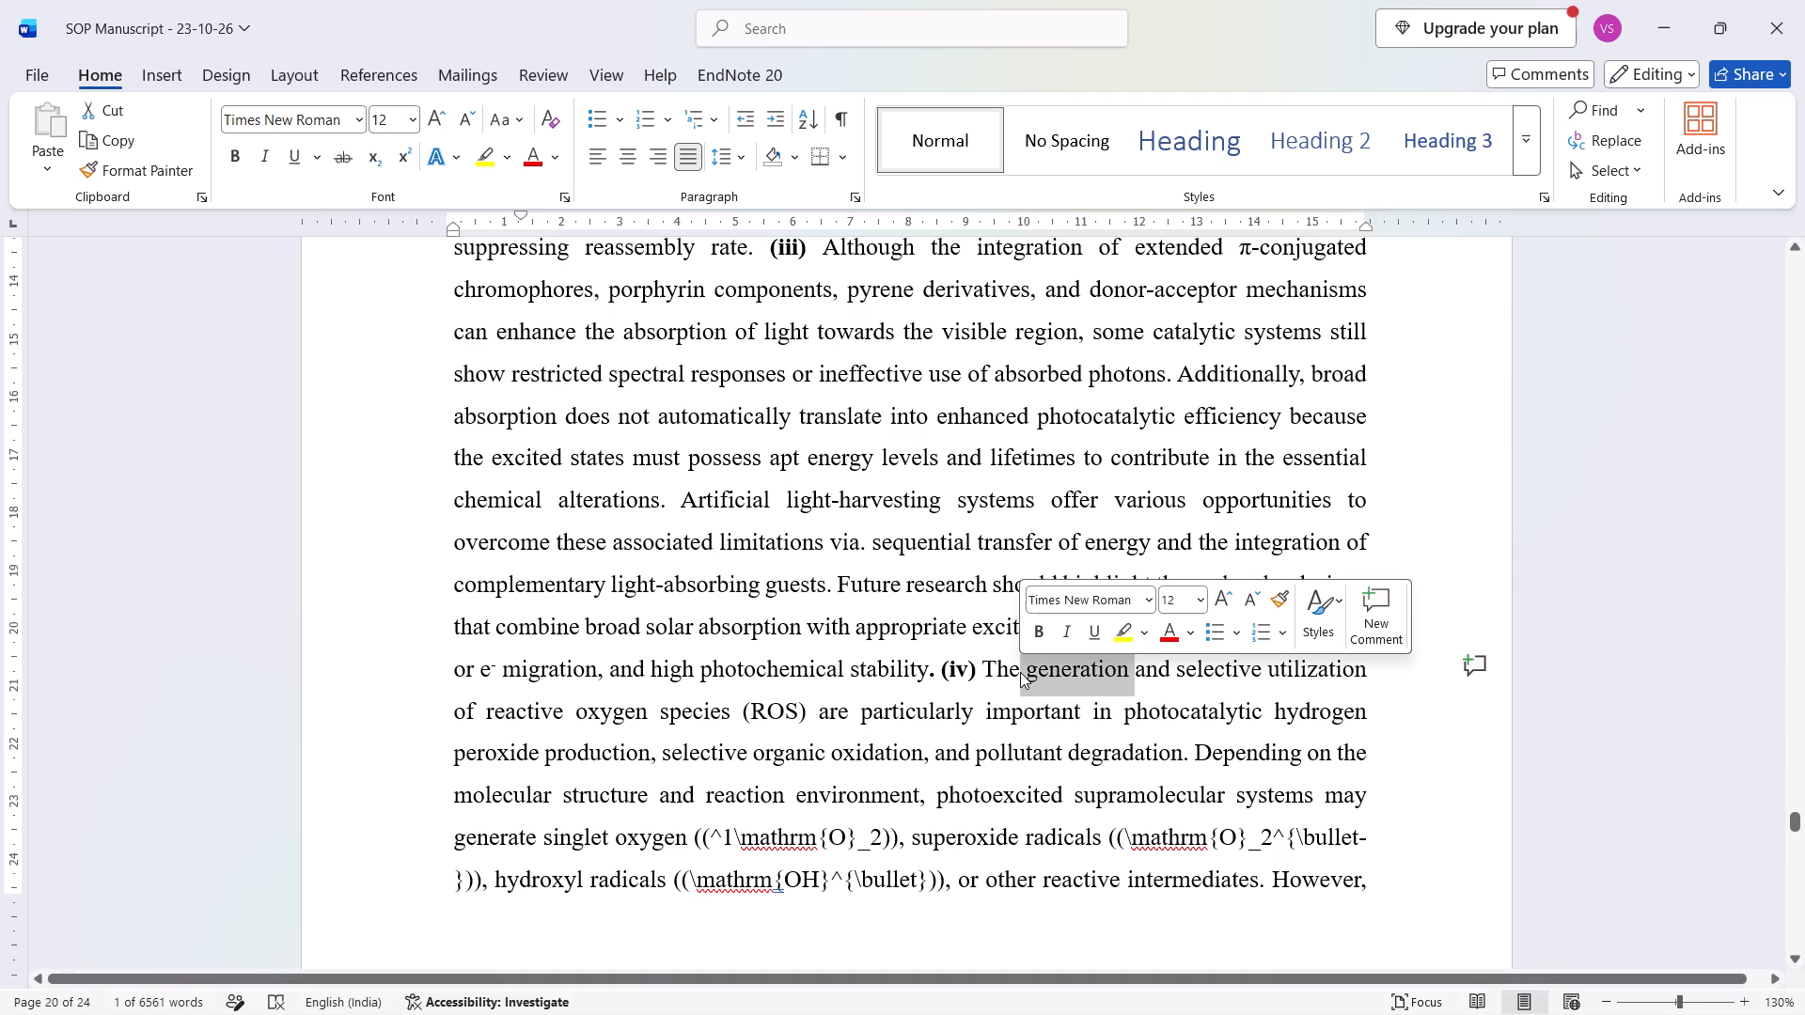
pyautogui.press('space')
pyautogui.write('formation')
pyautogui.hotkey('ctrl', 'shift', 's')
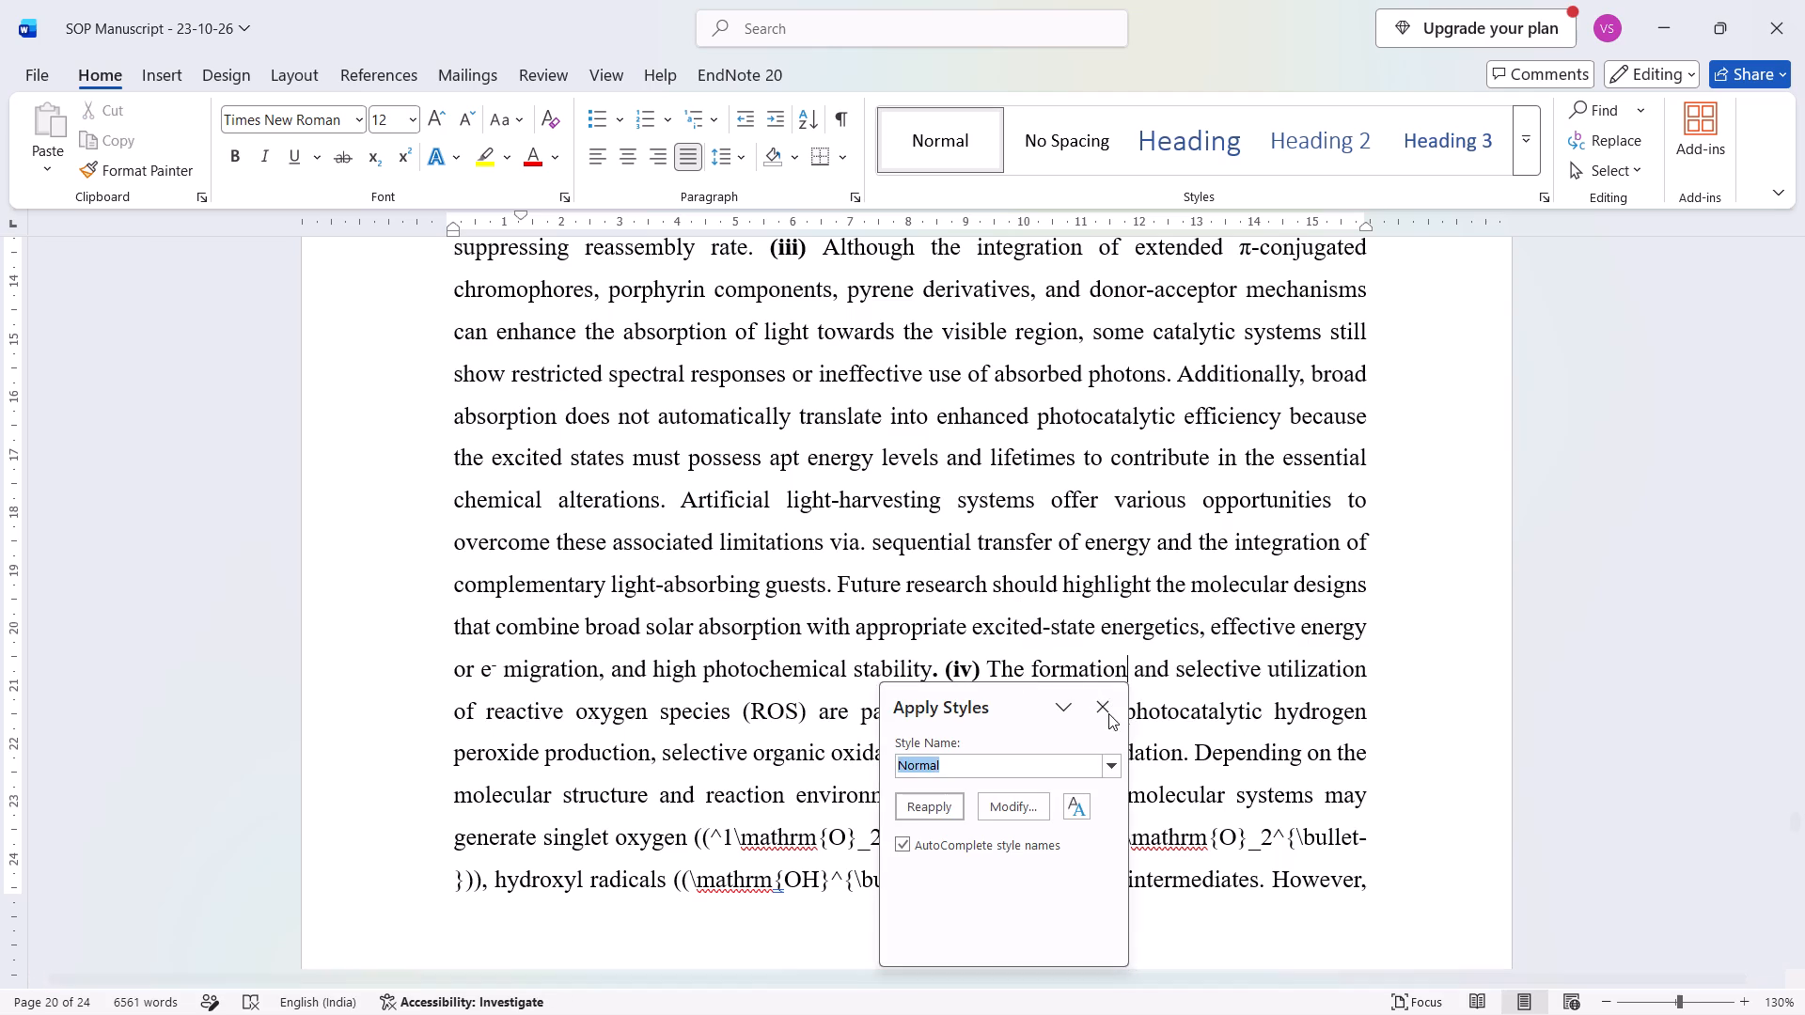
pyautogui.click(1108, 713)
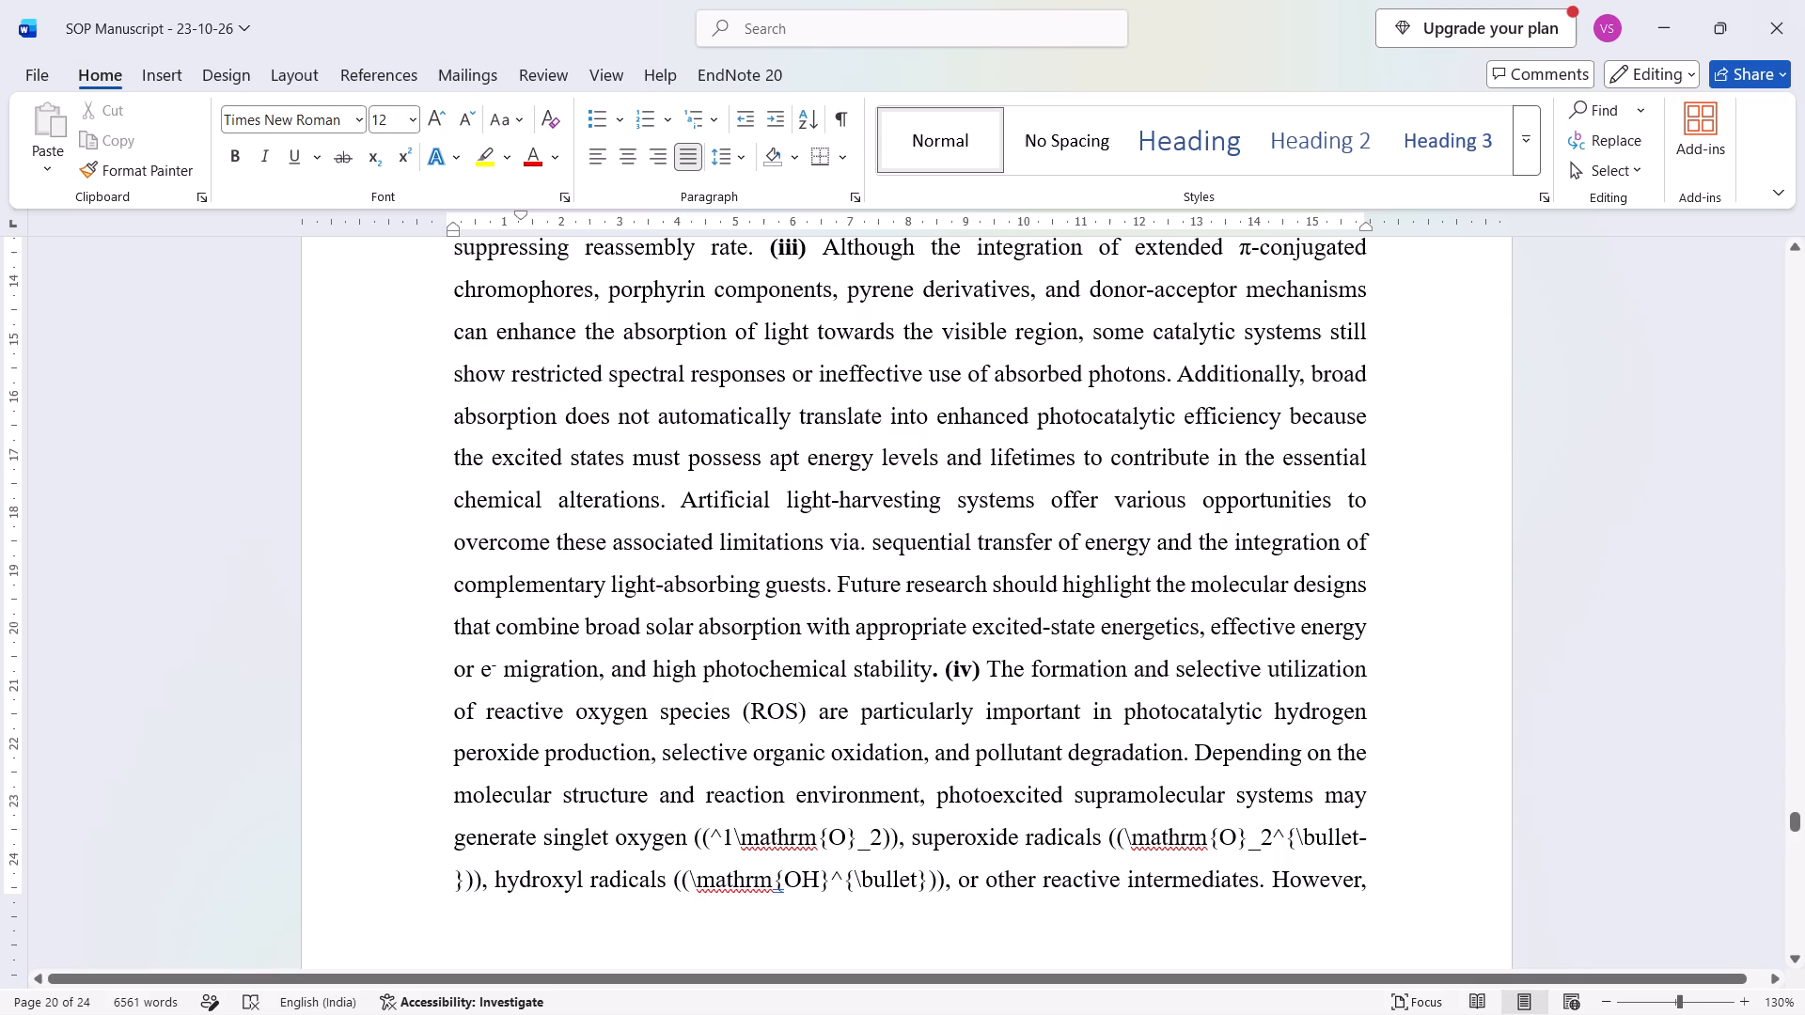
# Replace "utilization" after "selective" in point (iv) with the suggested synonym "use".
pyautogui.moveTo(1367, 674); pyautogui.dragTo(1268, 671)
pyautogui.rightClick(1288, 671)
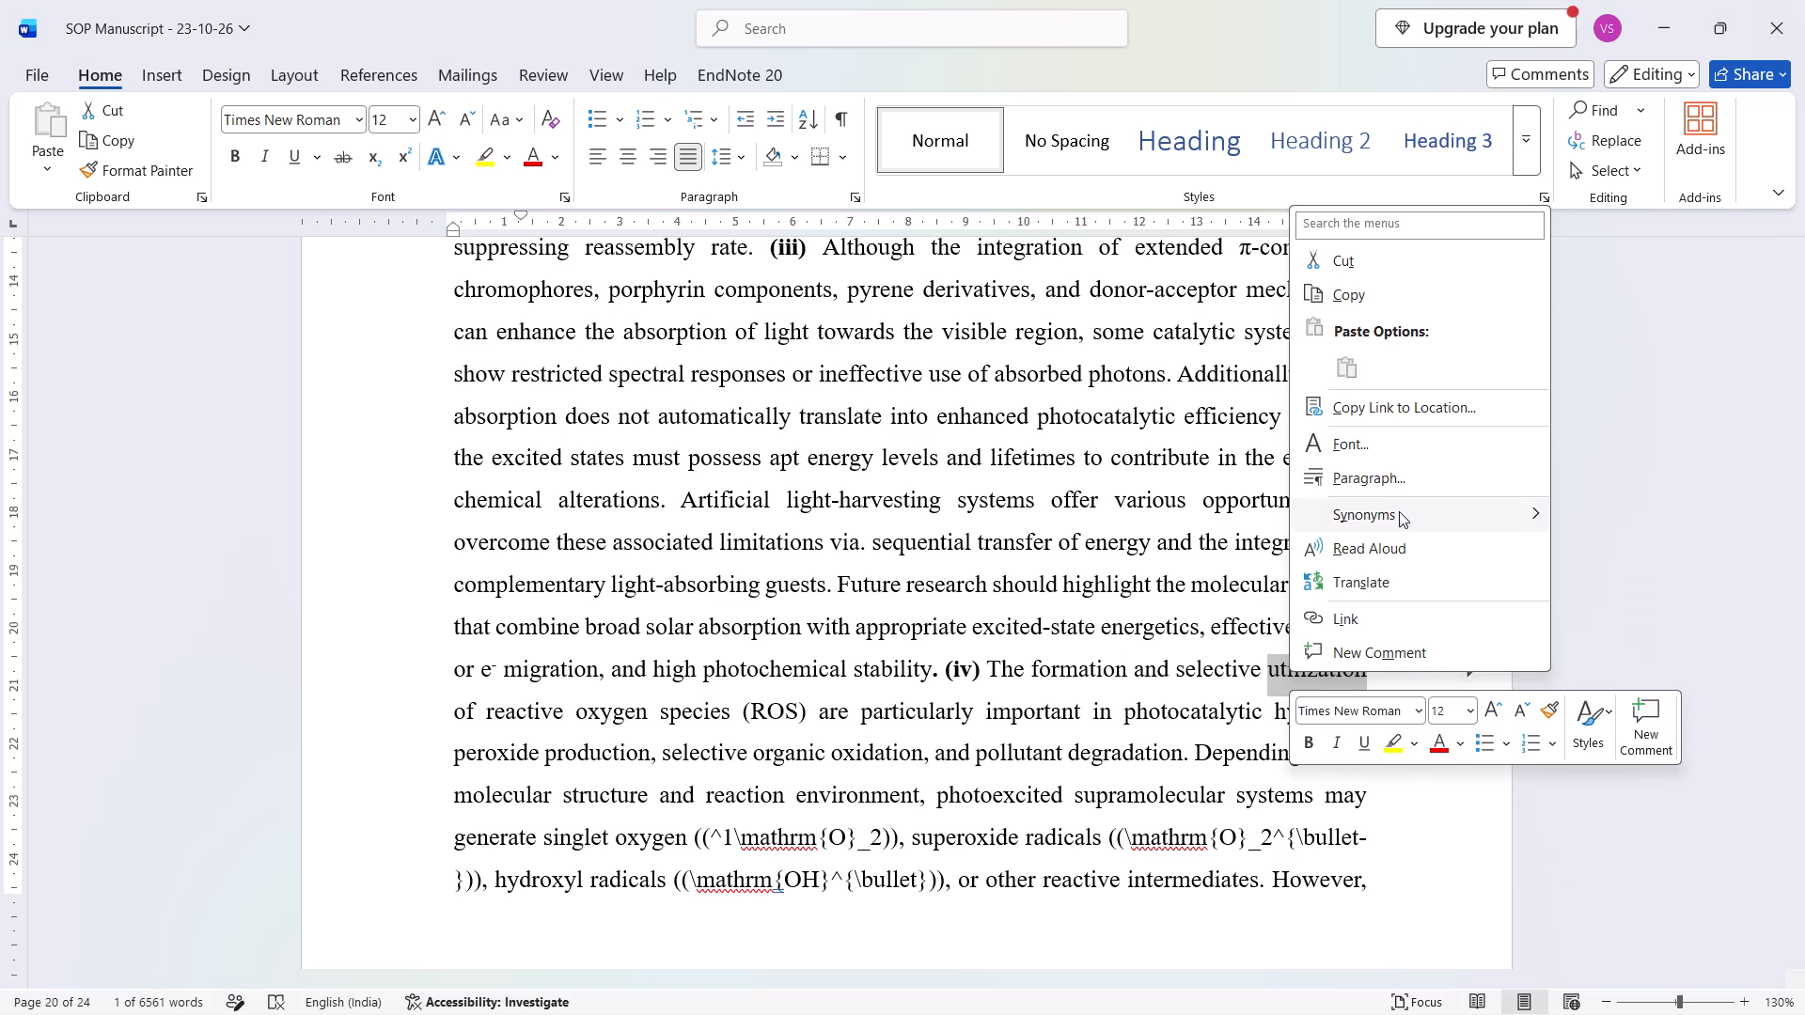
pyautogui.click(1399, 511)
pyautogui.click(1612, 513)
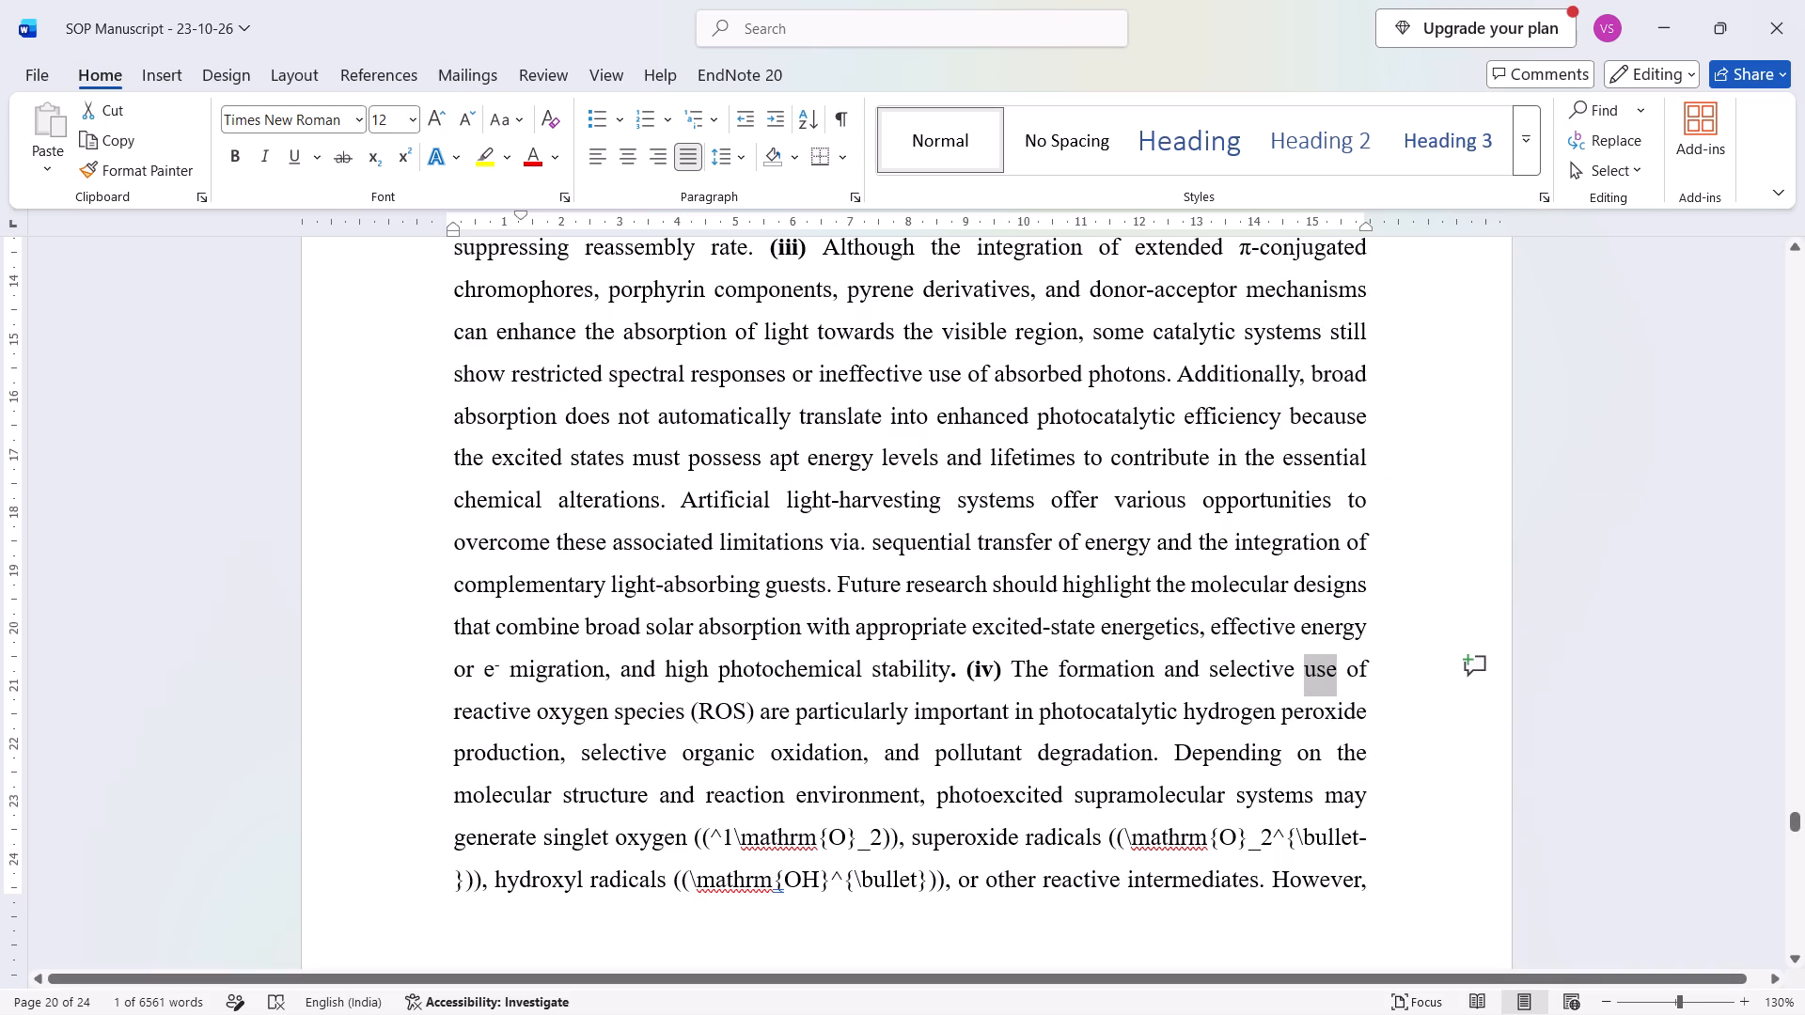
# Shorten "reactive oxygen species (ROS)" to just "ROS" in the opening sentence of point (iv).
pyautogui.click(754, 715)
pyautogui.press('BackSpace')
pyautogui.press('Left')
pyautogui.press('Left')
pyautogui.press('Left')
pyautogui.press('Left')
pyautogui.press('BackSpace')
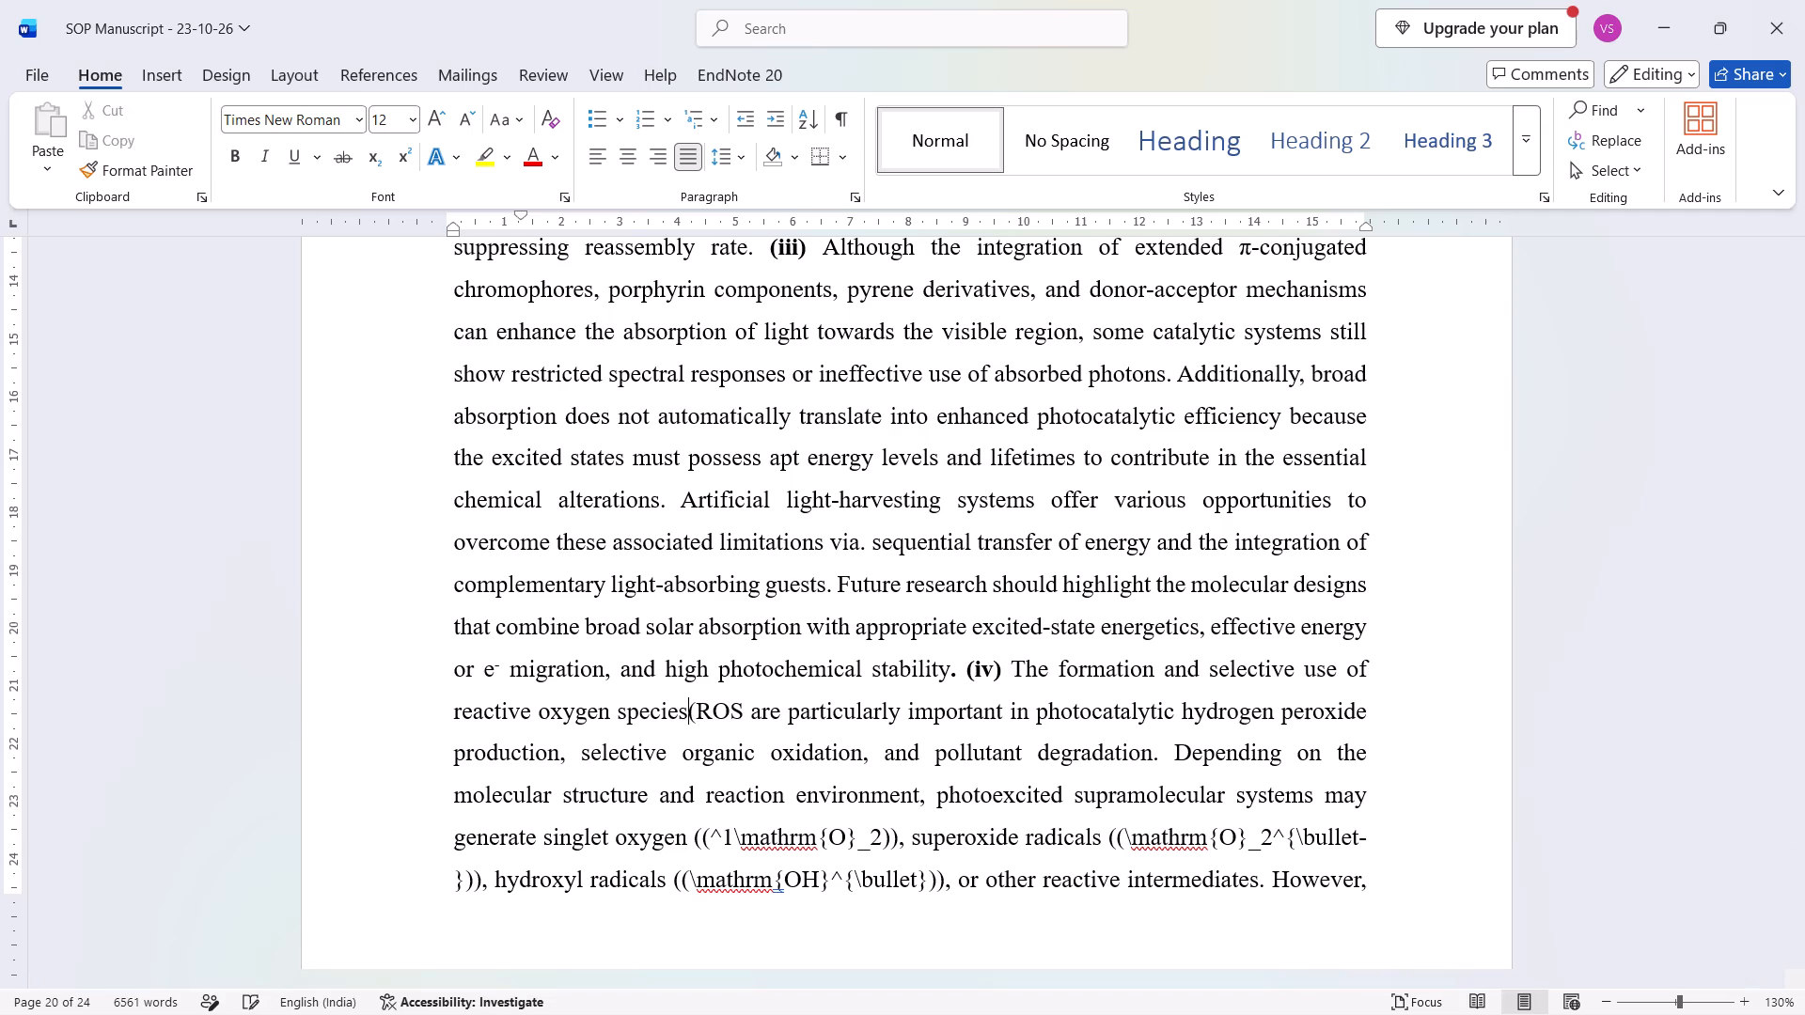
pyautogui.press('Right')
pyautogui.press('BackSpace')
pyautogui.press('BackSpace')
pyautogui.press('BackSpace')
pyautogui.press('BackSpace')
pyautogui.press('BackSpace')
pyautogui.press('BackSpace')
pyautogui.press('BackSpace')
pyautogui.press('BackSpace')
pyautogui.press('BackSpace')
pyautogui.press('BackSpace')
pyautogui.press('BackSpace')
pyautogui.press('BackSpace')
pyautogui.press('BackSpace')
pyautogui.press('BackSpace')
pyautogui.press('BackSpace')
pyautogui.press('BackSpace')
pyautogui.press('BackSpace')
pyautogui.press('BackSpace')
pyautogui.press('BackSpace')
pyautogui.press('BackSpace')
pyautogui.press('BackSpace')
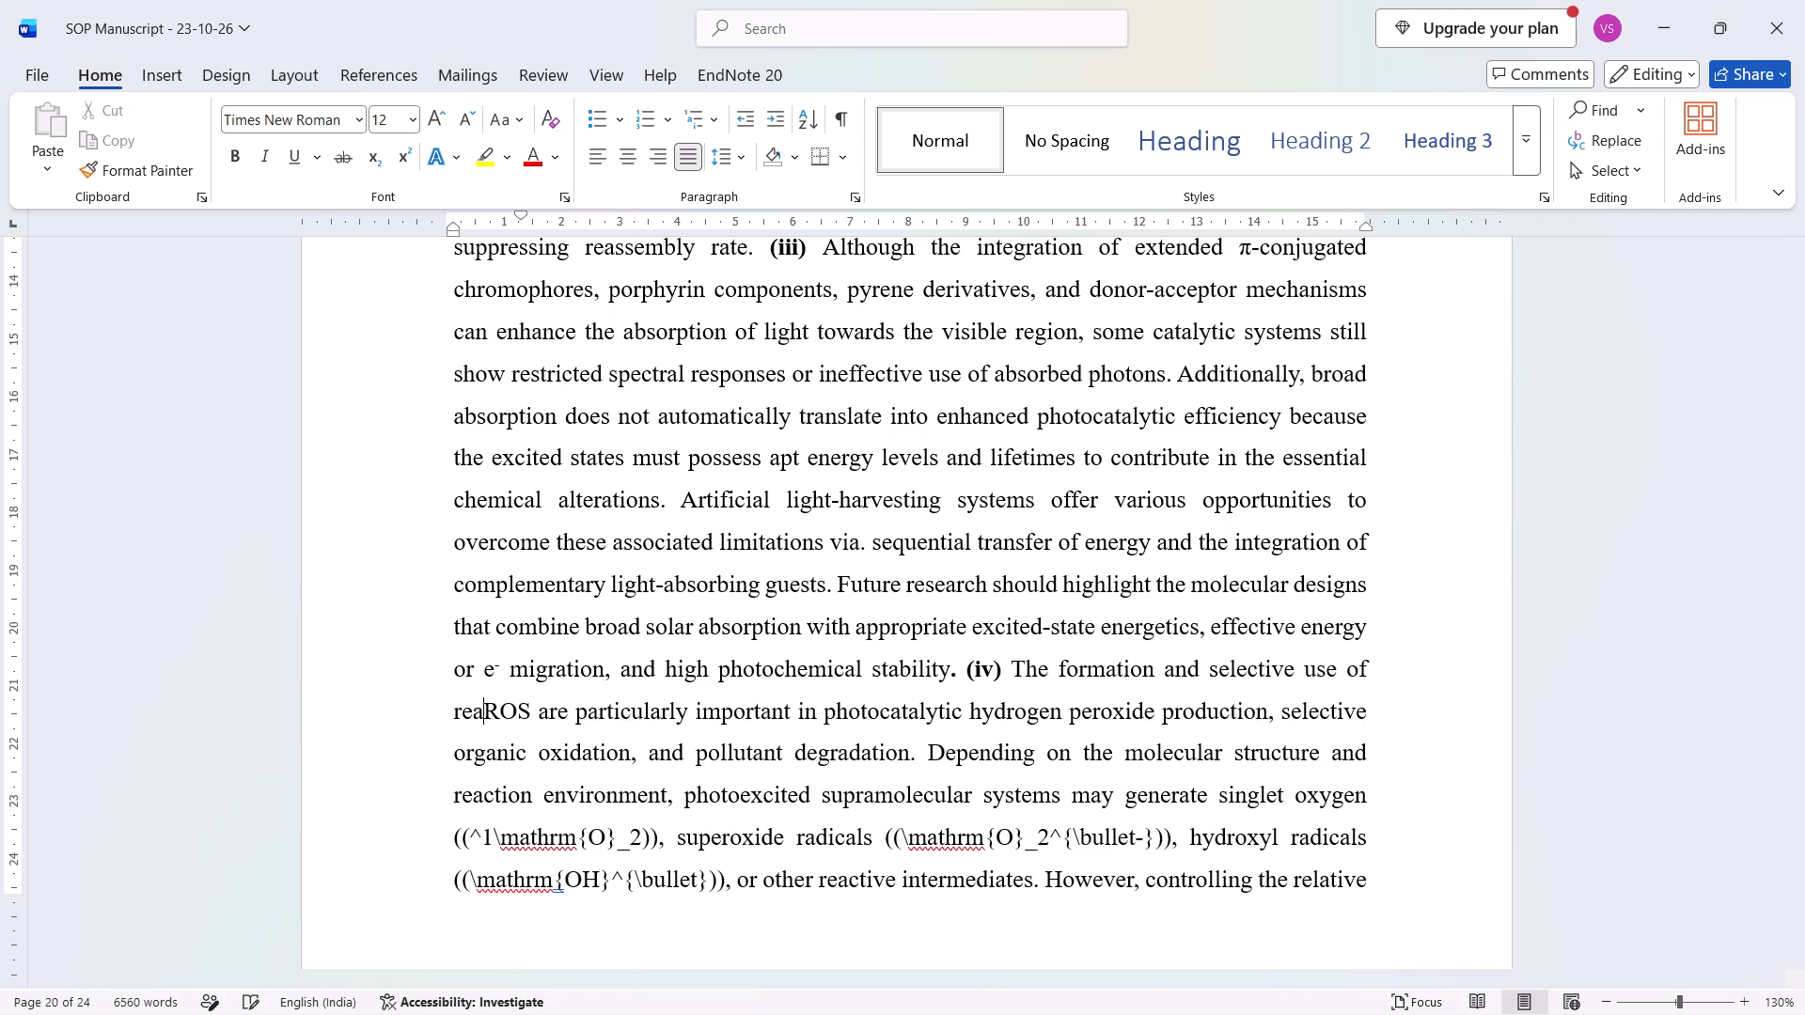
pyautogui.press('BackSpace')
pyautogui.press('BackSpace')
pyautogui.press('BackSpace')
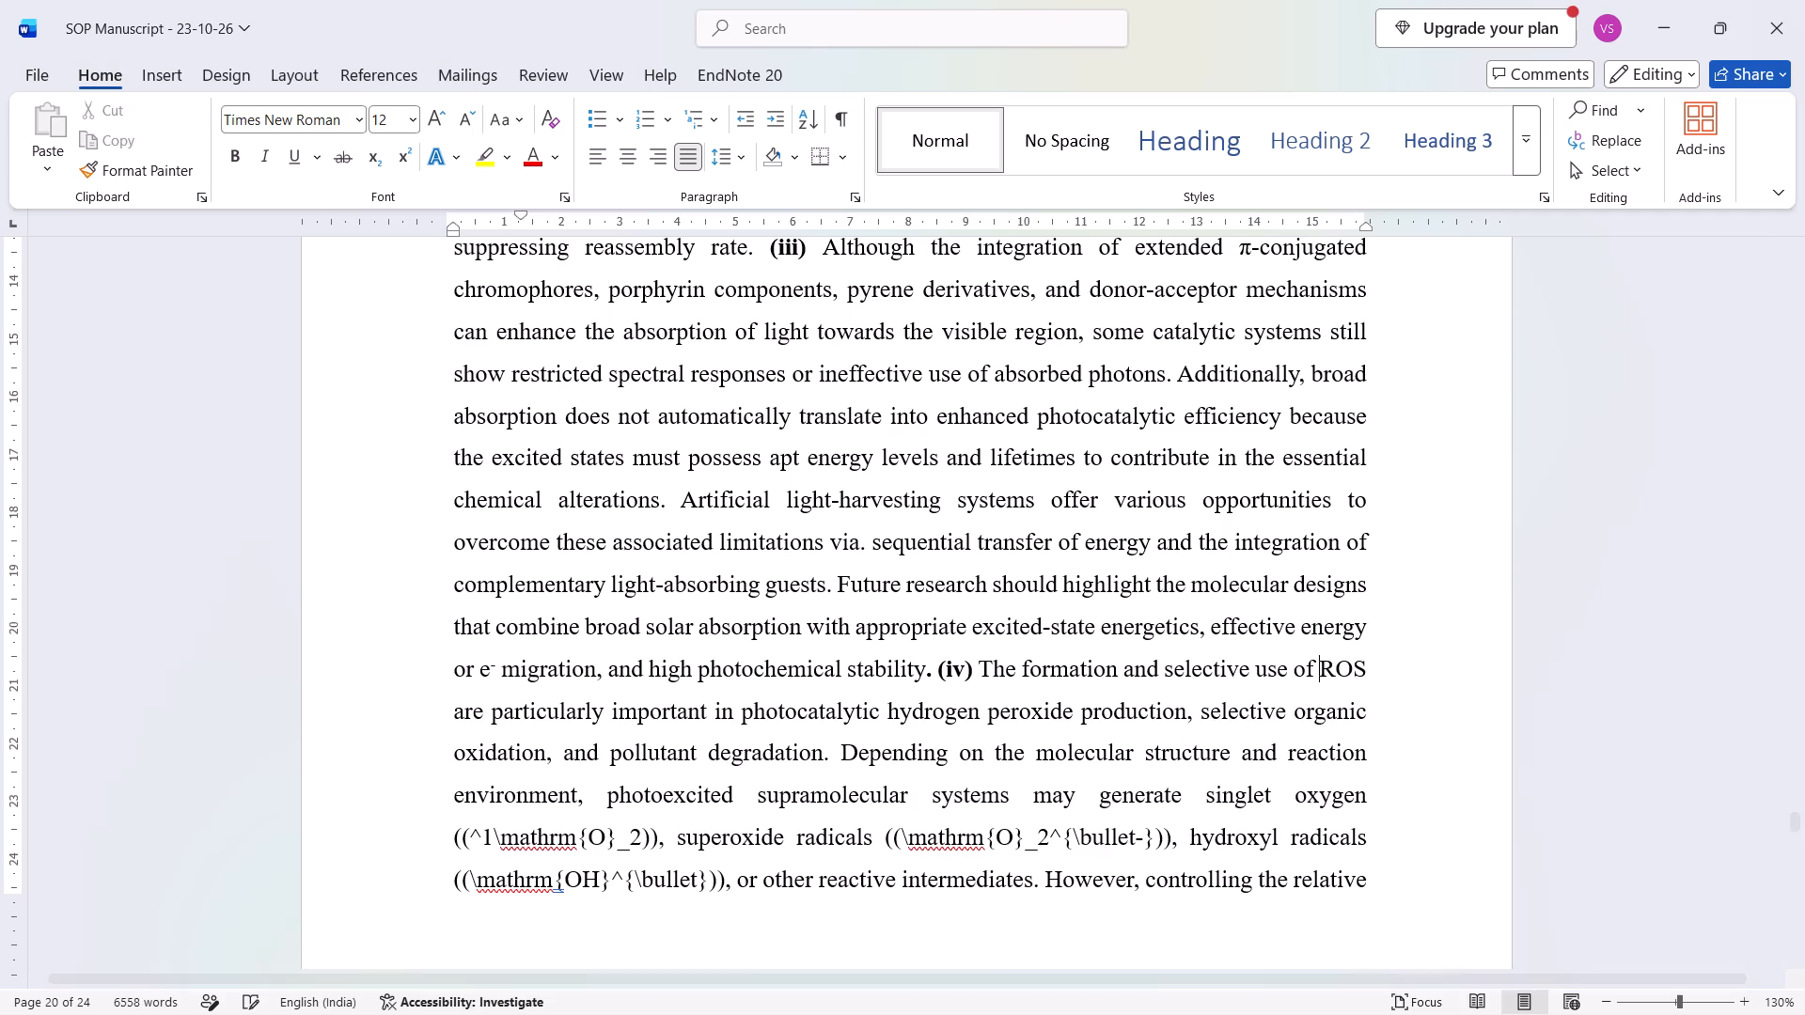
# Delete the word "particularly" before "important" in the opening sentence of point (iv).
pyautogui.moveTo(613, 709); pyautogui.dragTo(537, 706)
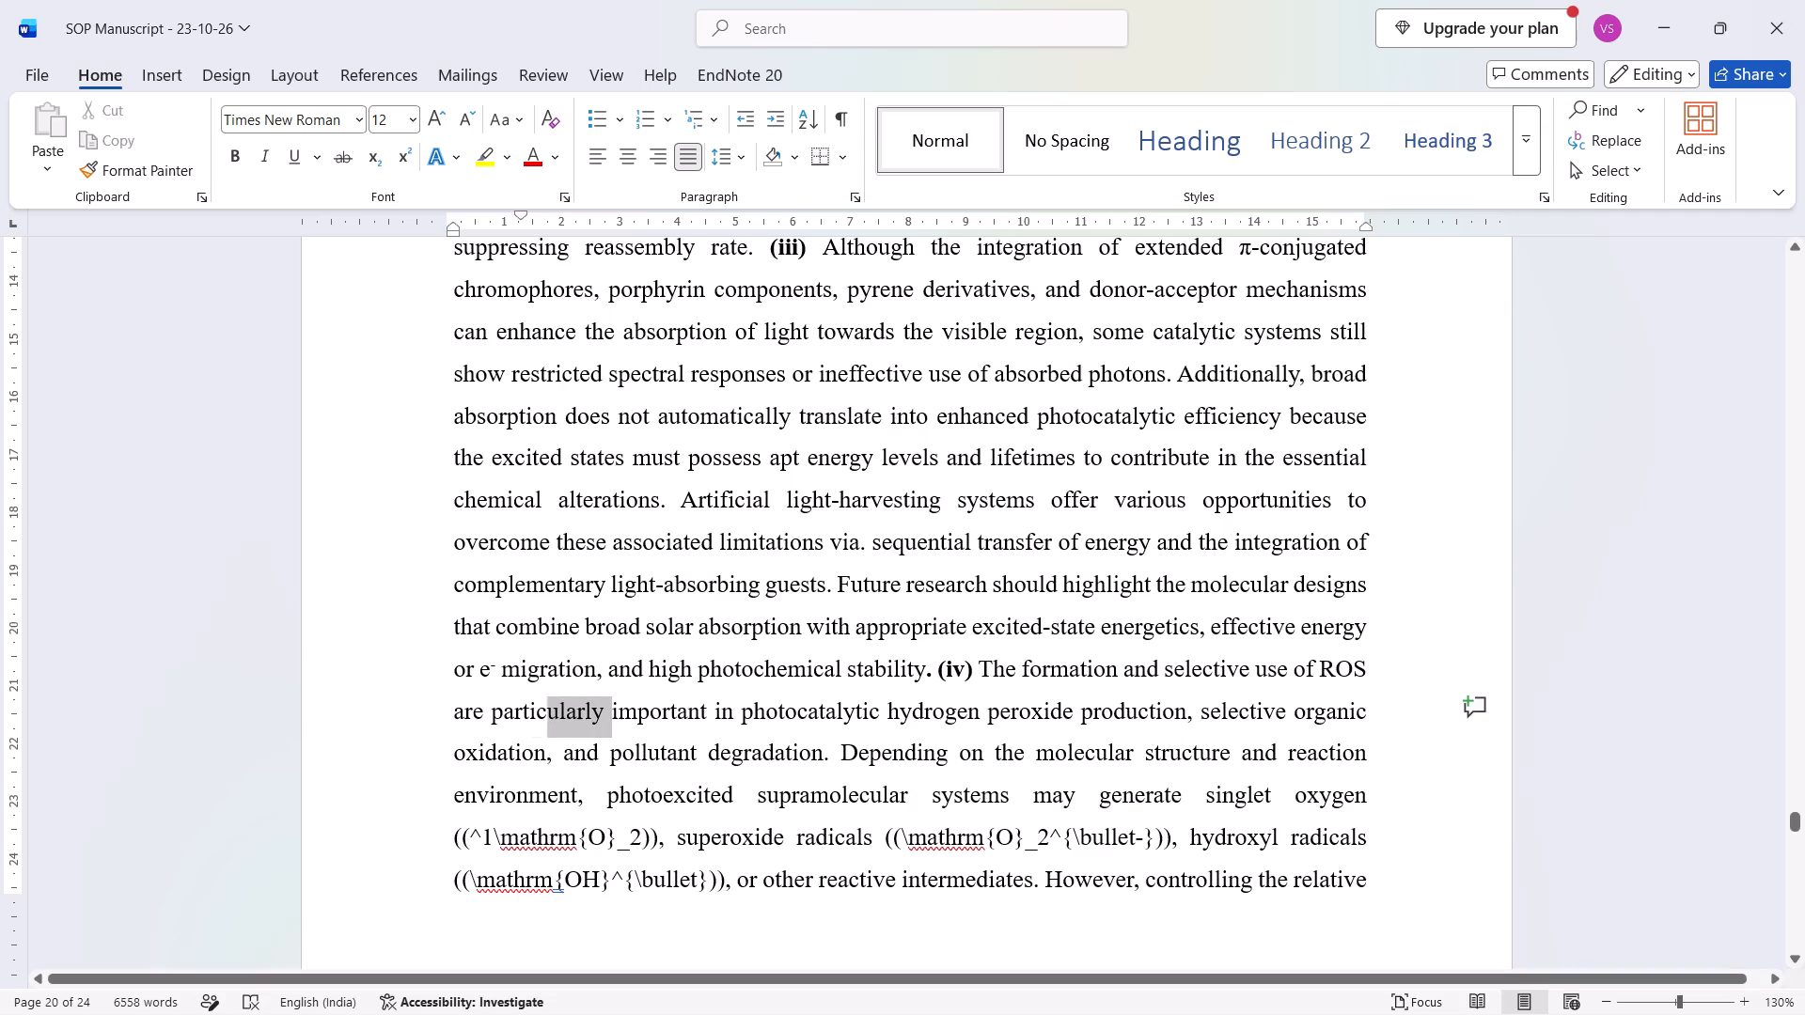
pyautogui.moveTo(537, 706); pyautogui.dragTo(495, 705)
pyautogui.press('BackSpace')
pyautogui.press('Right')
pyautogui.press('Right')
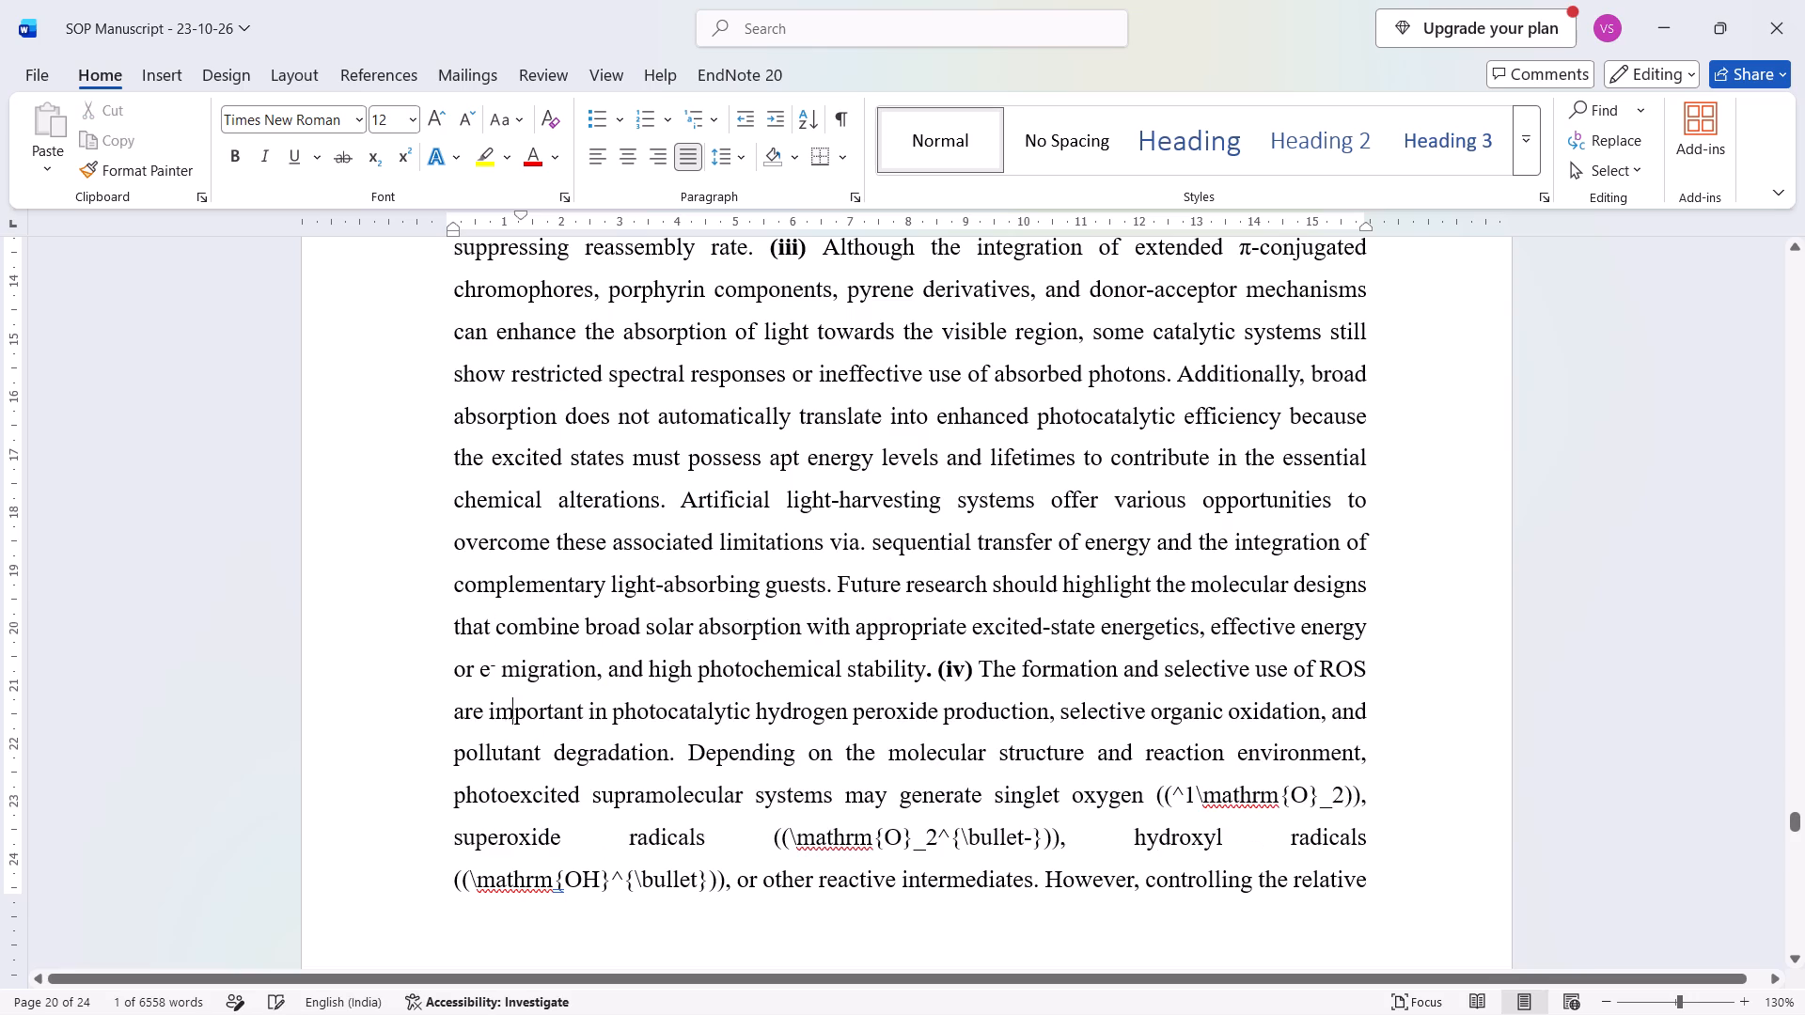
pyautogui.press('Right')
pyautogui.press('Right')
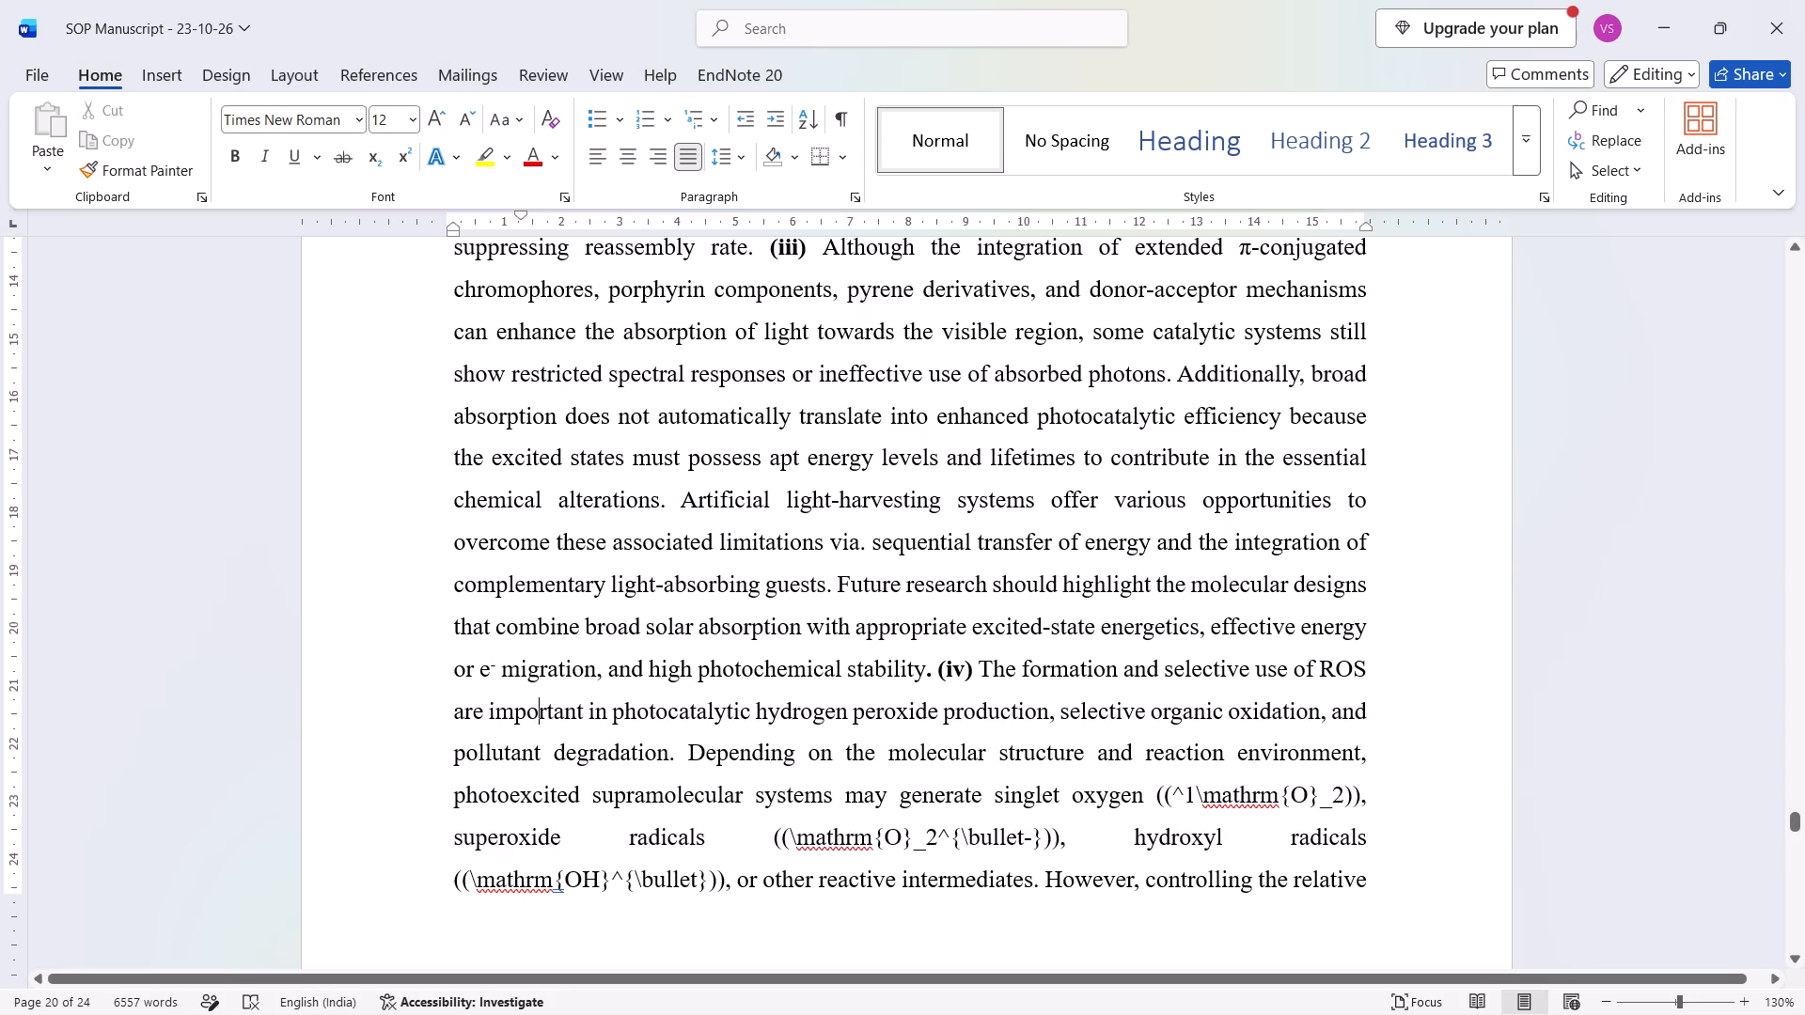
# Delete the whole opening sentence of point (iv), from "The formation and selective use of ROS" to "pollutant degradation", so the point starts with "Depending on".
pyautogui.scroll(-1, 714, 743)
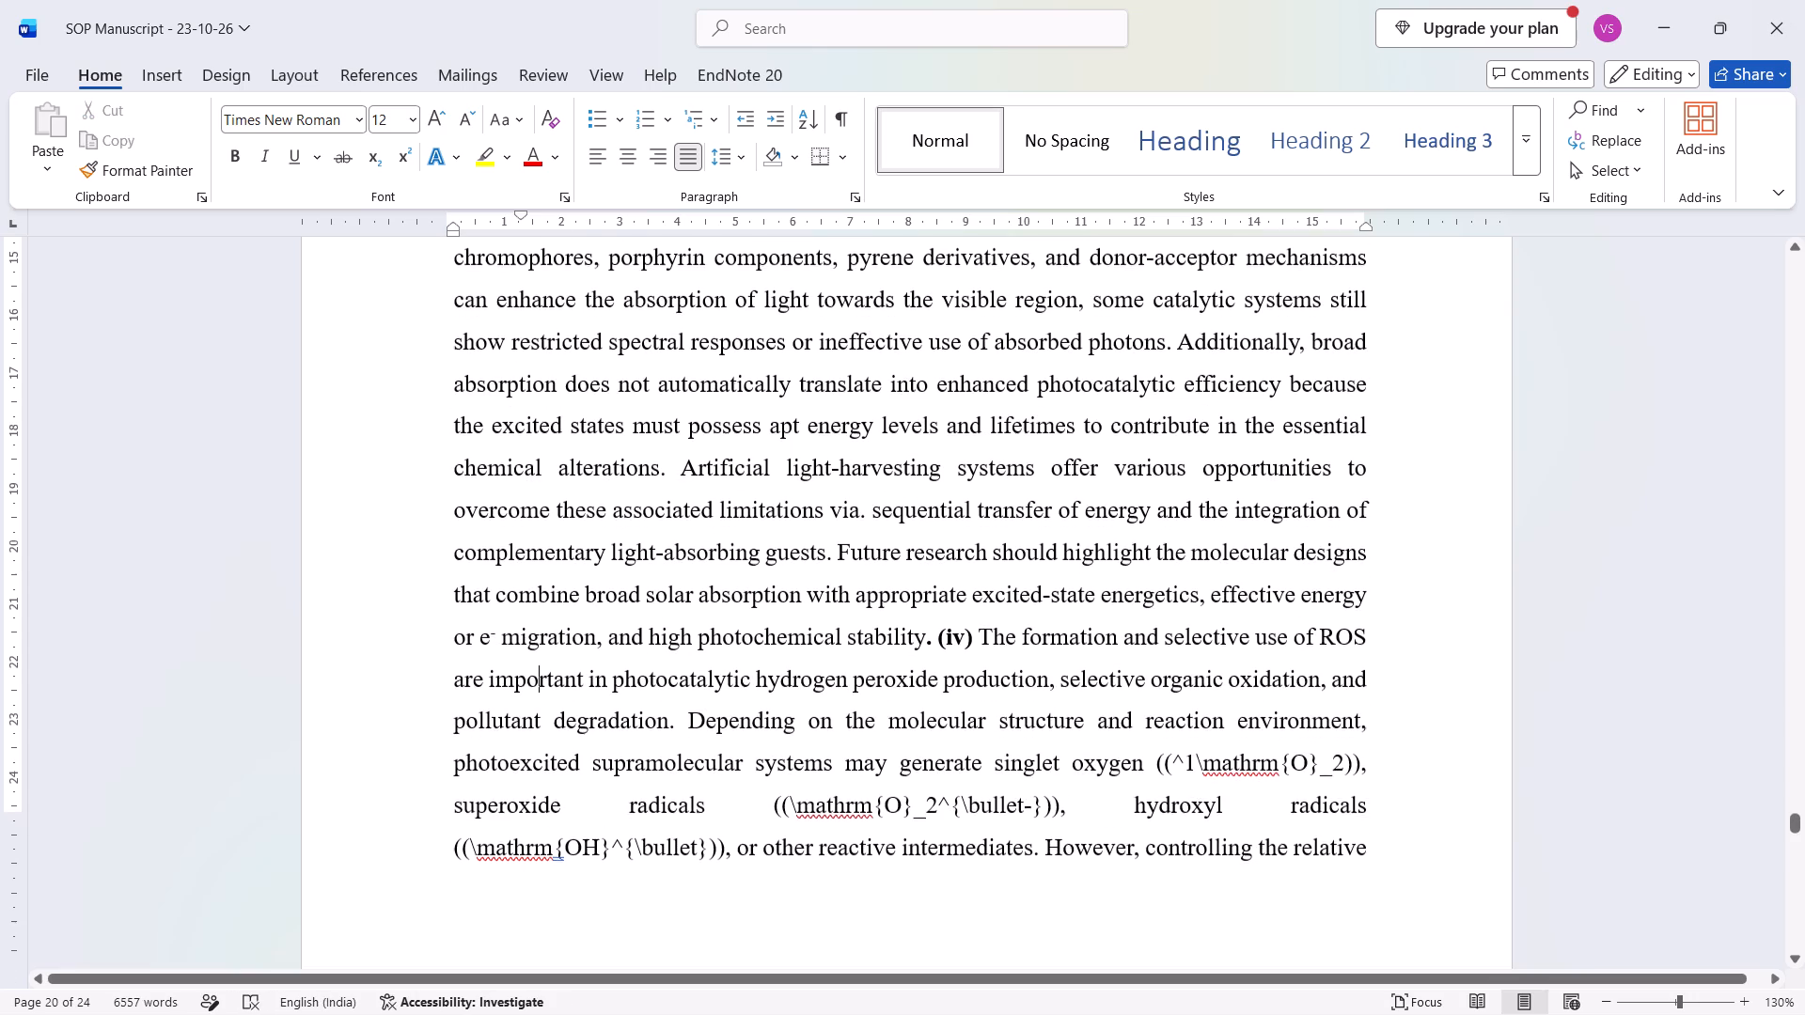
pyautogui.scroll(-2, 714, 743)
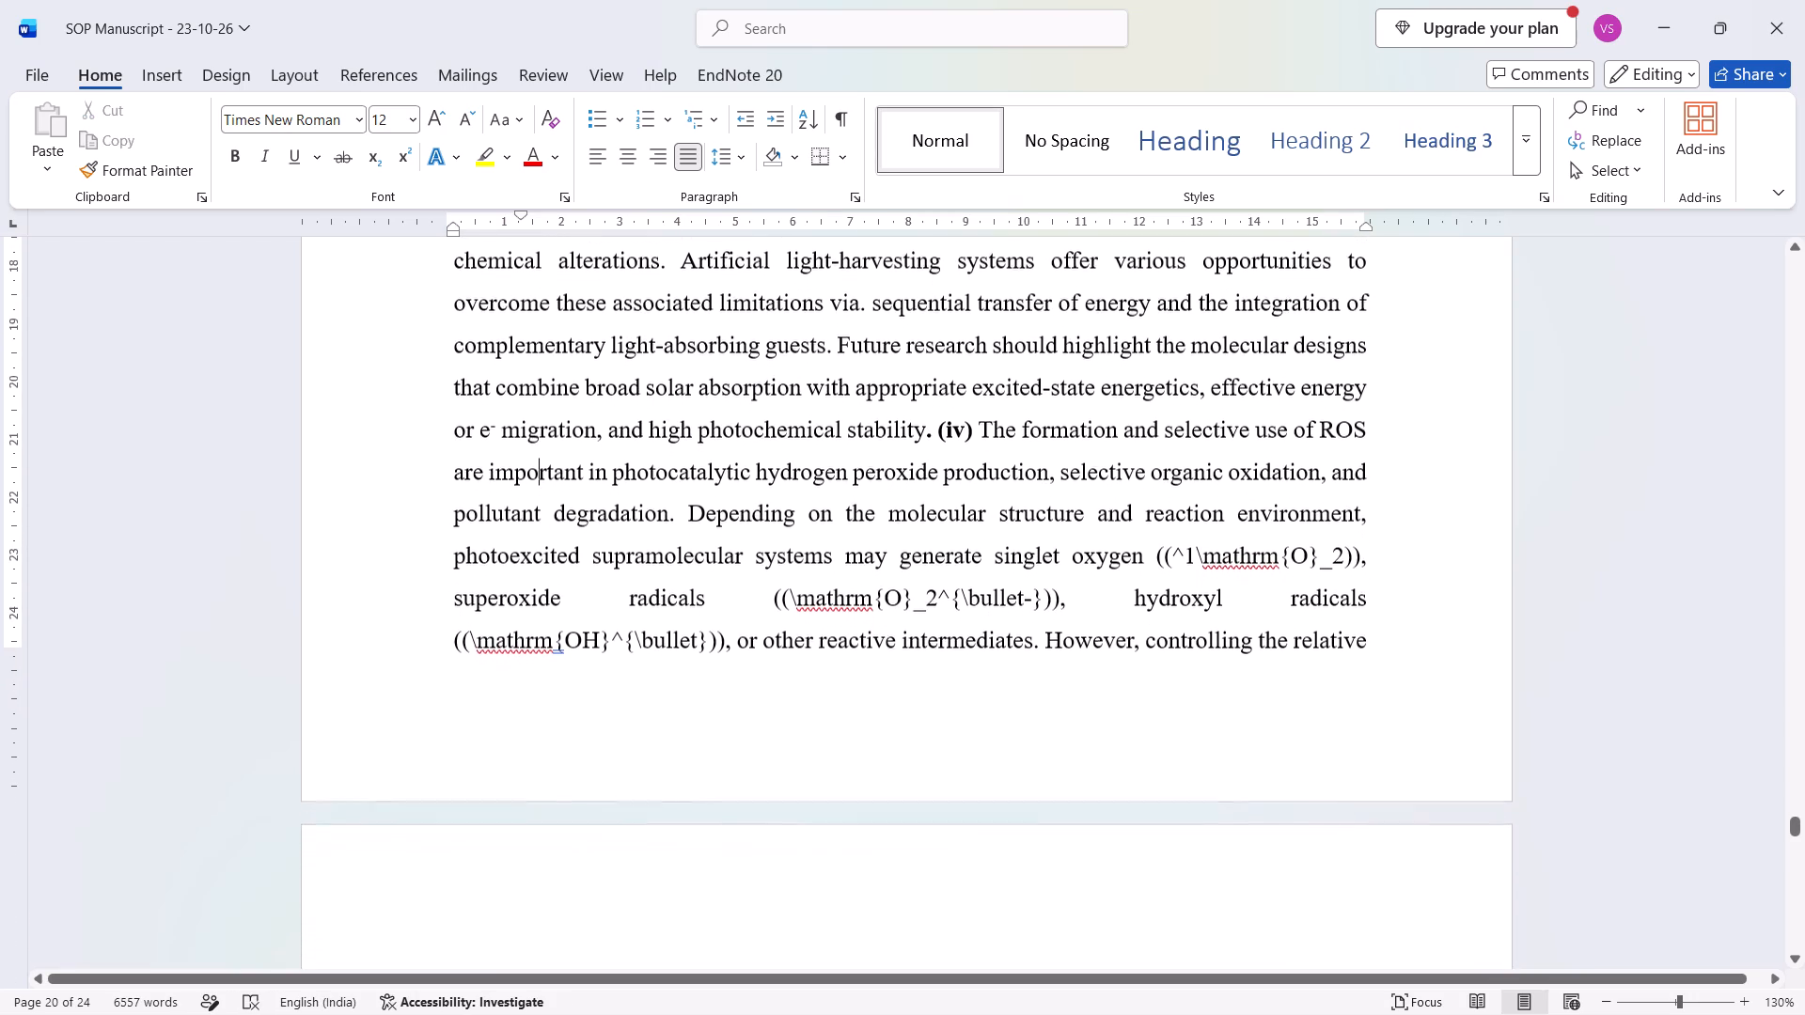
pyautogui.scroll(-2, 714, 743)
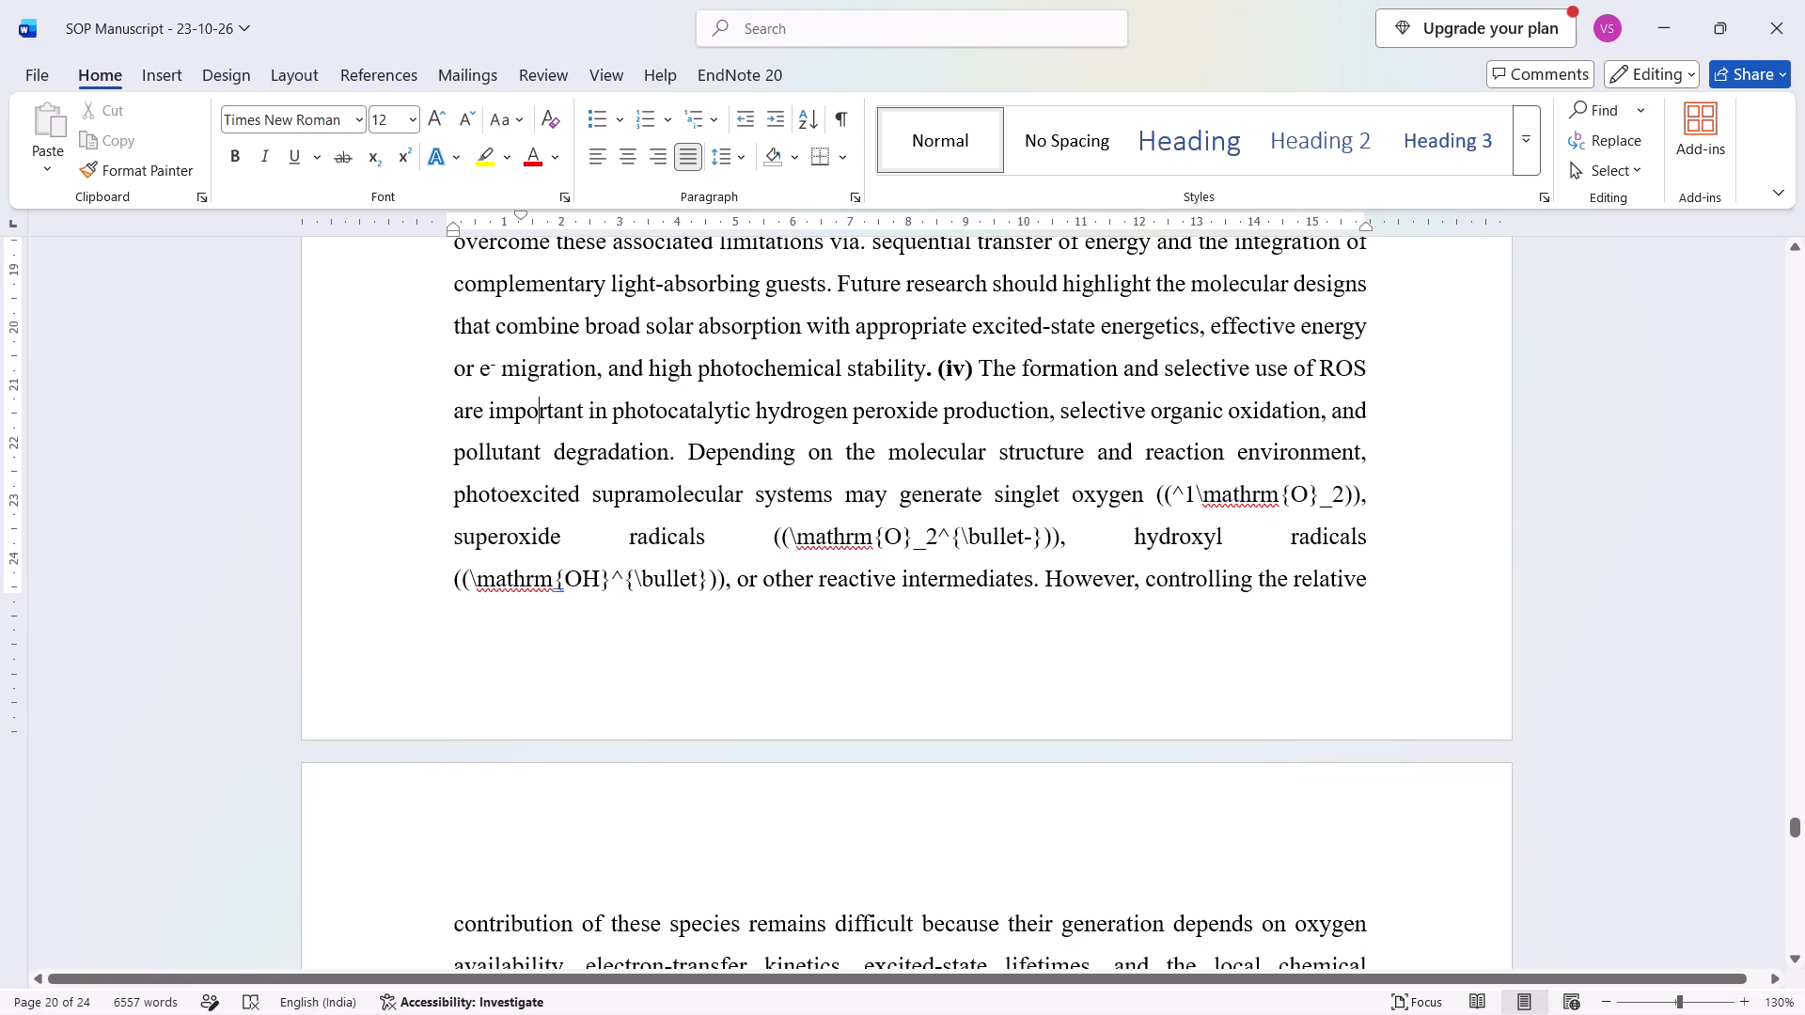
pyautogui.scroll(-2, 714, 743)
pyautogui.moveTo(683, 453); pyautogui.dragTo(978, 365)
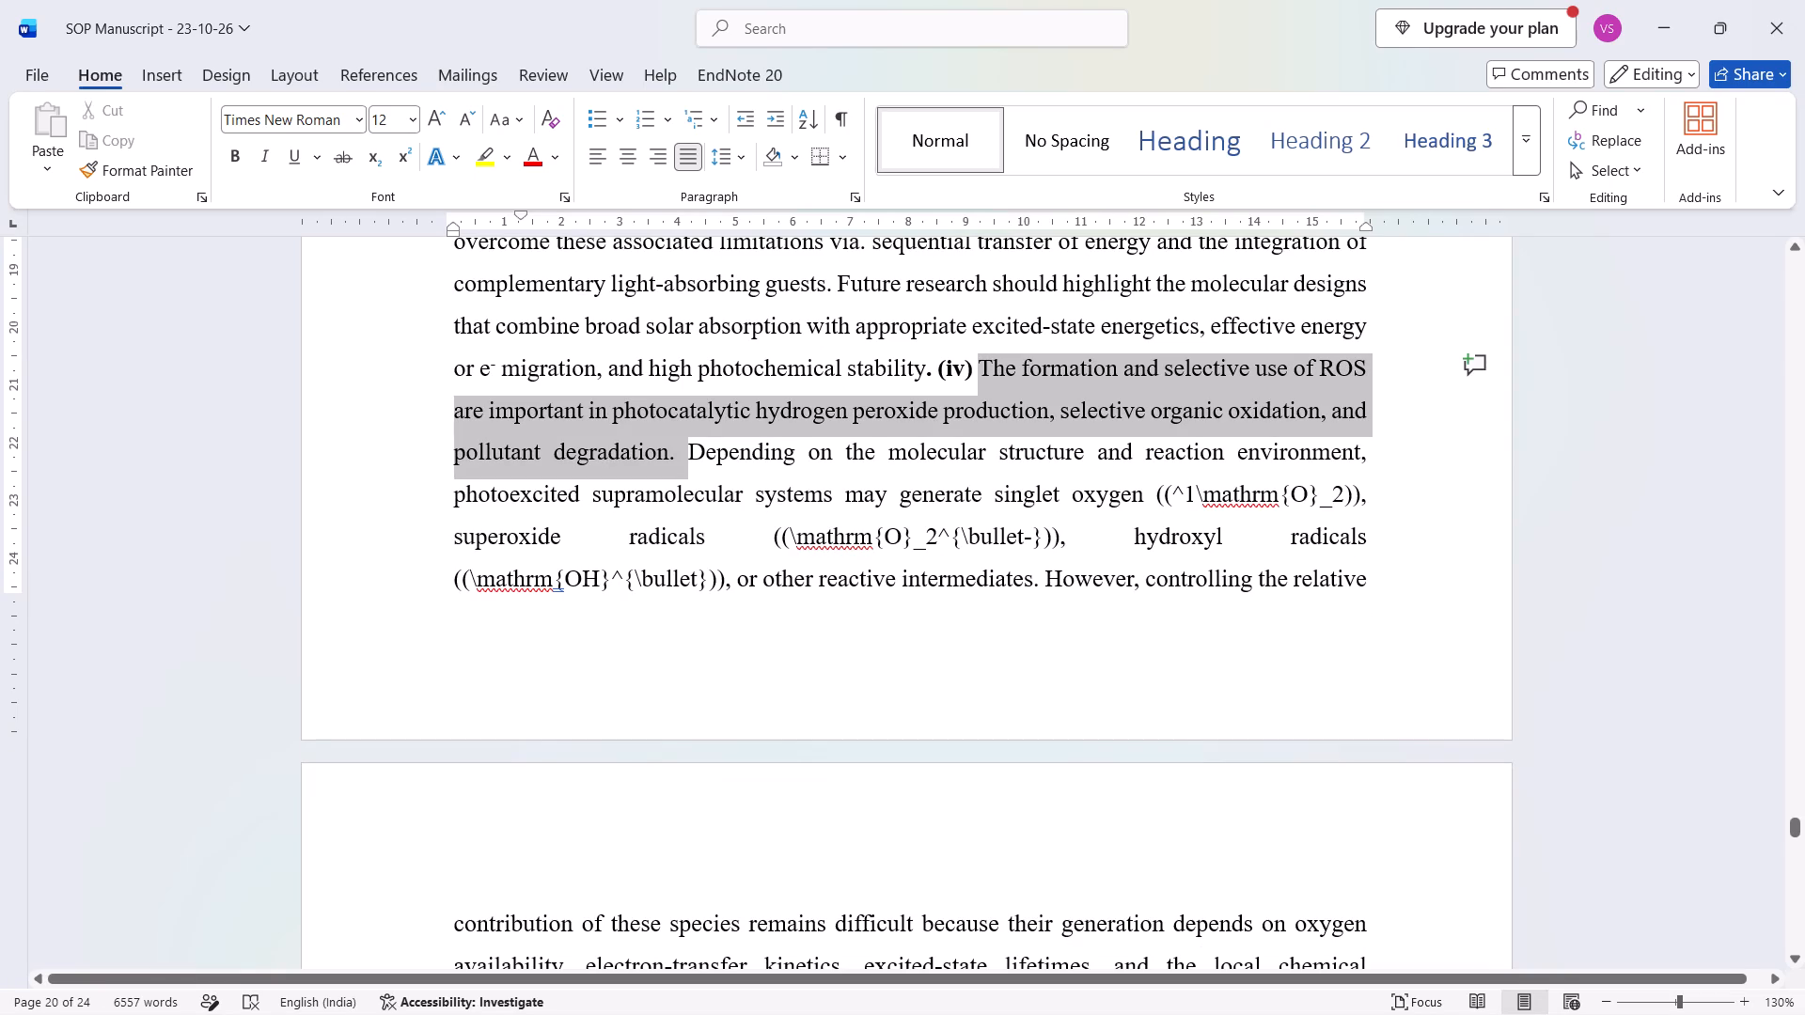
pyautogui.moveTo(978, 365); pyautogui.dragTo(977, 364)
pyautogui.press('BackSpace')
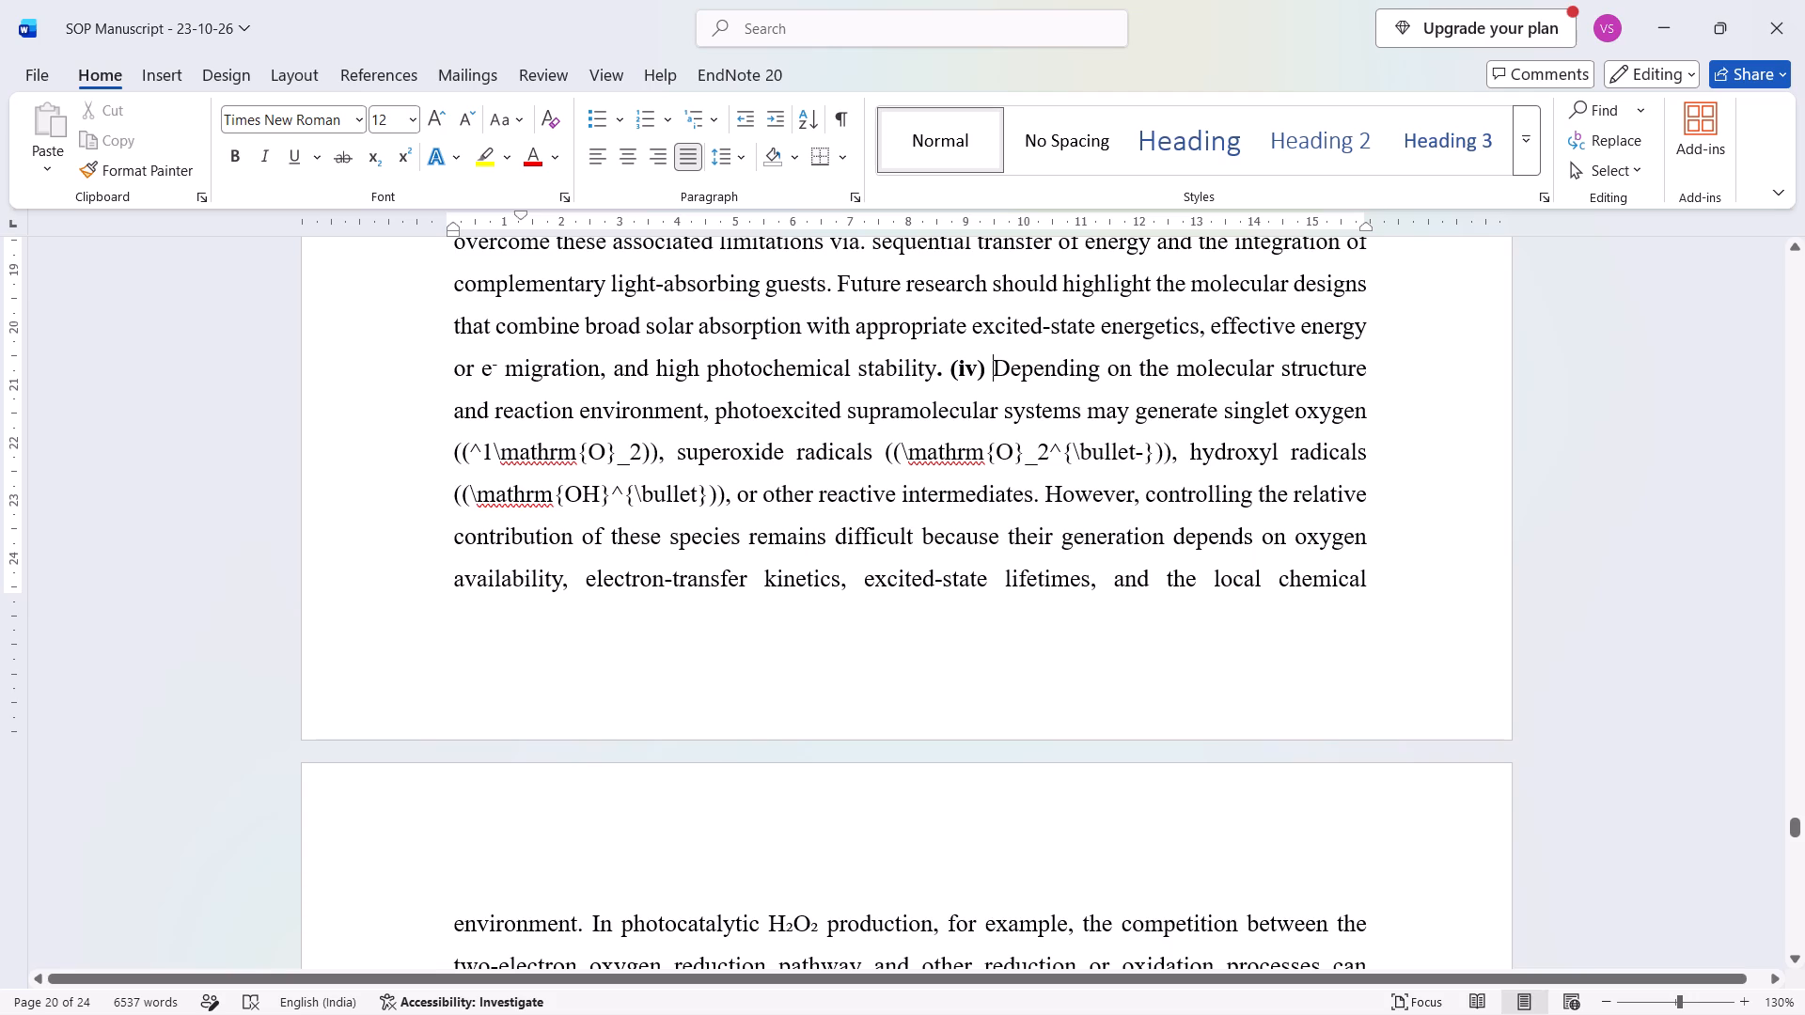
# Remove the raw LaTeX formulas in parentheses after "hydroxyl radicals" and "superoxide radicals" in point (iv), keeping a comma after "superoxide radicals".
pyautogui.moveTo(729, 493); pyautogui.dragTo(430, 503)
pyautogui.press('BackSpace')
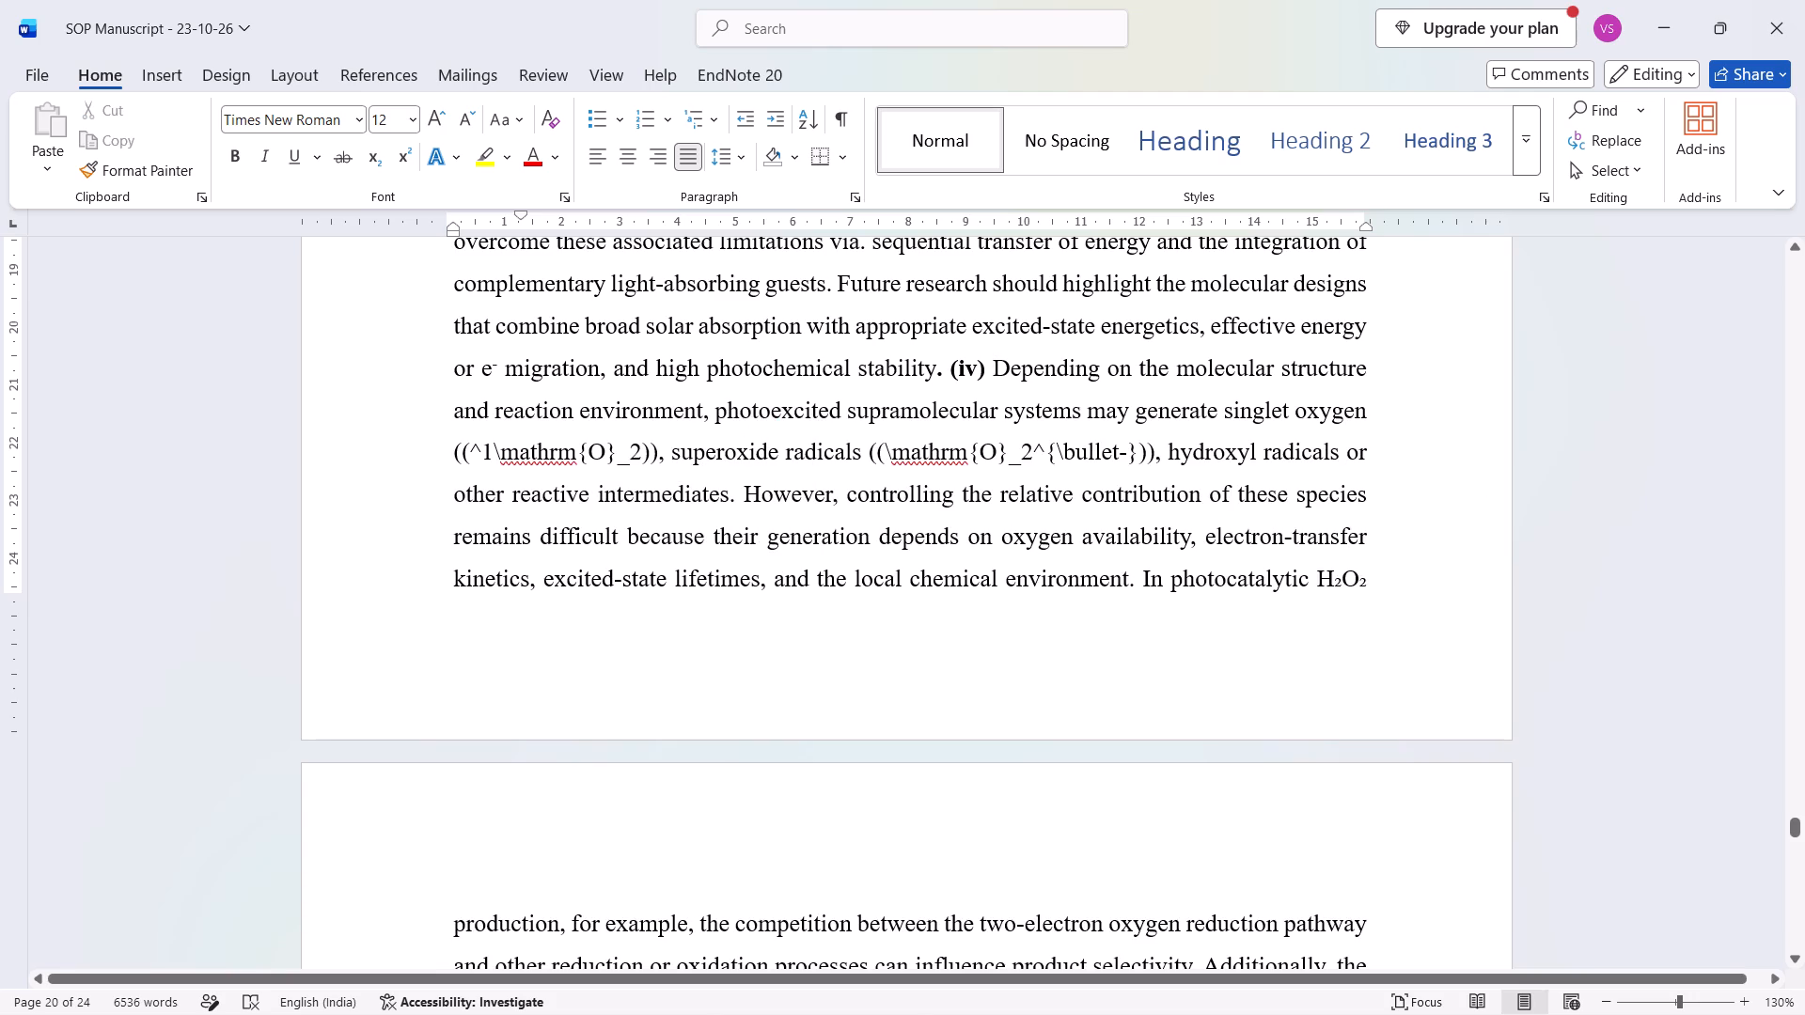
pyautogui.moveTo(1165, 442); pyautogui.dragTo(867, 451)
pyautogui.press('BackSpace')
pyautogui.press('BackSpace')
pyautogui.write(',')
pyautogui.press('space')
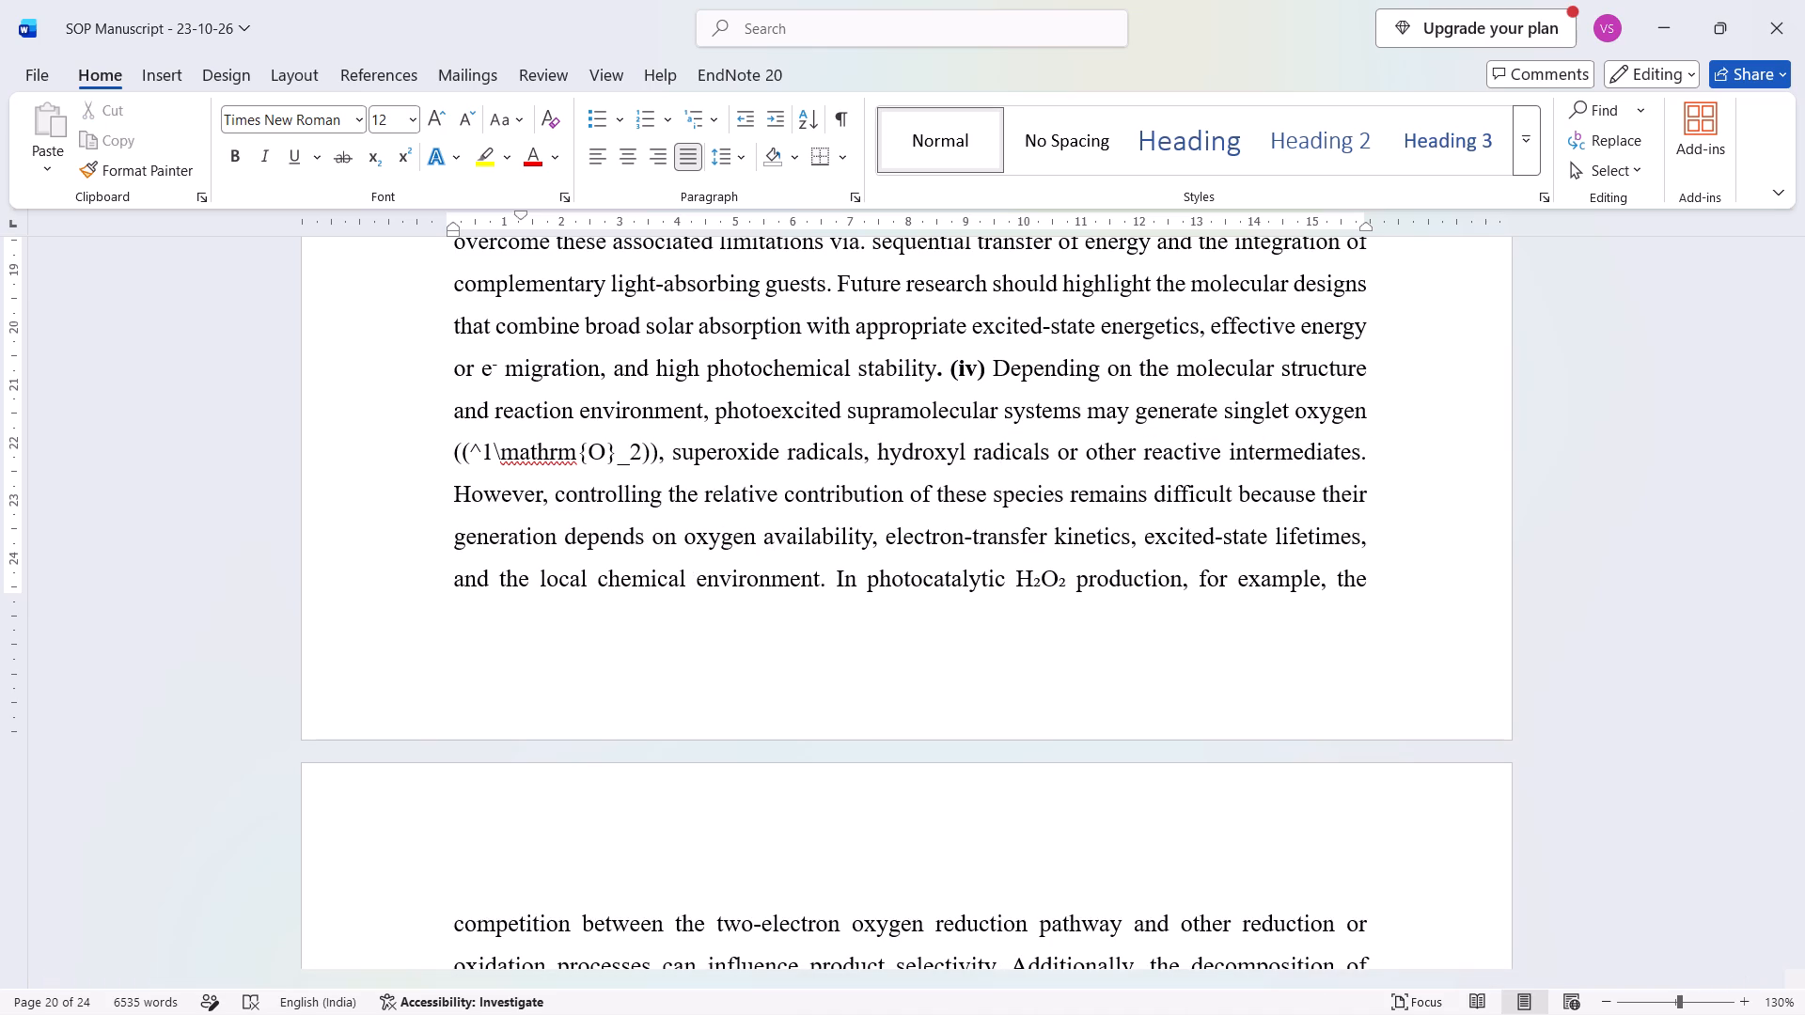
# Remove the raw LaTeX formula in parentheses after "singlet oxygen" in point (iv), along with the space before its comma.
pyautogui.click(655, 459)
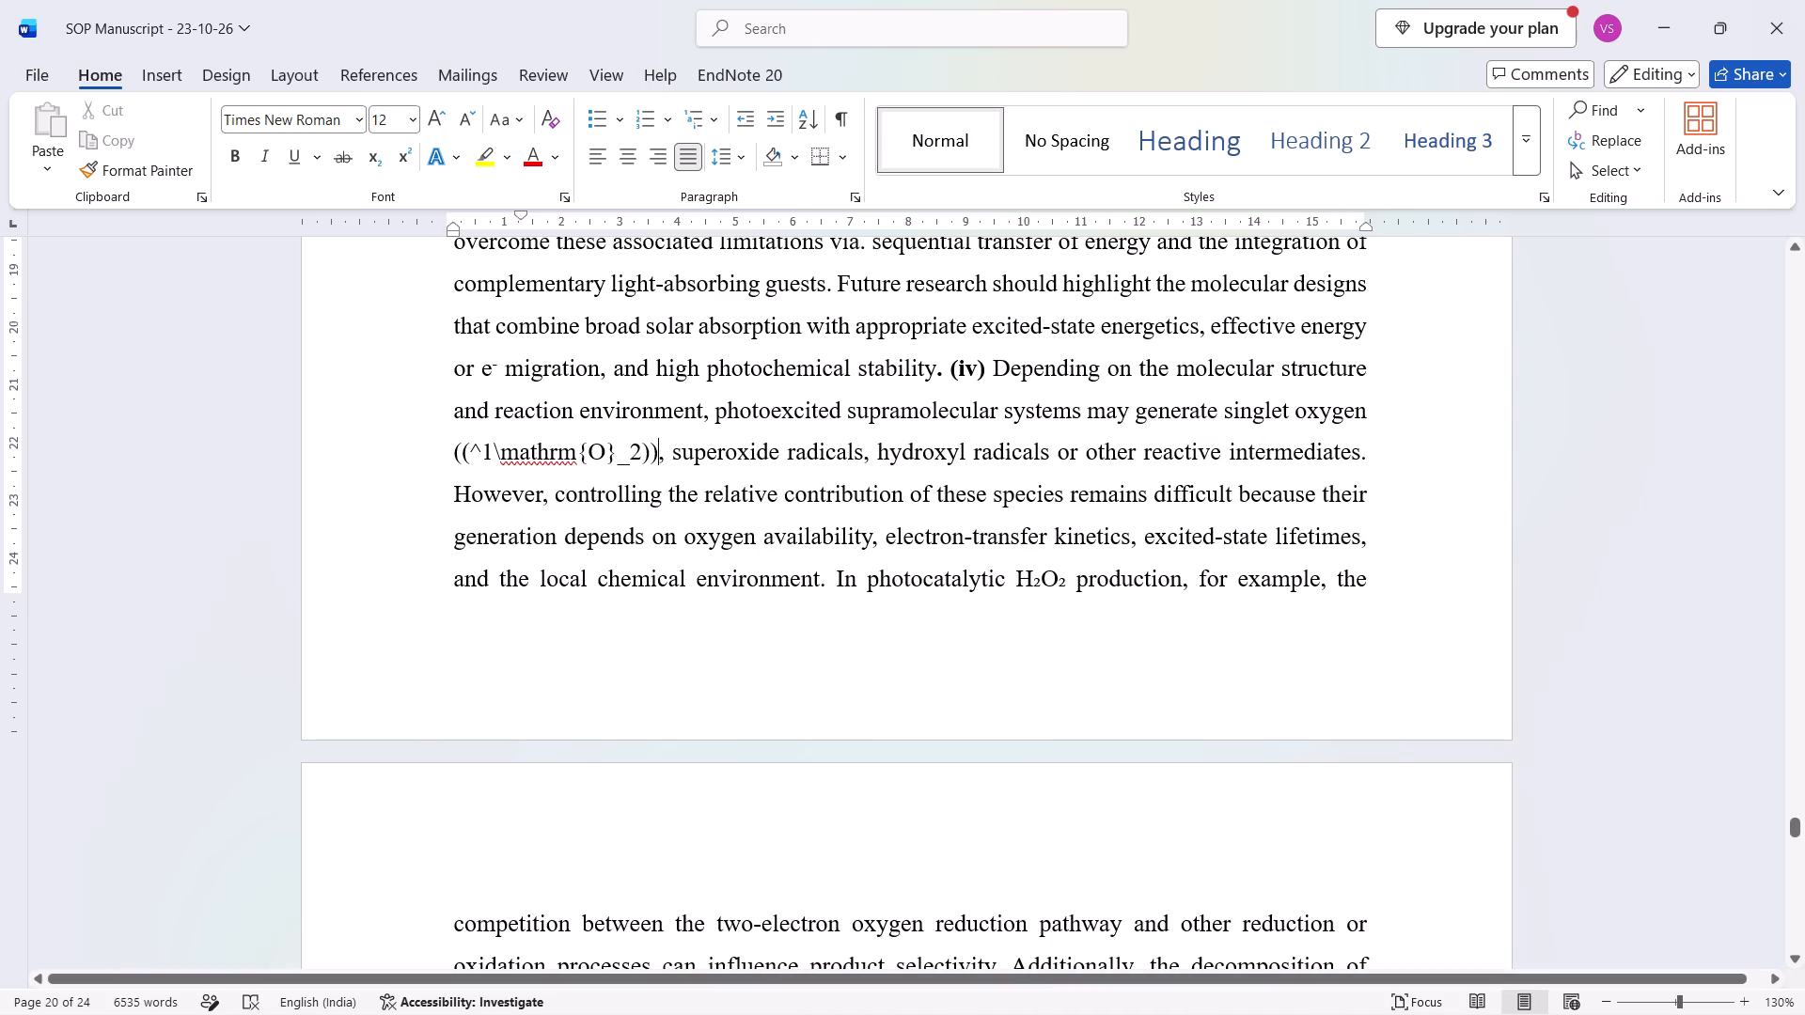
pyautogui.press('BackSpace')
pyautogui.press('BackSpace')
pyautogui.press('BackSpace')
pyautogui.press('BackSpace')
pyautogui.press('BackSpace')
pyautogui.press('BackSpace')
pyautogui.press('BackSpace')
pyautogui.press('BackSpace')
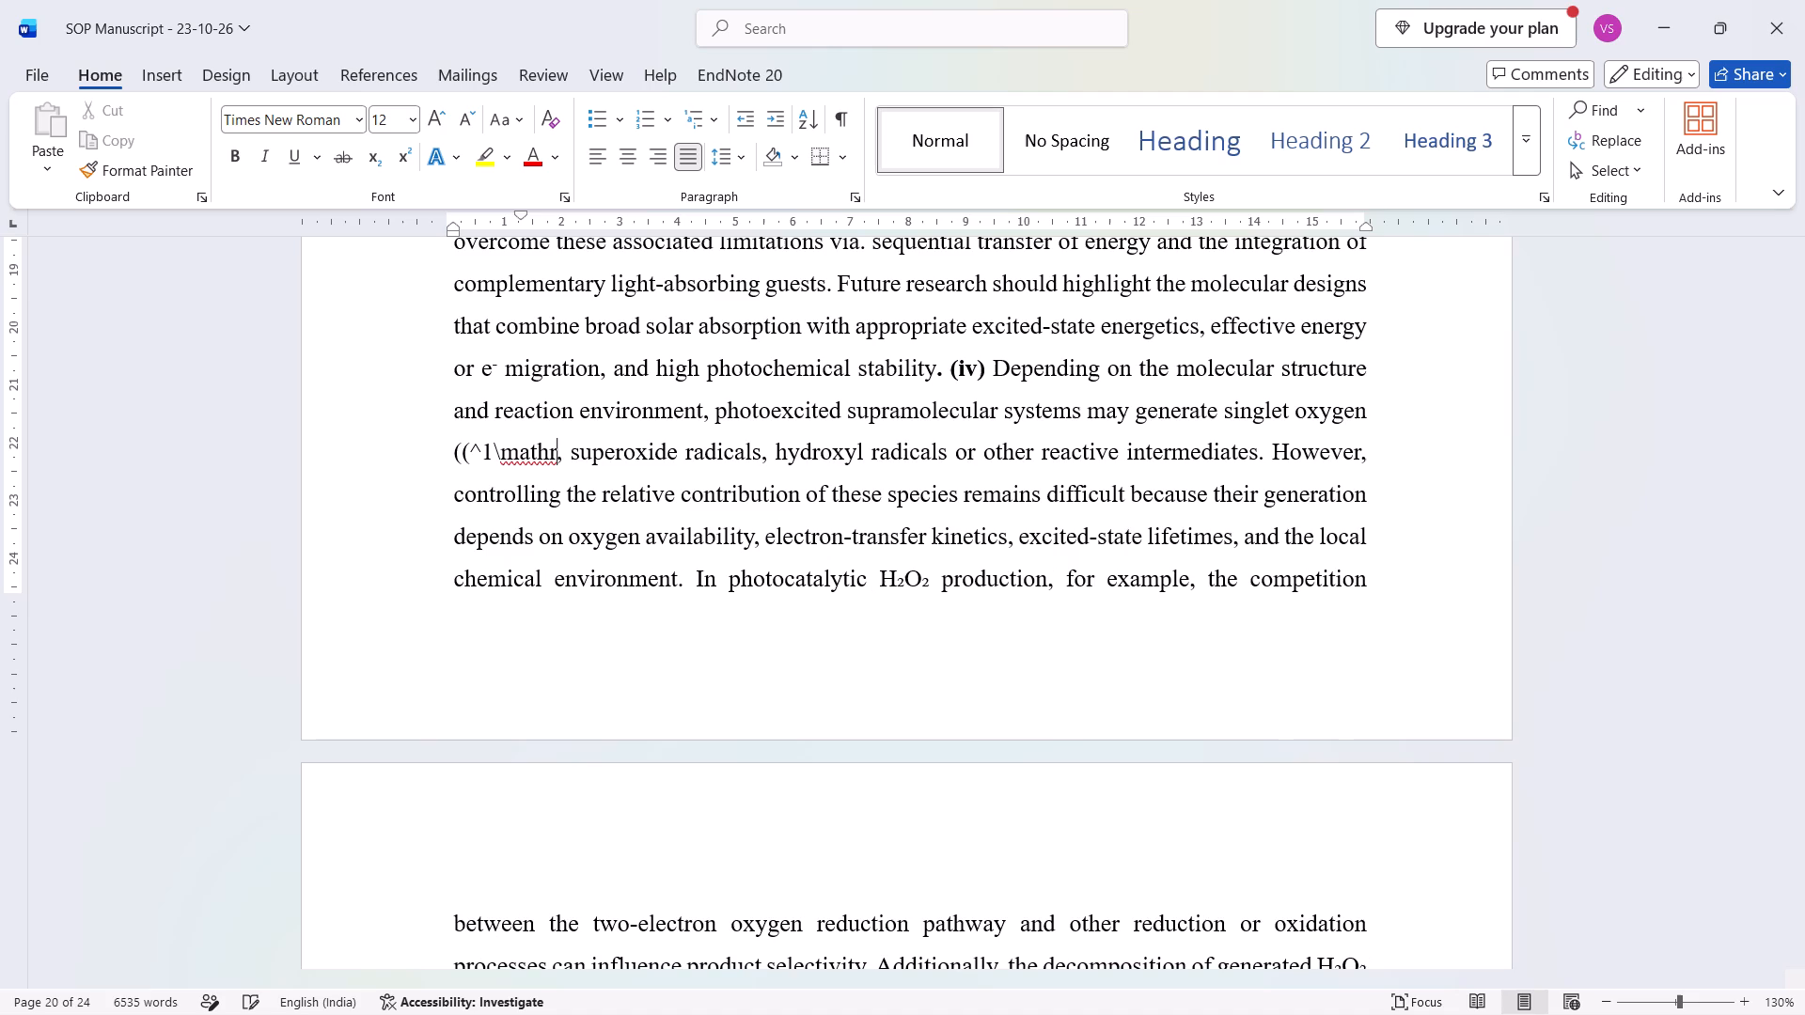
pyautogui.press('BackSpace')
pyautogui.press('BackSpace')
pyautogui.press('BackSpace')
pyautogui.press('BackSpace')
pyautogui.press('BackSpace')
pyautogui.press('BackSpace')
pyautogui.press('BackSpace')
pyautogui.press('BackSpace')
pyautogui.press('BackSpace')
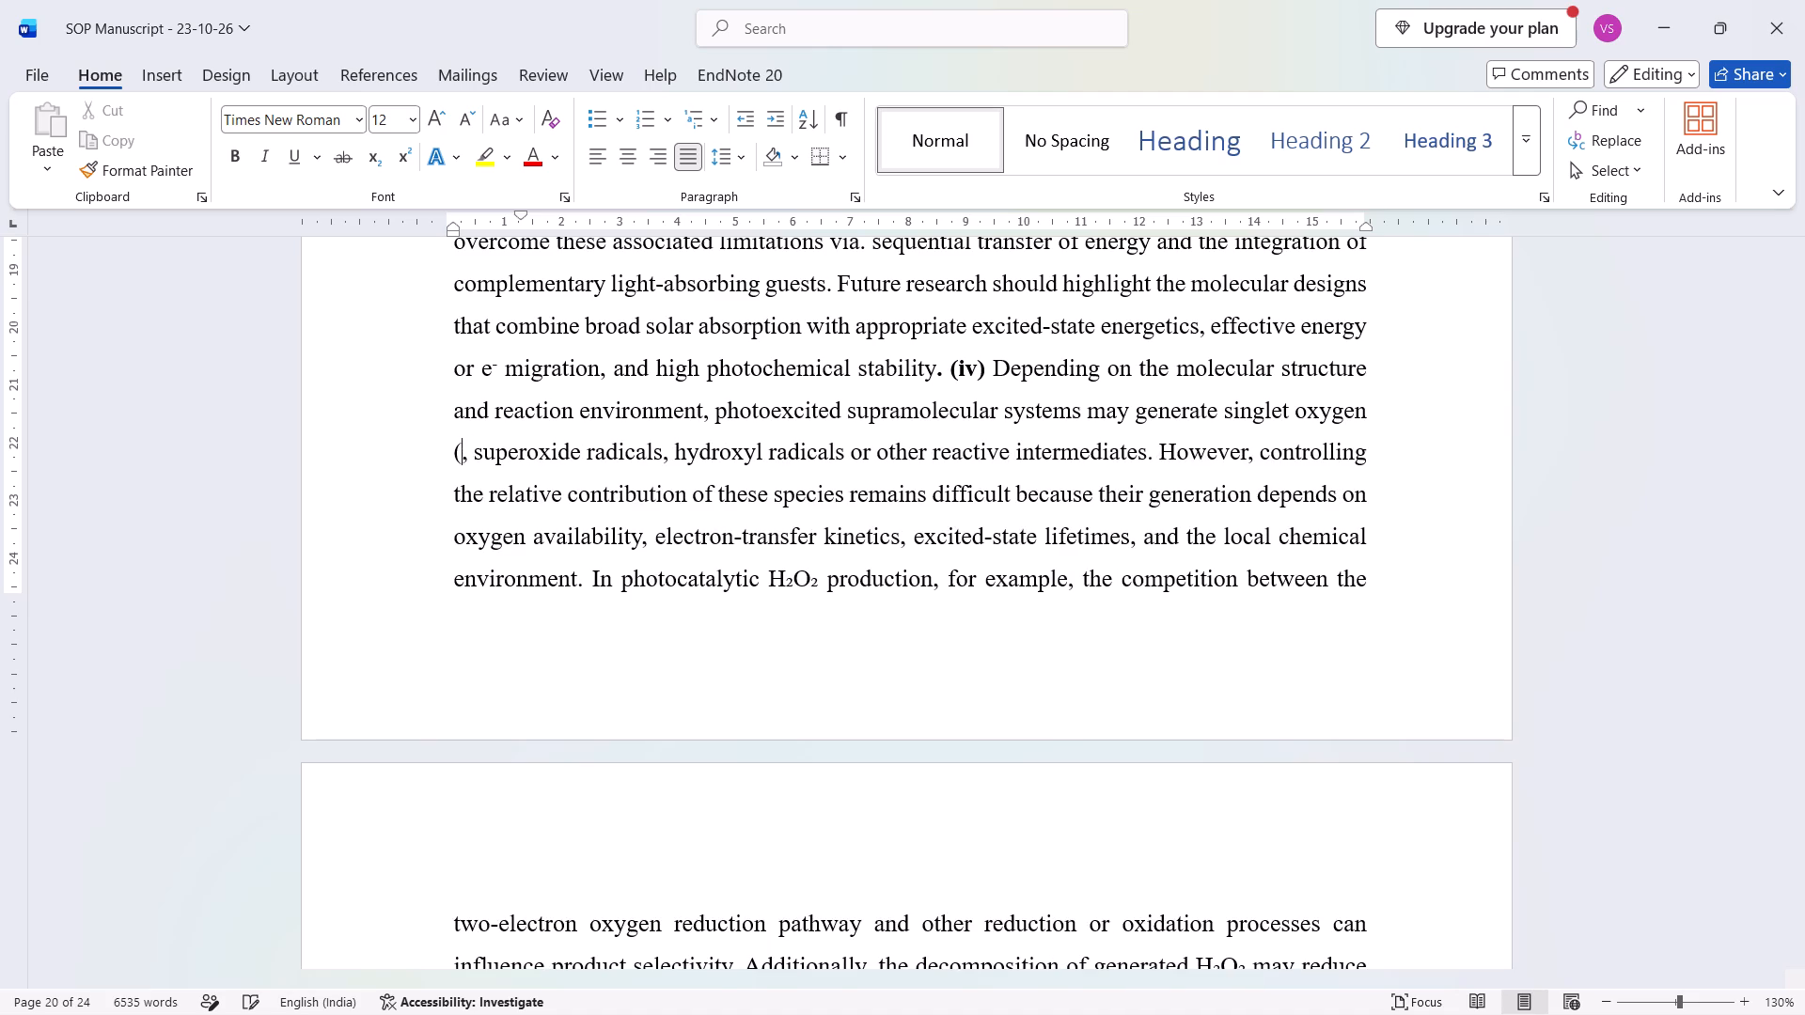
pyautogui.press('BackSpace')
pyautogui.press('BackSpace')
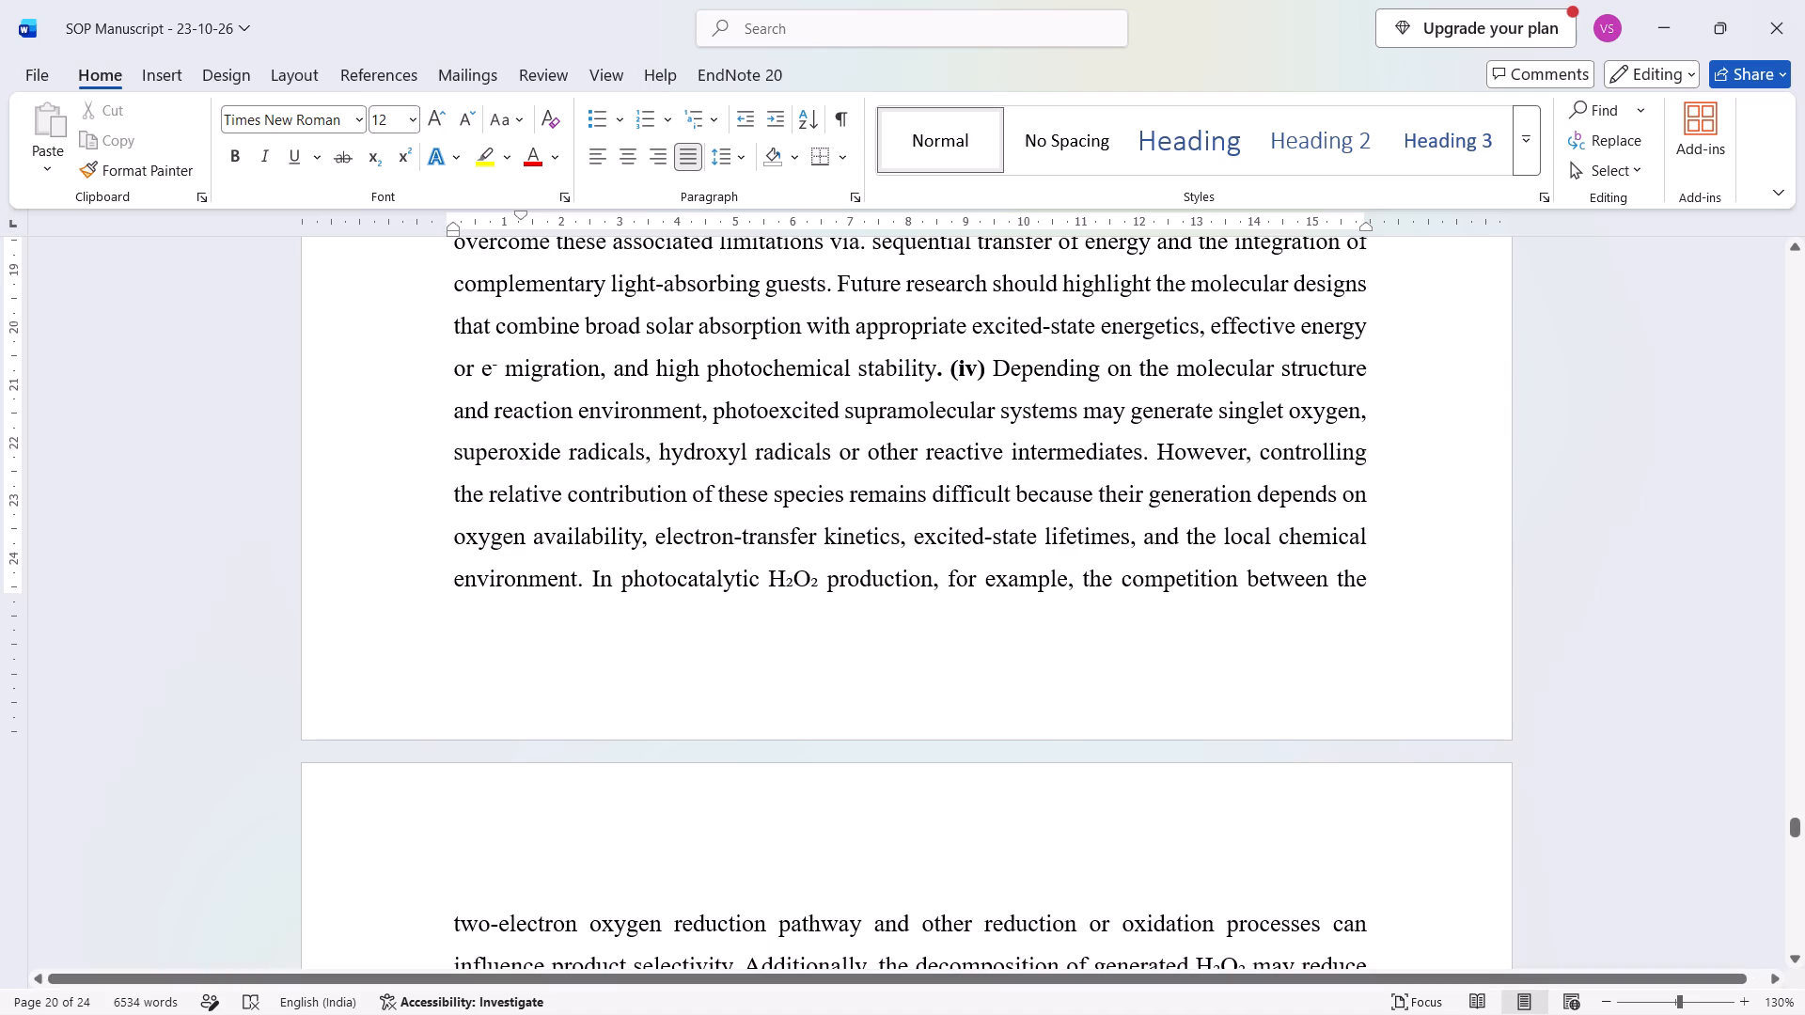
# Change "reactive intermediates" to "reactive intermediate species" in point (iv) and save the document.
pyautogui.click(1141, 457)
pyautogui.press('BackSpace')
pyautogui.press('space')
pyautogui.write('species')
pyautogui.hotkey('ctrl', 's')
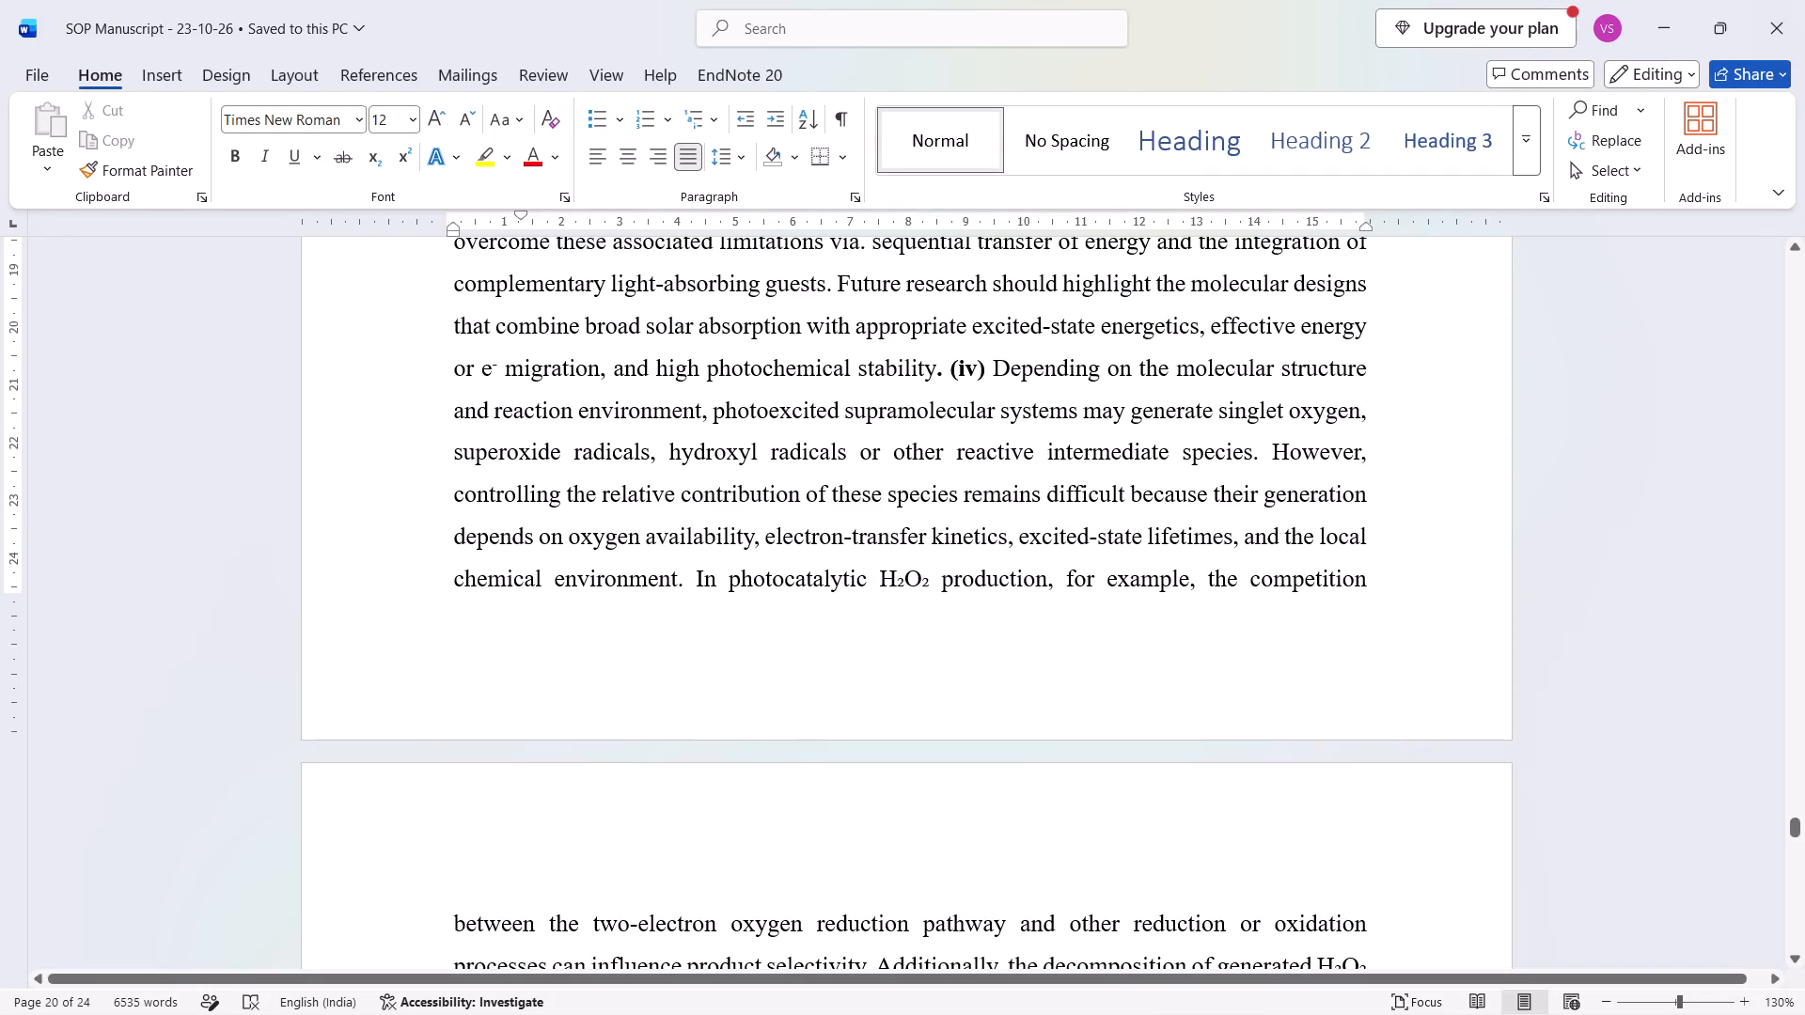
# Replace "However" before "controlling the relative contribution" in point (iv) with the suggested synonym "Though".
pyautogui.moveTo(1360, 455); pyautogui.dragTo(1272, 462)
pyautogui.rightClick(1298, 461)
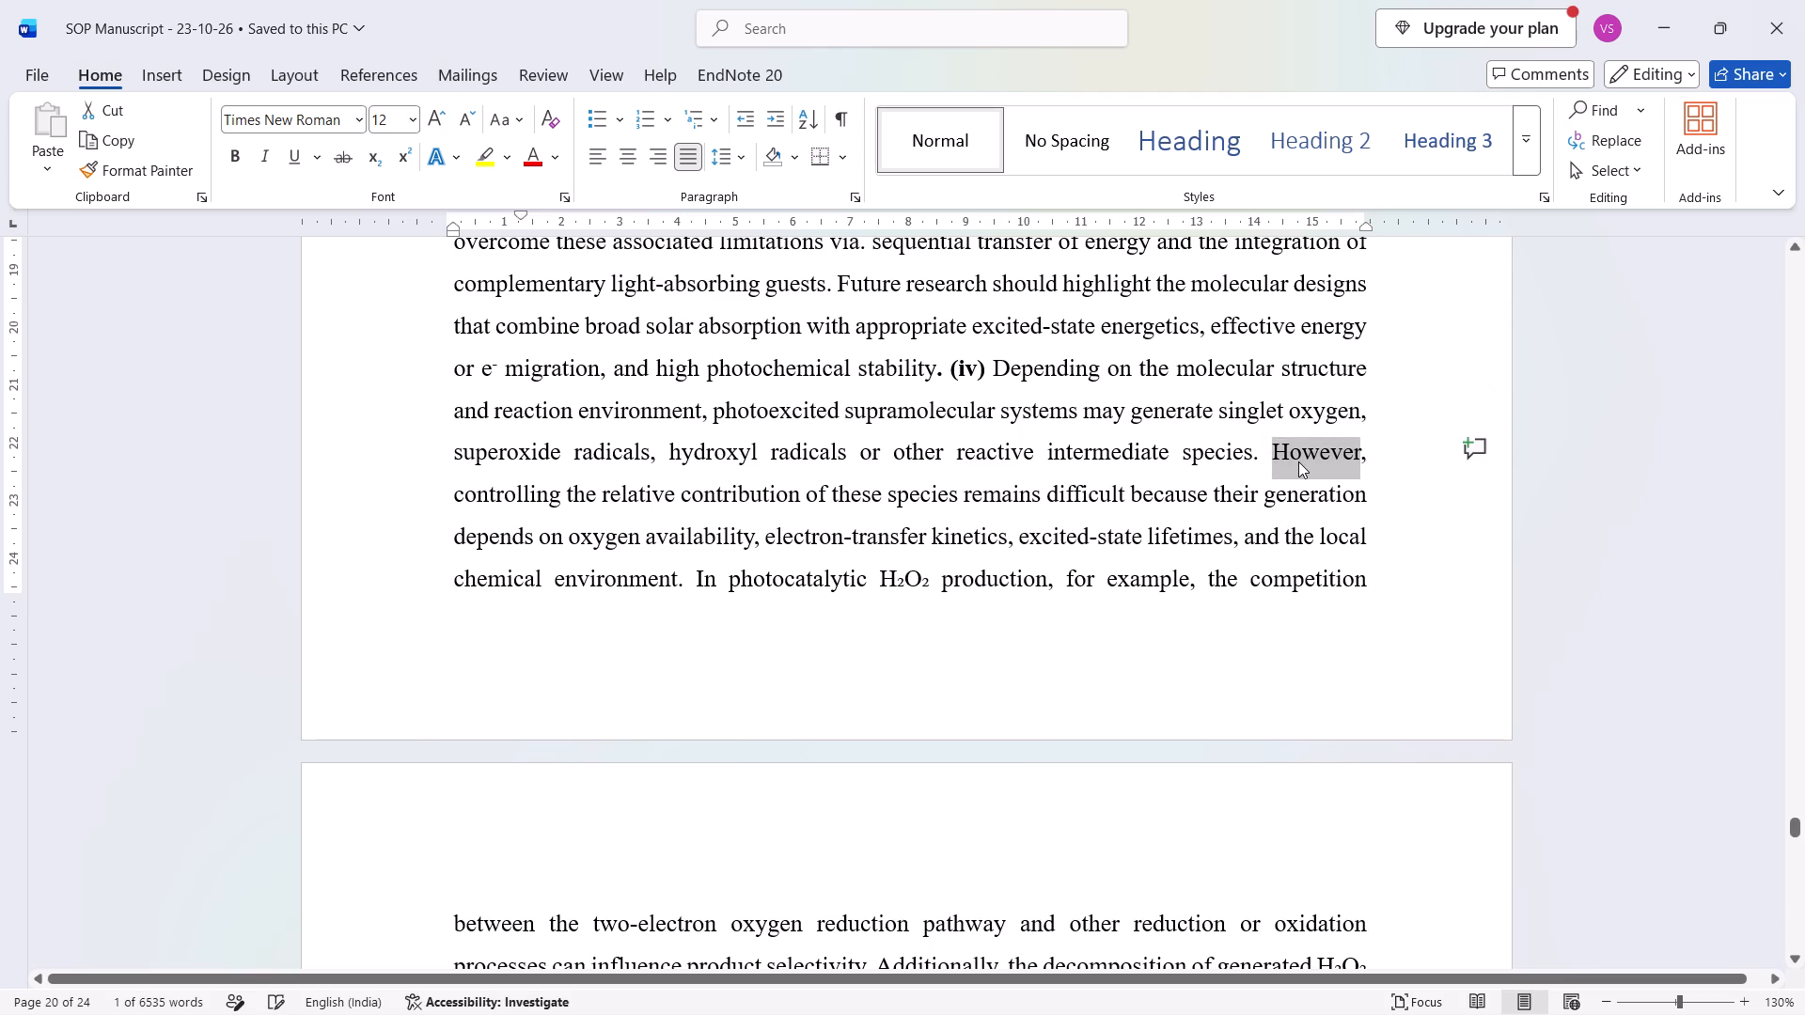
pyautogui.click(1387, 770)
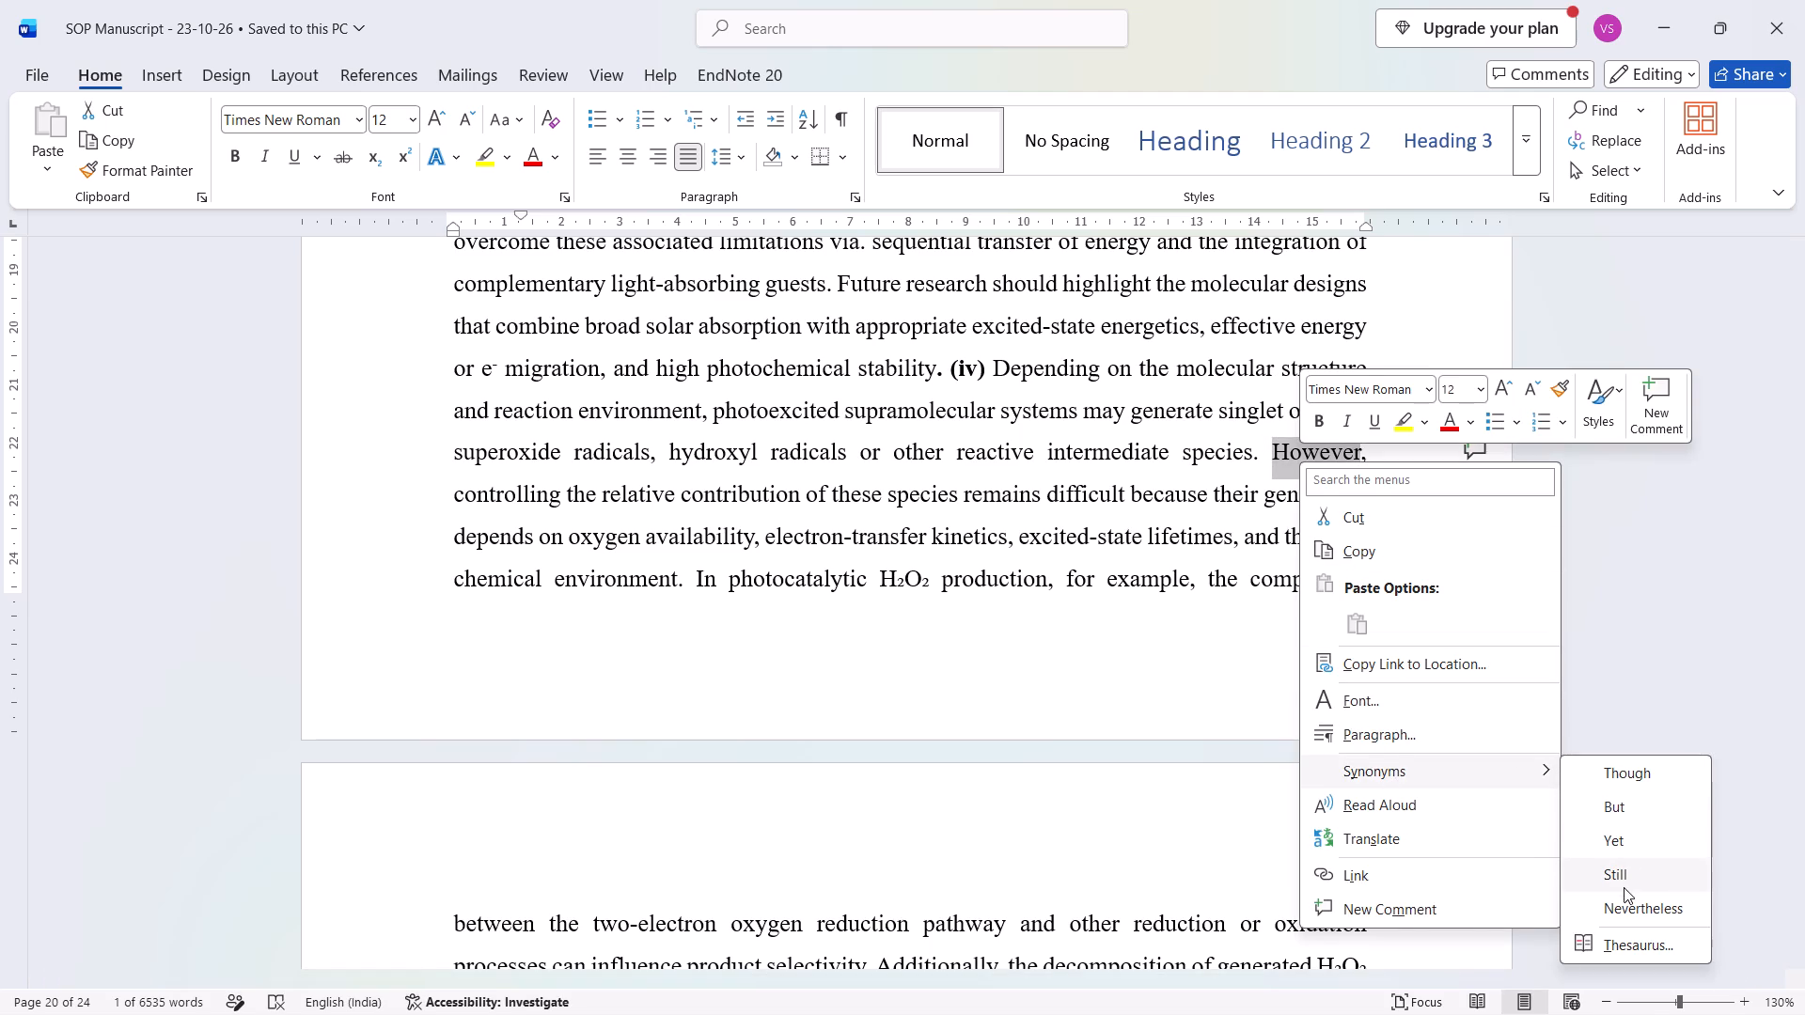
pyautogui.click(1635, 770)
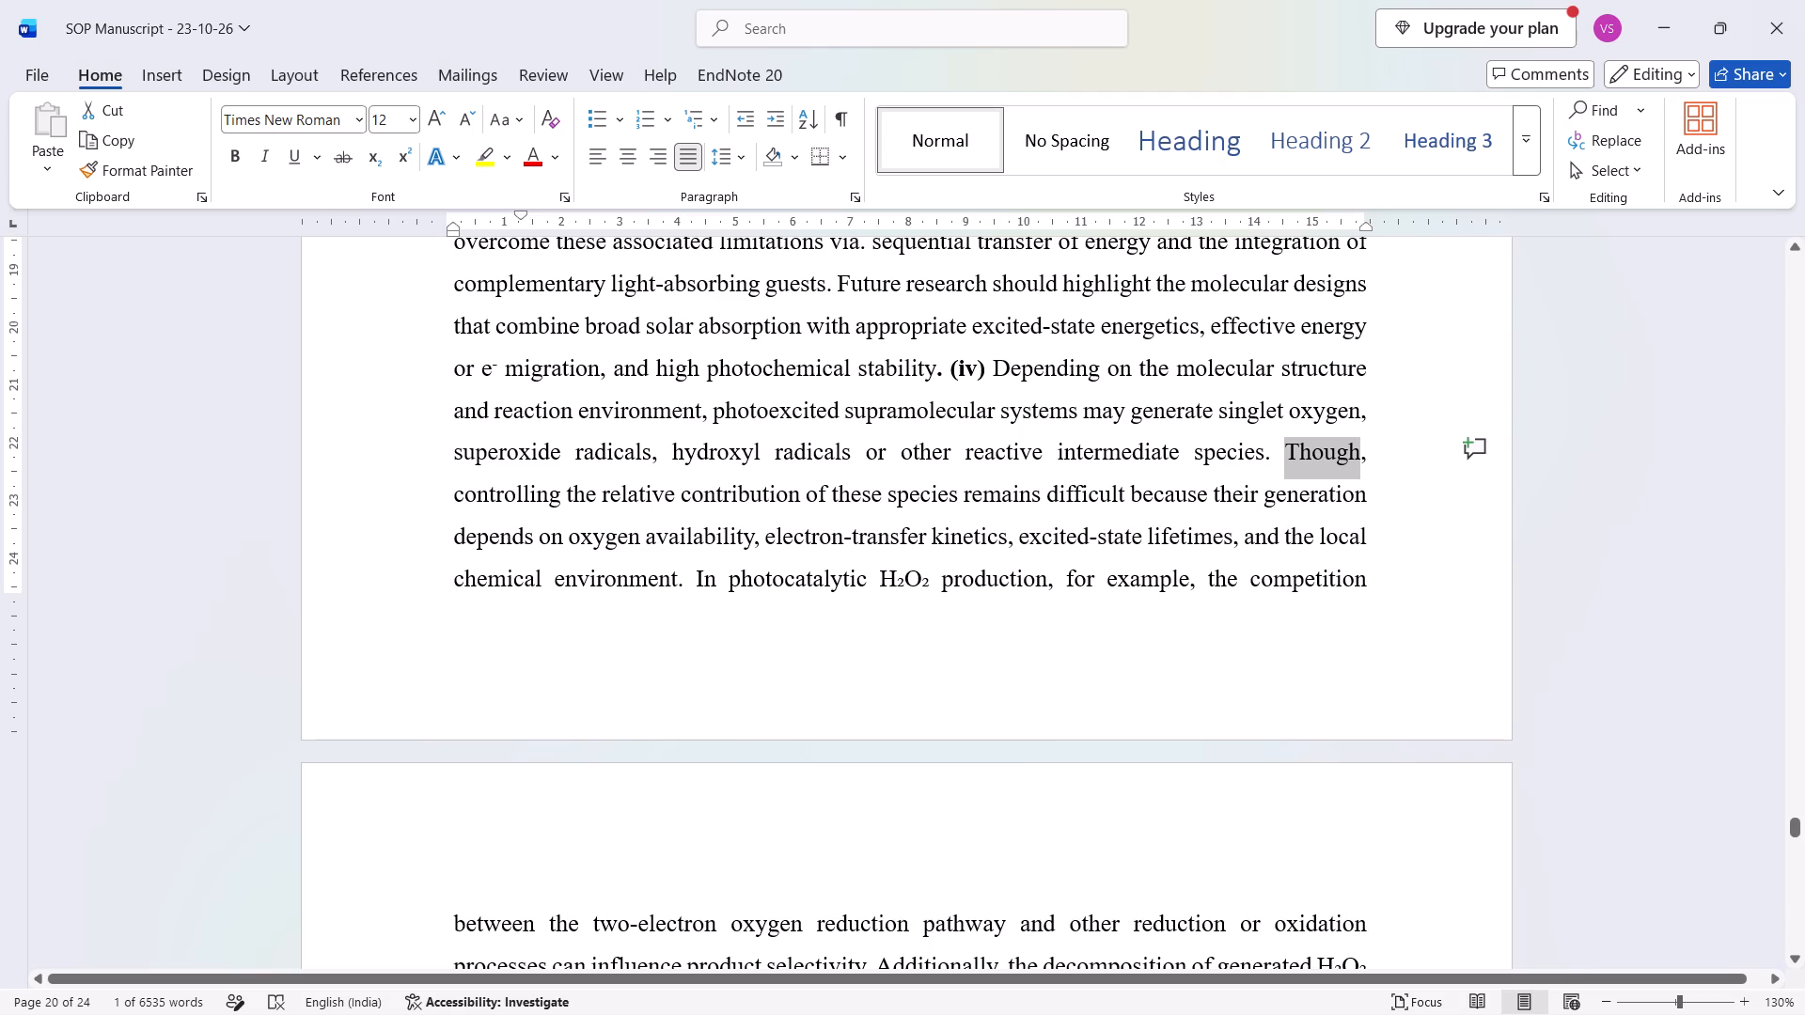
# Replace "contribution" after "controlling the relative" in point (iv) with the suggested synonym "involvement".
pyautogui.moveTo(801, 493); pyautogui.dragTo(684, 493)
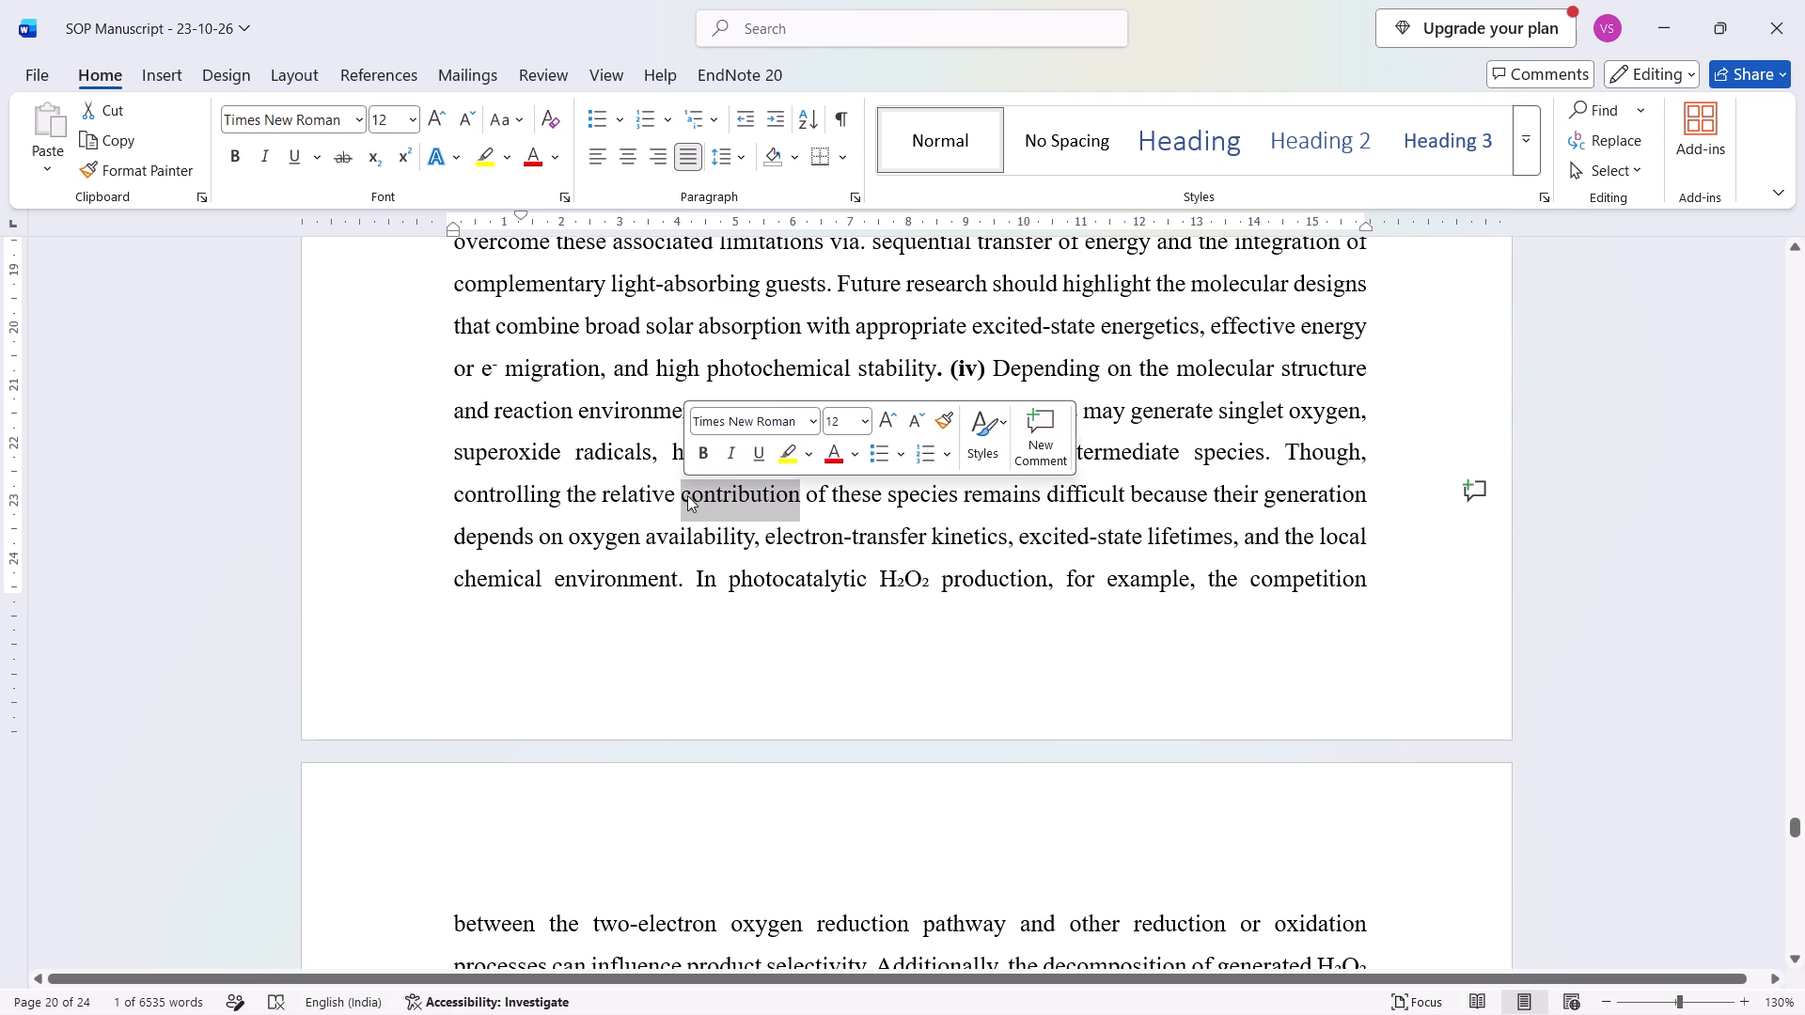
pyautogui.rightClick(689, 496)
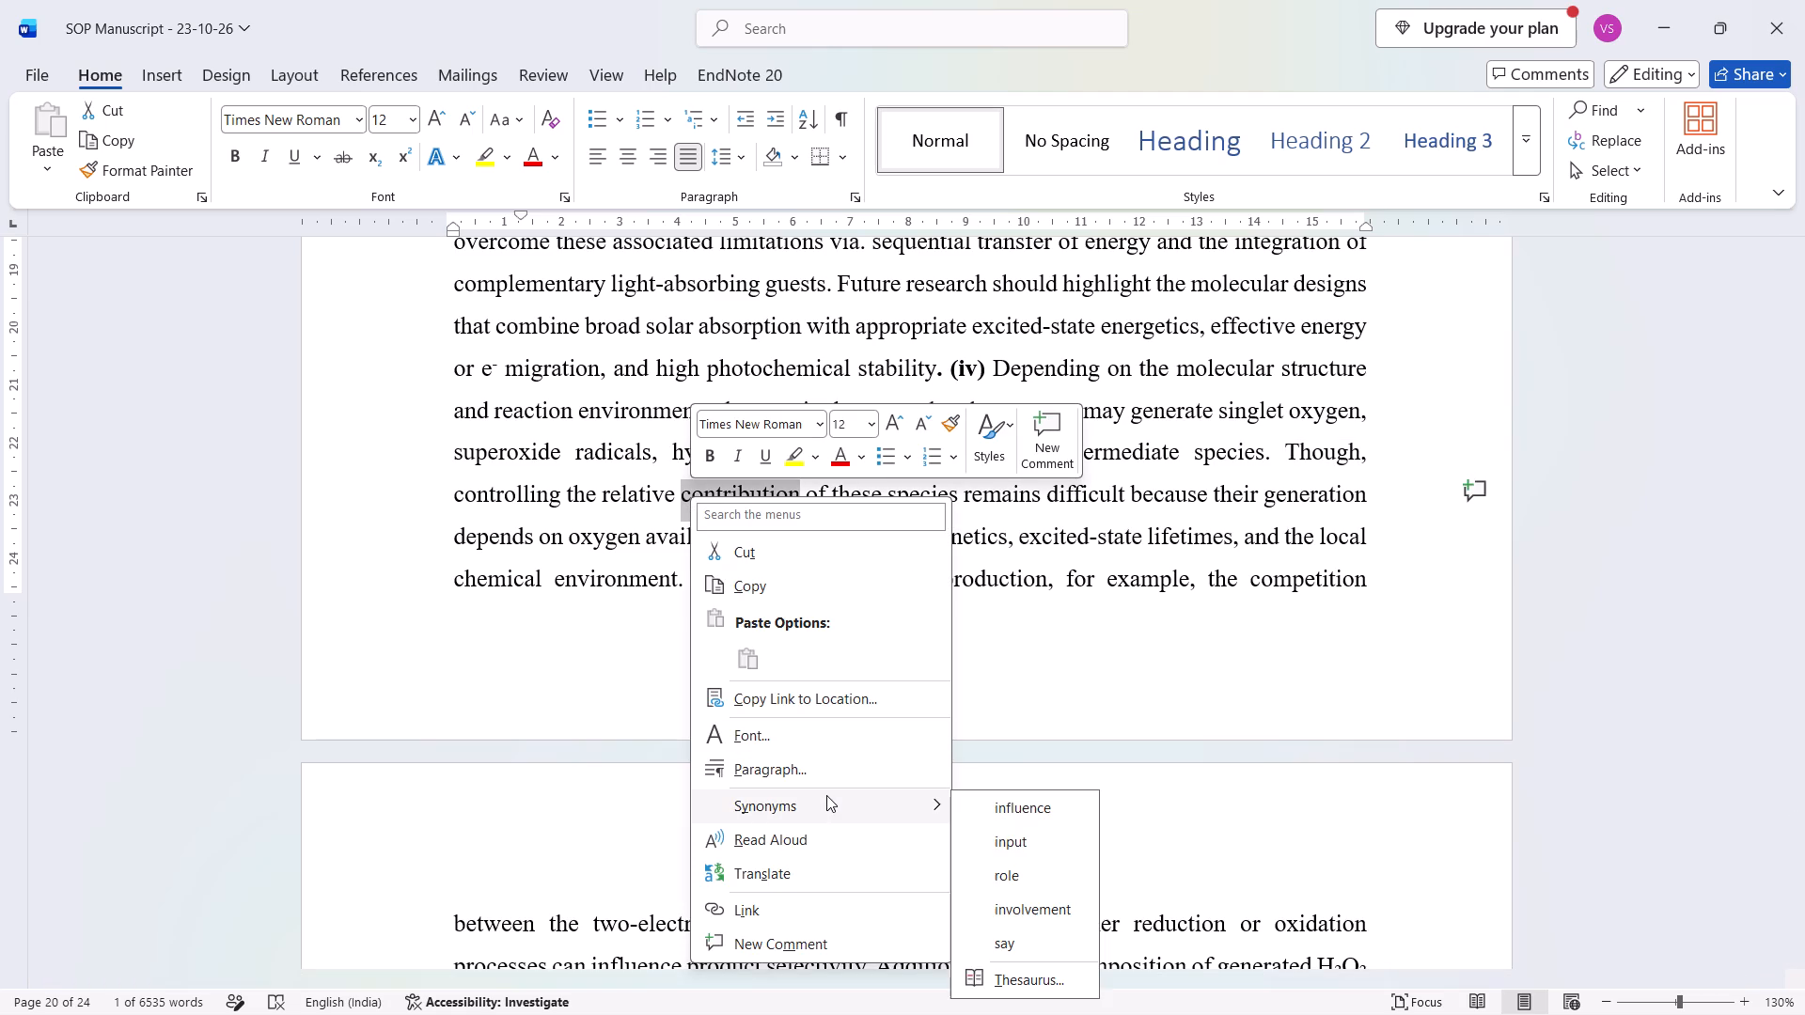
pyautogui.click(1030, 923)
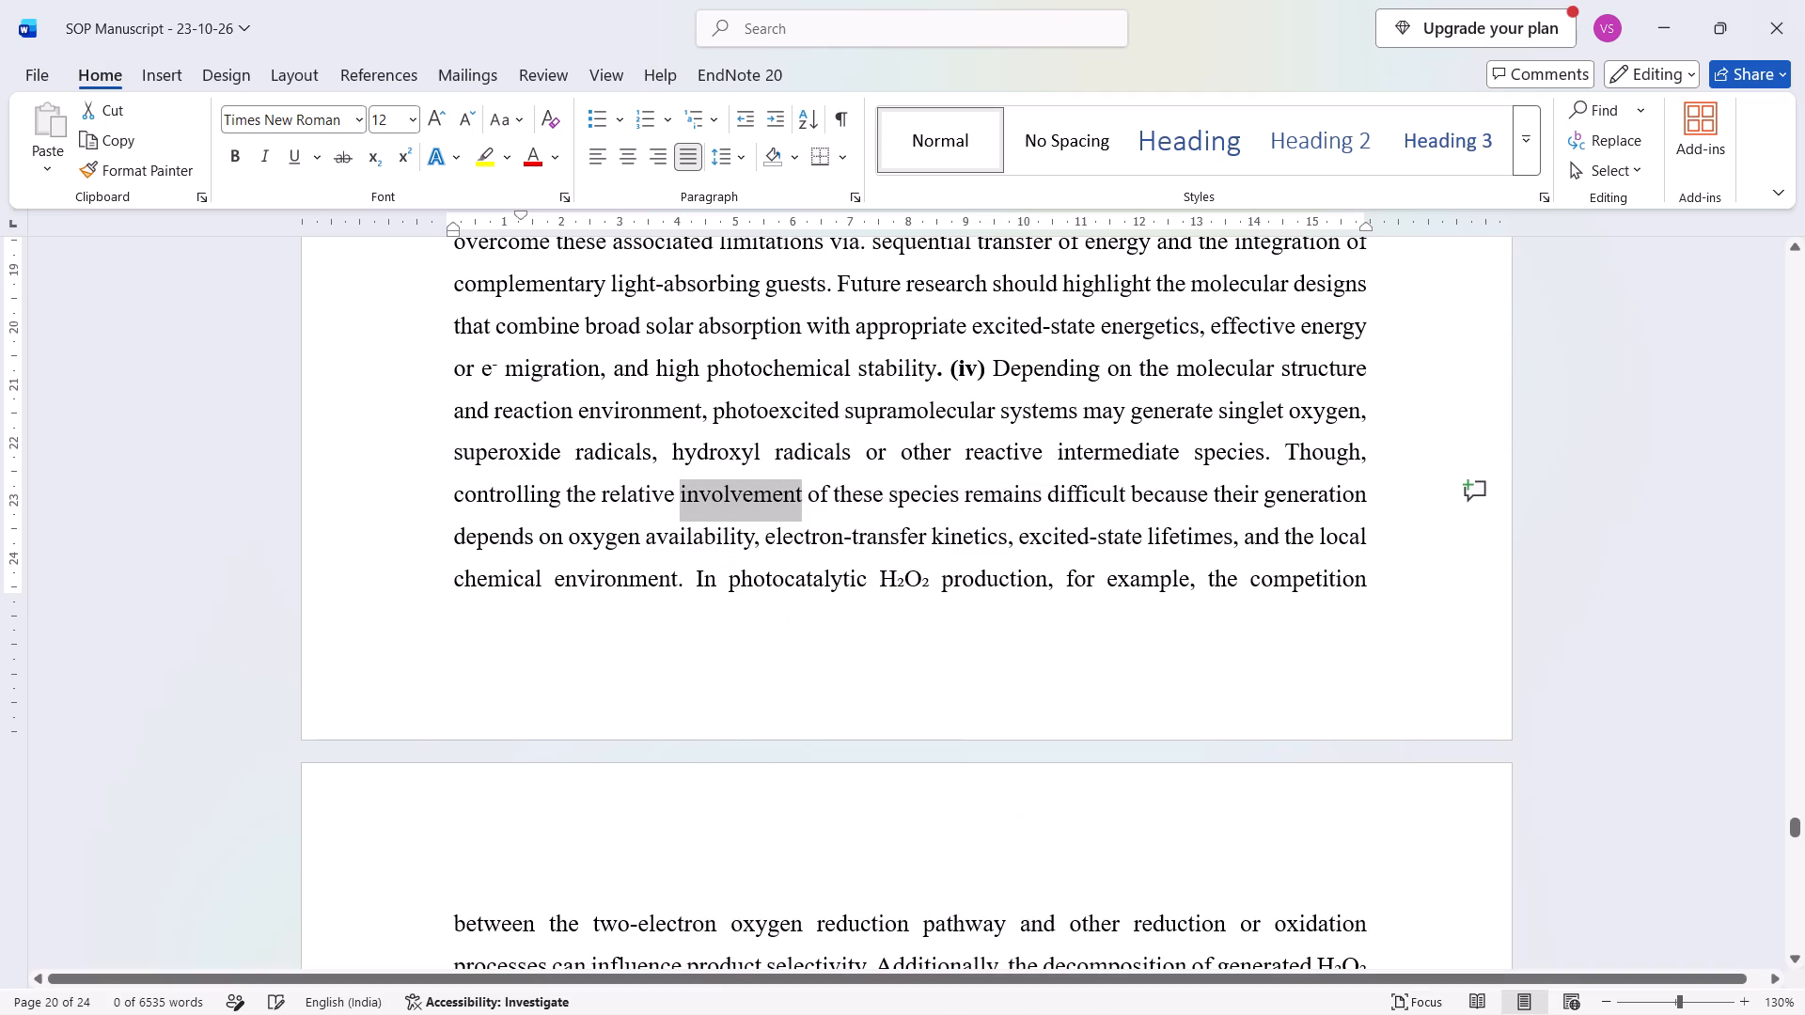
# Insert "reactive" before "species remains" and "very" before "difficult" in the sentence starting with "Though".
pyautogui.click(891, 492)
pyautogui.write('reactive')
pyautogui.press('space')
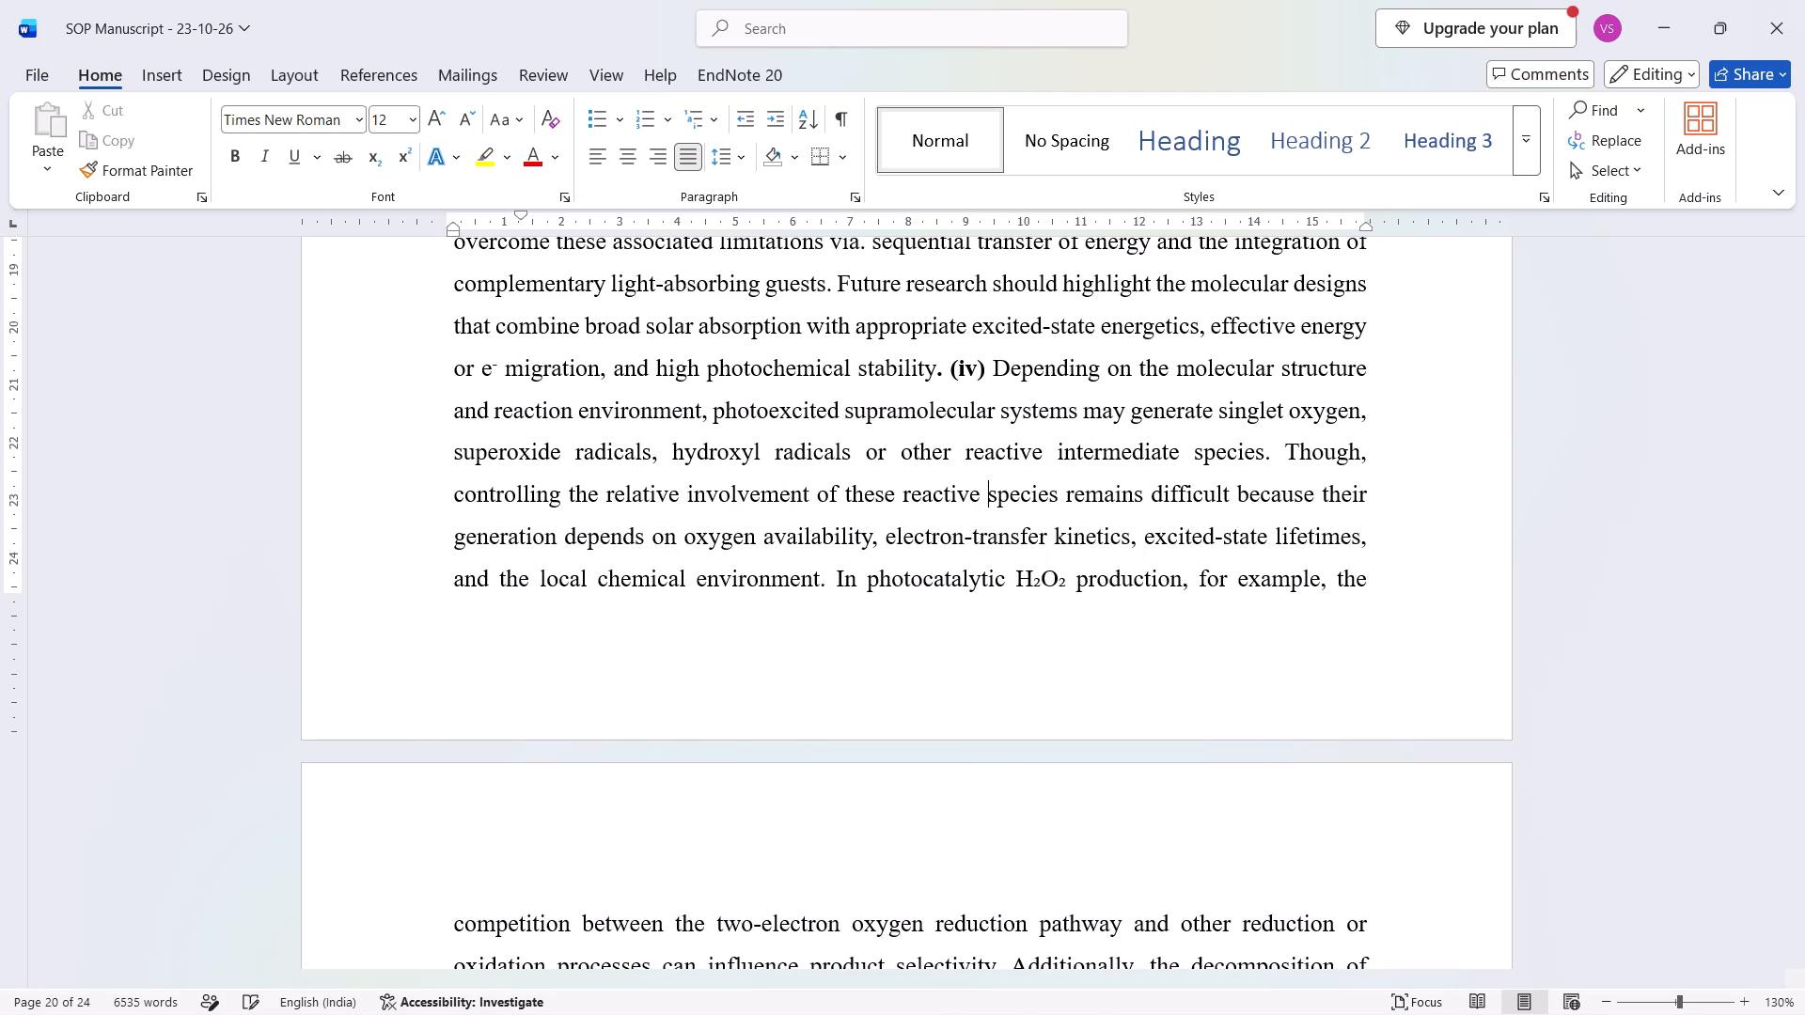
pyautogui.click(1148, 487)
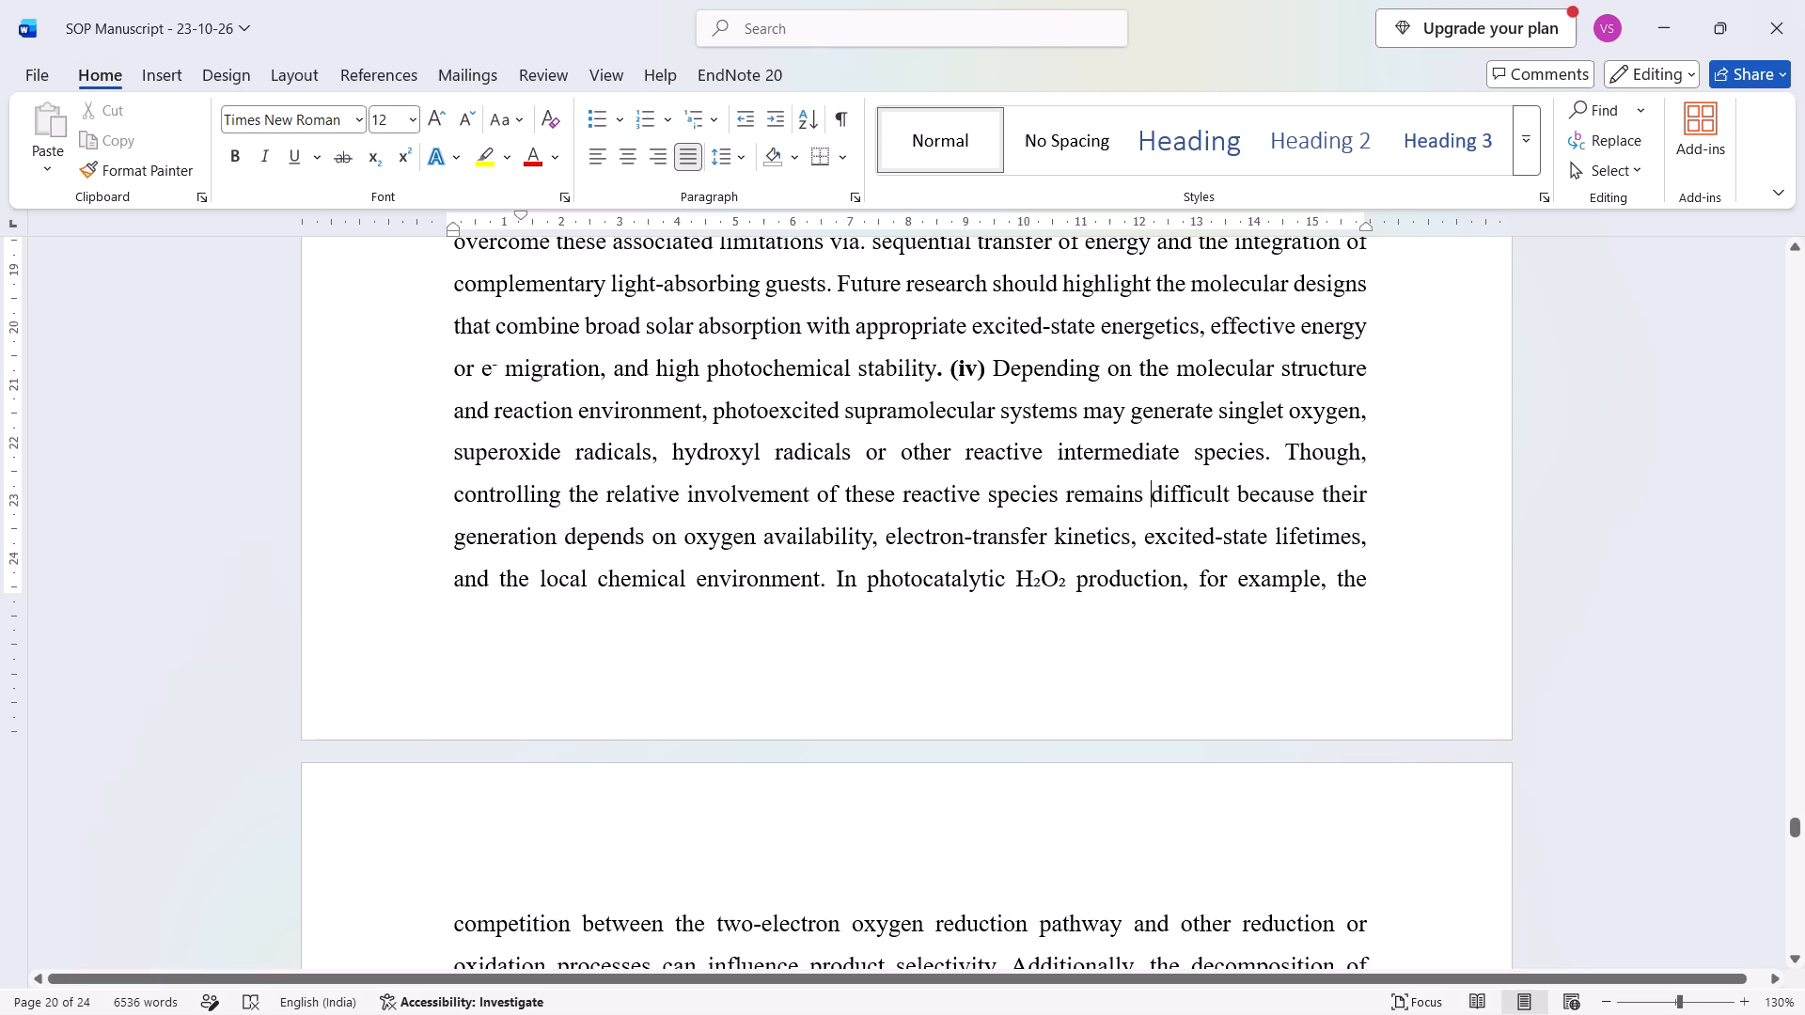
pyautogui.write('very')
pyautogui.press('space')
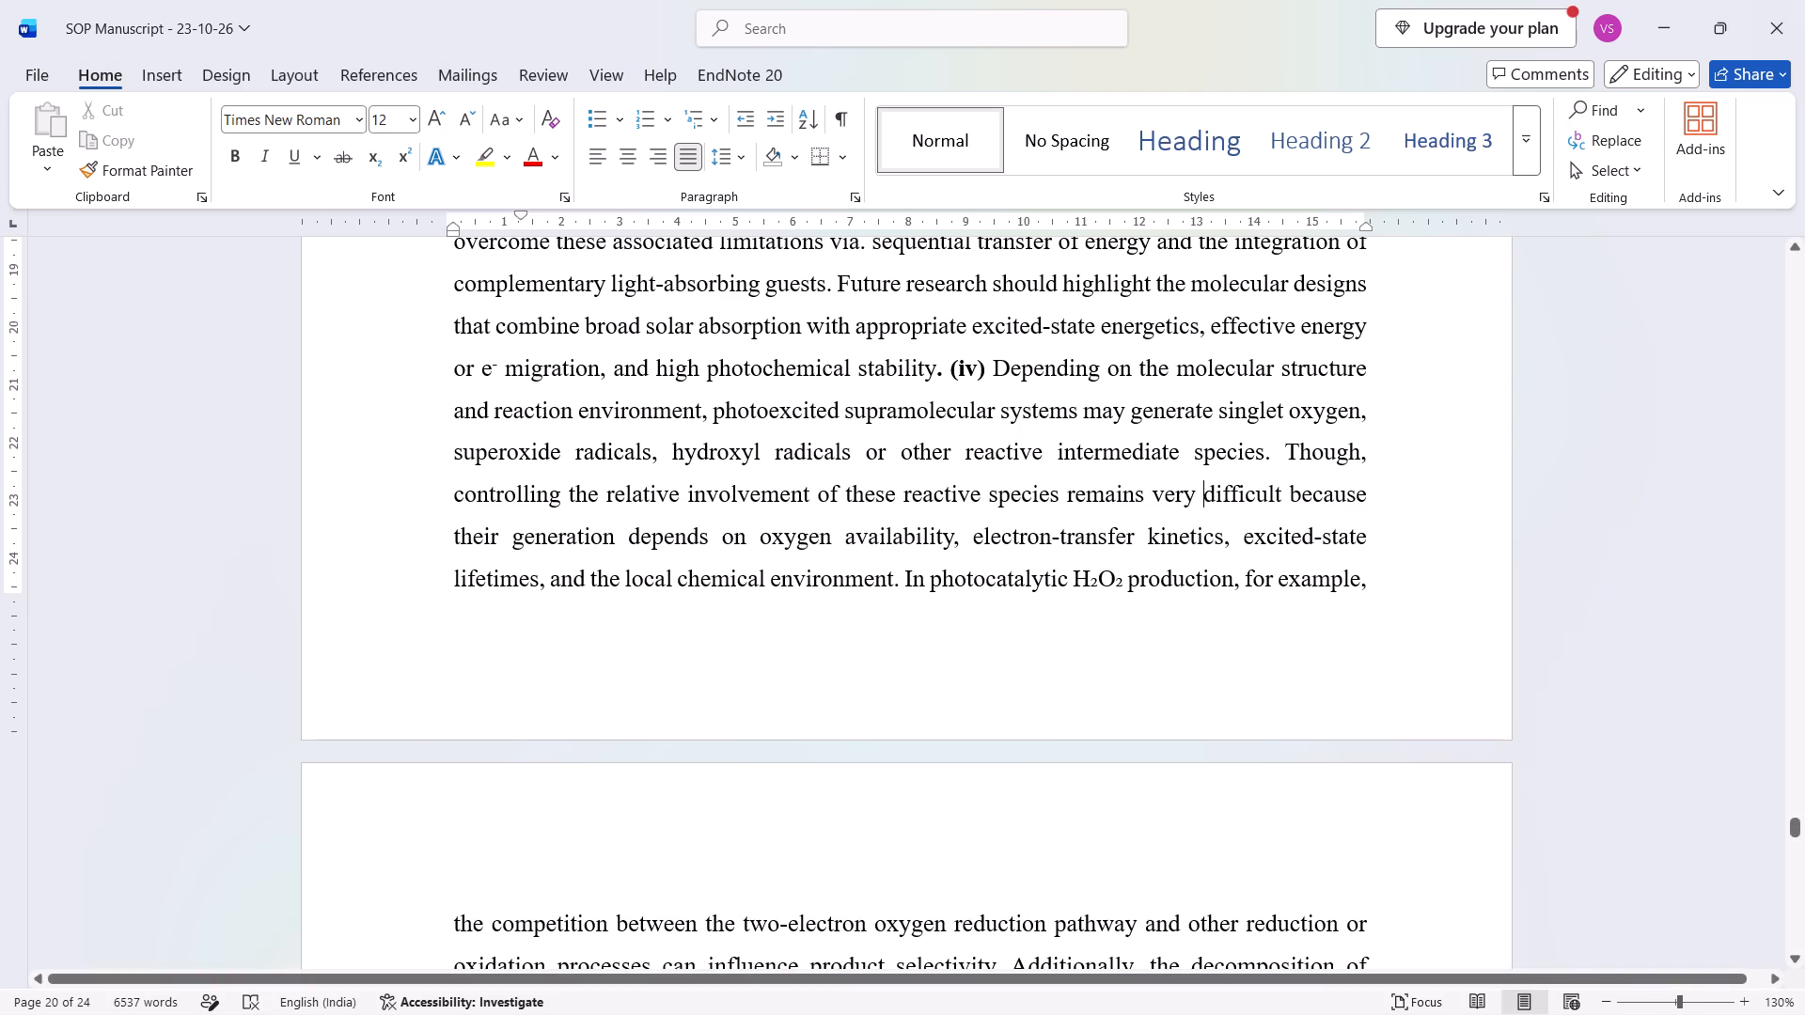
# Change "their generation depends on" to "their formation mainly depends on" in point (iv).
pyautogui.moveTo(617, 540); pyautogui.dragTo(510, 537)
pyautogui.write('formation')
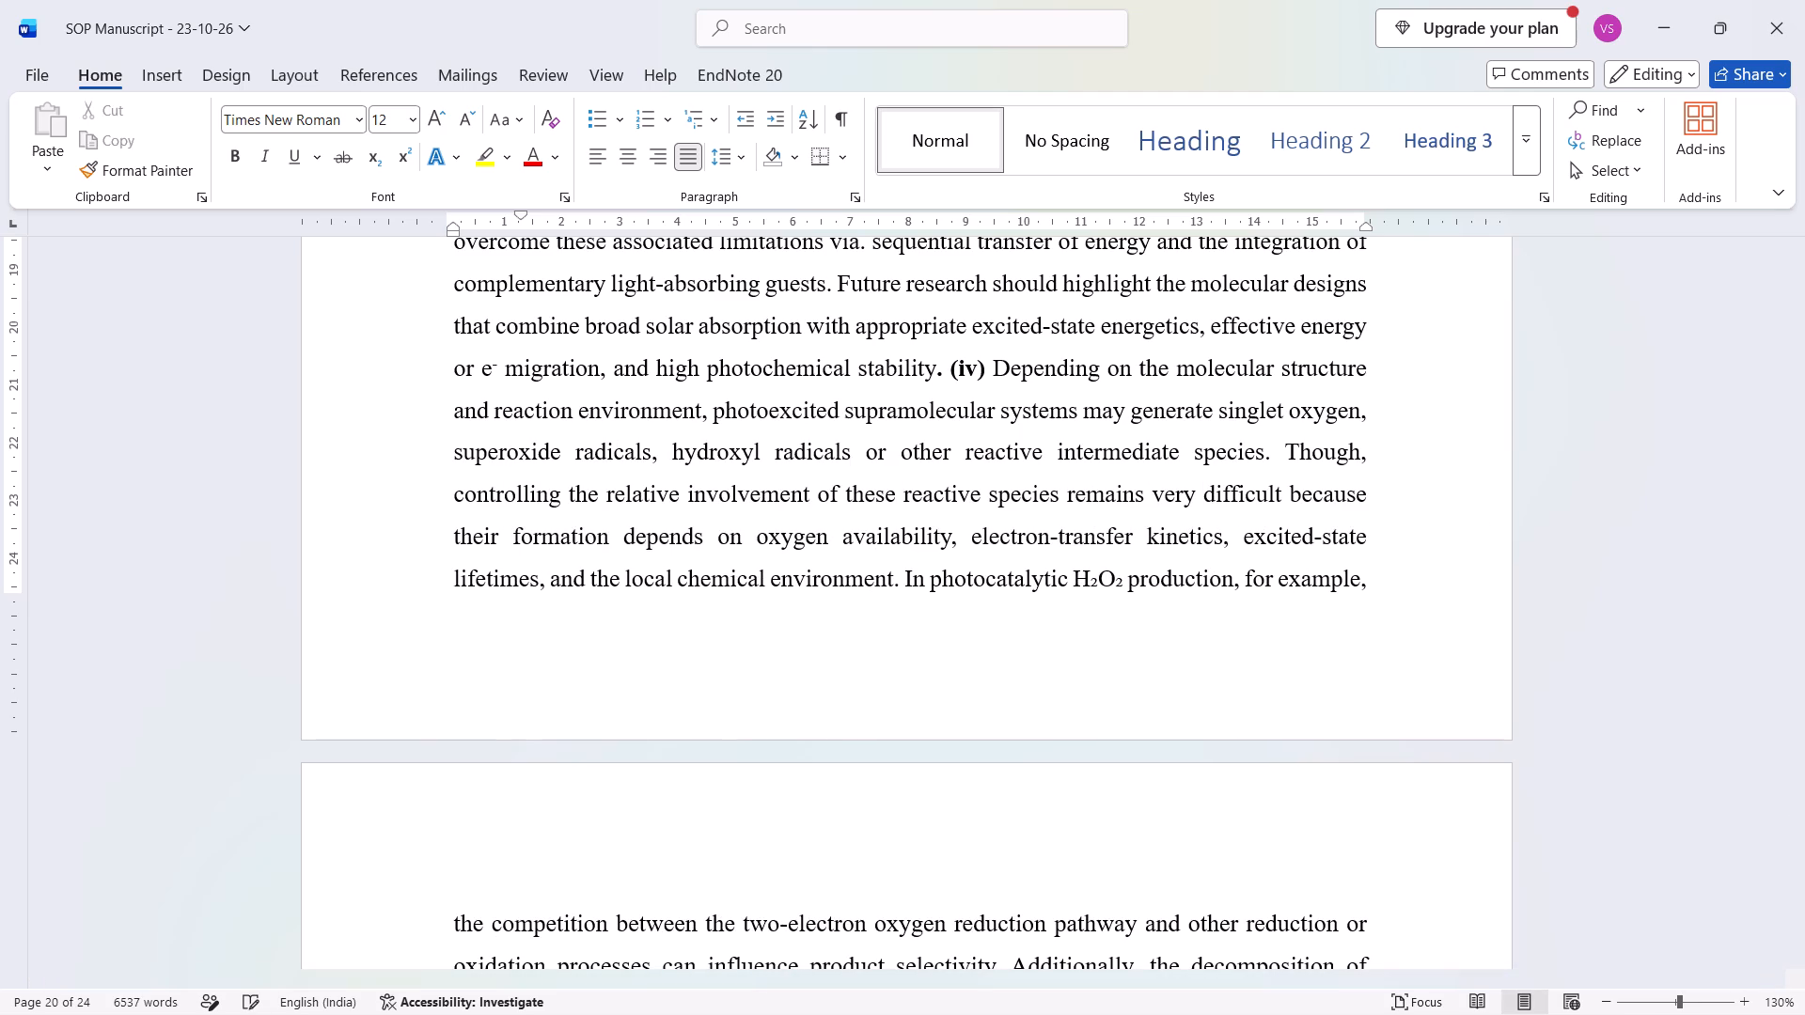
pyautogui.press('space')
pyautogui.press('BackSpace')
pyautogui.press('space')
pyautogui.write('mainly')
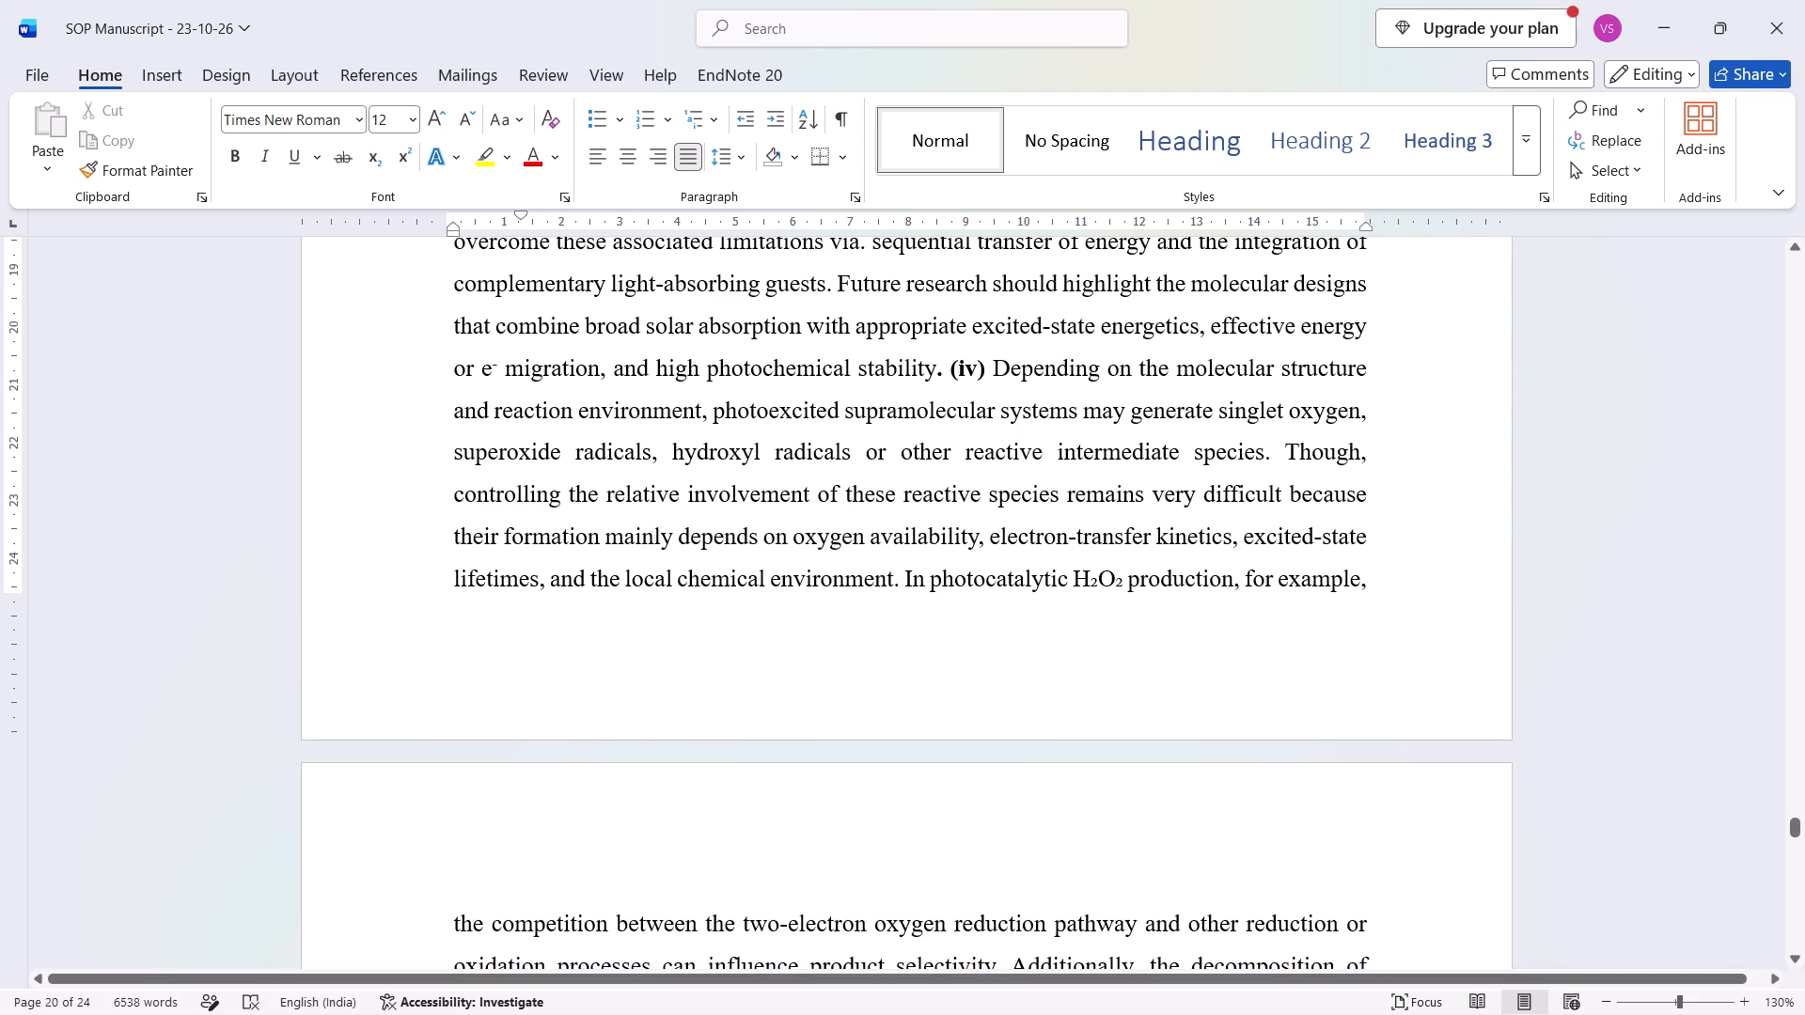
# Delete "oxygen" before "availability" in the sentence starting with "Though" in point (iv).
pyautogui.click(874, 534)
pyautogui.moveTo(869, 535); pyautogui.dragTo(793, 539)
pyautogui.press('BackSpace')
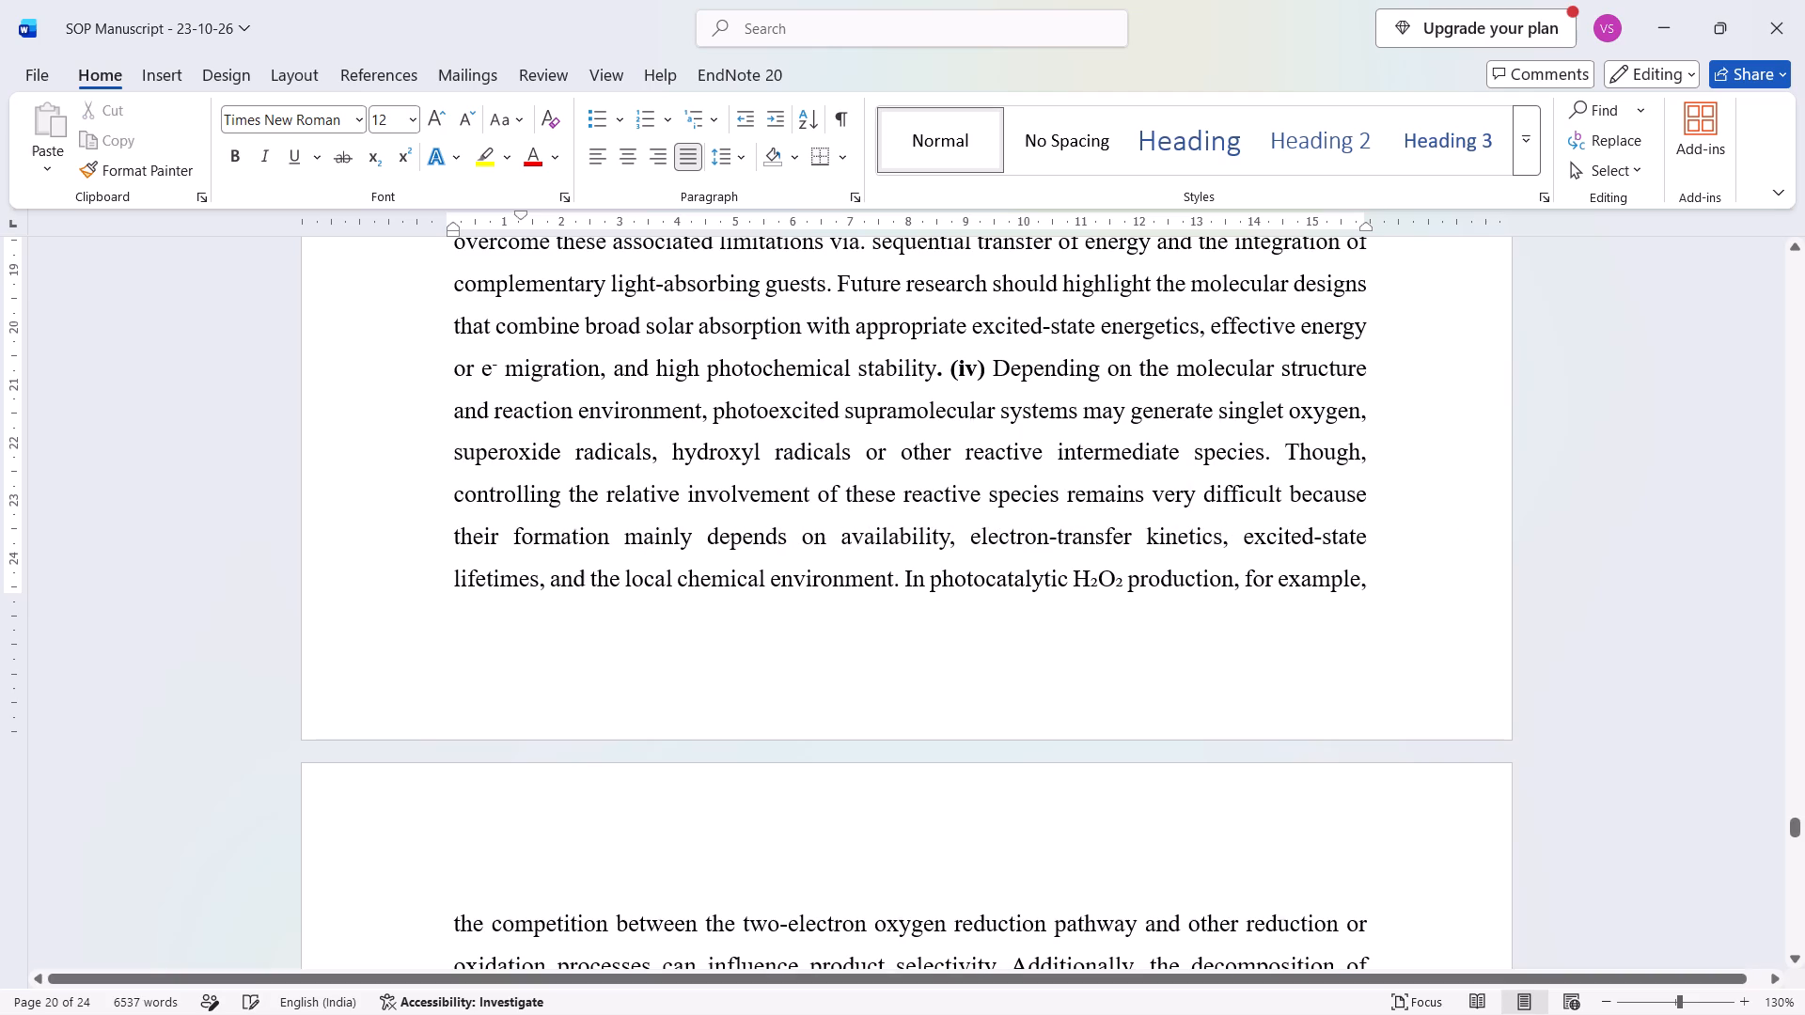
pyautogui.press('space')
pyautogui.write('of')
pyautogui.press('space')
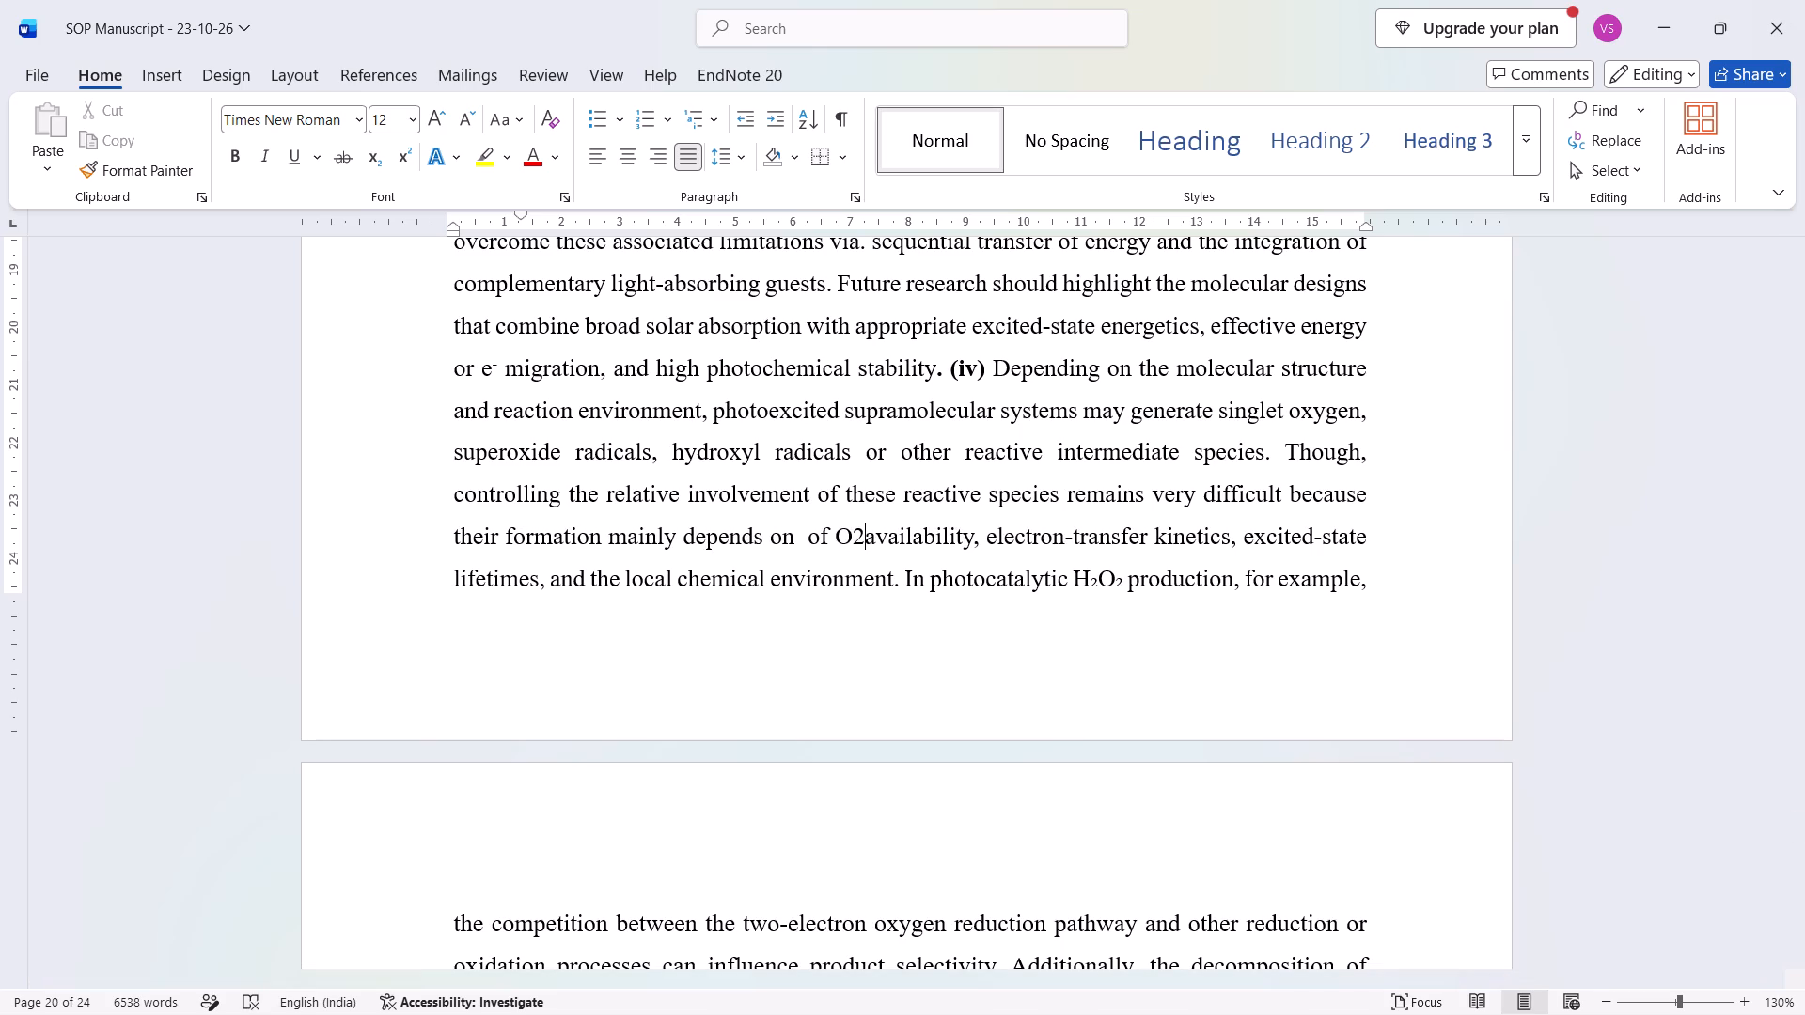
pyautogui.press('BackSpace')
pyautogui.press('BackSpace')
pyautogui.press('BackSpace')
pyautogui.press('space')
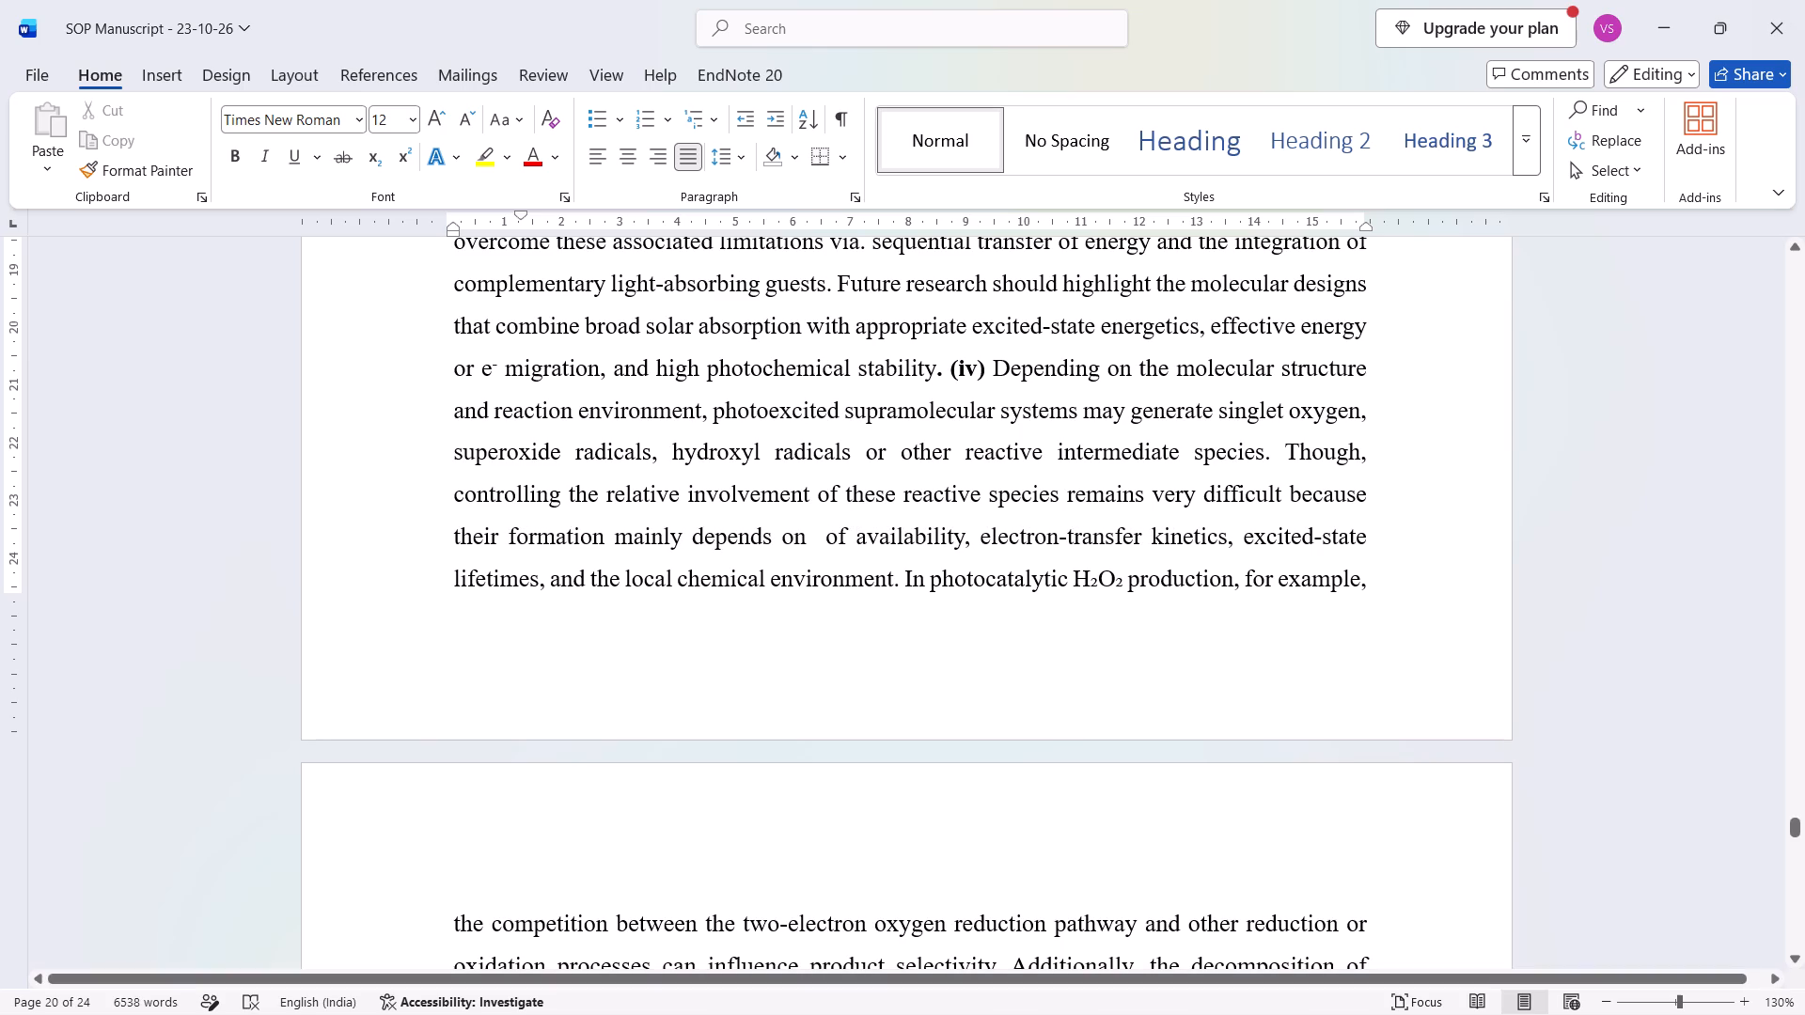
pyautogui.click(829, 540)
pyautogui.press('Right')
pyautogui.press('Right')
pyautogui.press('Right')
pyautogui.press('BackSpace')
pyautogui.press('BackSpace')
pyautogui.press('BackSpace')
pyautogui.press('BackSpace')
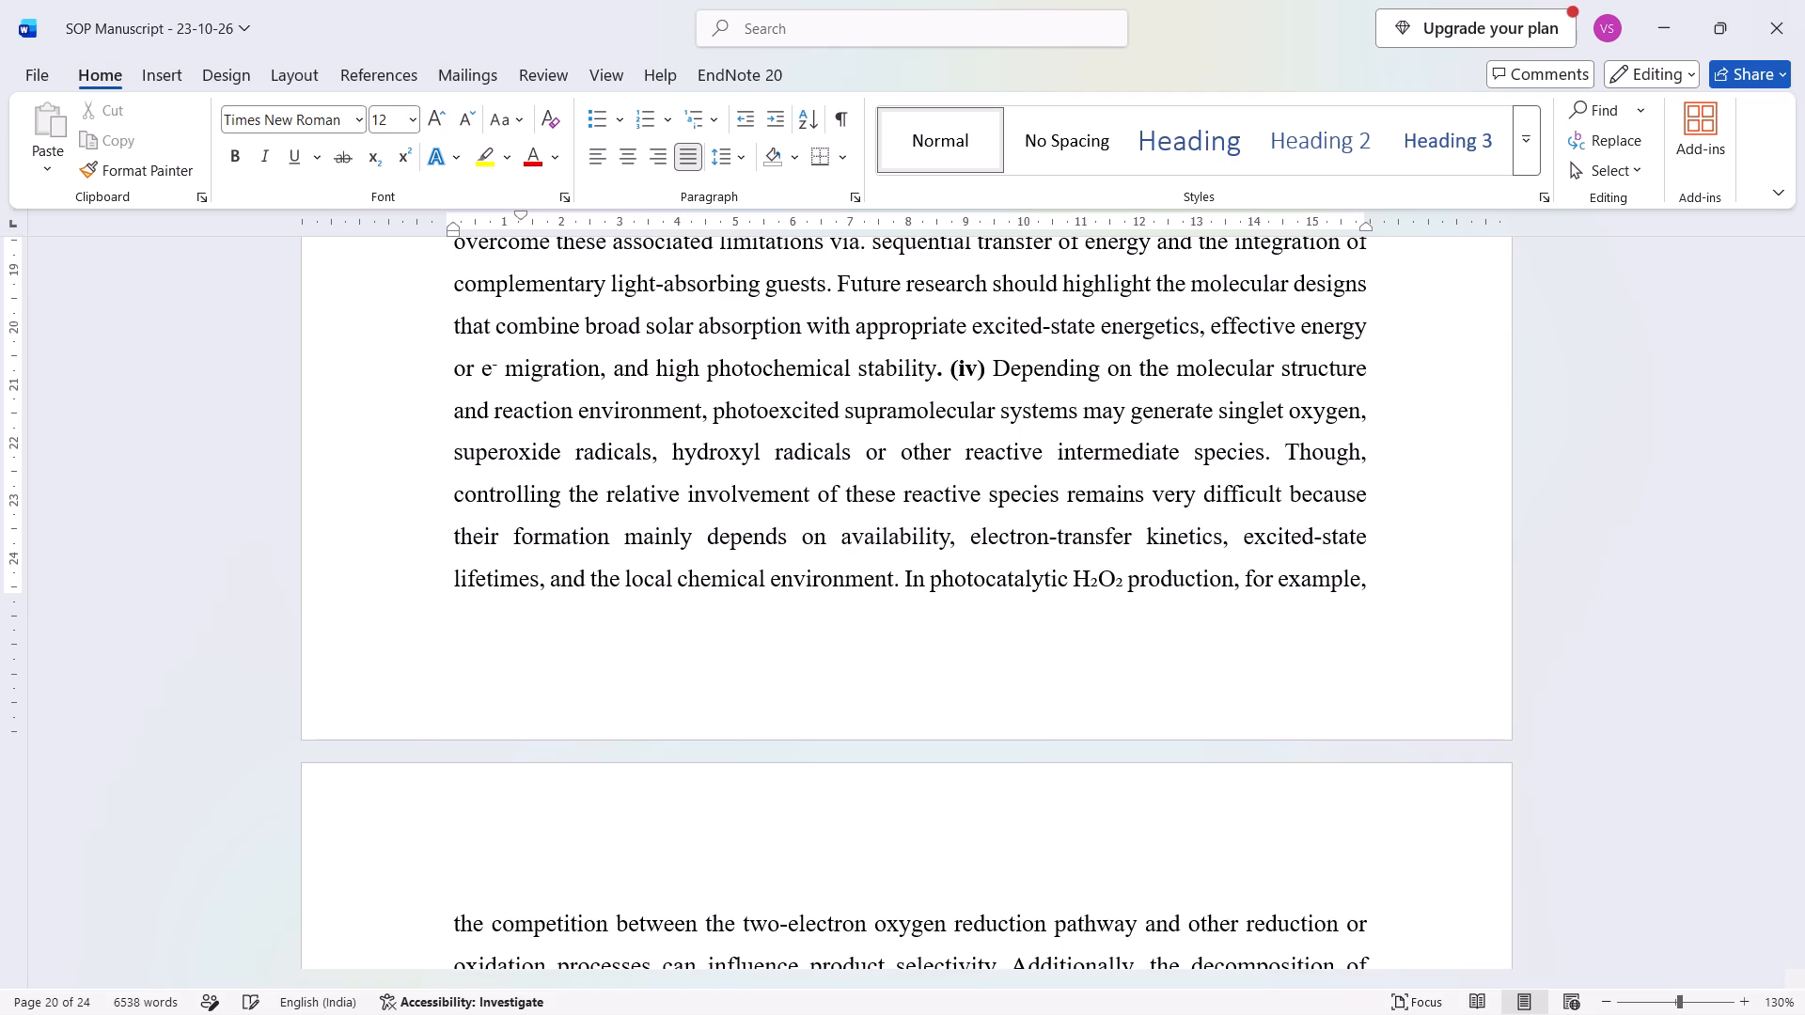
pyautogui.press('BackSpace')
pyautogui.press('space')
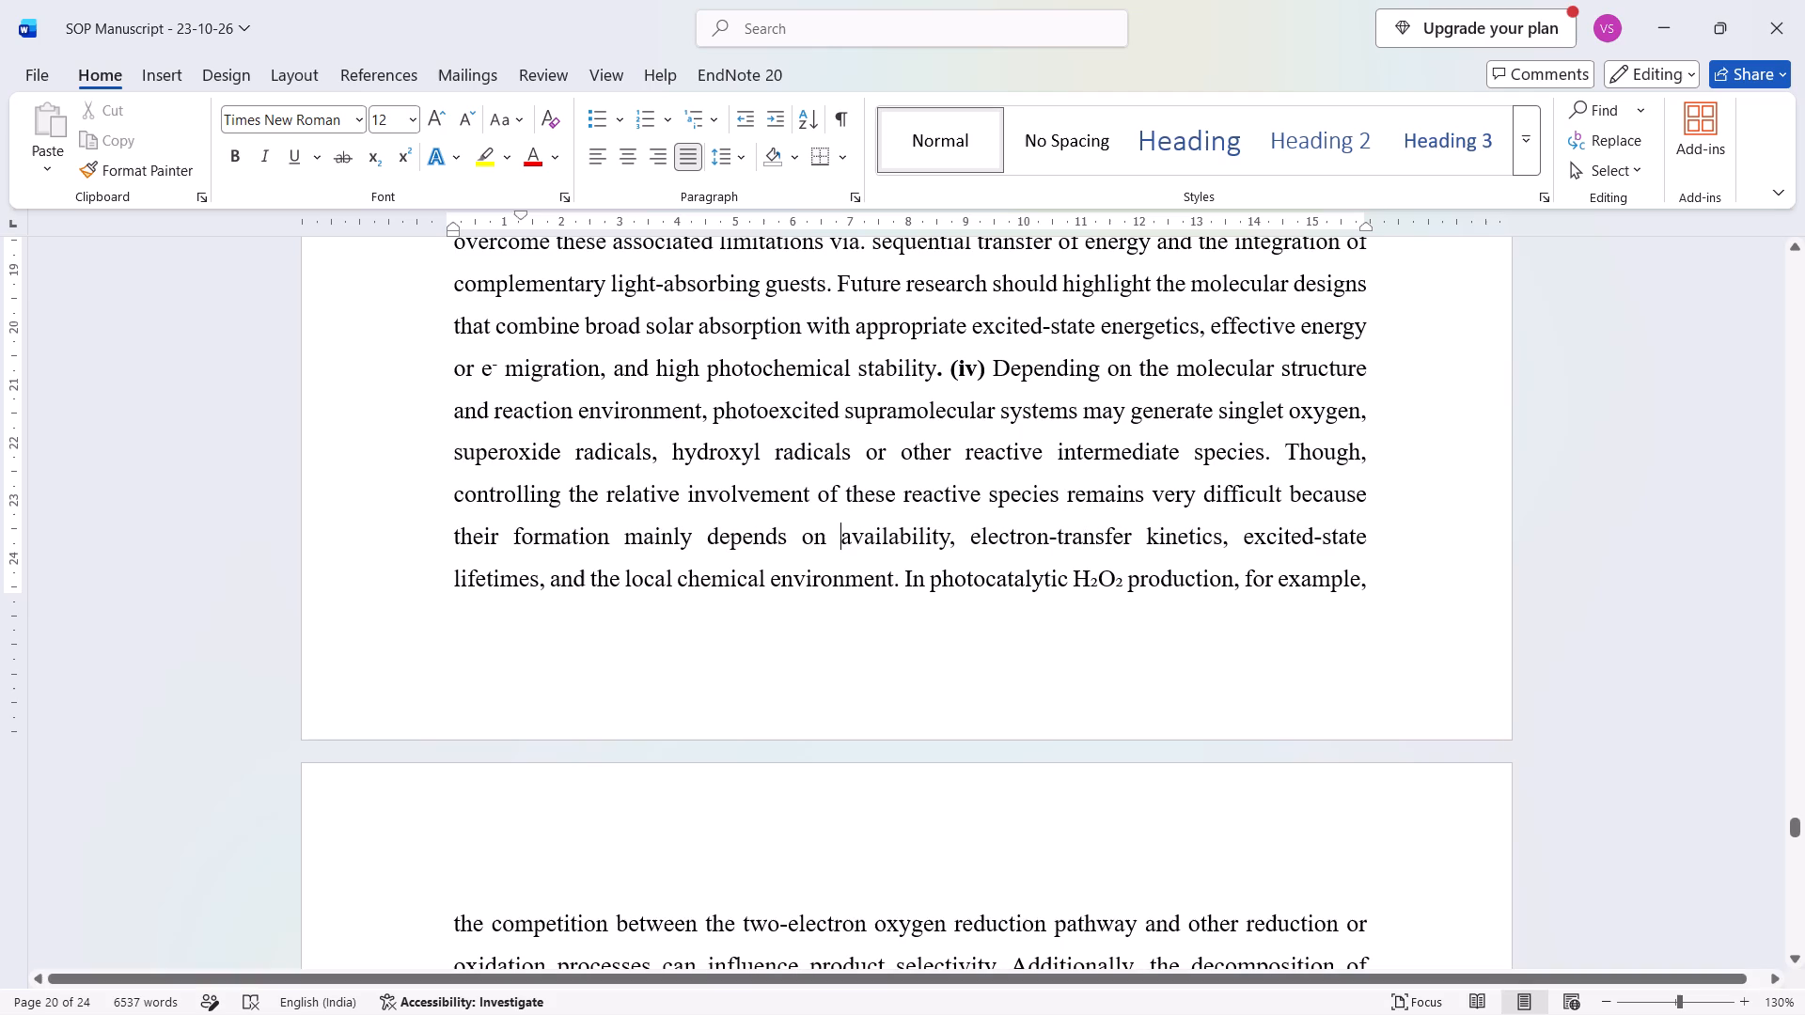
# Insert "the" before "availability" in the phrase "mainly depends on availability".
pyautogui.write('THE')
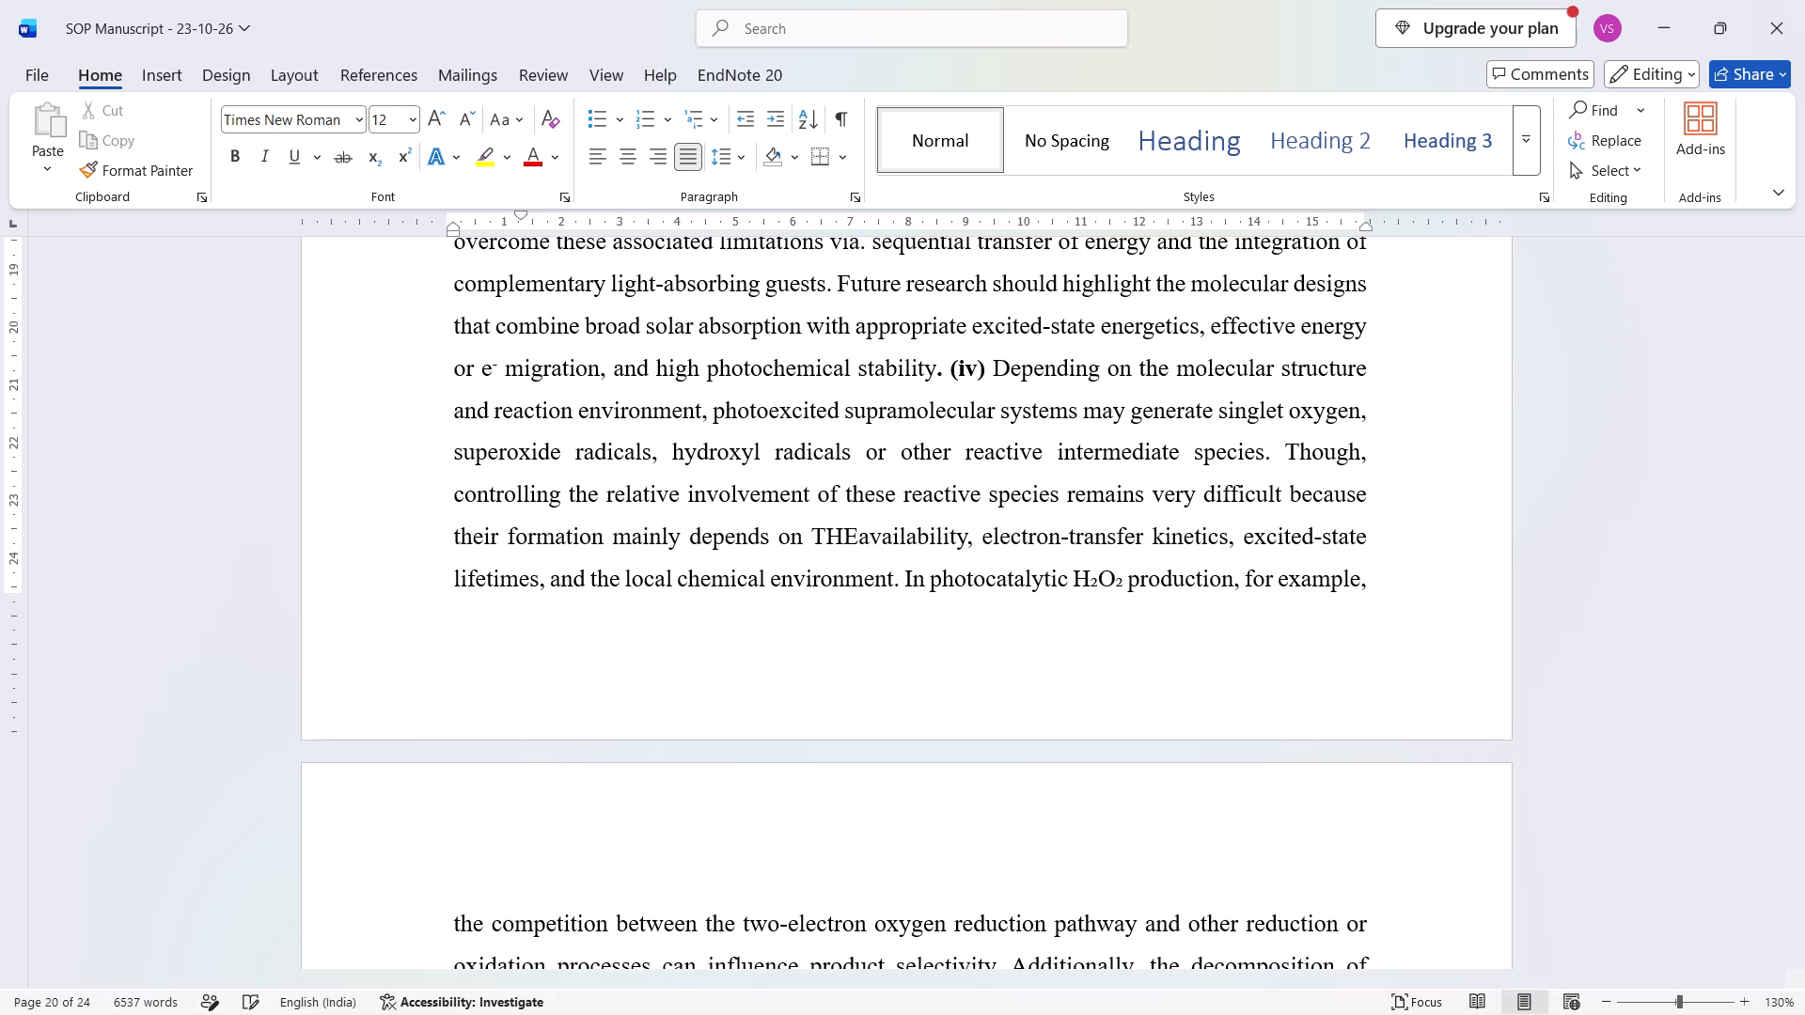
pyautogui.press('space')
pyautogui.press('BackSpace')
pyautogui.press('BackSpace')
pyautogui.press('BackSpace')
pyautogui.press('BackSpace')
pyautogui.write('the')
pyautogui.press('space')
# Add "of O2" after "the availability" in point (iv), with the 2 formatted as subscript.
pyautogui.press('Right')
pyautogui.press('Right')
pyautogui.press('Right')
pyautogui.press('Right')
pyautogui.press('Right')
pyautogui.press('Right')
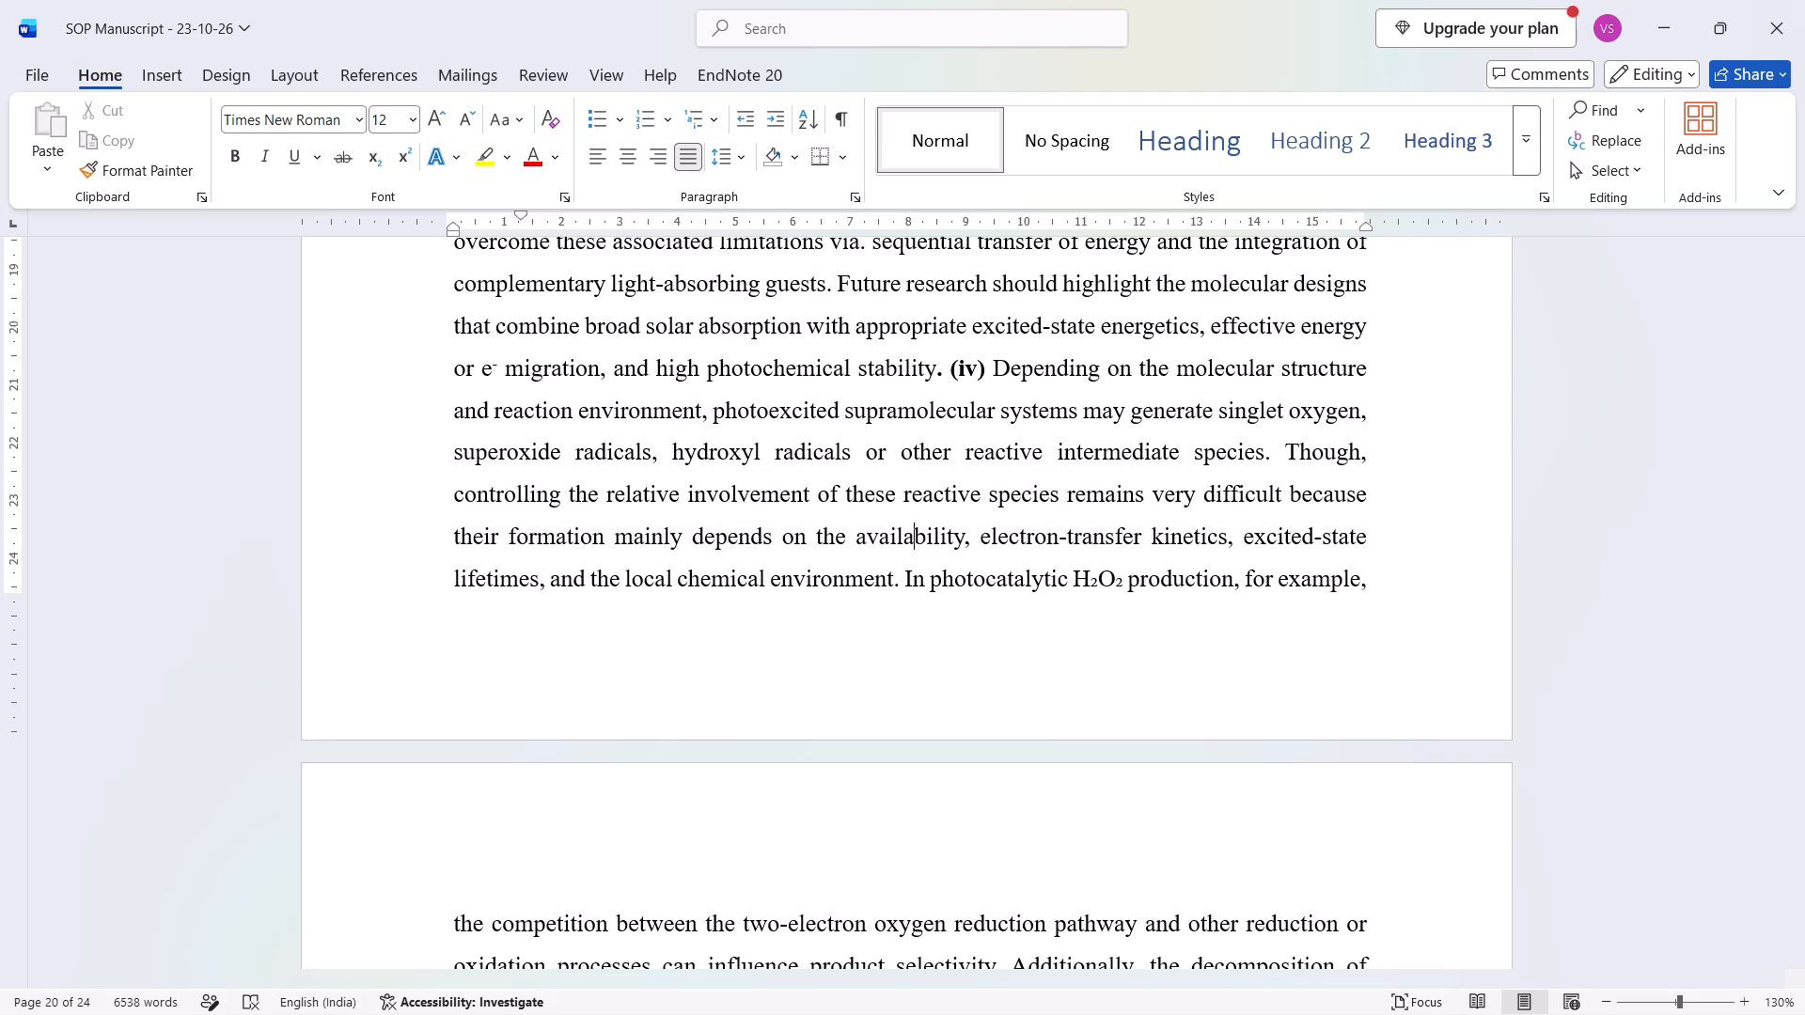
pyautogui.press('Right')
pyautogui.press('Right')
pyautogui.press('Right')
pyautogui.press('Right')
pyautogui.press('Right')
pyautogui.press('Right')
pyautogui.press('space')
pyautogui.write('of')
pyautogui.press('space')
pyautogui.write('O2')
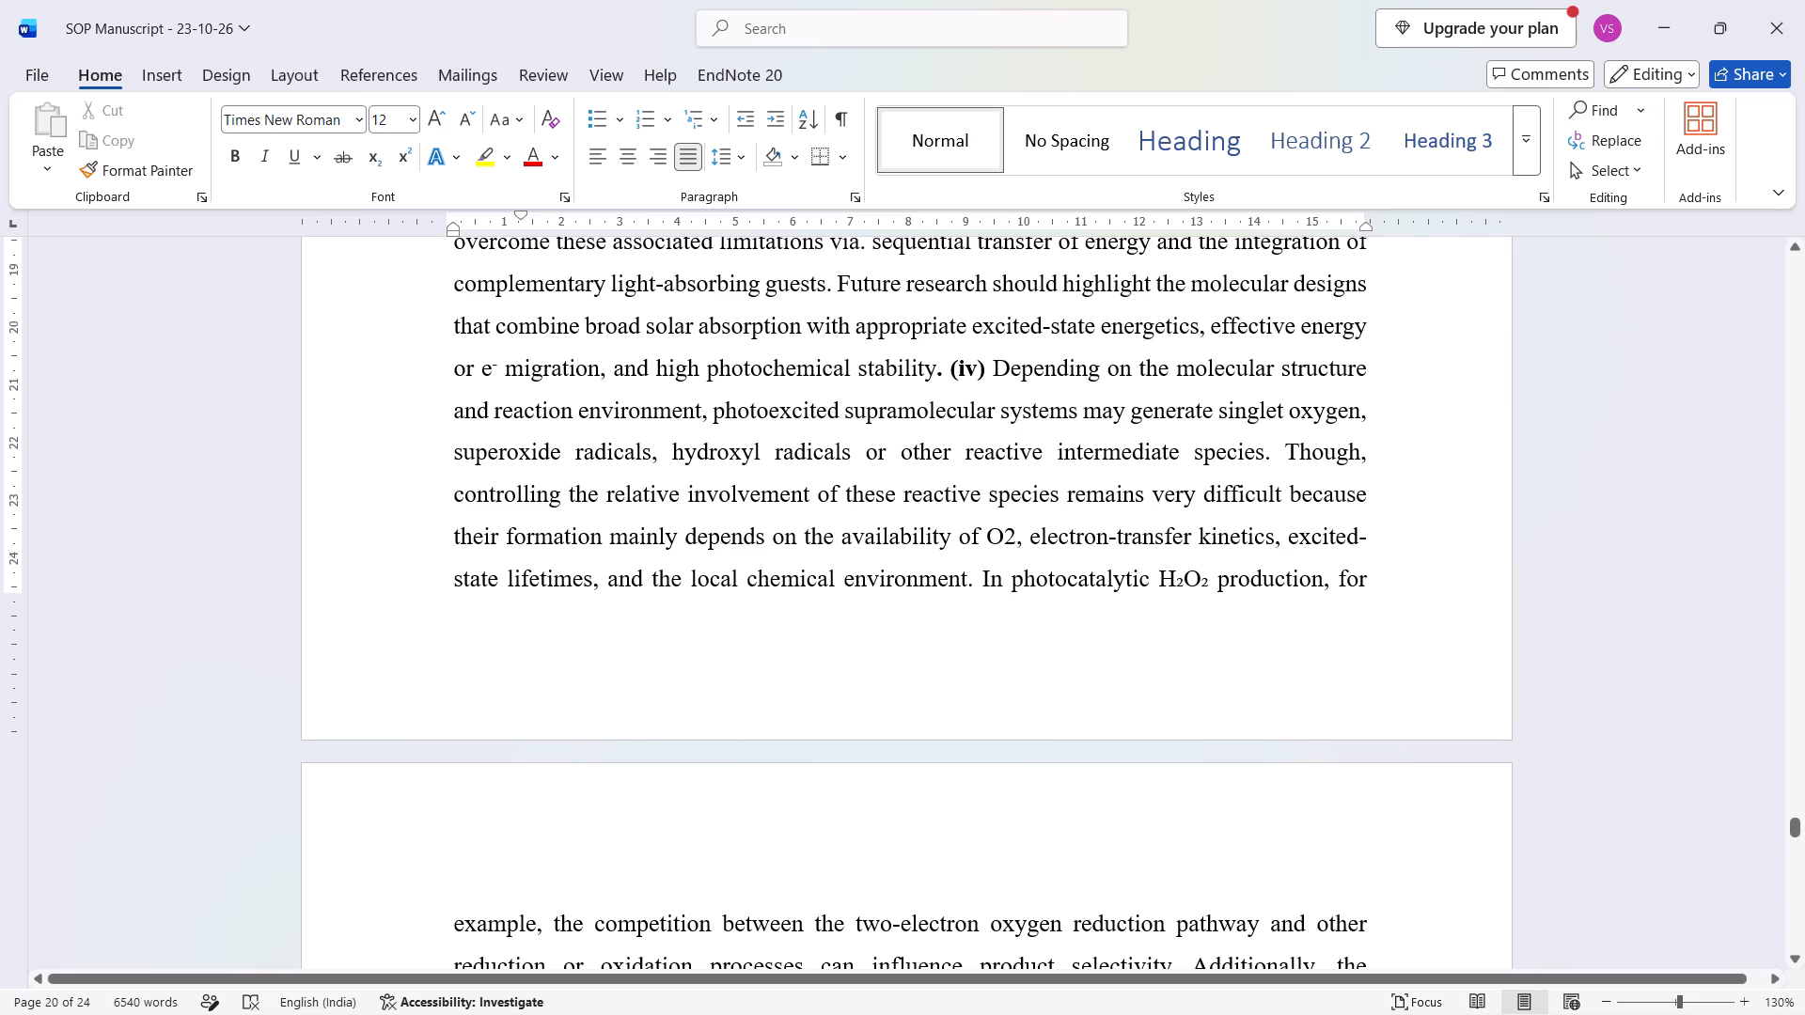
pyautogui.moveTo(1012, 535); pyautogui.dragTo(1004, 536)
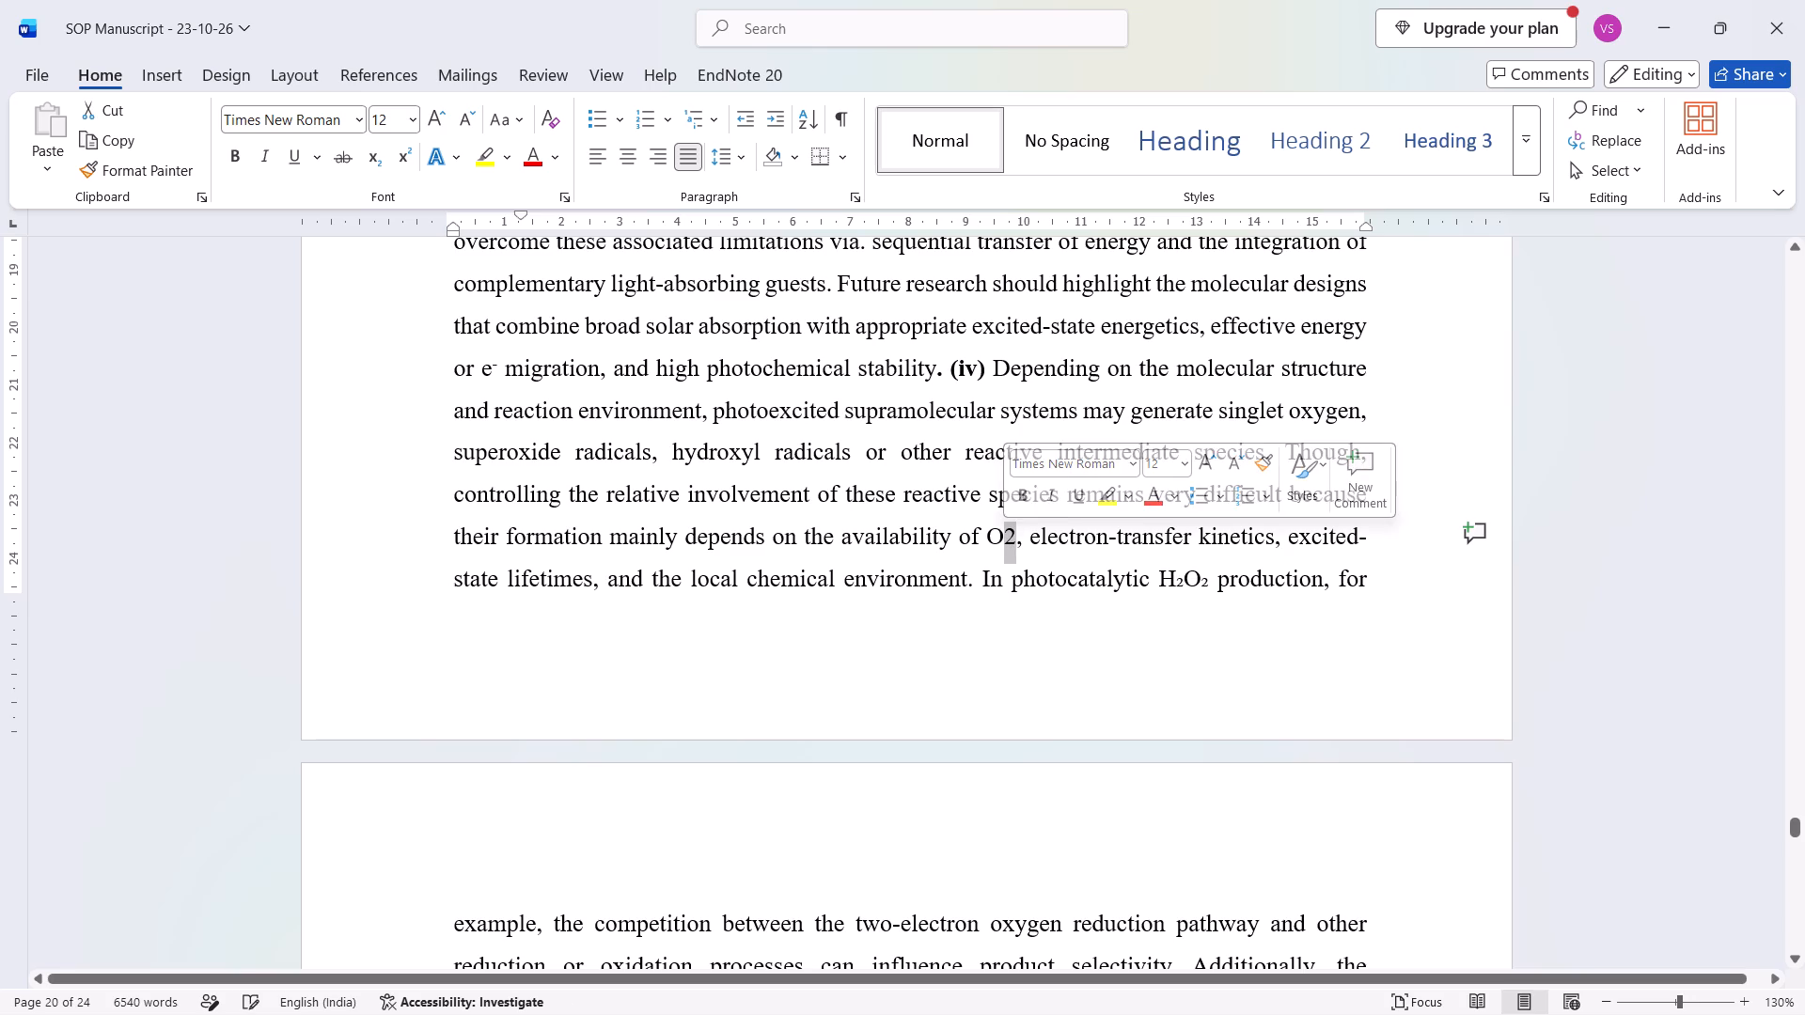
pyautogui.click(381, 156)
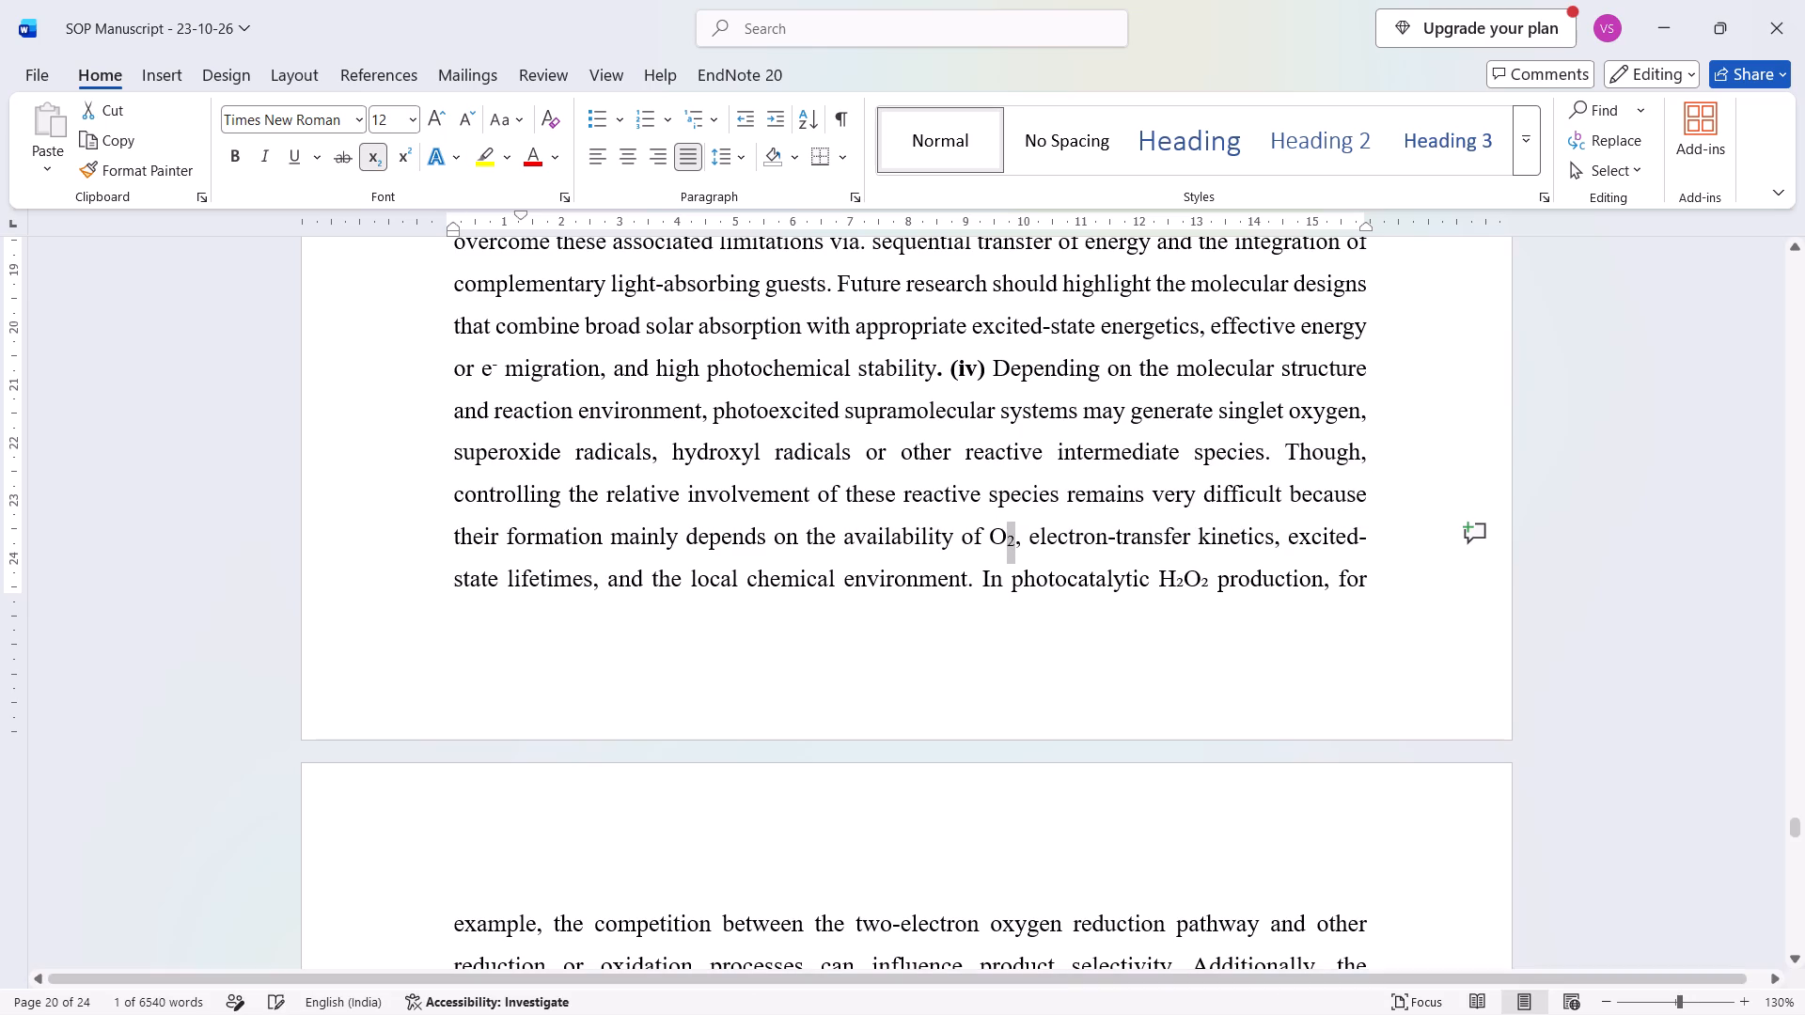
# Shorten "electron" to "e-" with a superscript minus in "electron-transfer kinetics", keeping the hyphen before "transfer".
pyautogui.click(1107, 543)
pyautogui.press('BackSpace')
pyautogui.press('BackSpace')
pyautogui.press('BackSpace')
pyautogui.press('BackSpace')
pyautogui.press('BackSpace')
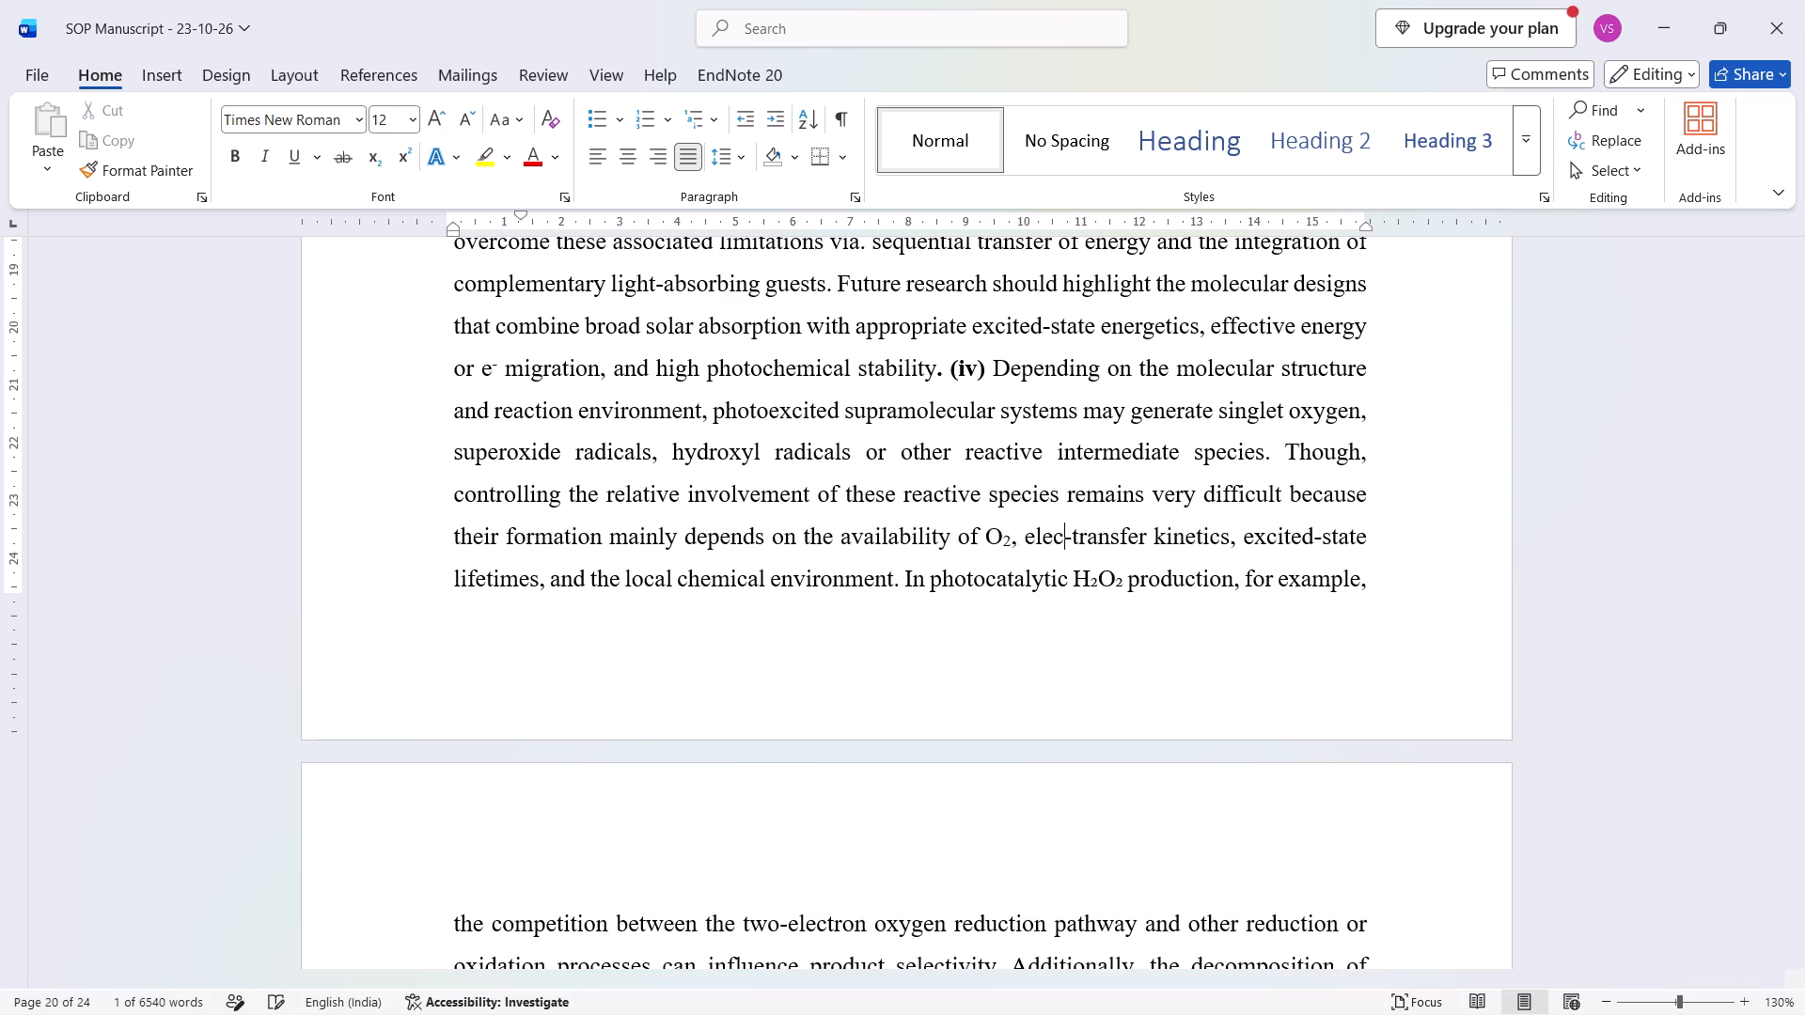
pyautogui.press('BackSpace')
pyautogui.press('BackSpace')
pyautogui.press('-')
pyautogui.press('space')
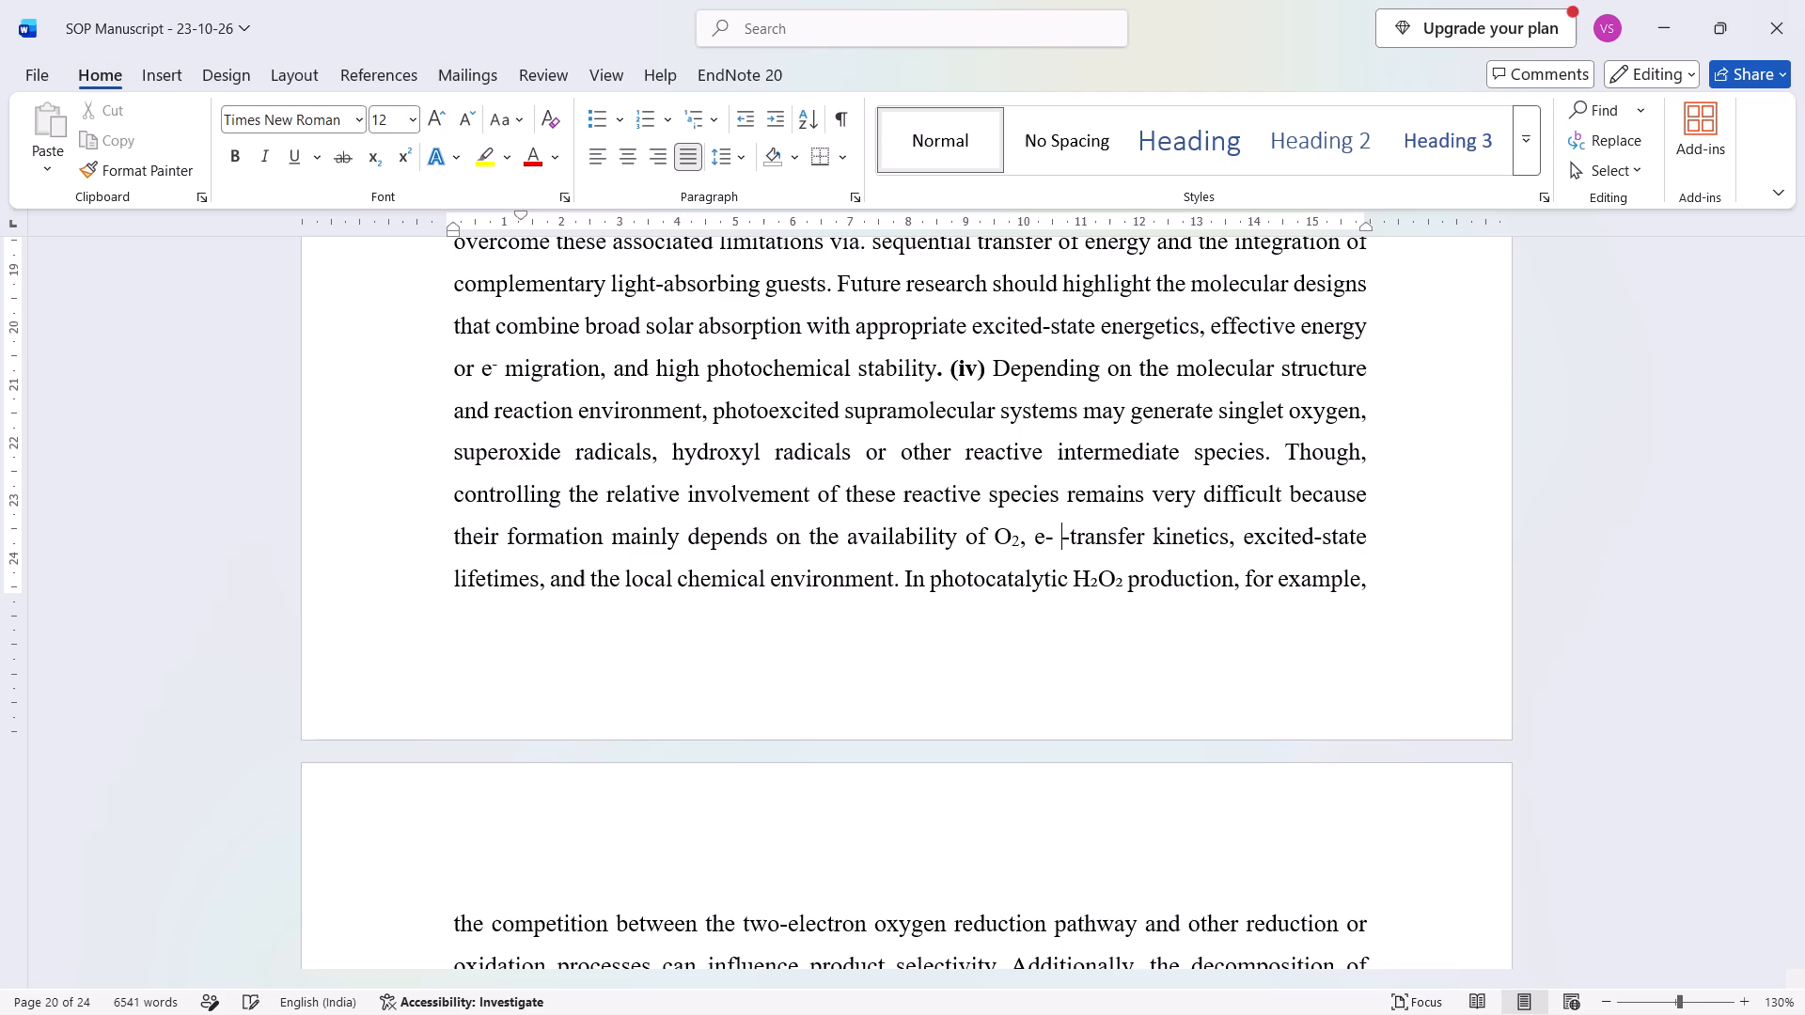
pyautogui.moveTo(1051, 538); pyautogui.dragTo(1043, 539)
pyautogui.click(402, 152)
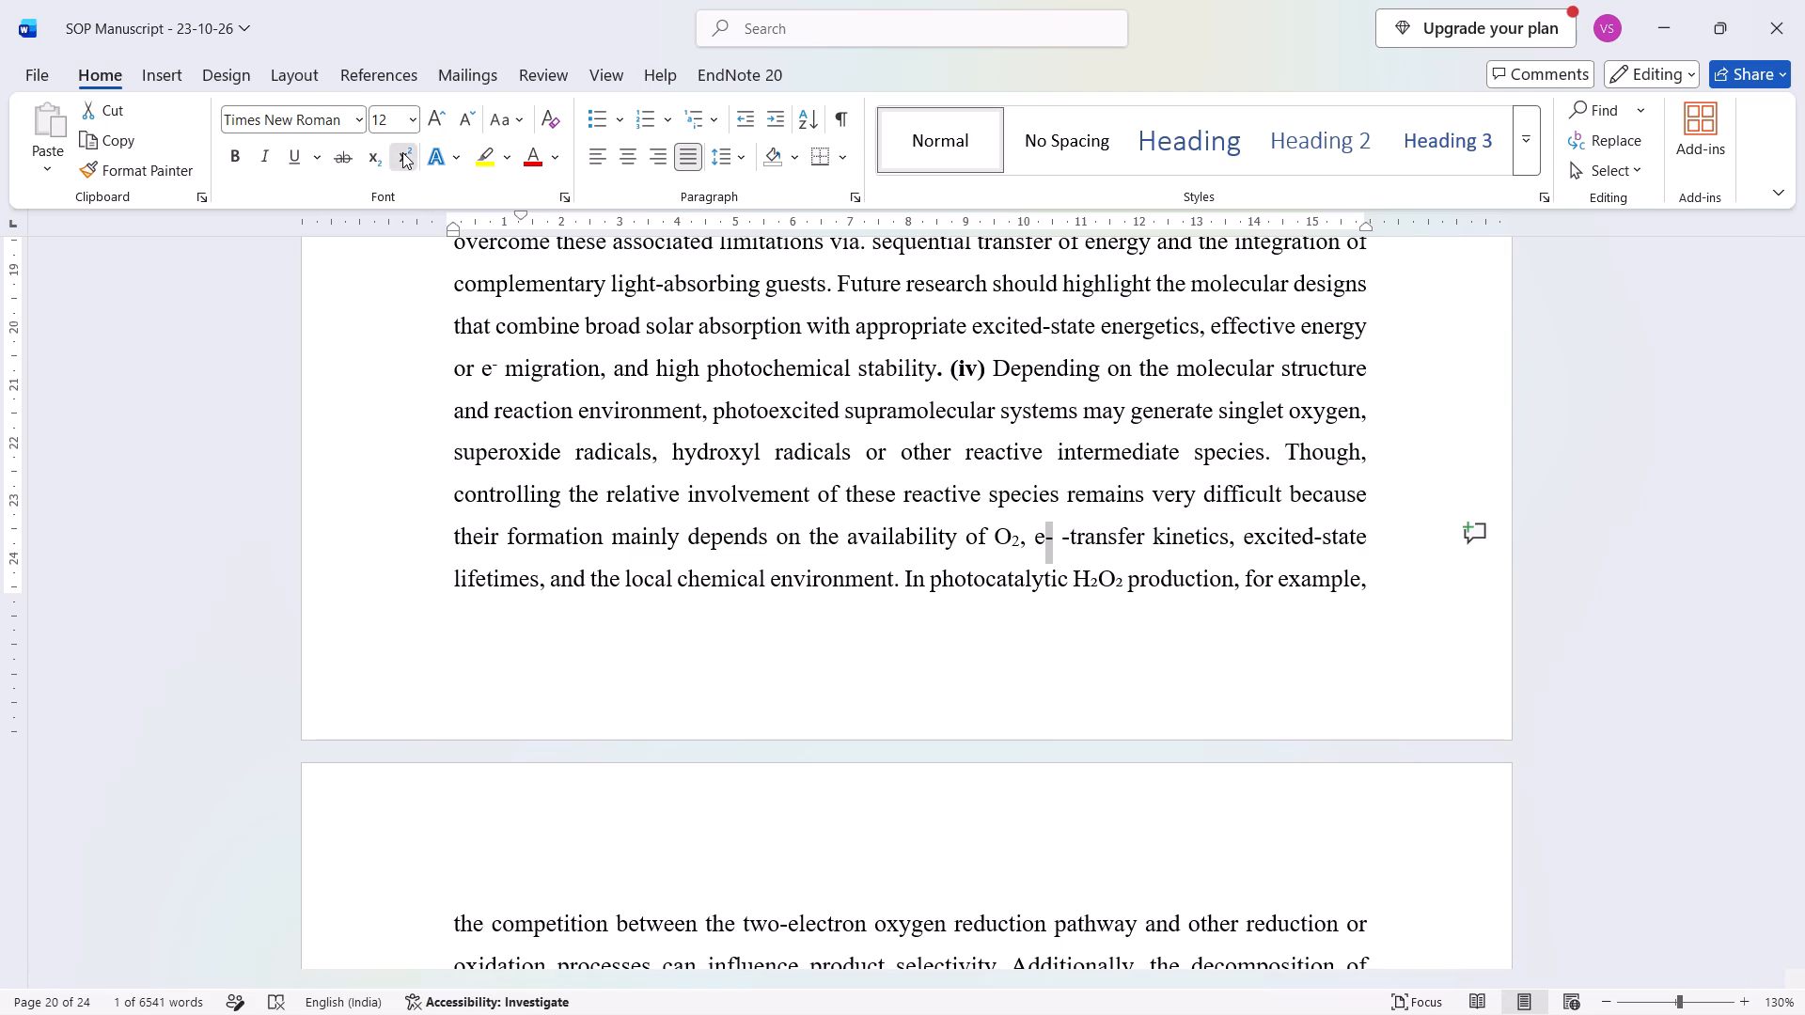
pyautogui.click(1059, 544)
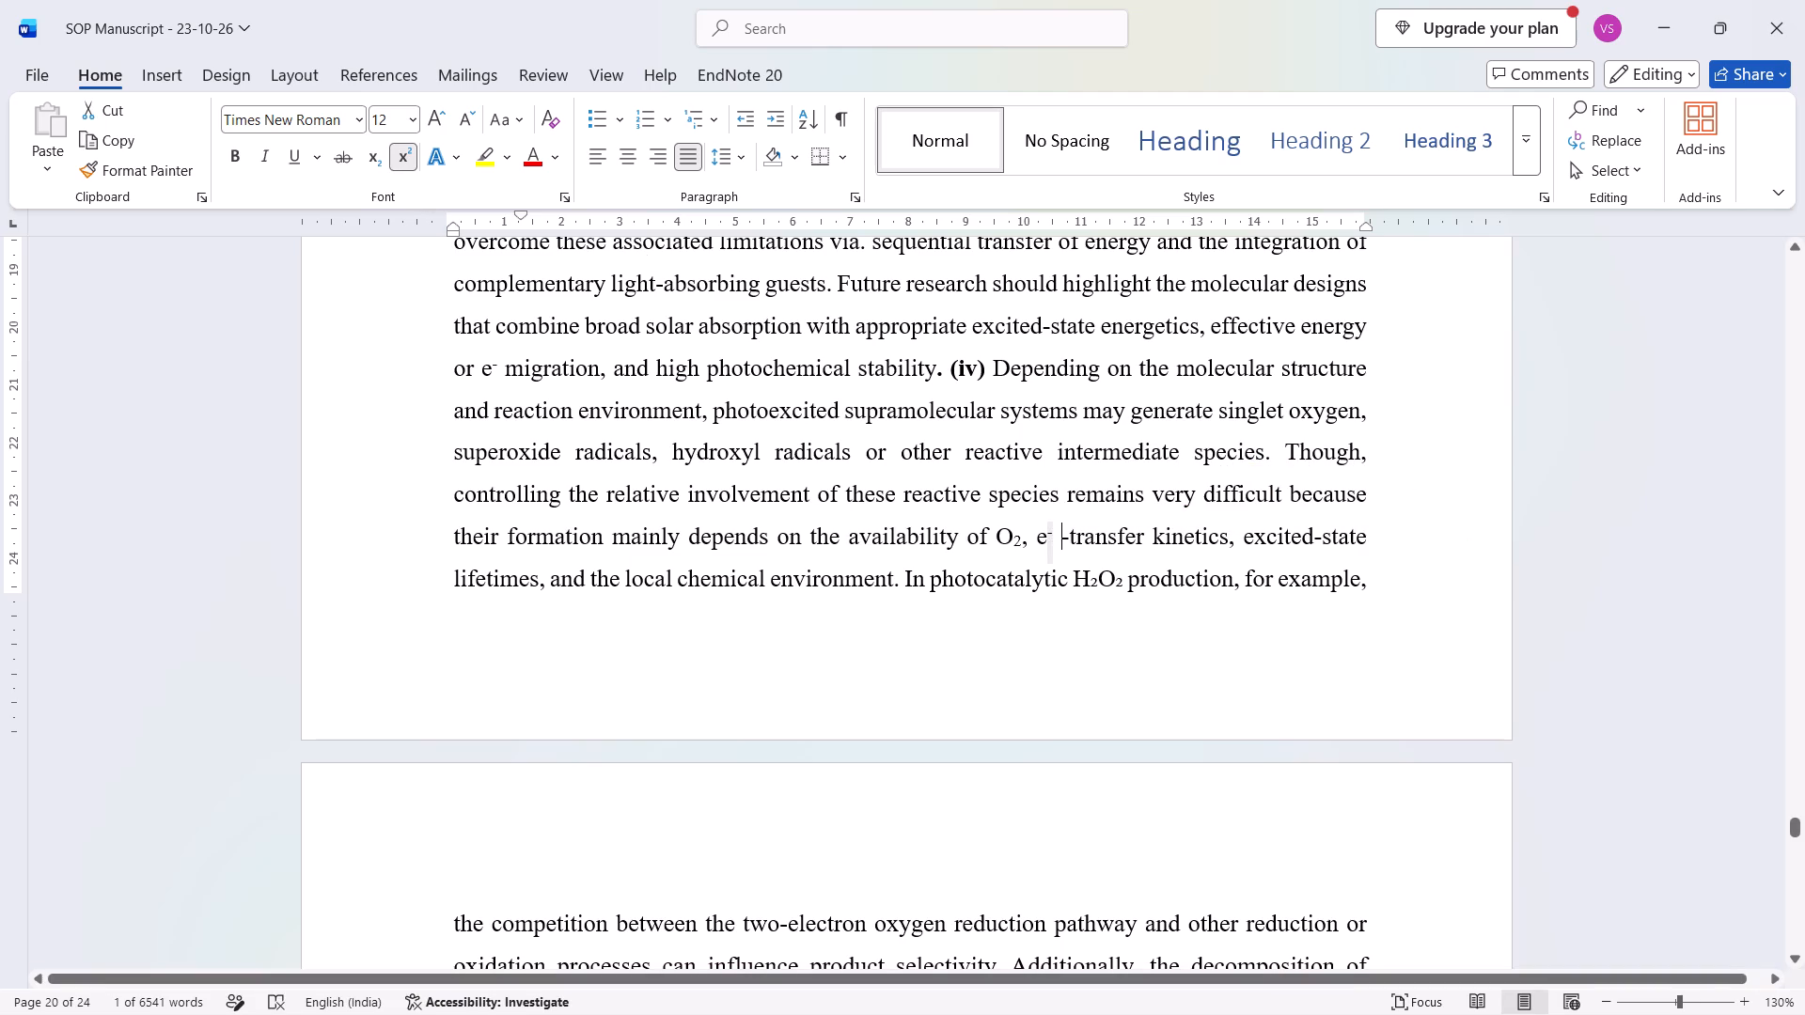
pyautogui.press('BackSpace')
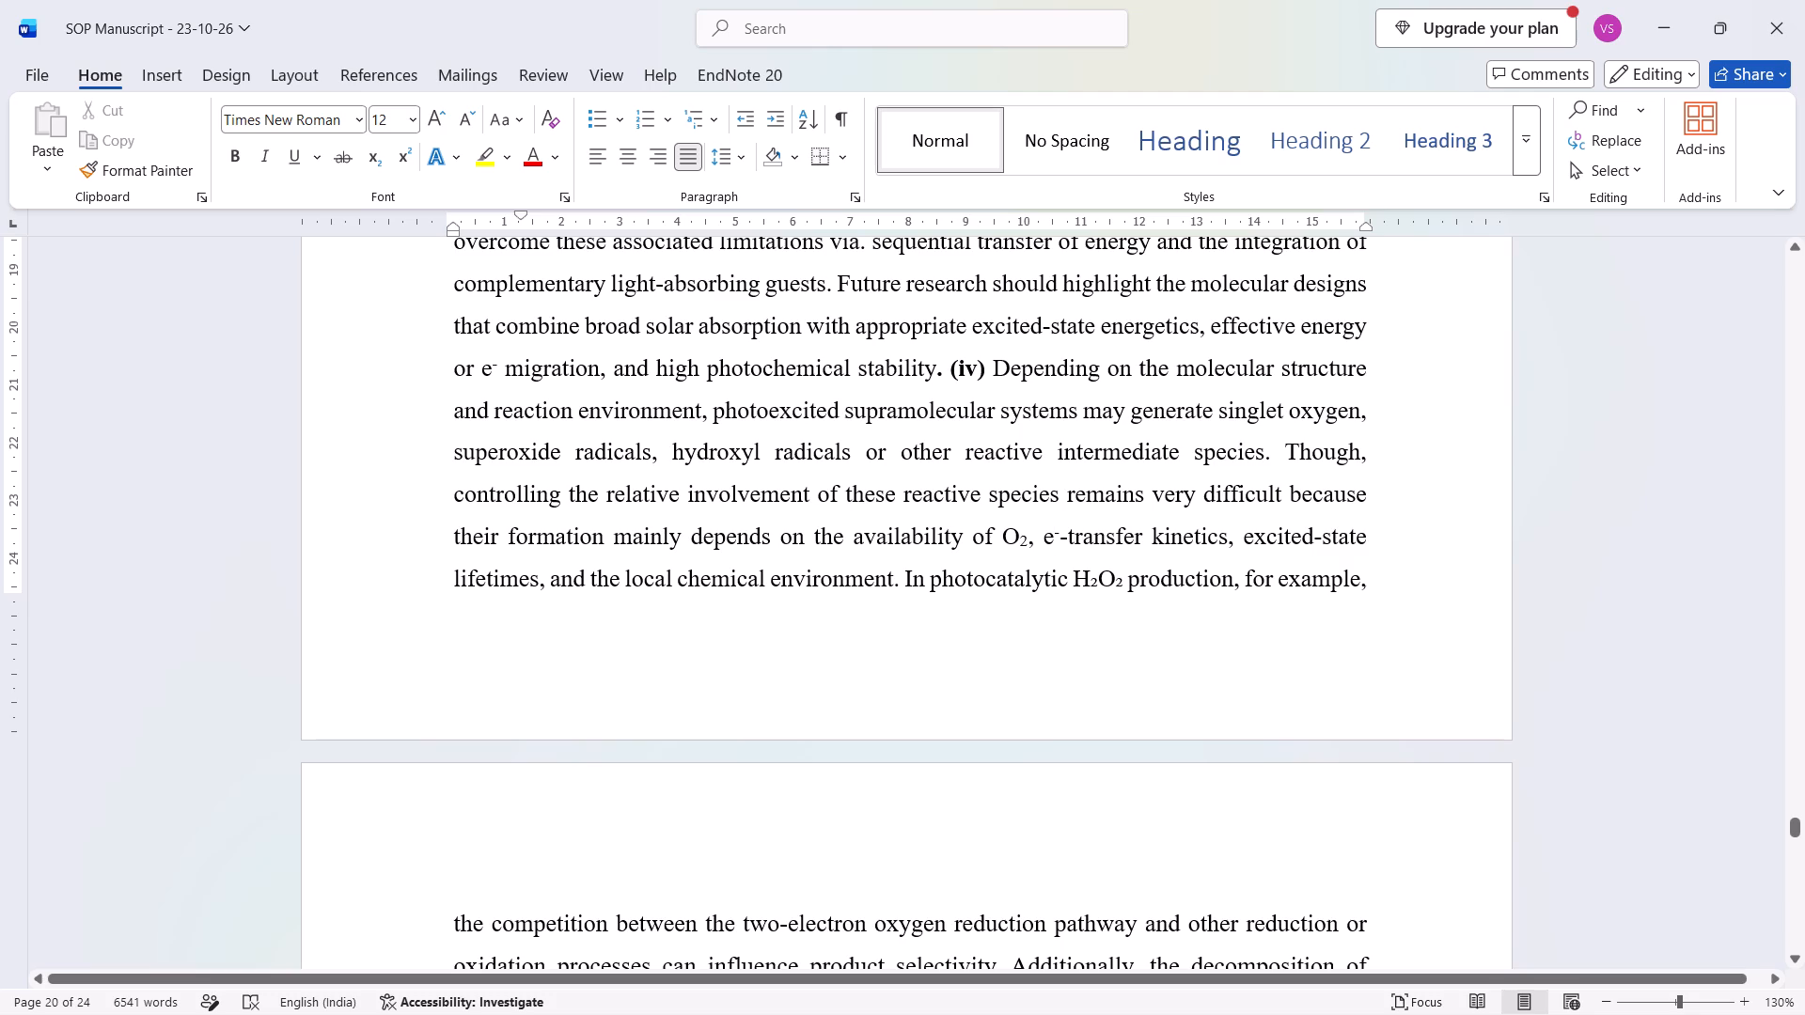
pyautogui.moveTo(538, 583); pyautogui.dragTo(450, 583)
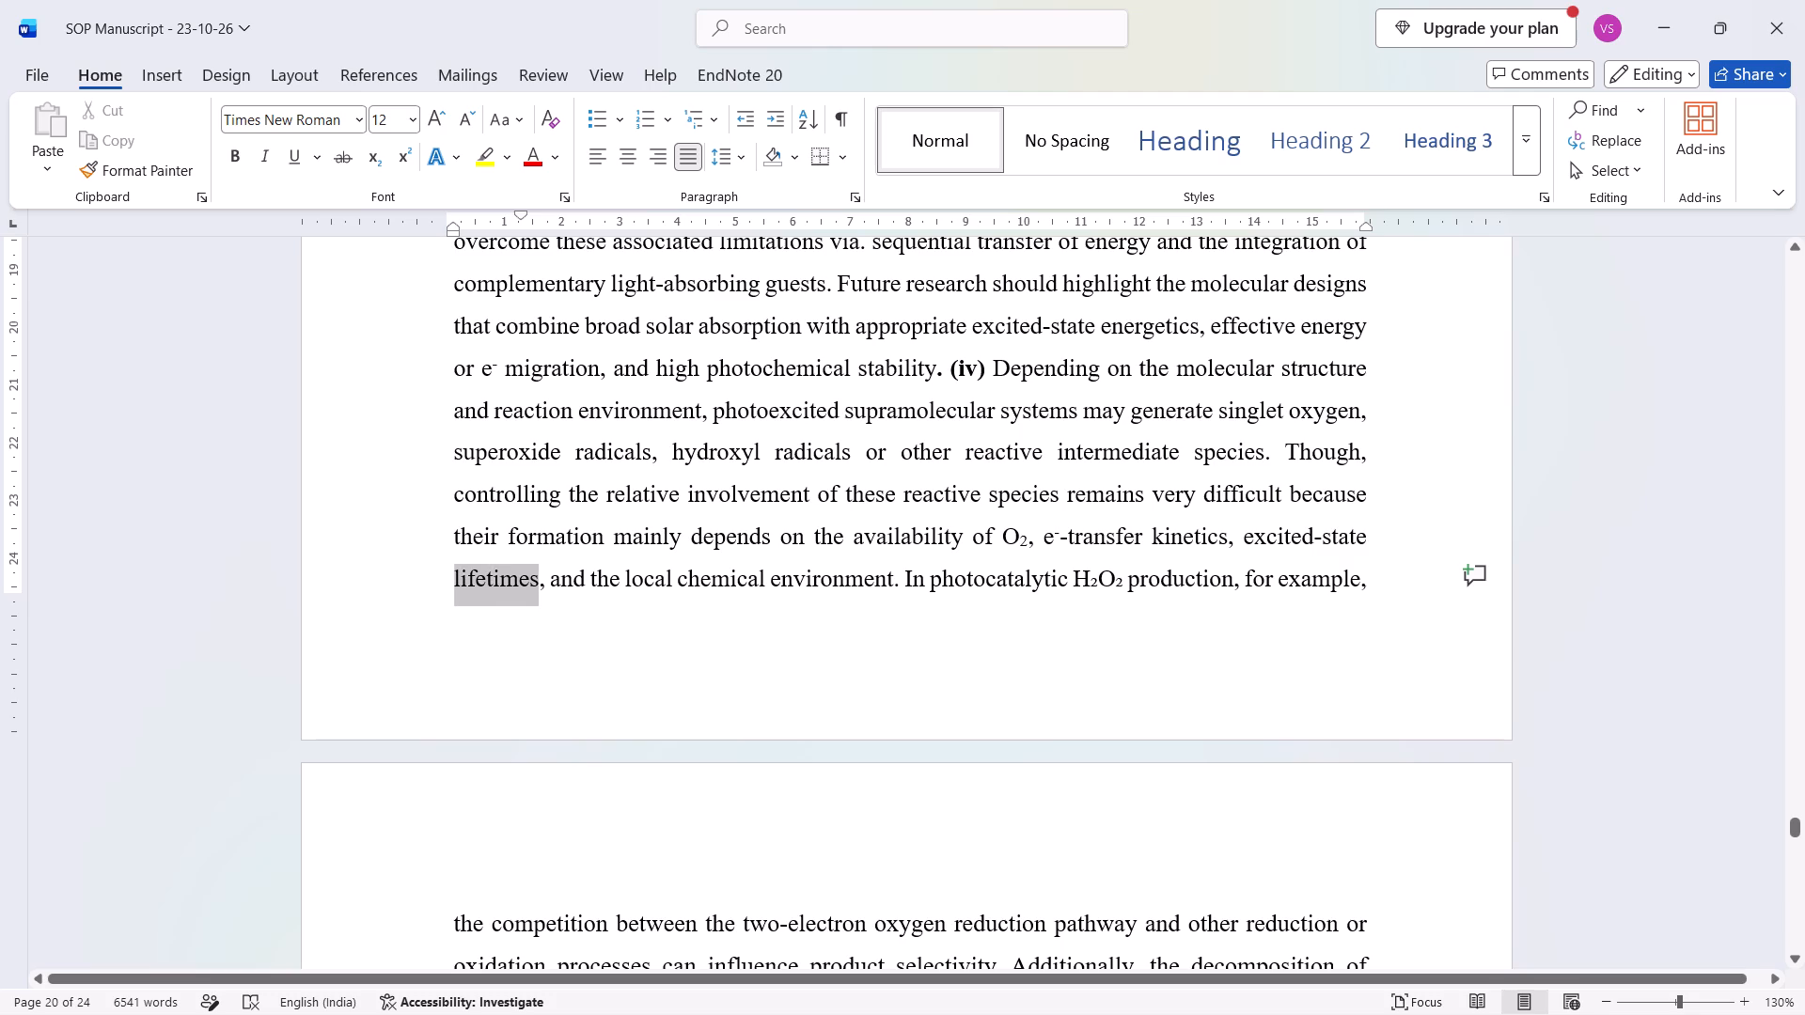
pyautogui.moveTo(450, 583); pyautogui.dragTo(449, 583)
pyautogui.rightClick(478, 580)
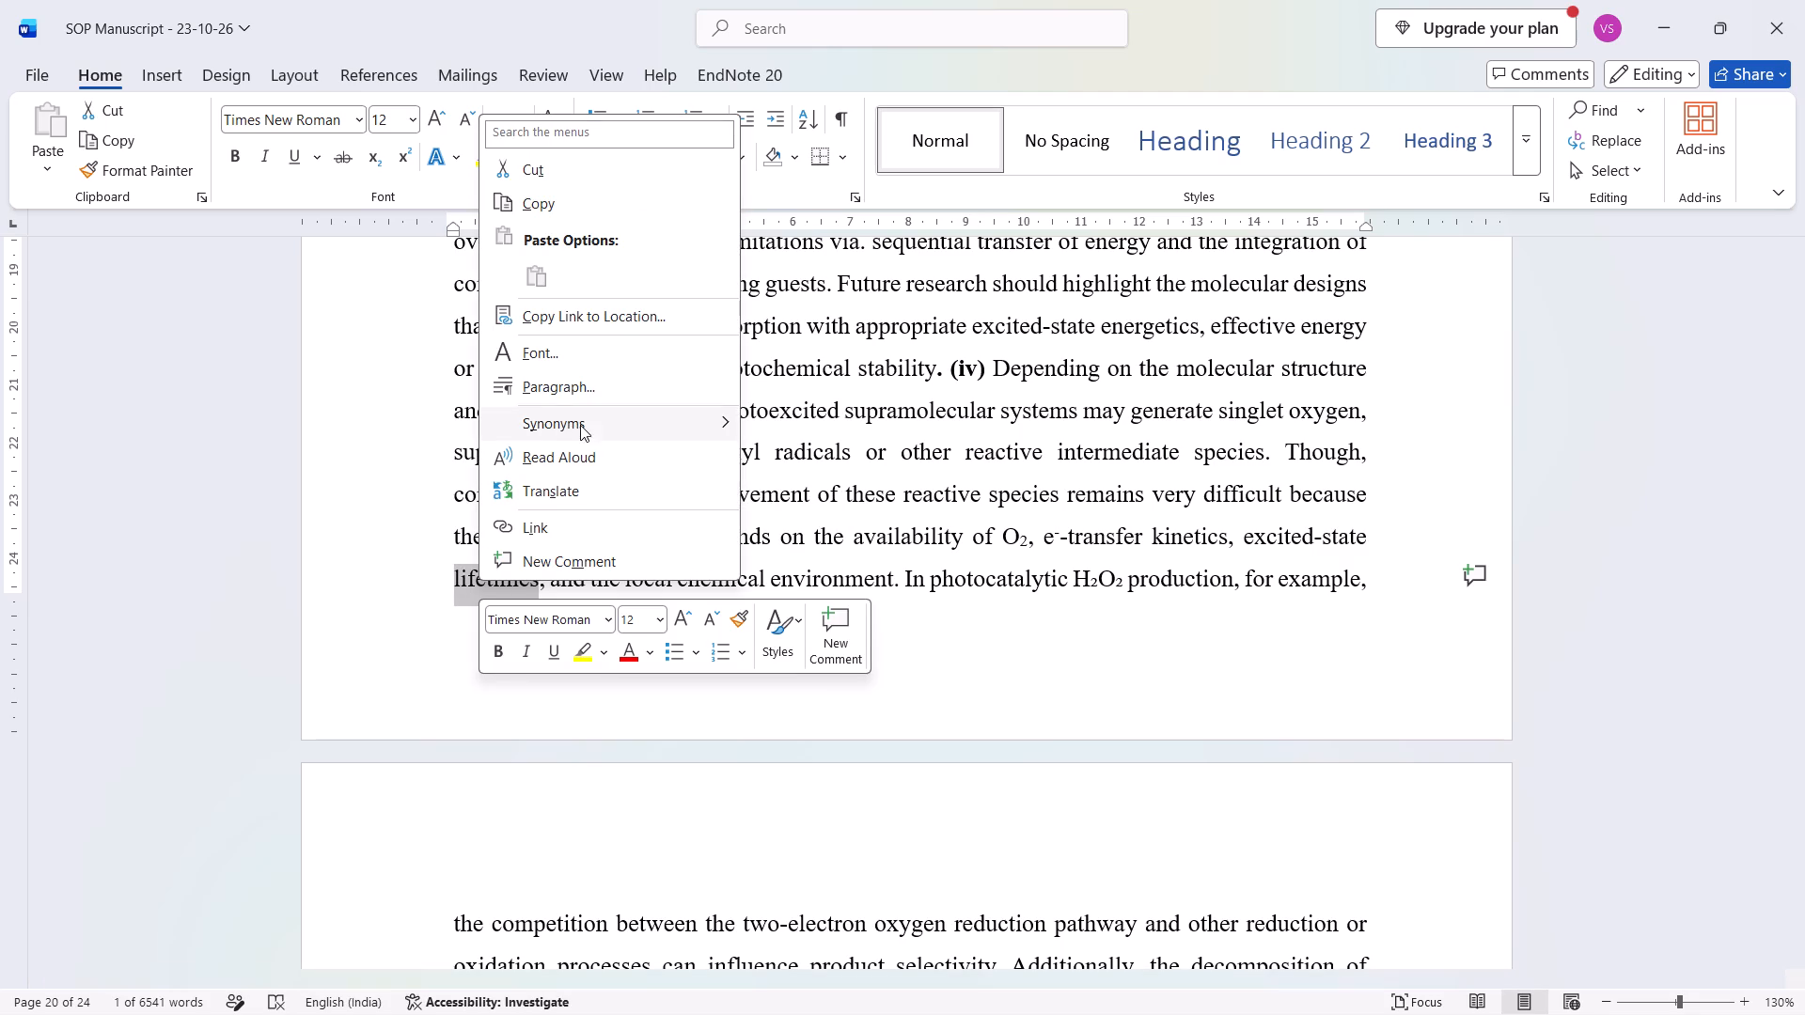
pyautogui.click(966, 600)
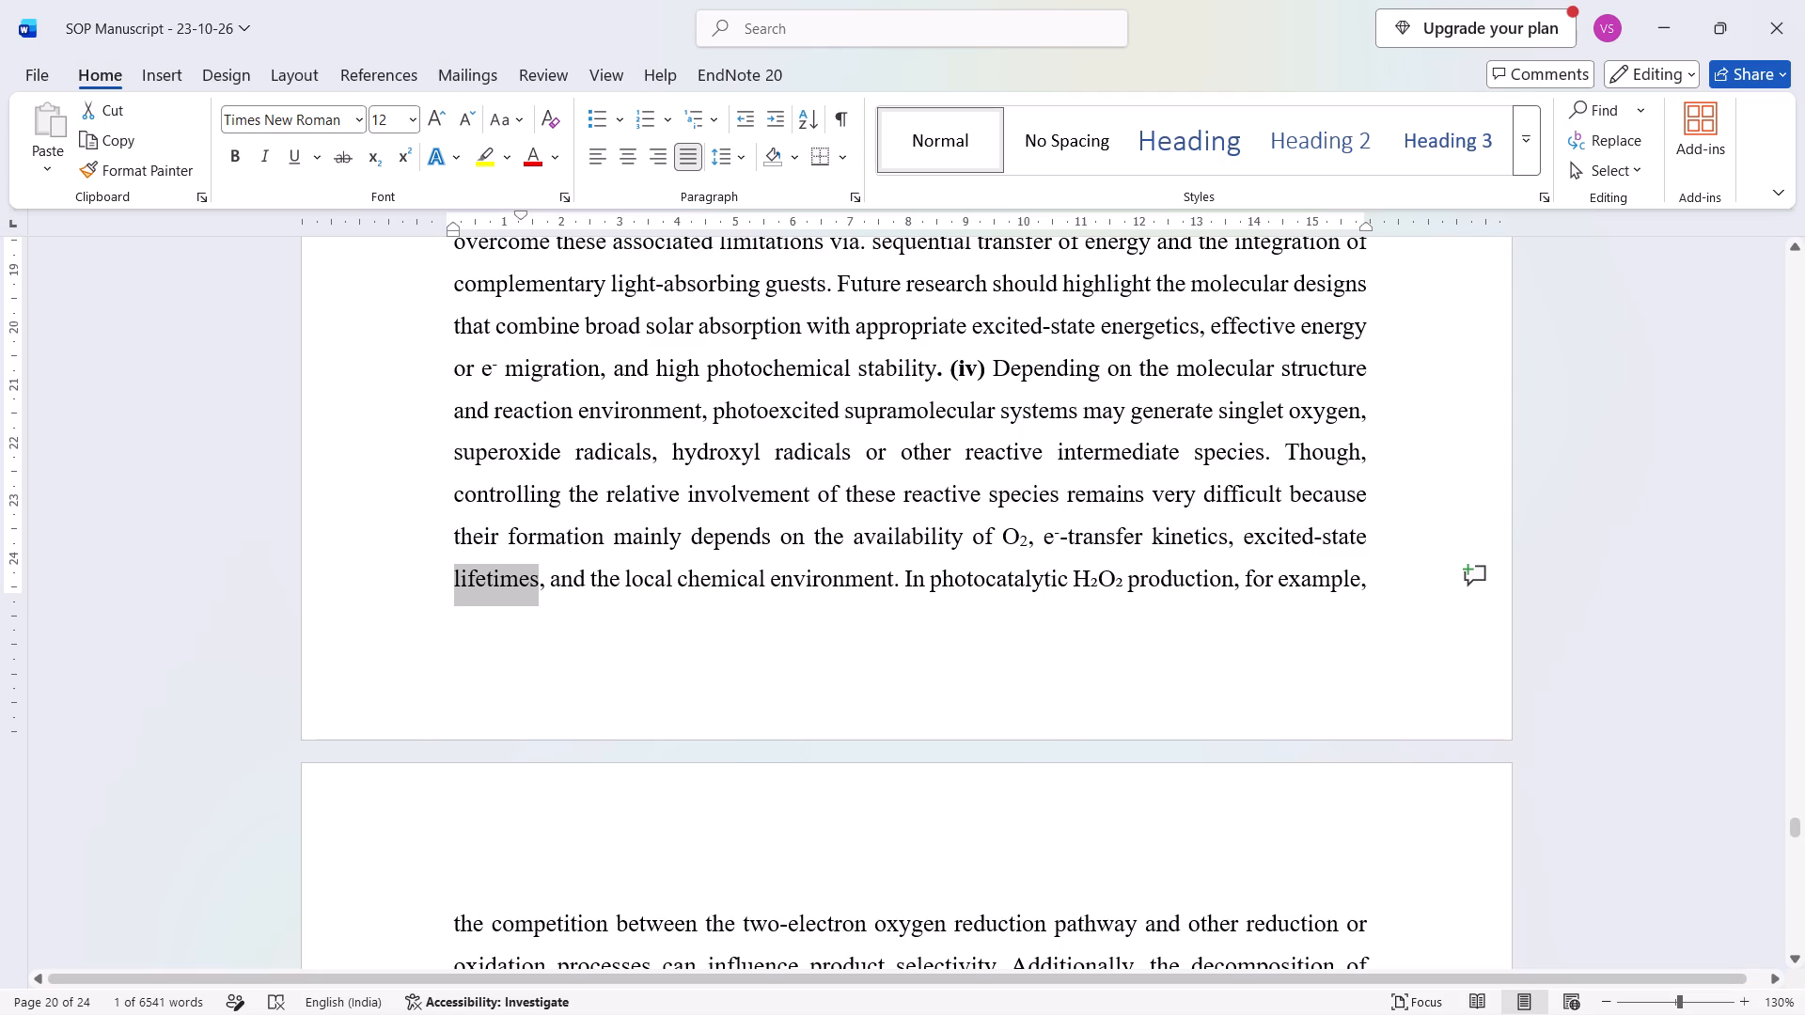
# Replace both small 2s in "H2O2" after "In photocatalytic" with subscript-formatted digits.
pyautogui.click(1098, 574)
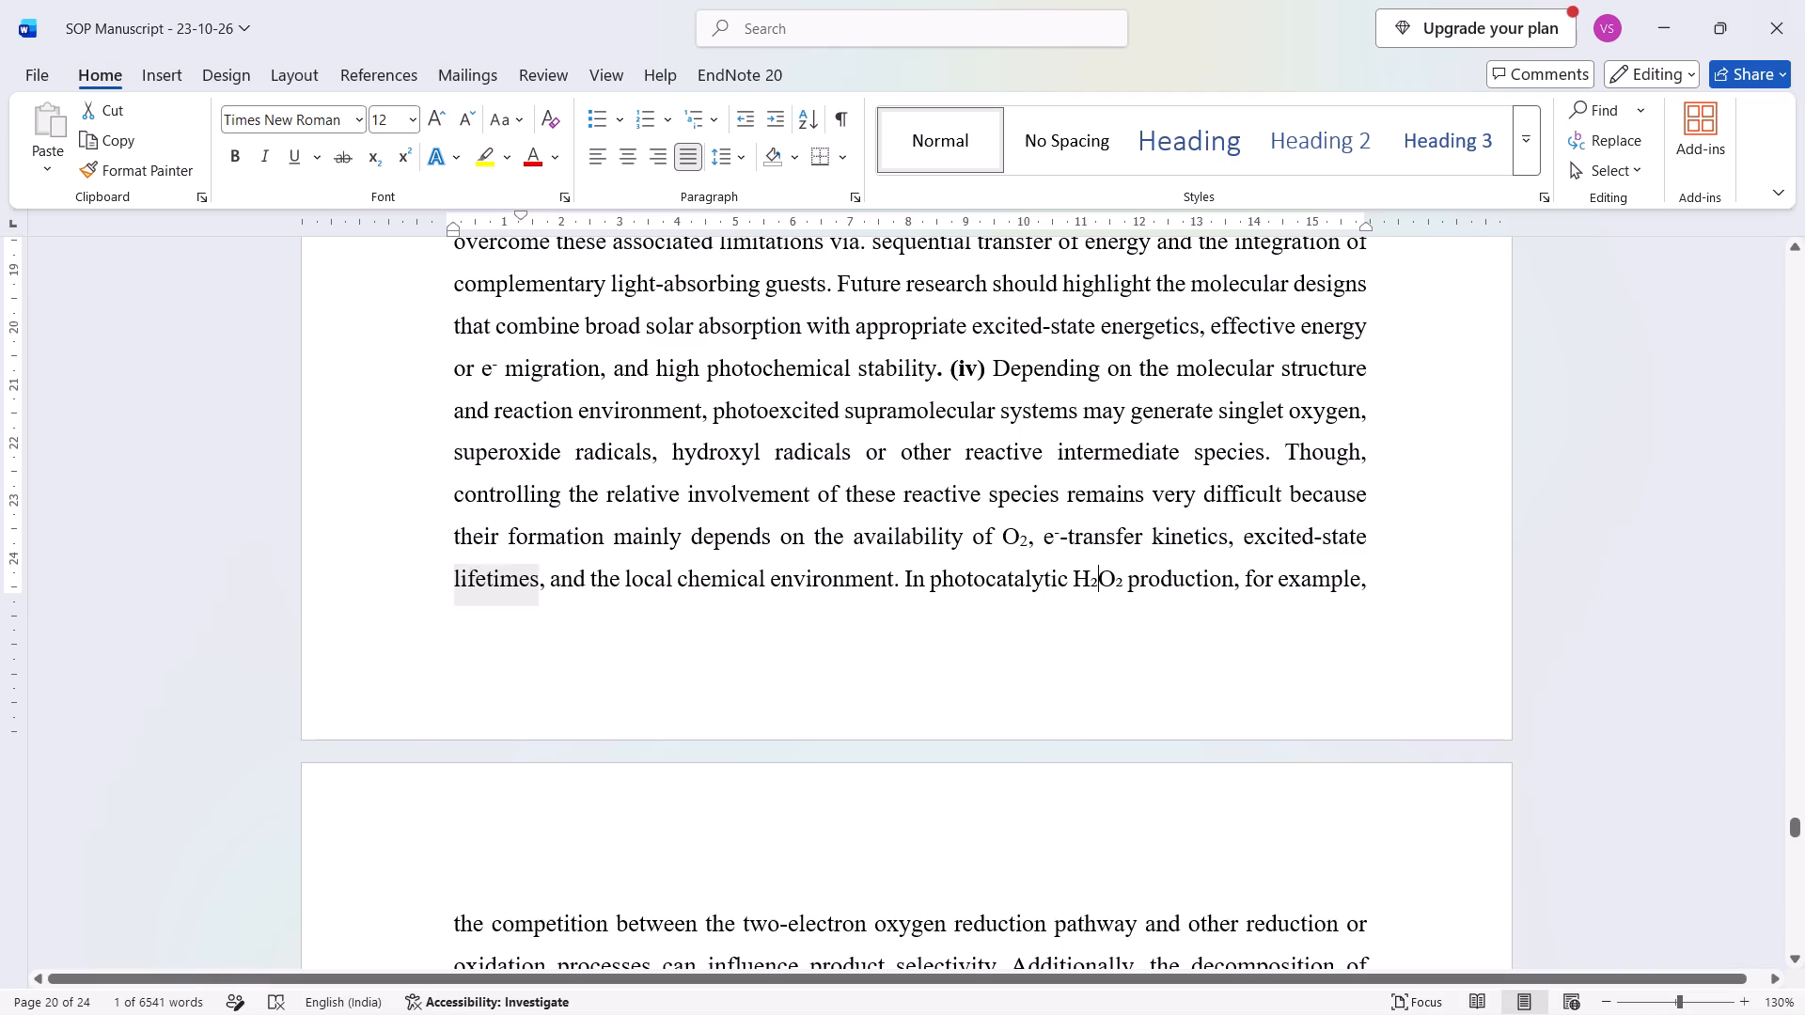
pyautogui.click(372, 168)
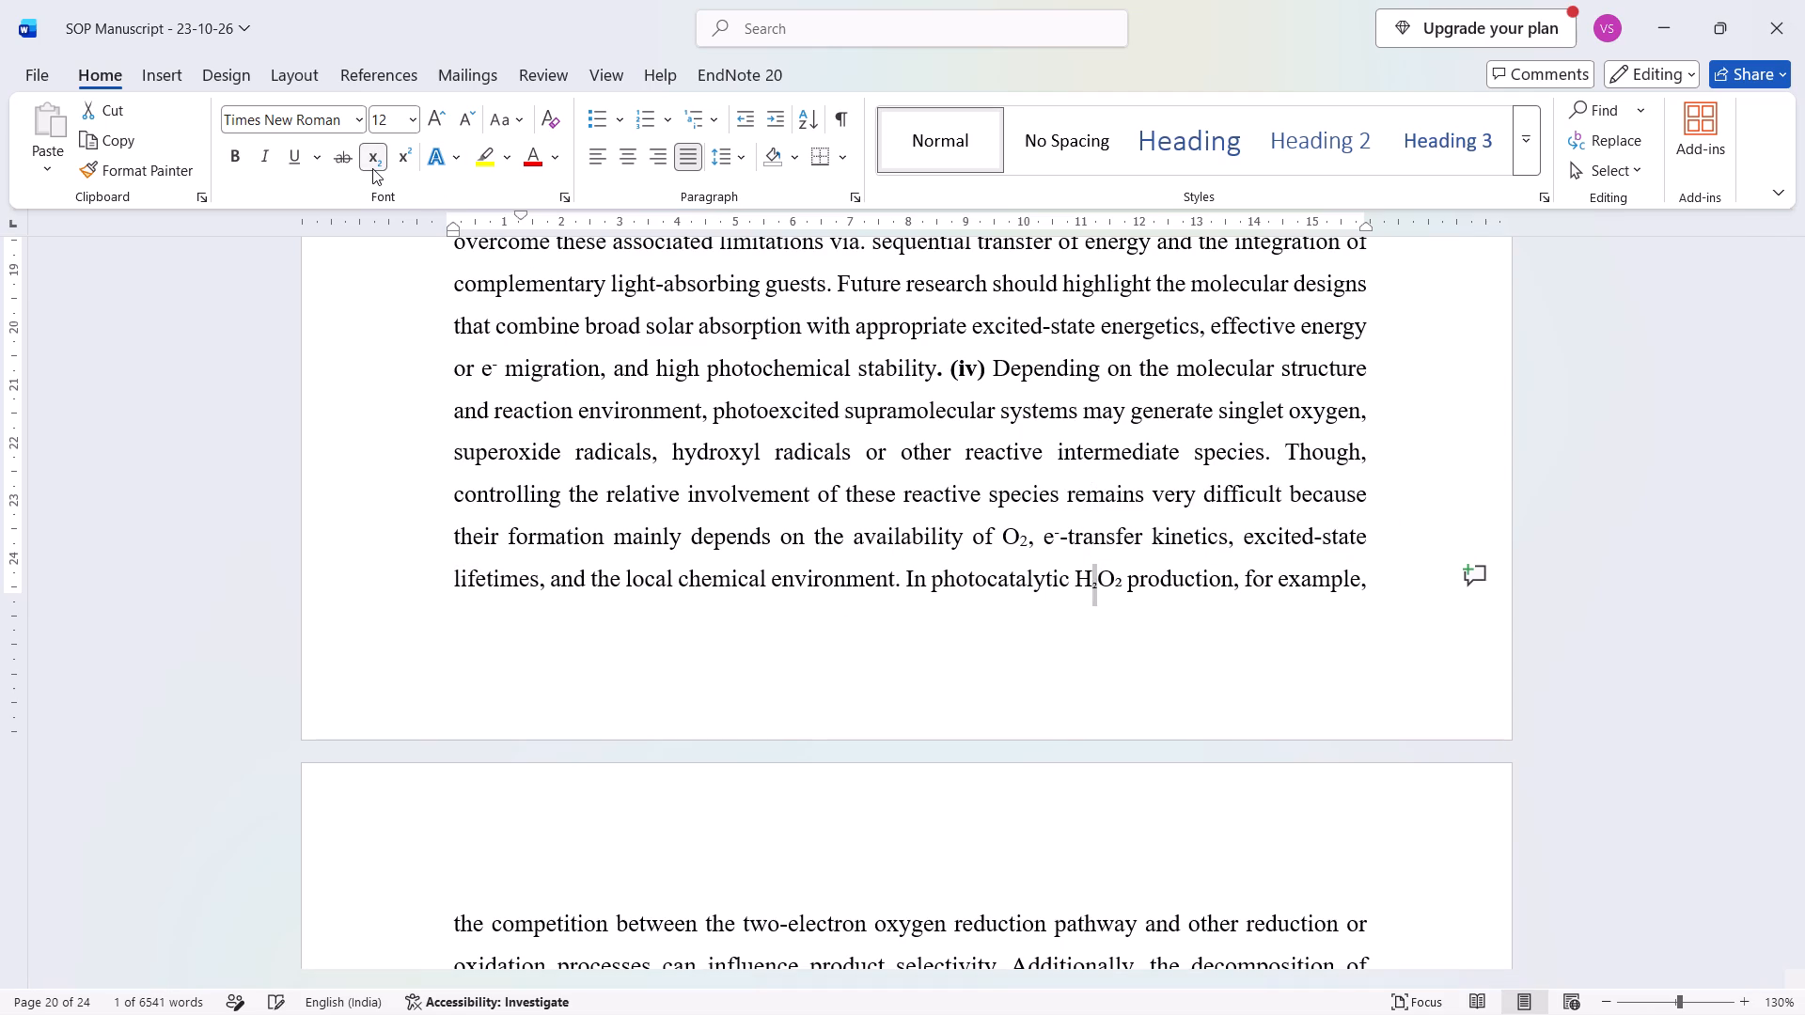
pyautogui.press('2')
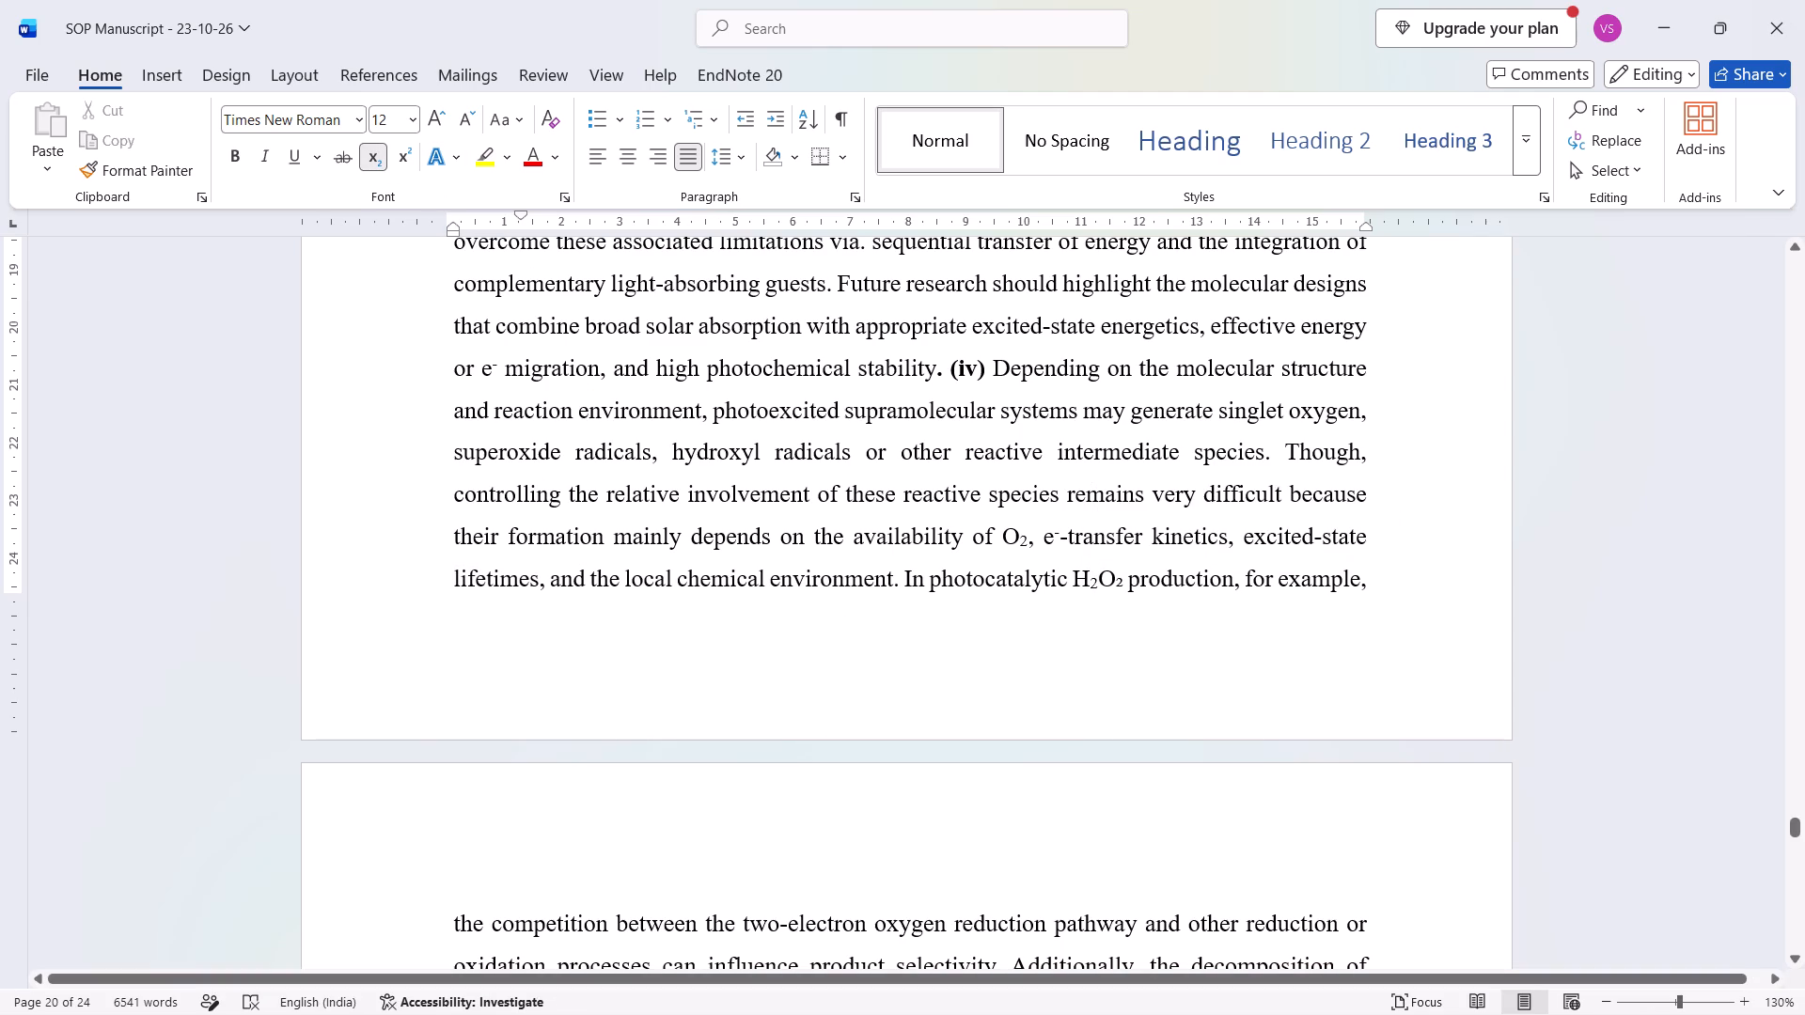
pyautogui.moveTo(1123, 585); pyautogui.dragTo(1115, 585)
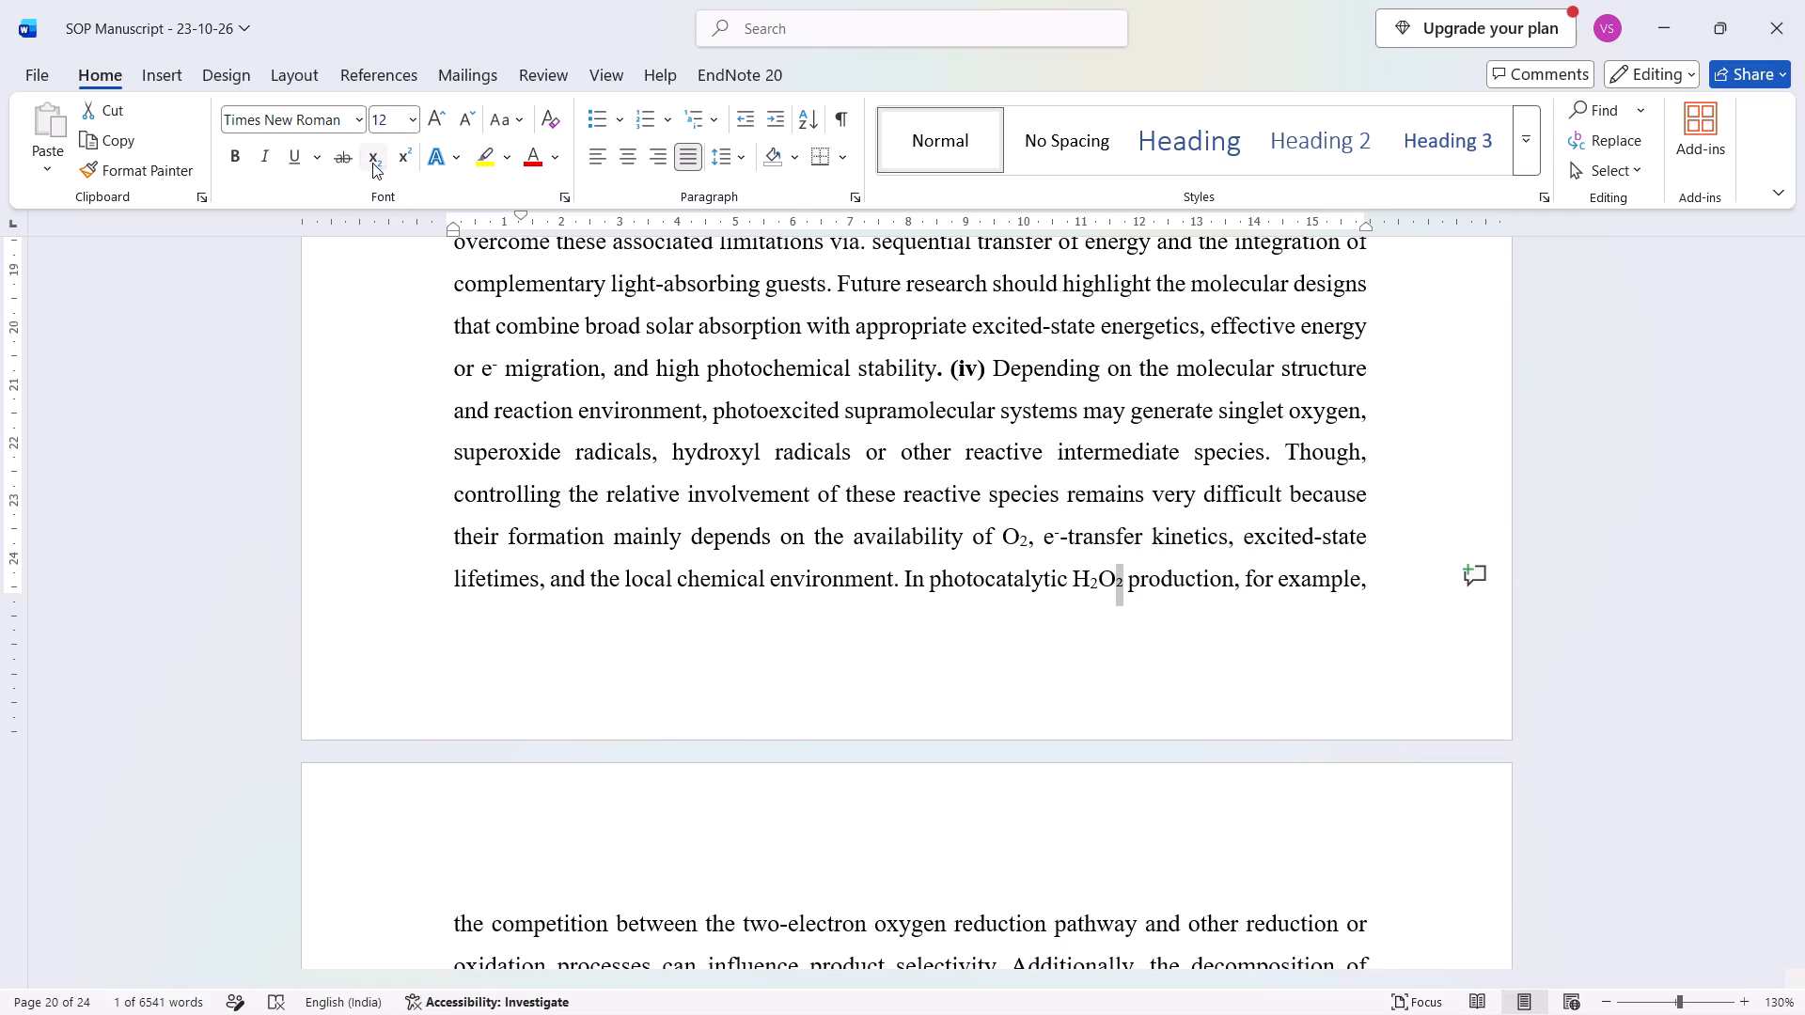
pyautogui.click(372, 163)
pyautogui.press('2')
# Delete the two sentences from "In photocatalytic H2O2 production" through "overall accumulation efficiency." in point (iv).
pyautogui.scroll(-1, 699, 454)
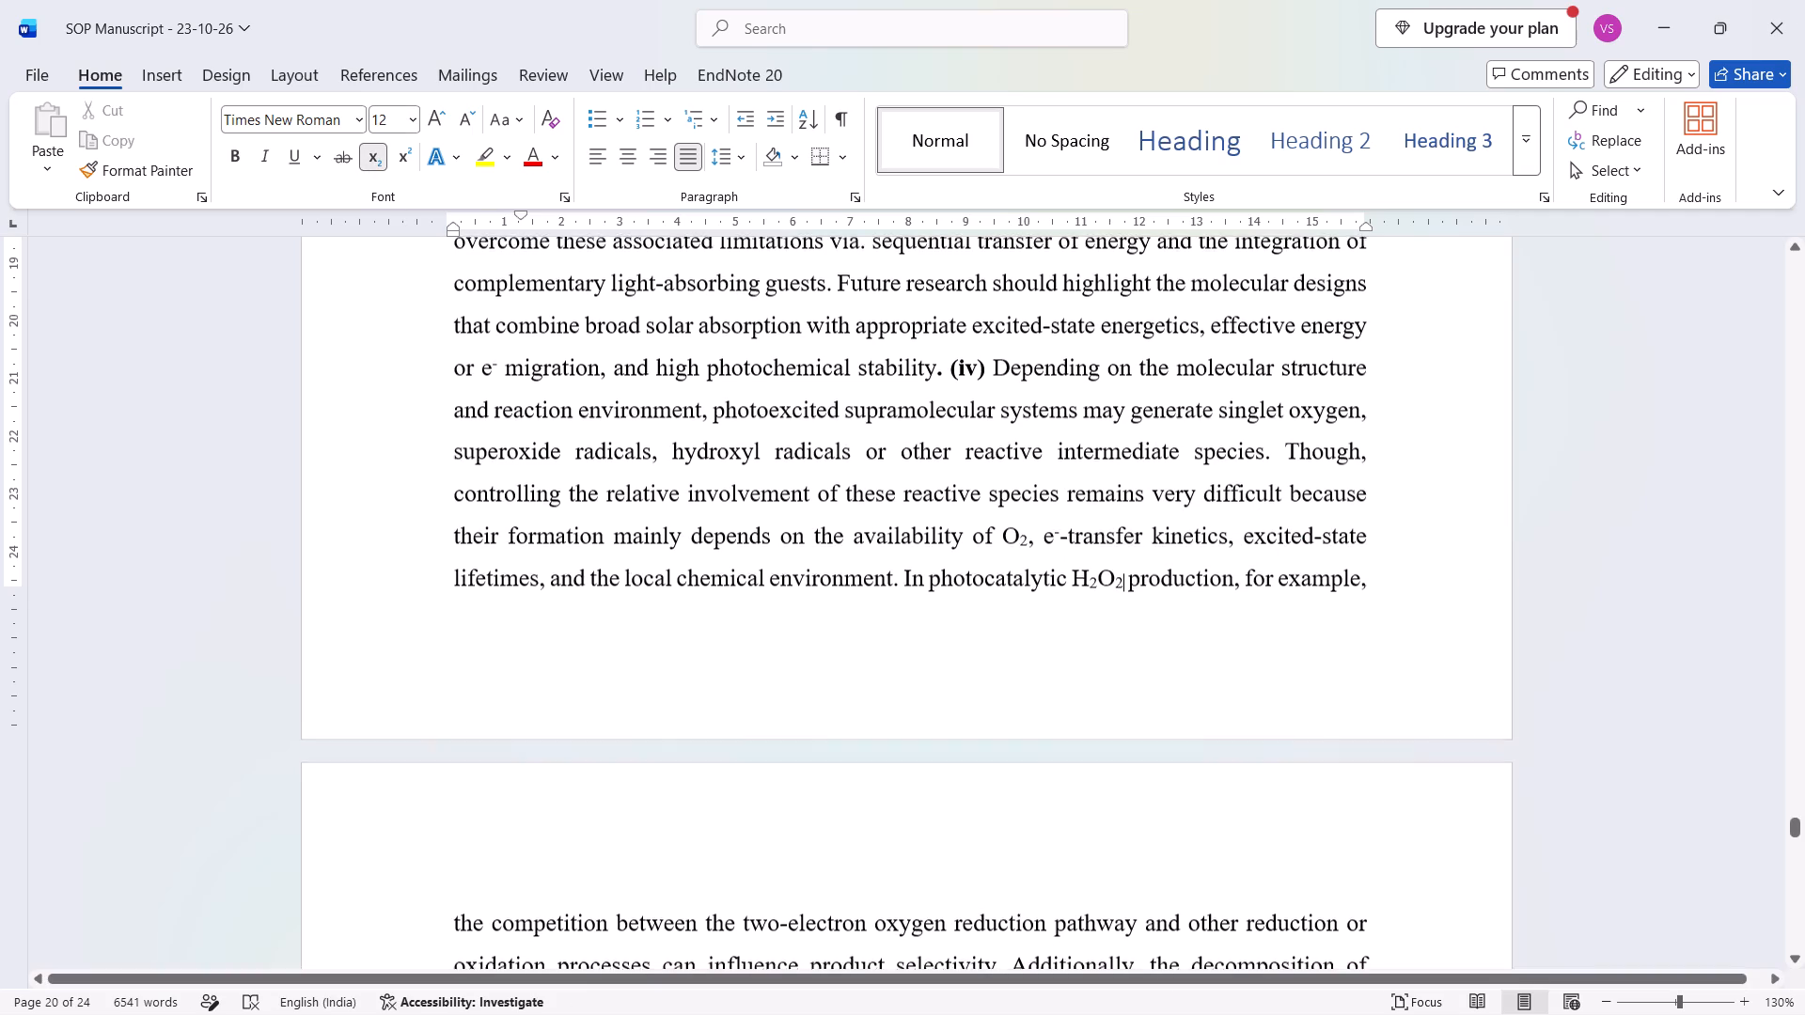
pyautogui.scroll(-1, 699, 454)
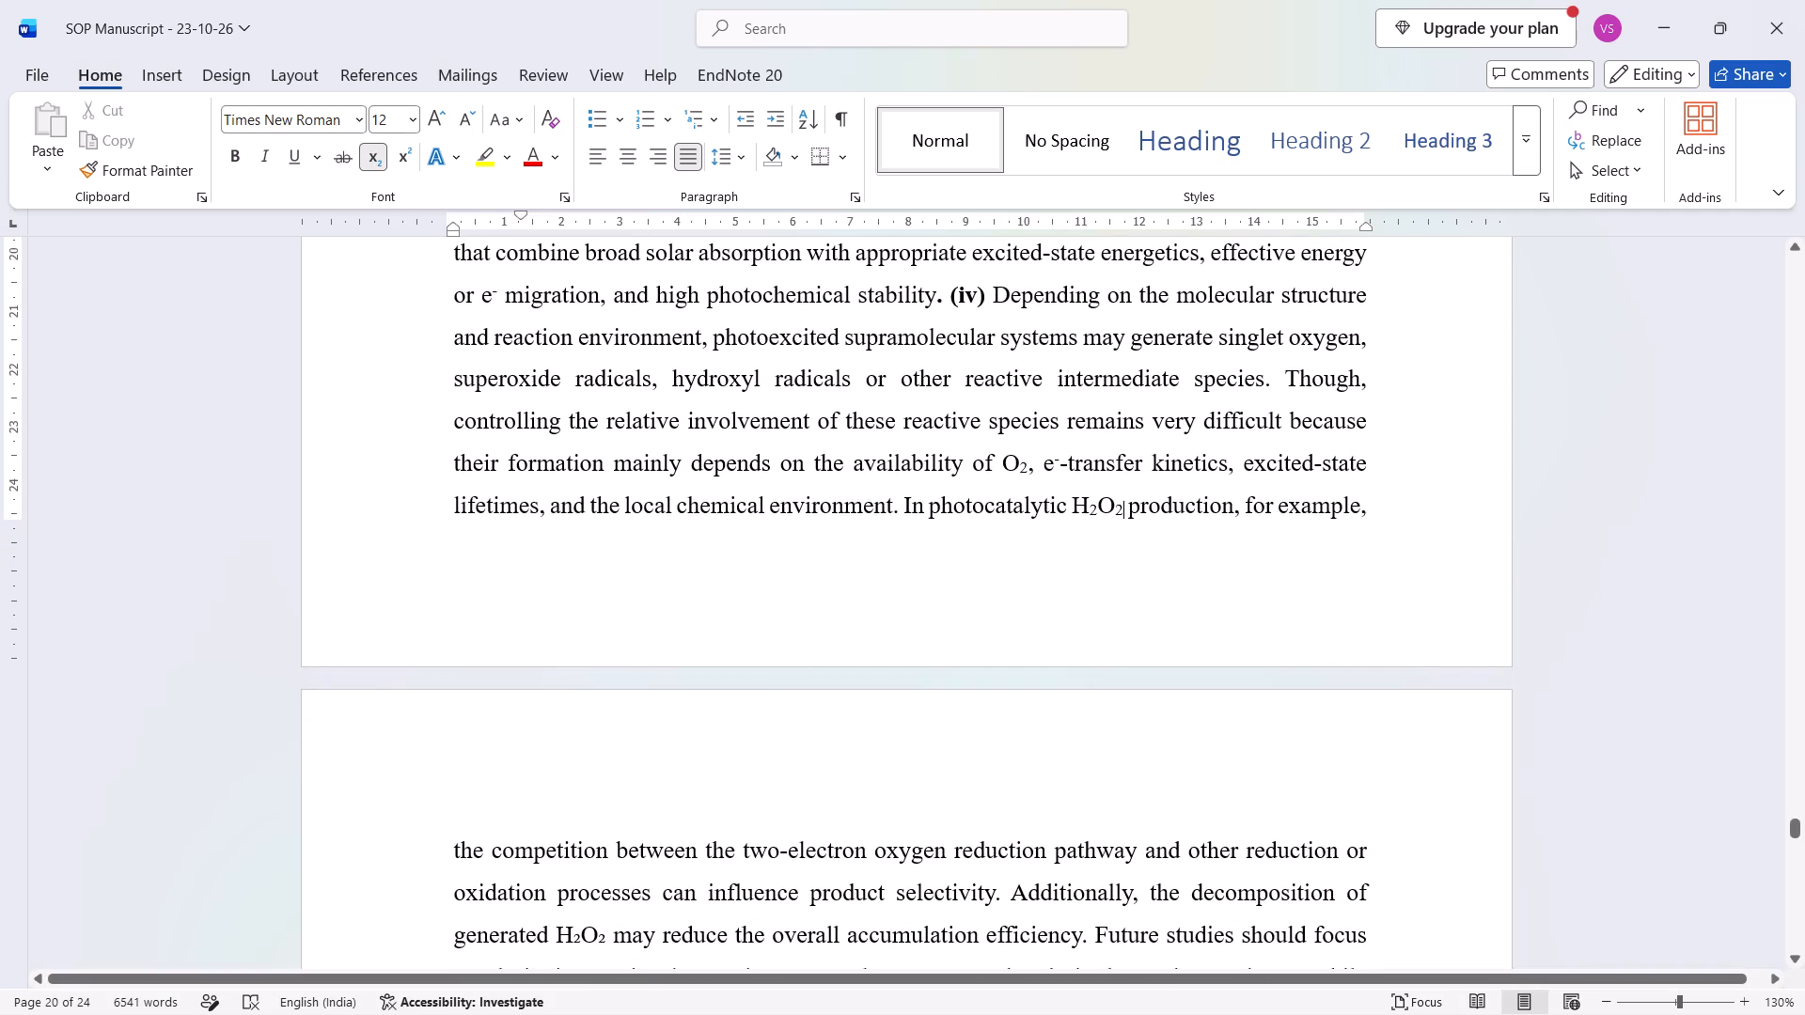
pyautogui.scroll(-1, 875, 520)
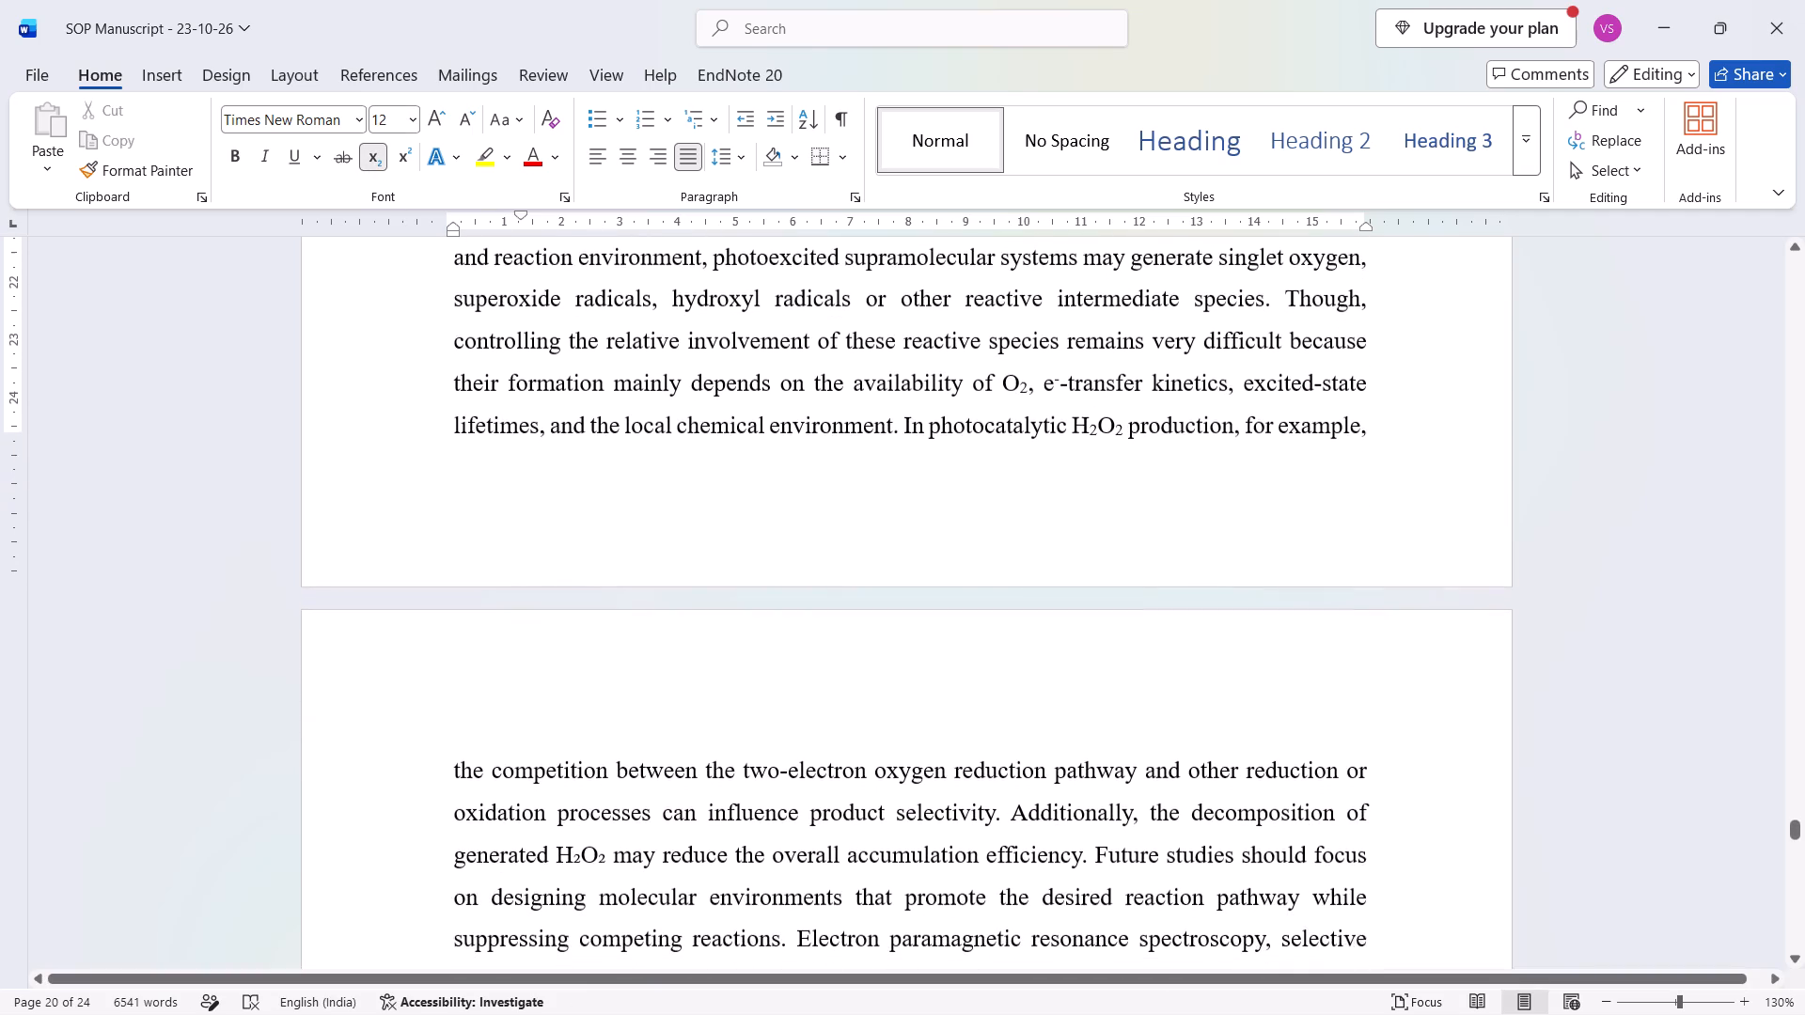
pyautogui.scroll(-2, 875, 520)
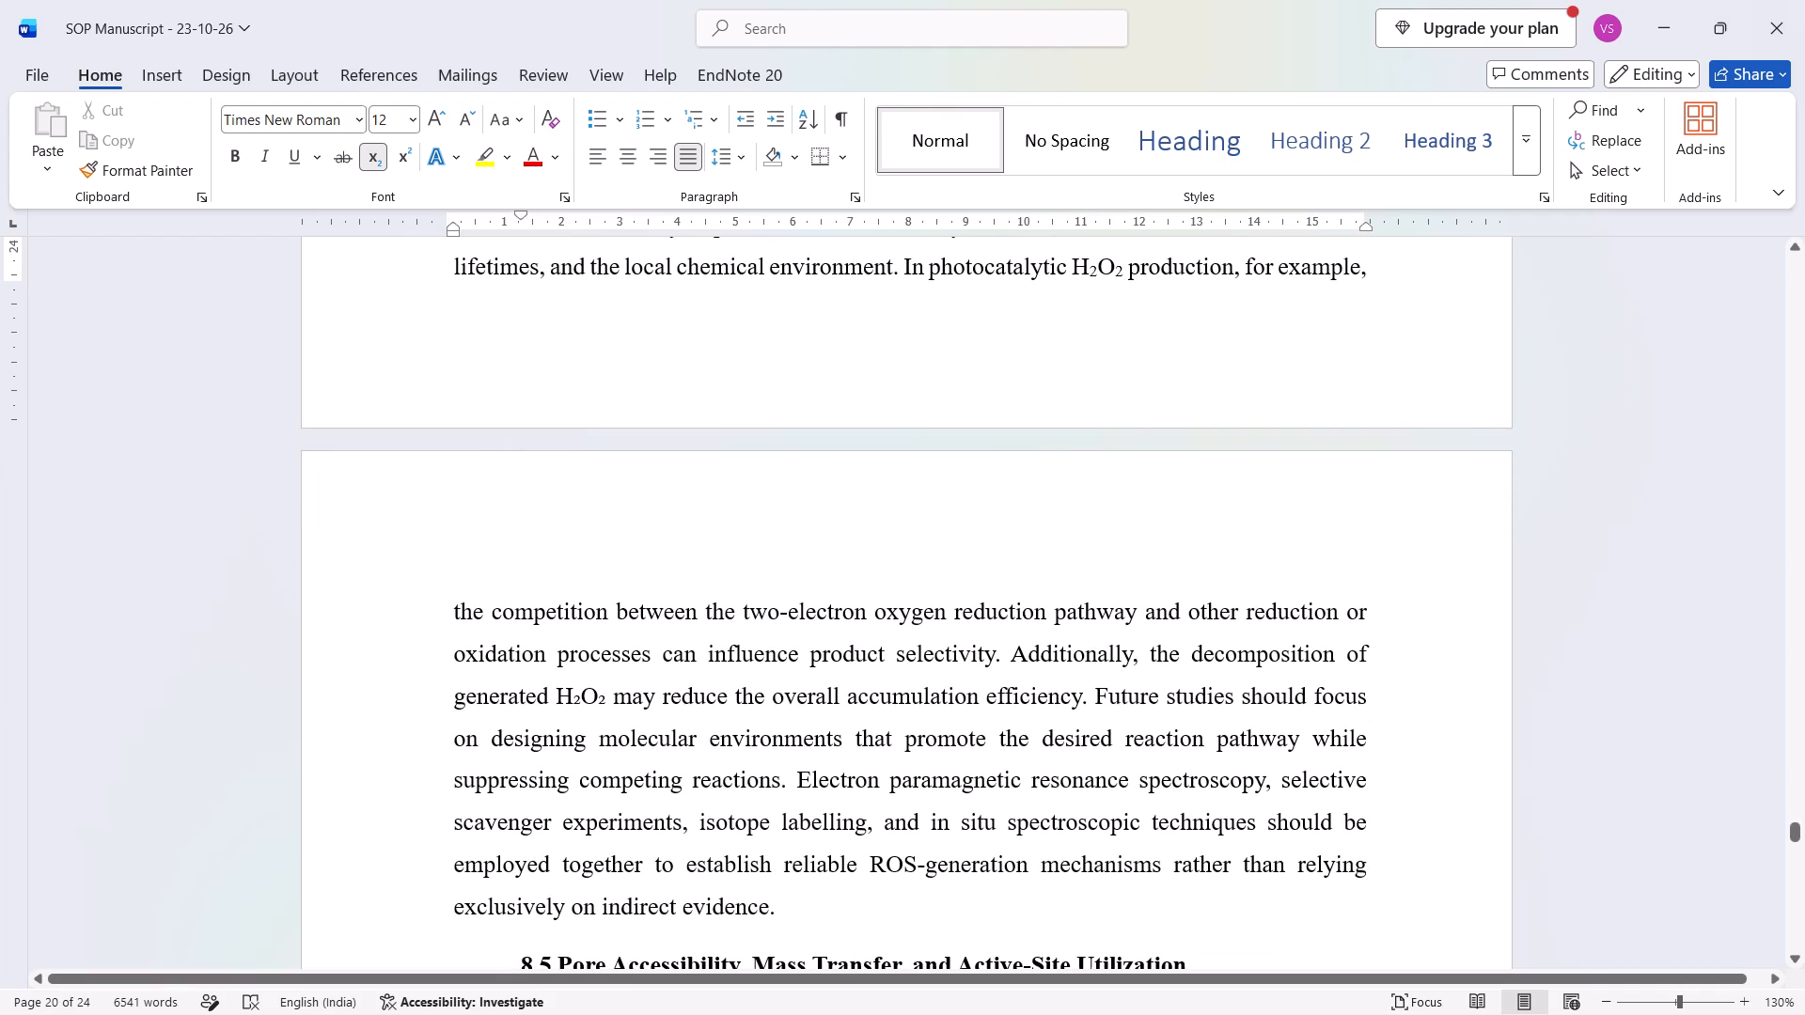
pyautogui.moveTo(905, 268); pyautogui.dragTo(863, 570)
pyautogui.moveTo(863, 570); pyautogui.dragTo(1088, 702)
pyautogui.press('BackSpace')
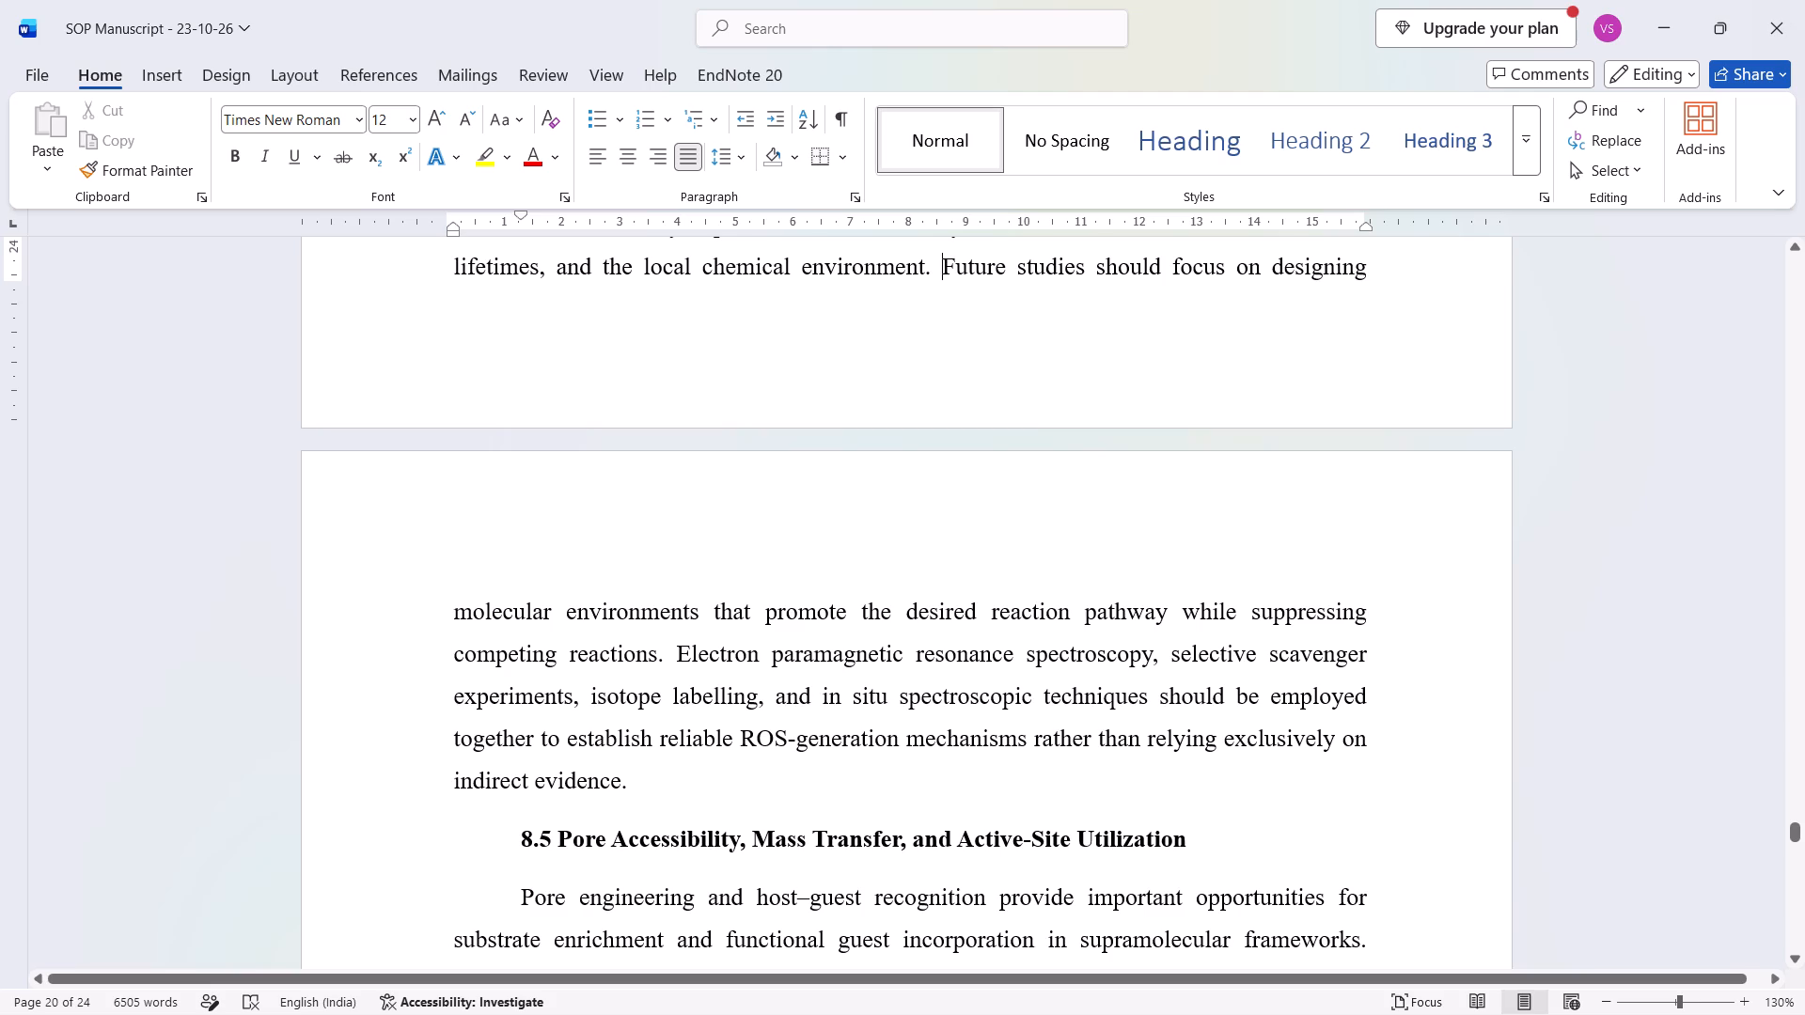
# Delete the closing sentence of point (iv), from "Electron paramagnetic resonance spectroscopy" to "indirect evidence.".
pyautogui.moveTo(679, 783); pyautogui.dragTo(687, 644)
pyautogui.press('BackSpace')
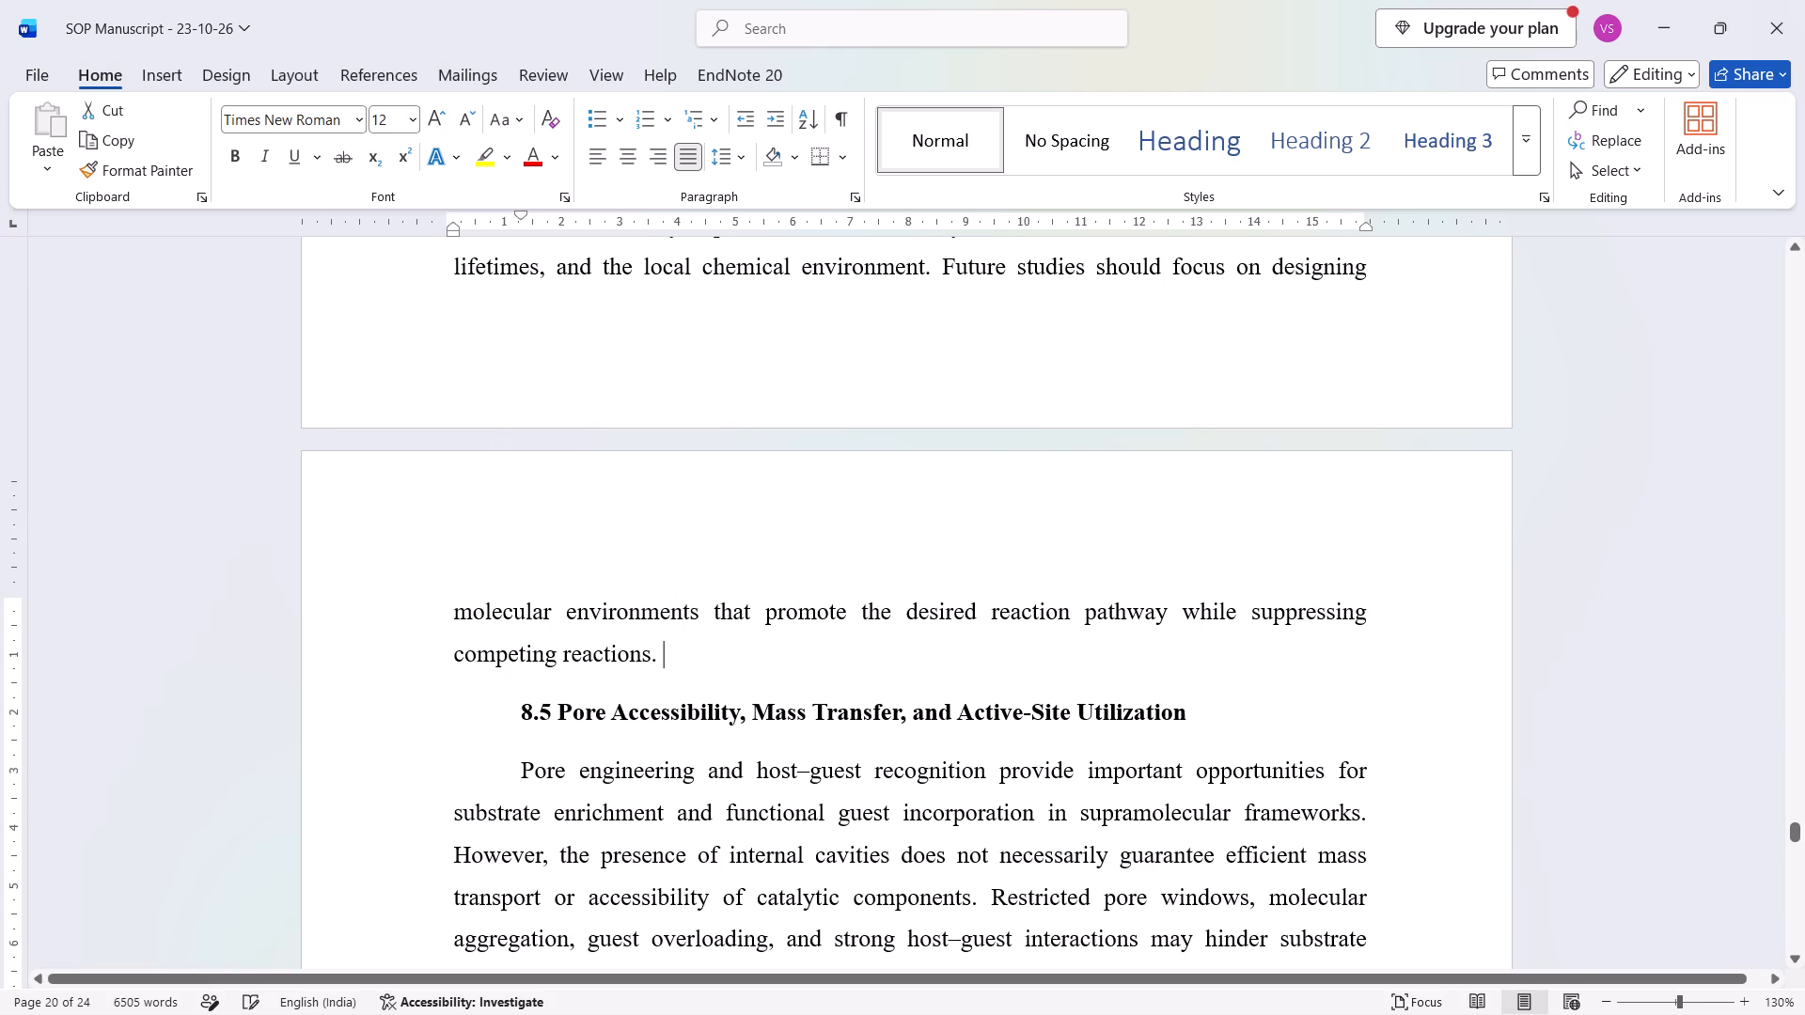
# Insert "thus" before "focus on designing" and "the" before "molecular environments" in the "Future studies" sentence.
pyautogui.scroll(1, 687, 644)
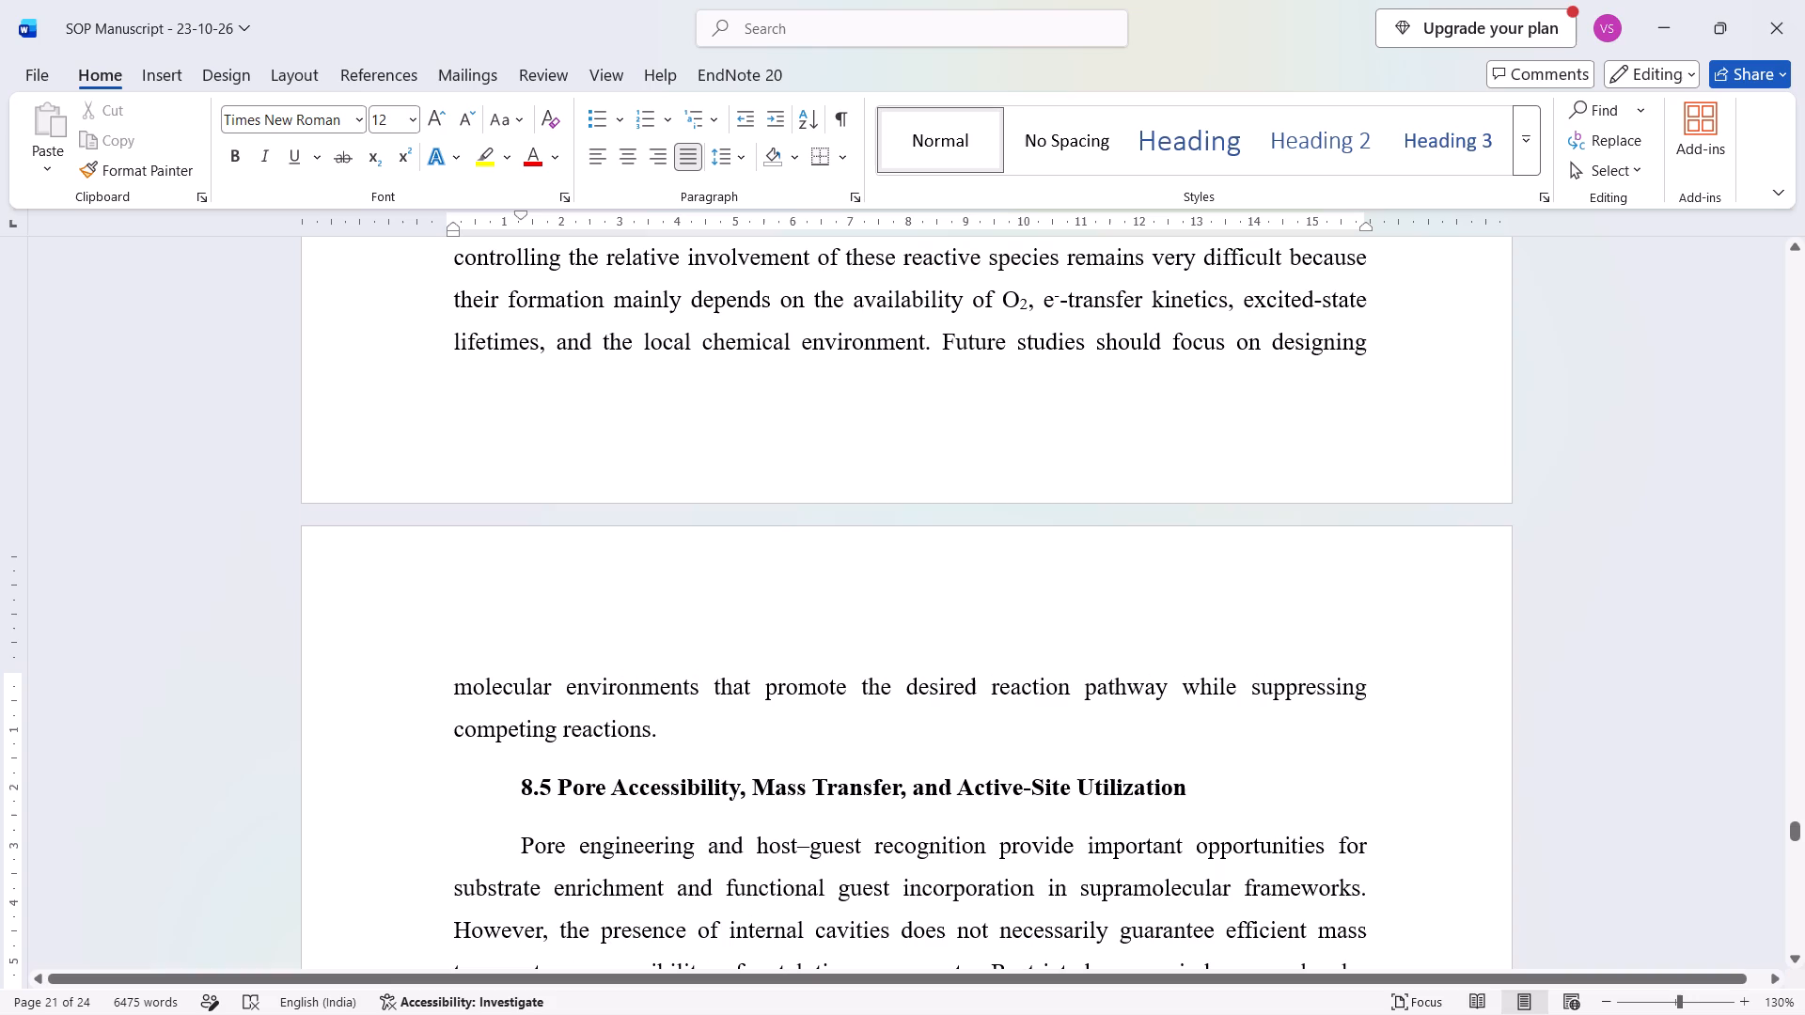
pyautogui.click(1176, 346)
pyautogui.write('thus')
pyautogui.press('space')
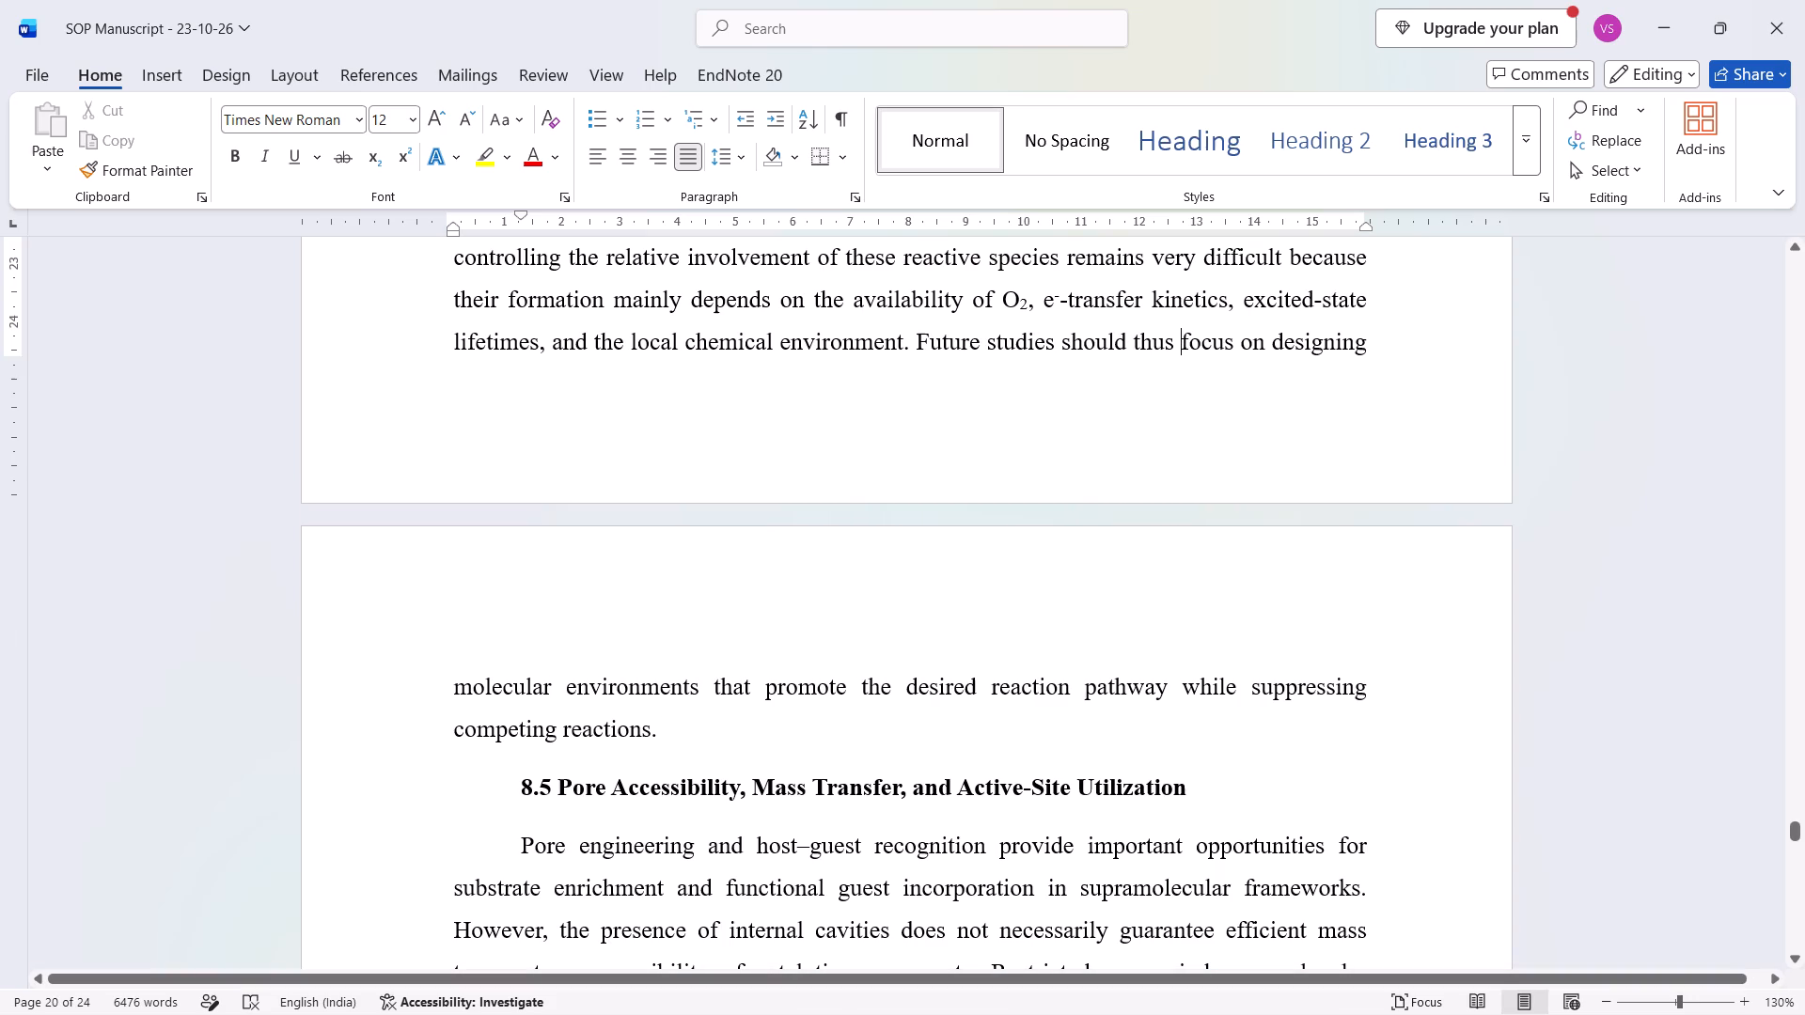
pyautogui.click(444, 696)
pyautogui.write('the')
pyautogui.press('space')
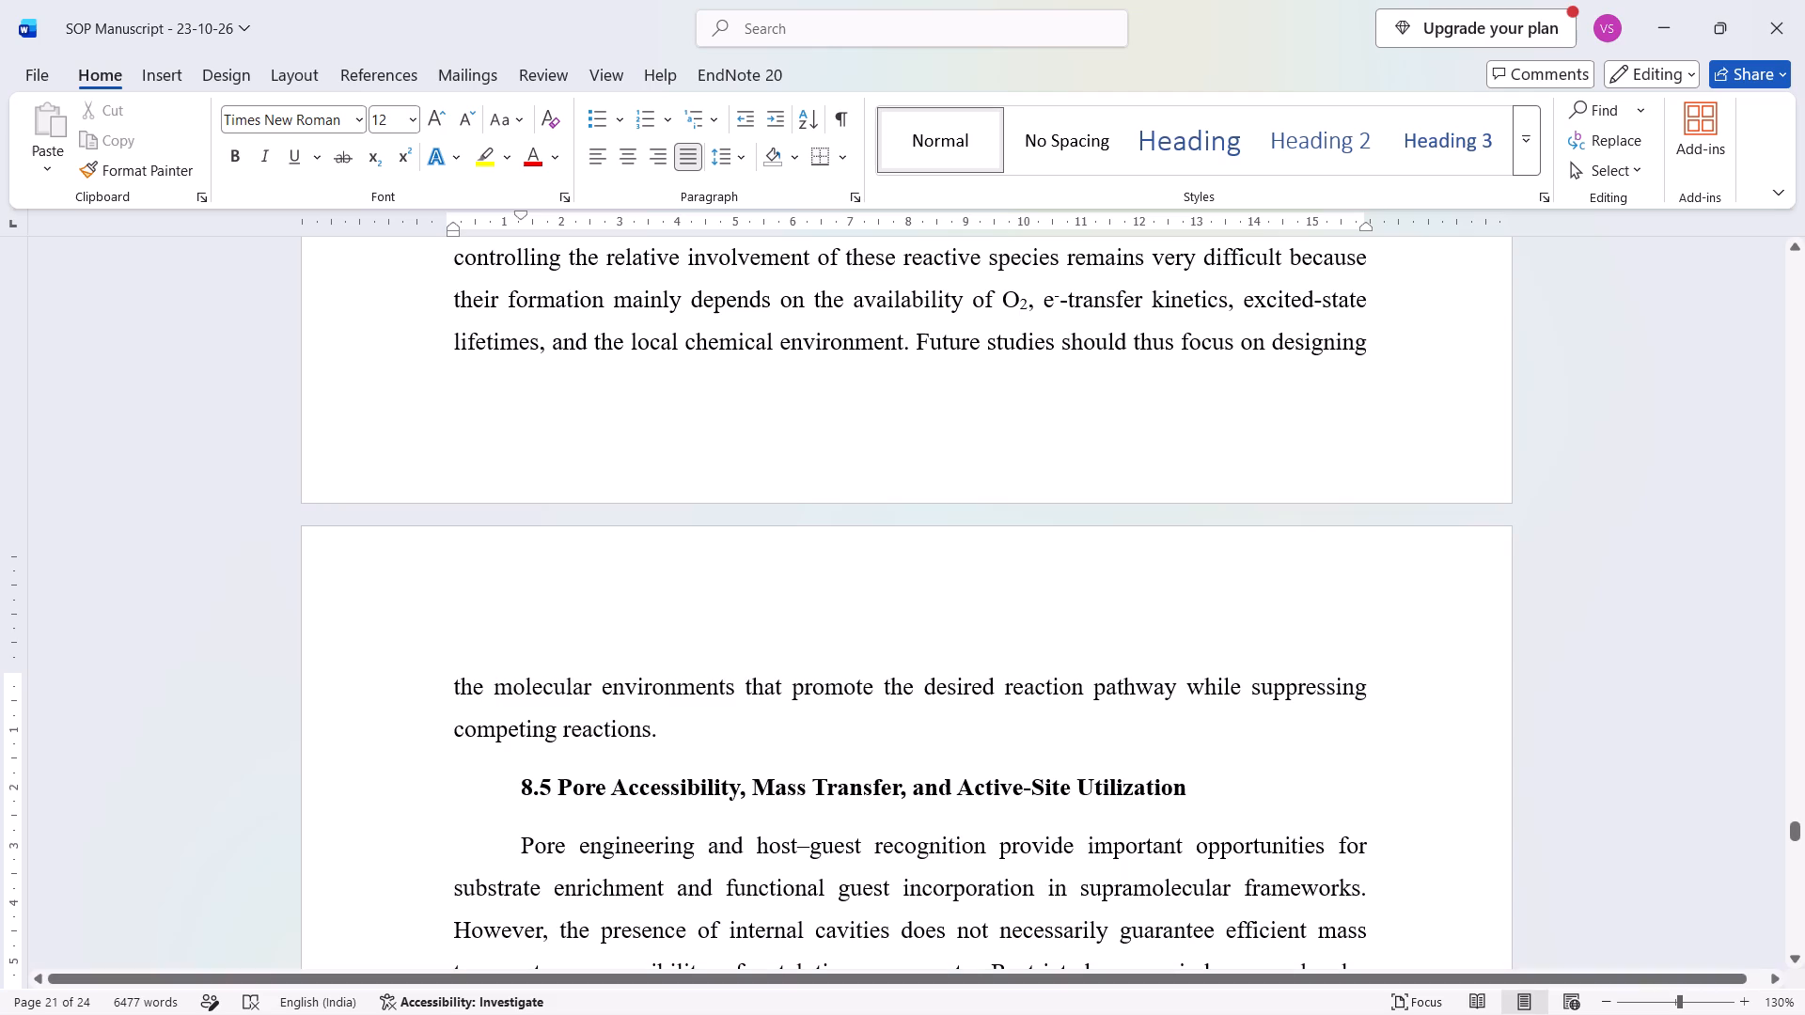
# Replace "promote" with "improve" before "the desired reaction pathway".
pyautogui.moveTo(793, 680); pyautogui.dragTo(870, 684)
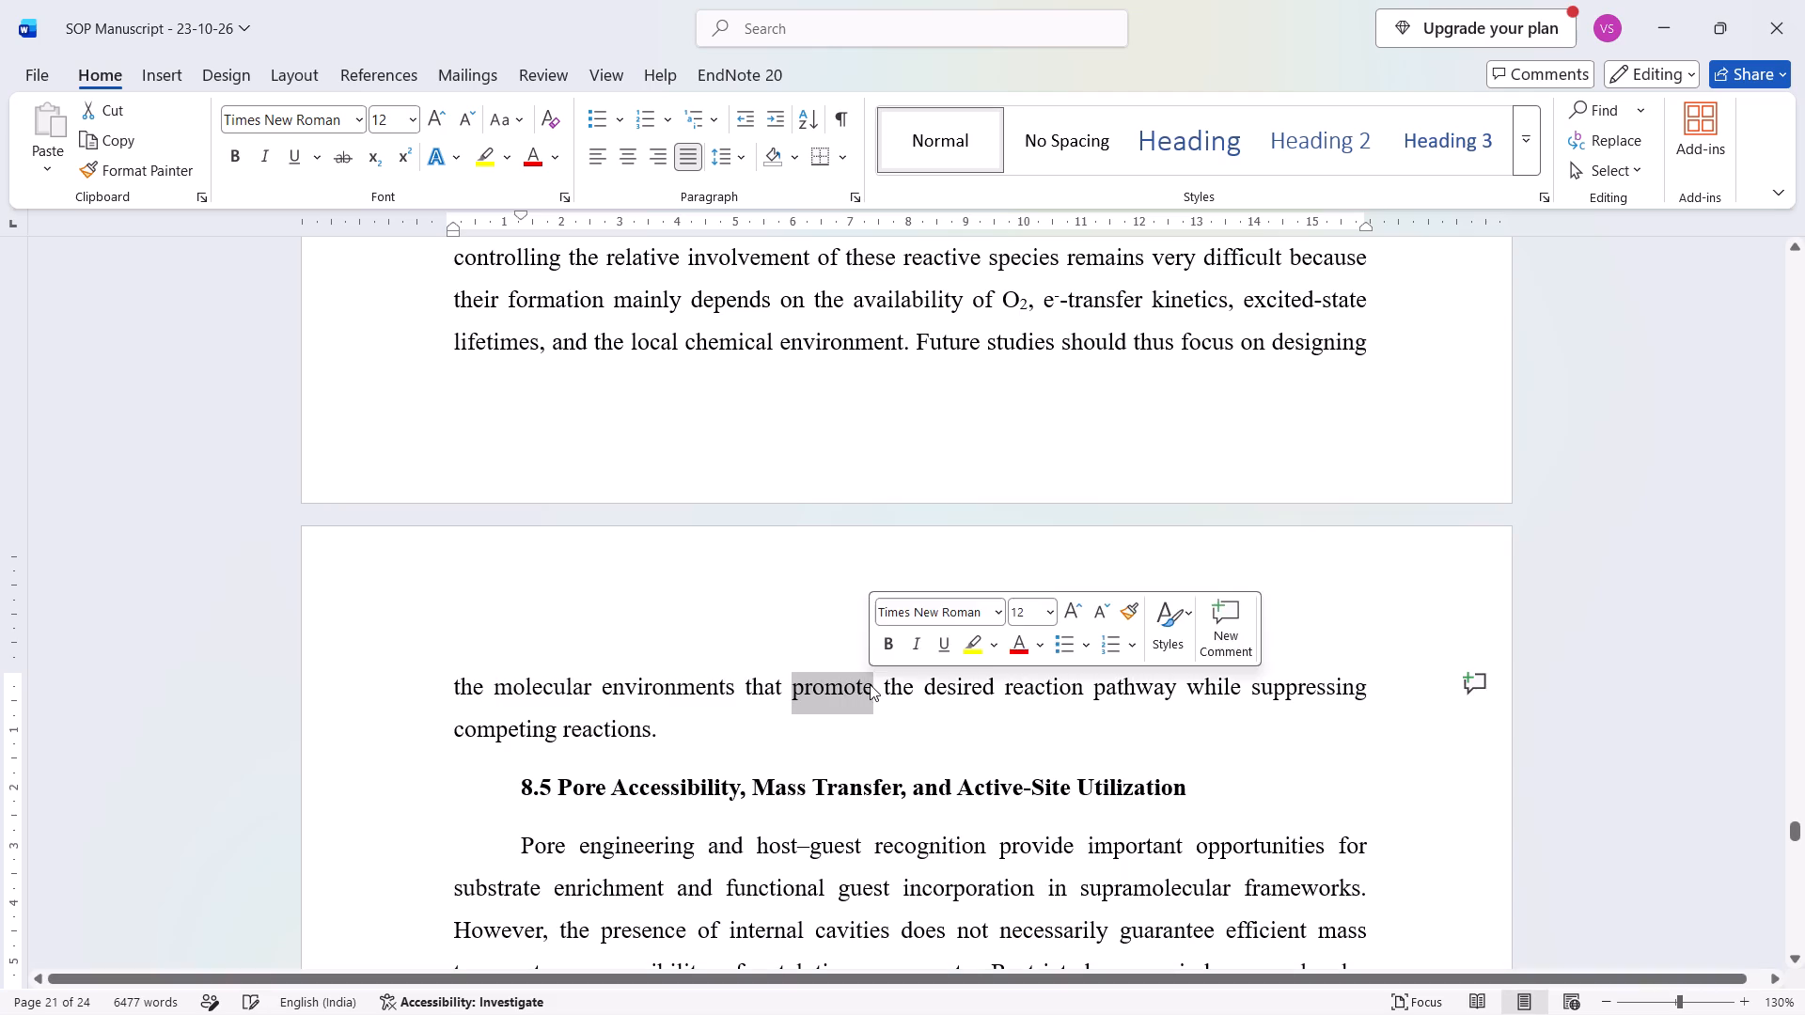
pyautogui.press('o')
pyautogui.press('BackSpace')
pyautogui.write('improve')
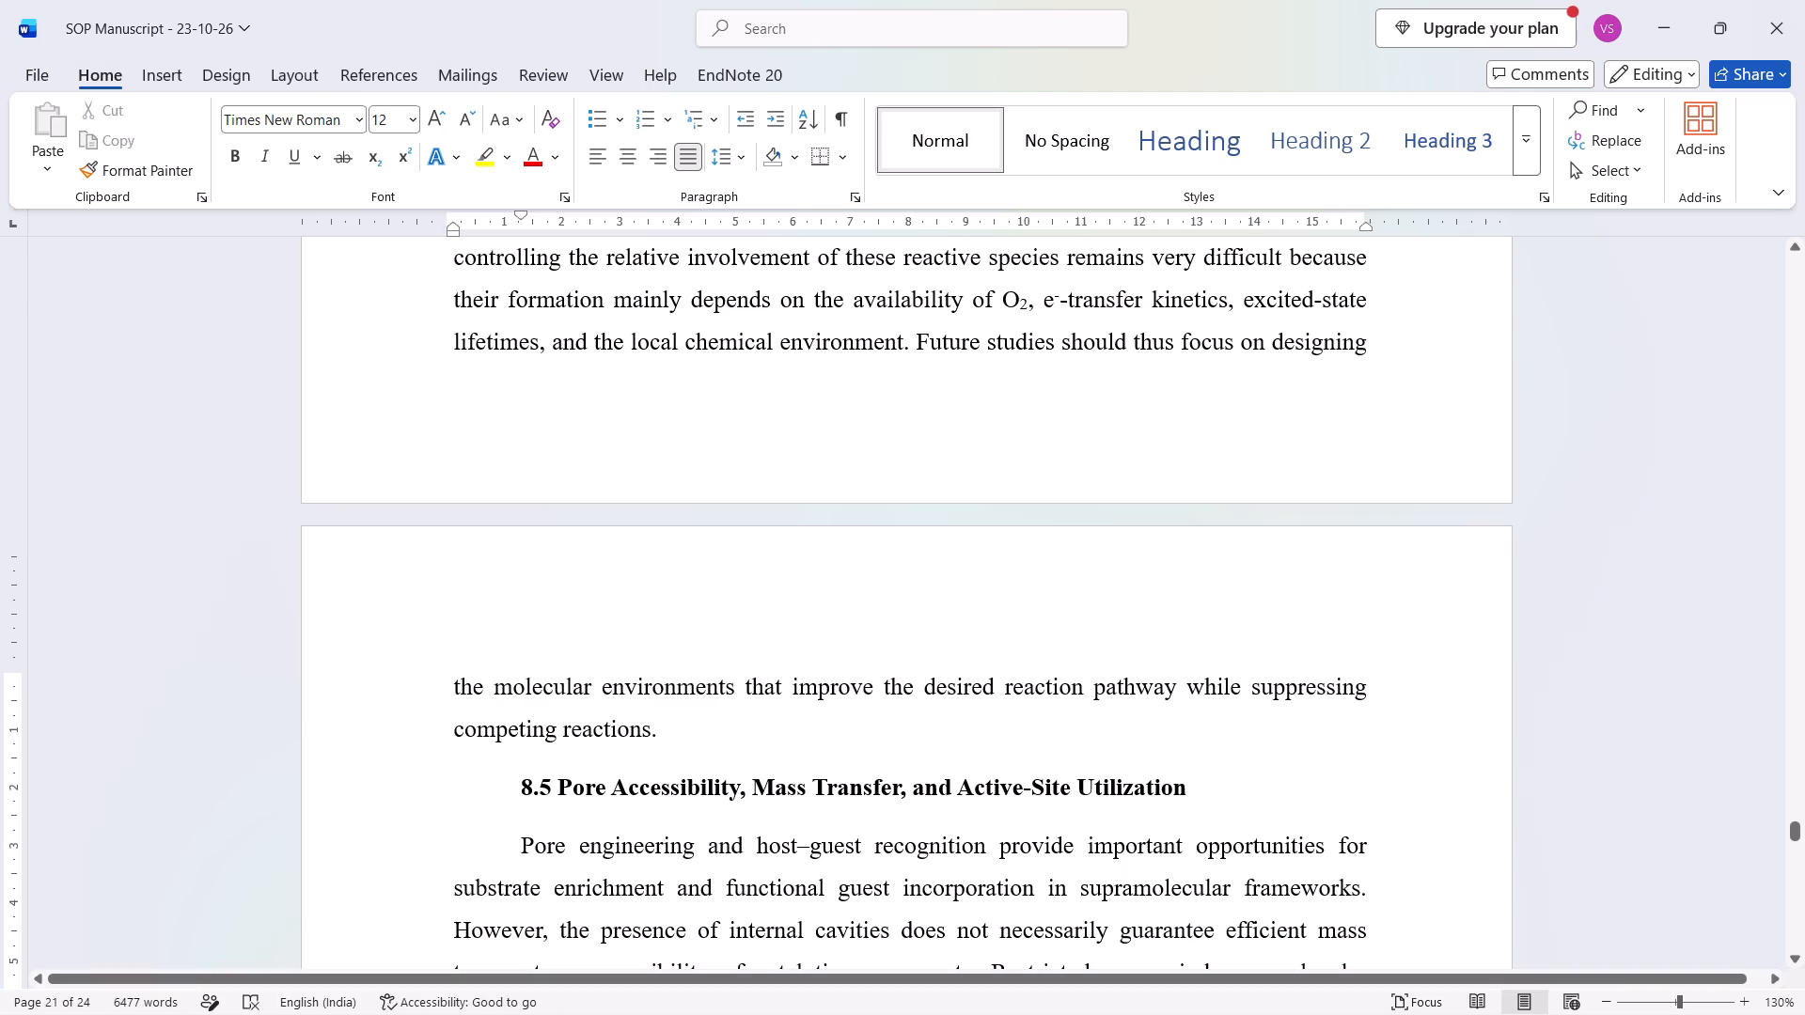
# Replace "pathway" with "path" after "the desired reaction" in the closing sentence of point (iv).
pyautogui.moveTo(1176, 686); pyautogui.dragTo(1091, 688)
pyautogui.write('path')
# Look up synonyms for "suppressing" in the closing sentence of point (iv).
pyautogui.moveTo(1364, 698); pyautogui.dragTo(1251, 691)
pyautogui.rightClick(1263, 691)
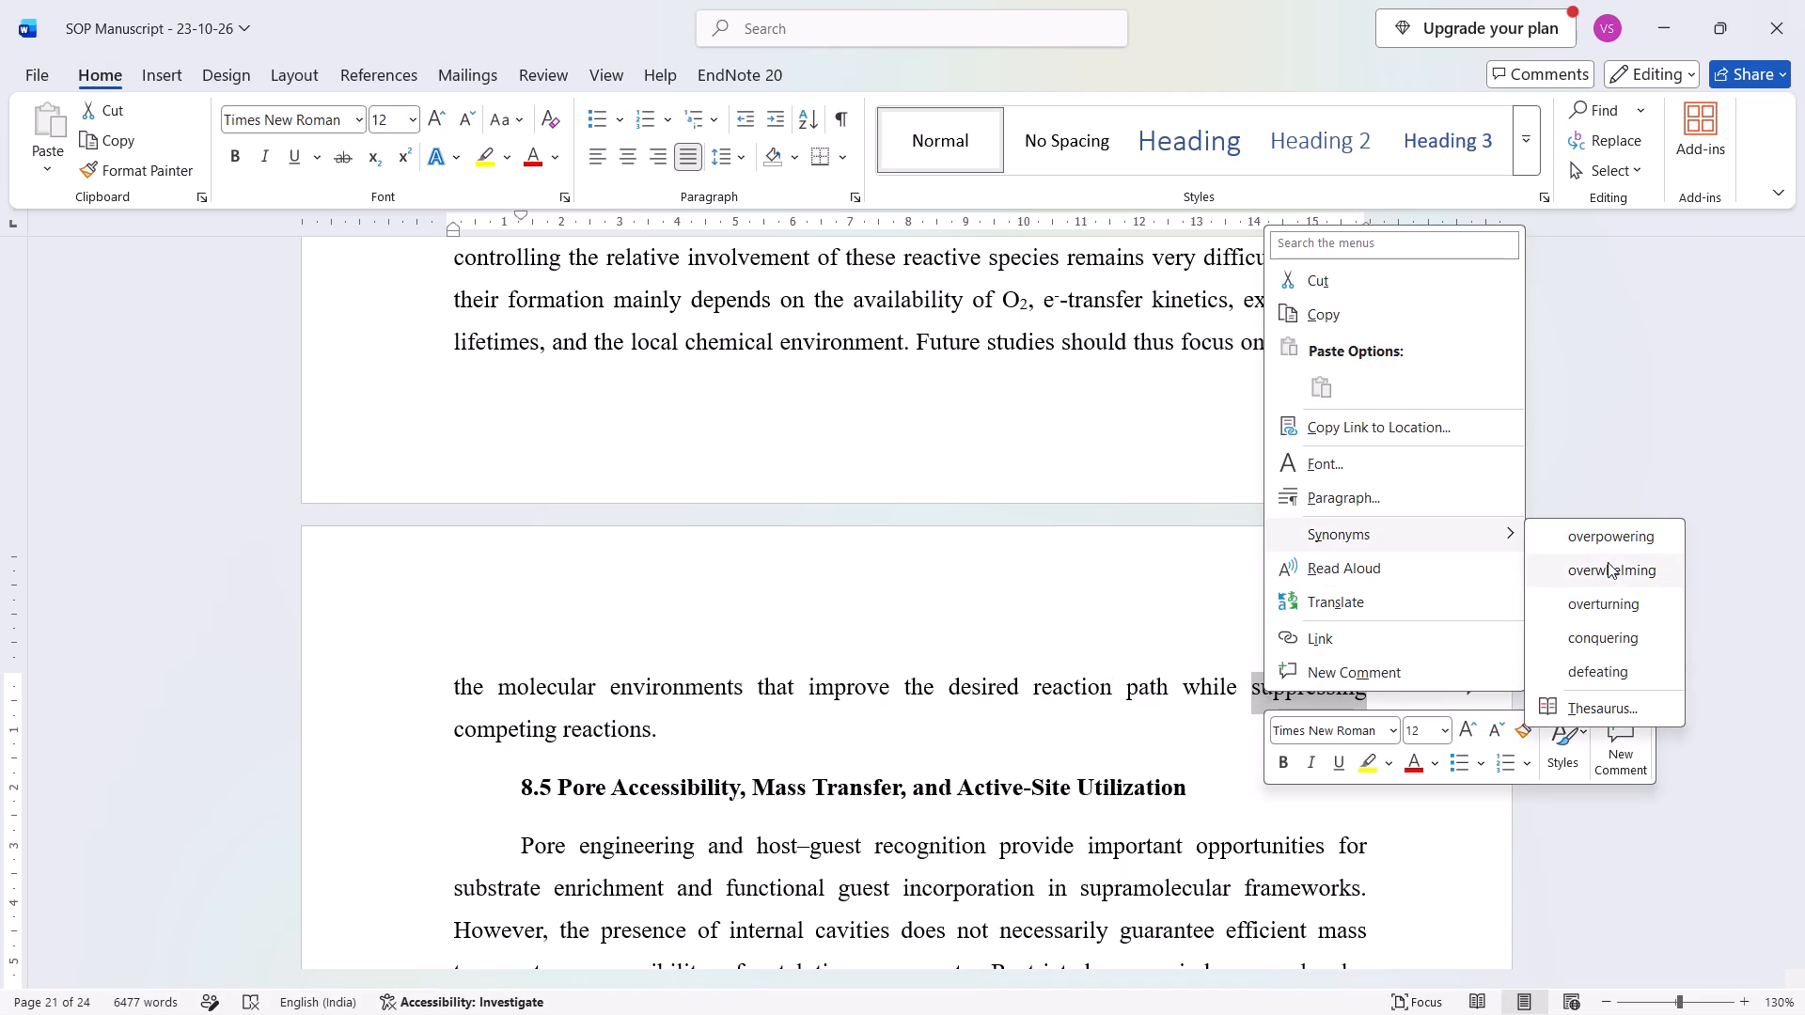
pyautogui.click(1109, 686)
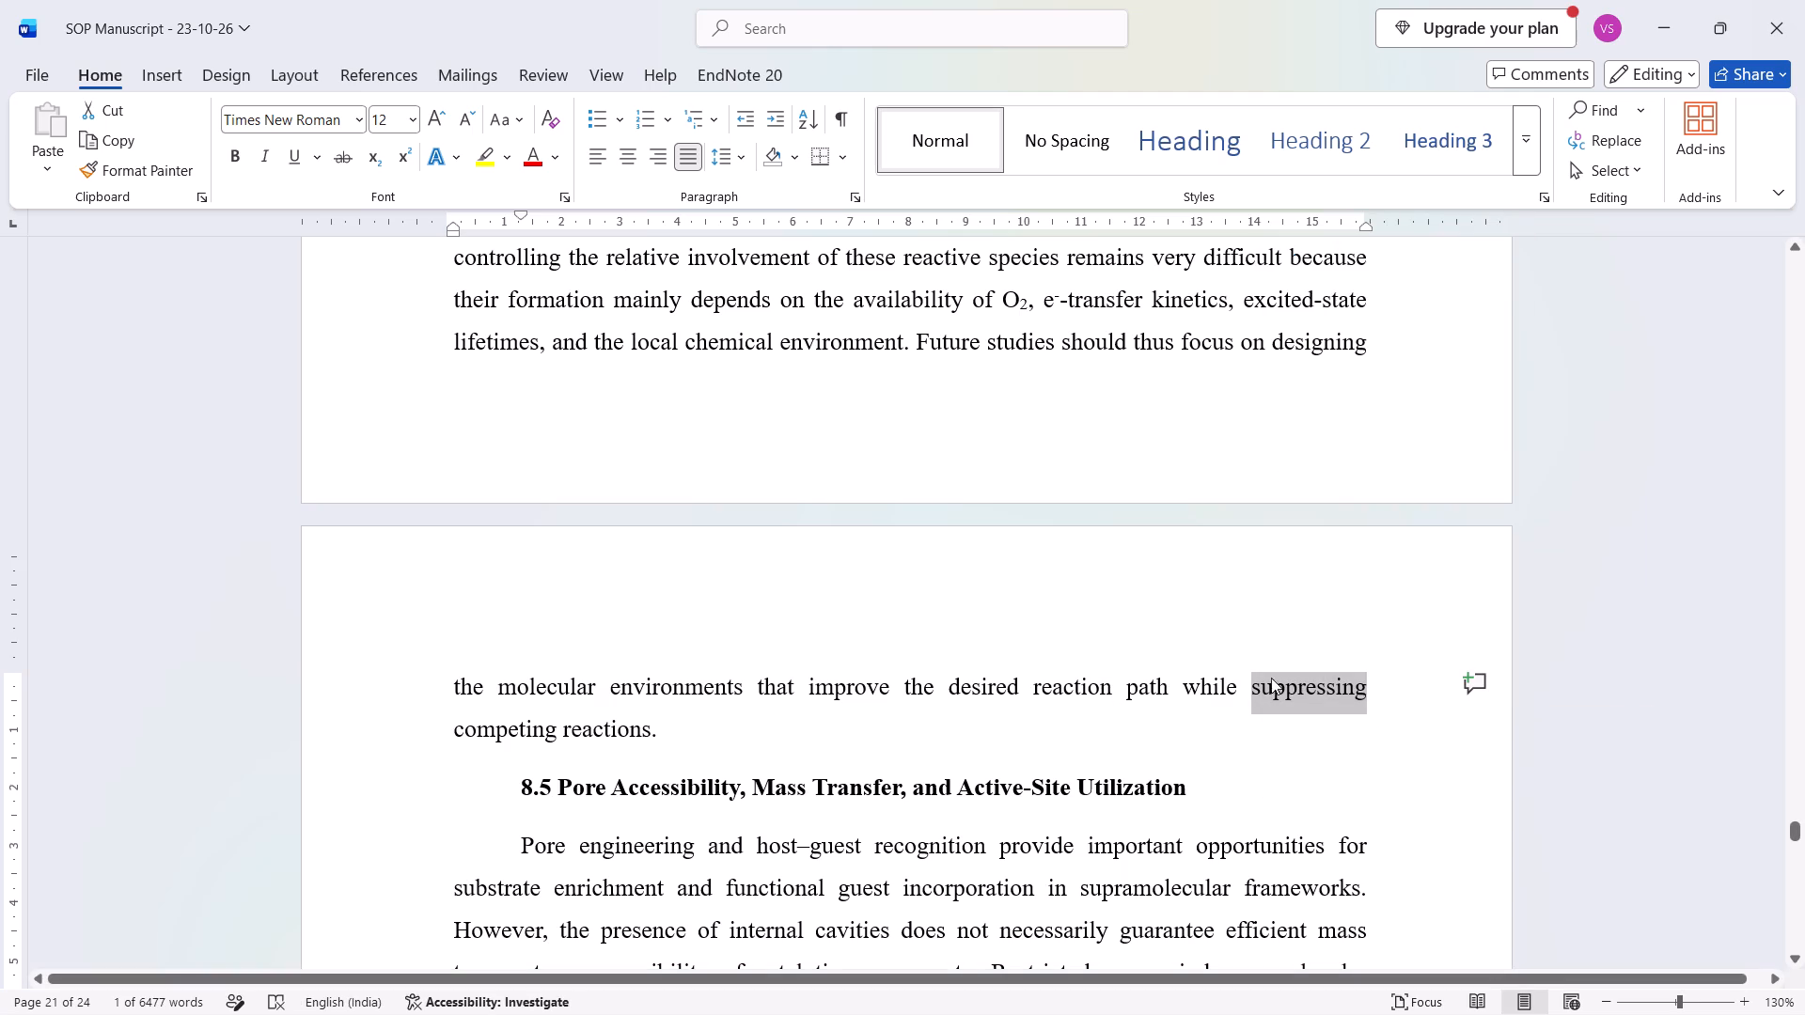
# Save the manuscript.
pyautogui.scroll(-1, 615, 773)
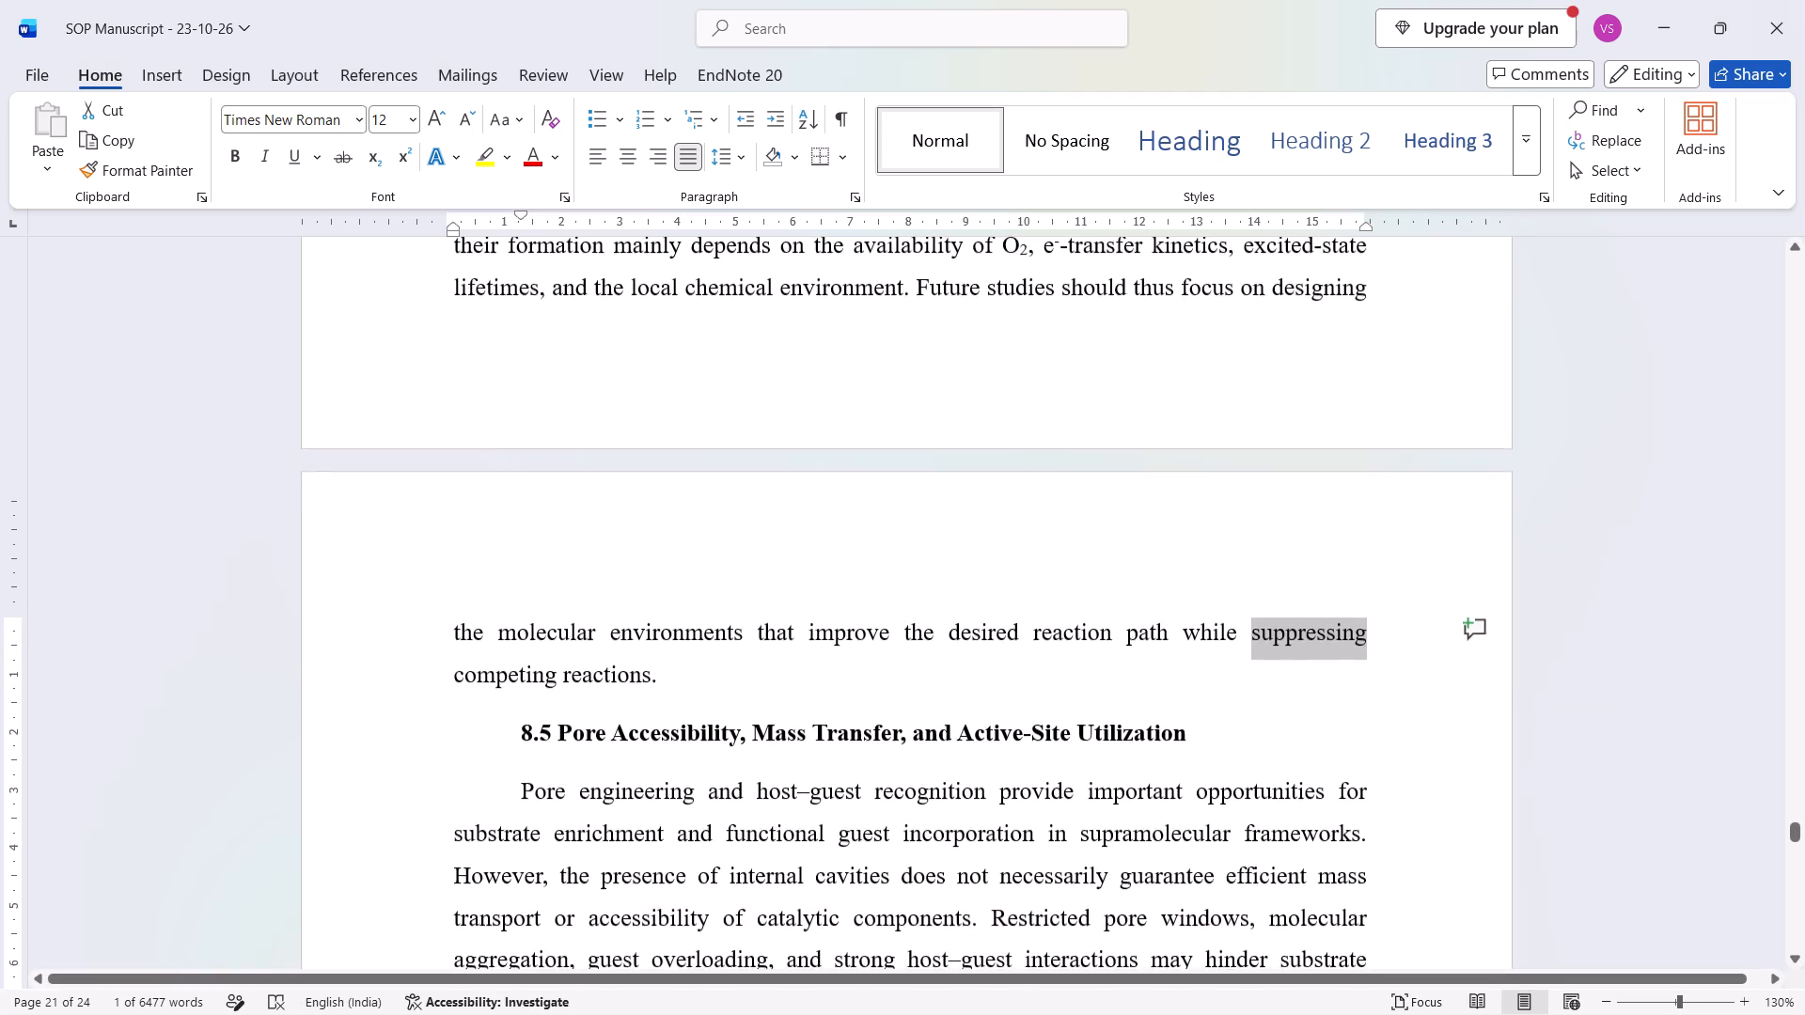
pyautogui.click(518, 782)
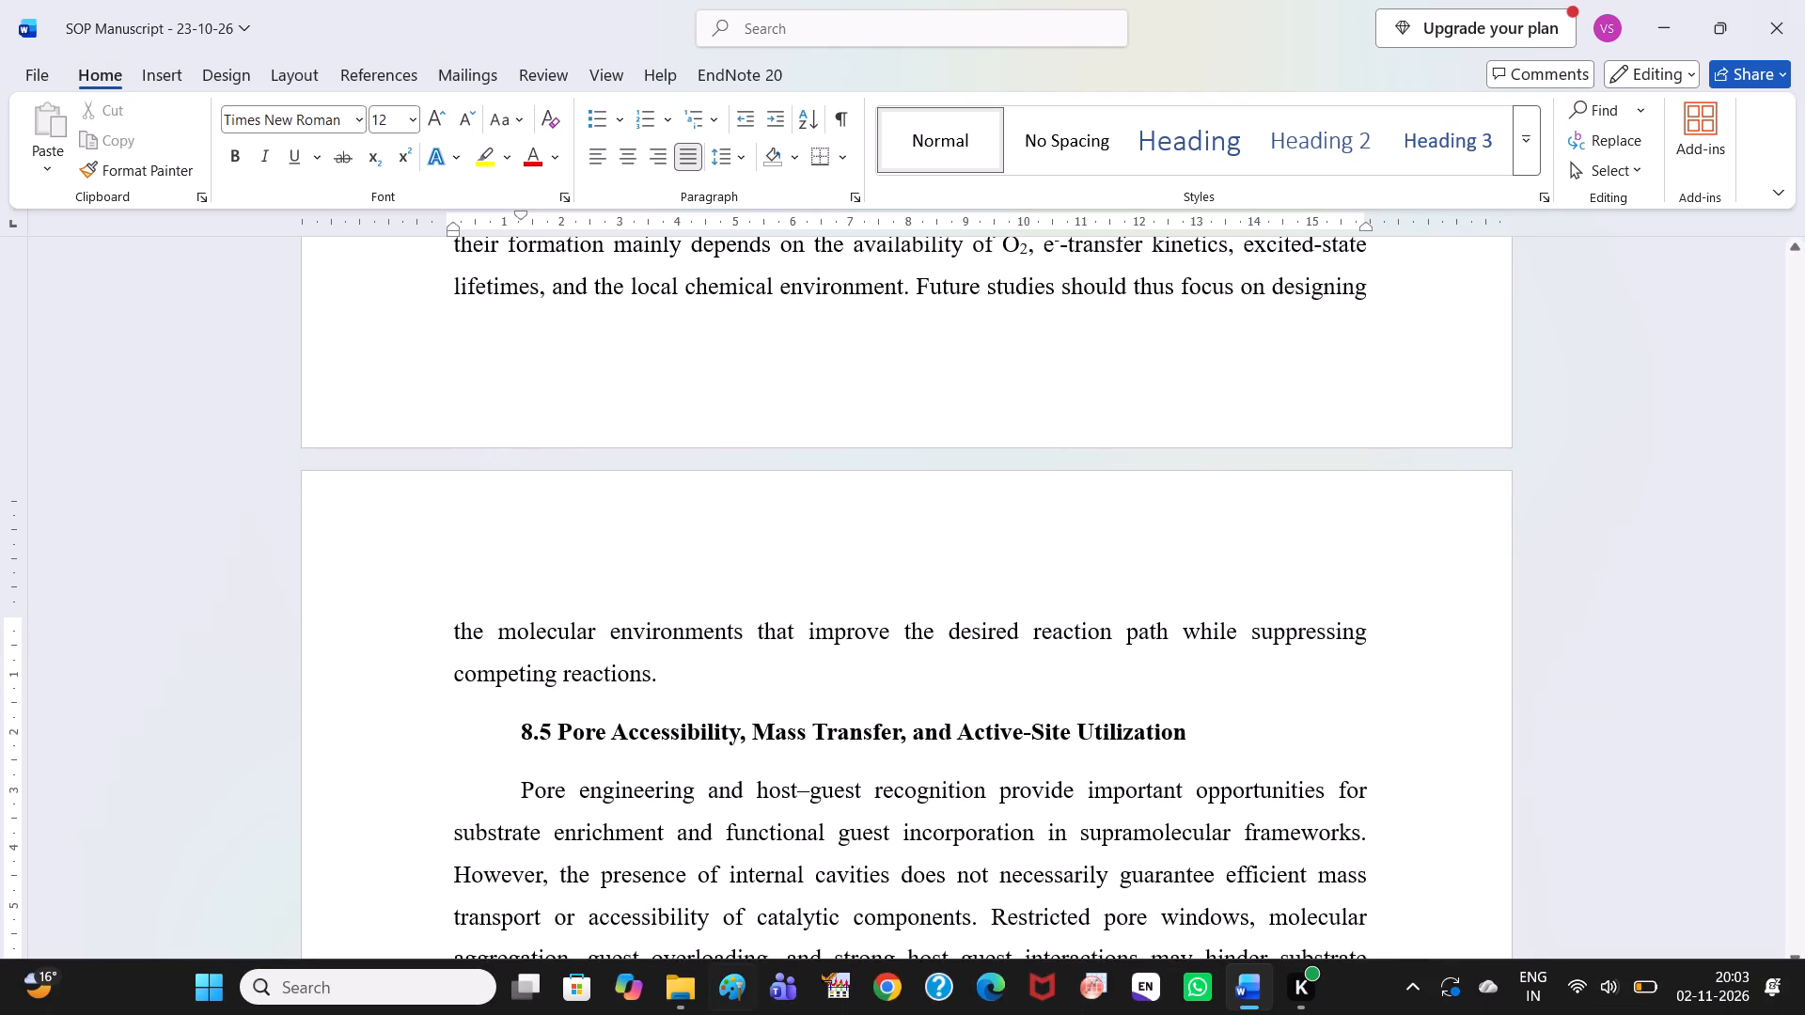
pyautogui.hotkey('ctrl', 's')
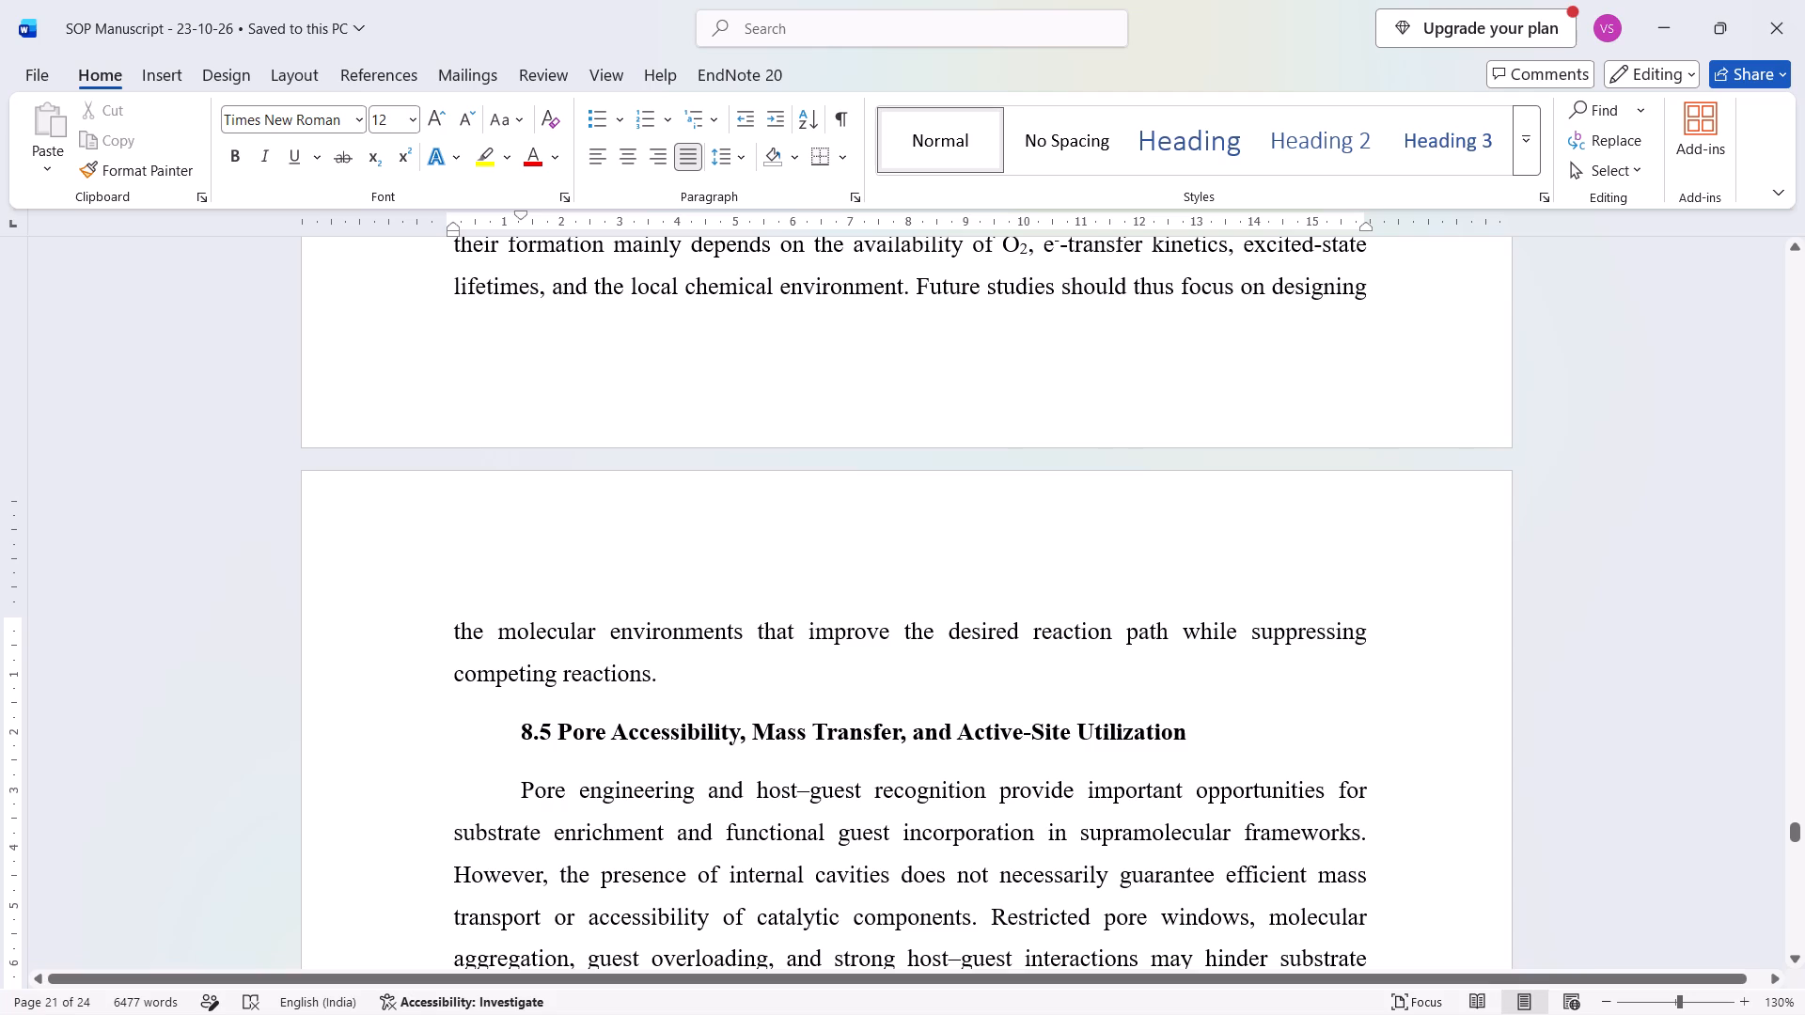
# Delete the heading "8.5 Pore Accessibility, Mass Transfer, and Active-Site Utilization" and join its paragraph to the end of point (iv).
pyautogui.moveTo(1201, 734); pyautogui.dragTo(459, 756)
pyautogui.press('BackSpace')
pyautogui.press('BackSpace')
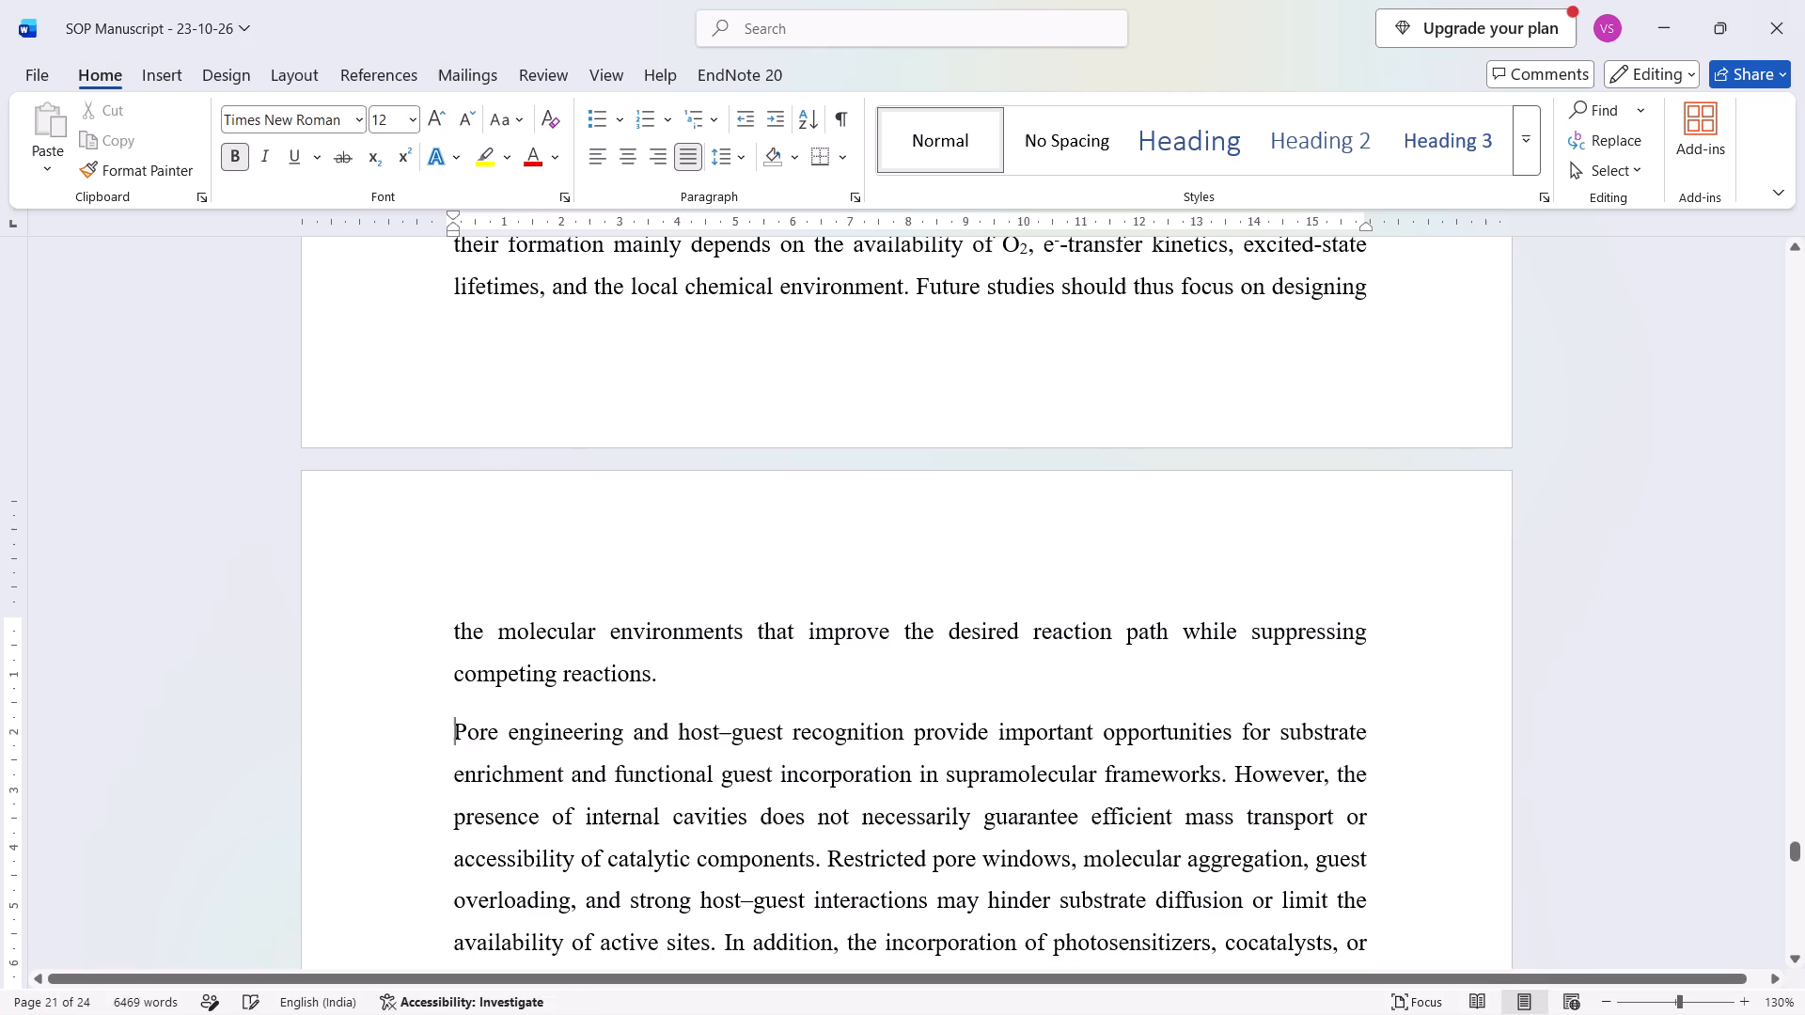
pyautogui.press('BackSpace')
pyautogui.press('BackSpace')
# Insert the point number "(v)" before "Pore engineering and host–guest recognition" and save the manuscript.
pyautogui.write('()')
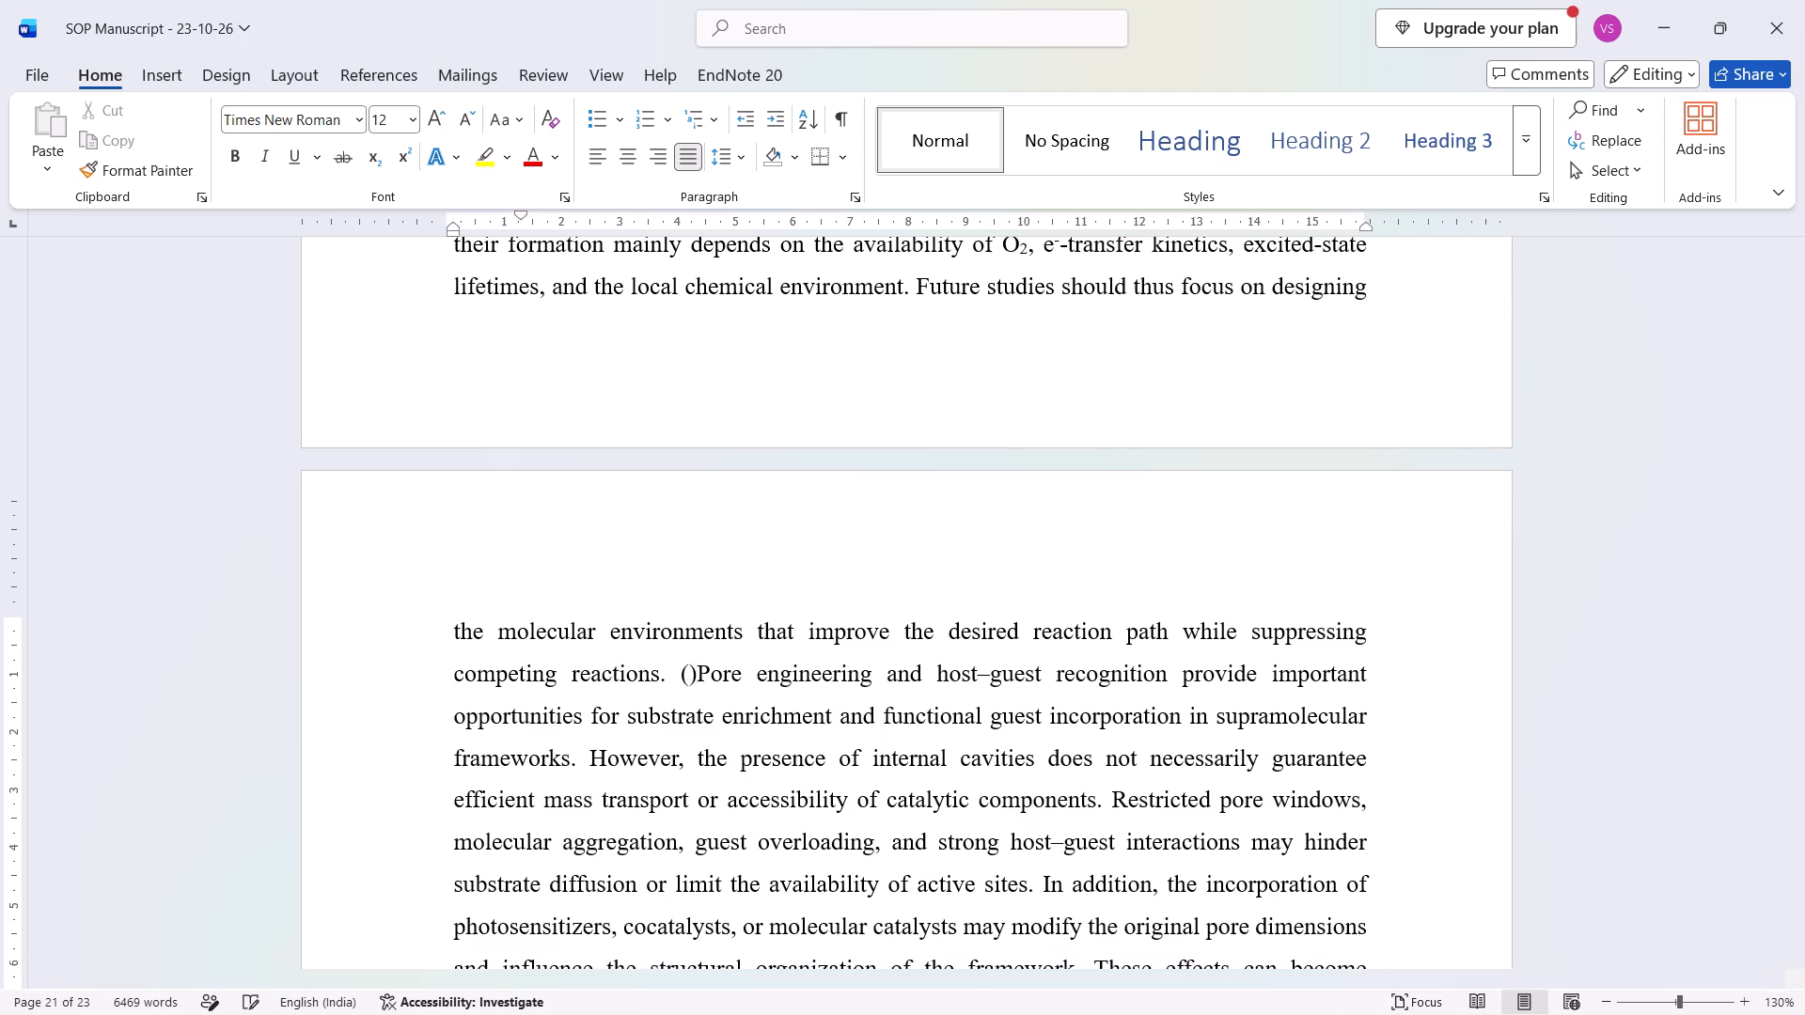
pyautogui.press('space')
pyautogui.press('Left')
pyautogui.press('Left')
pyautogui.scroll(1, 459, 756)
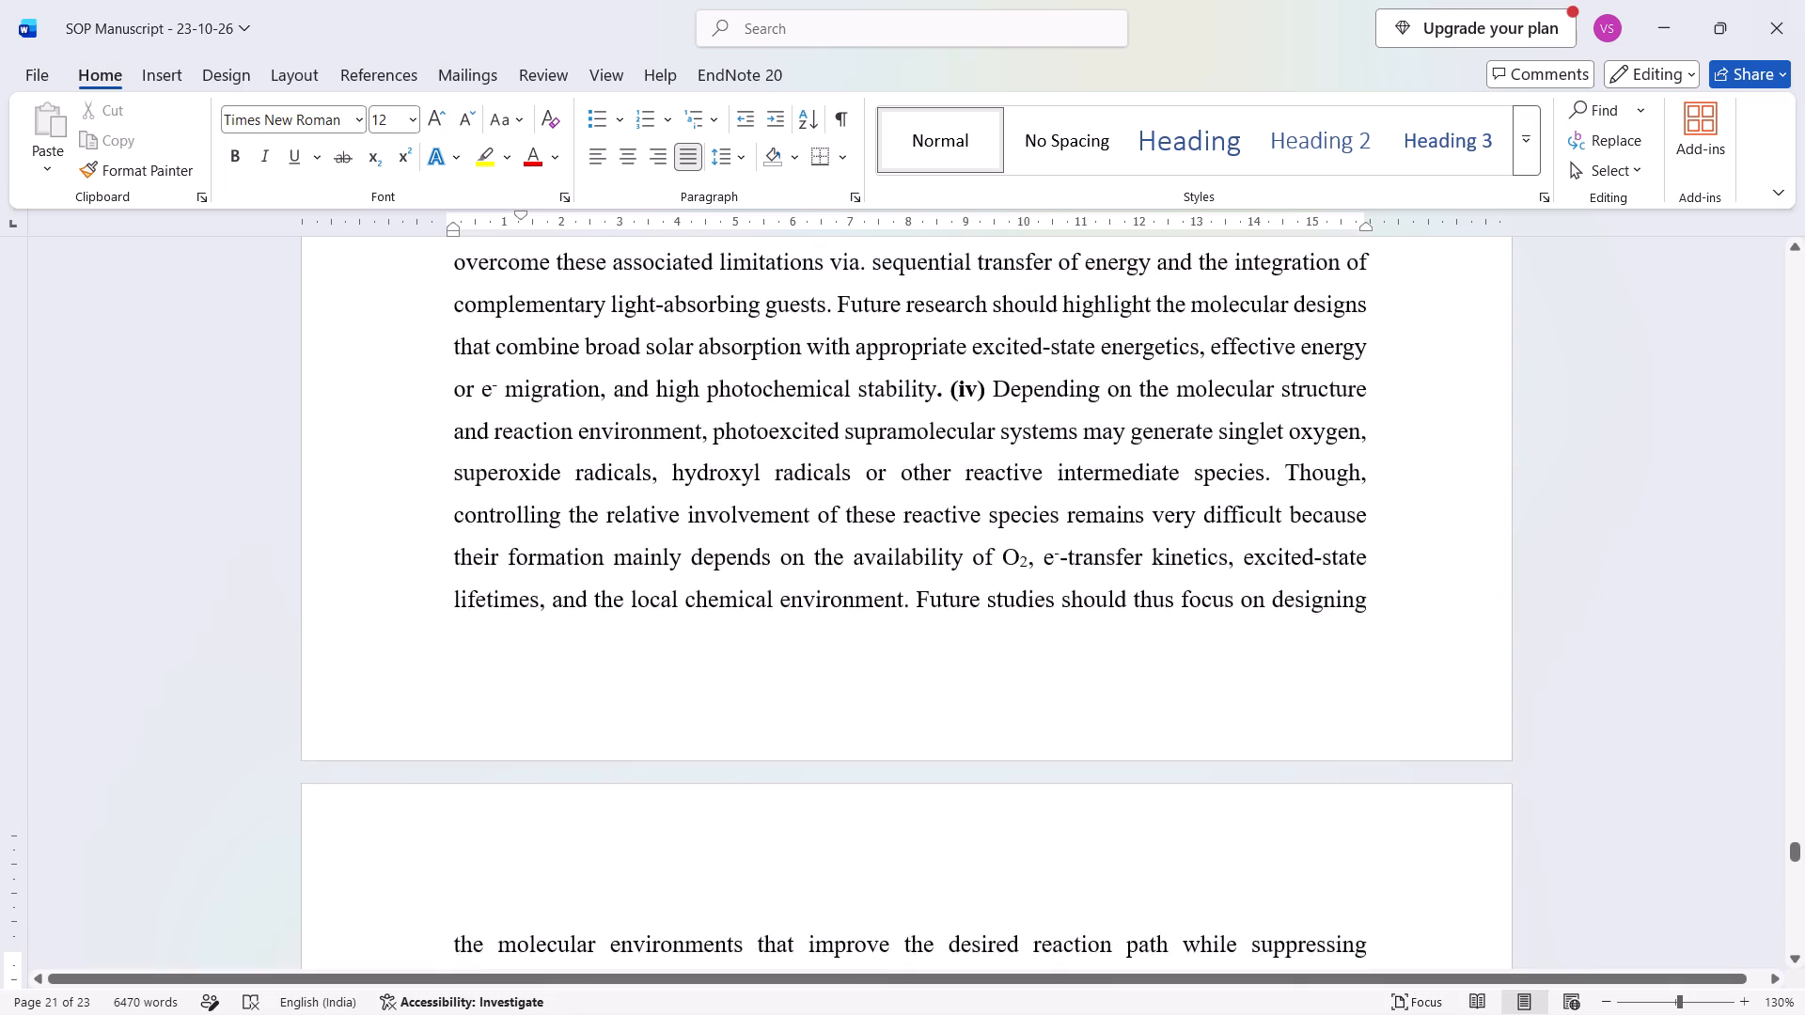
pyautogui.scroll(1, 459, 756)
pyautogui.press('v')
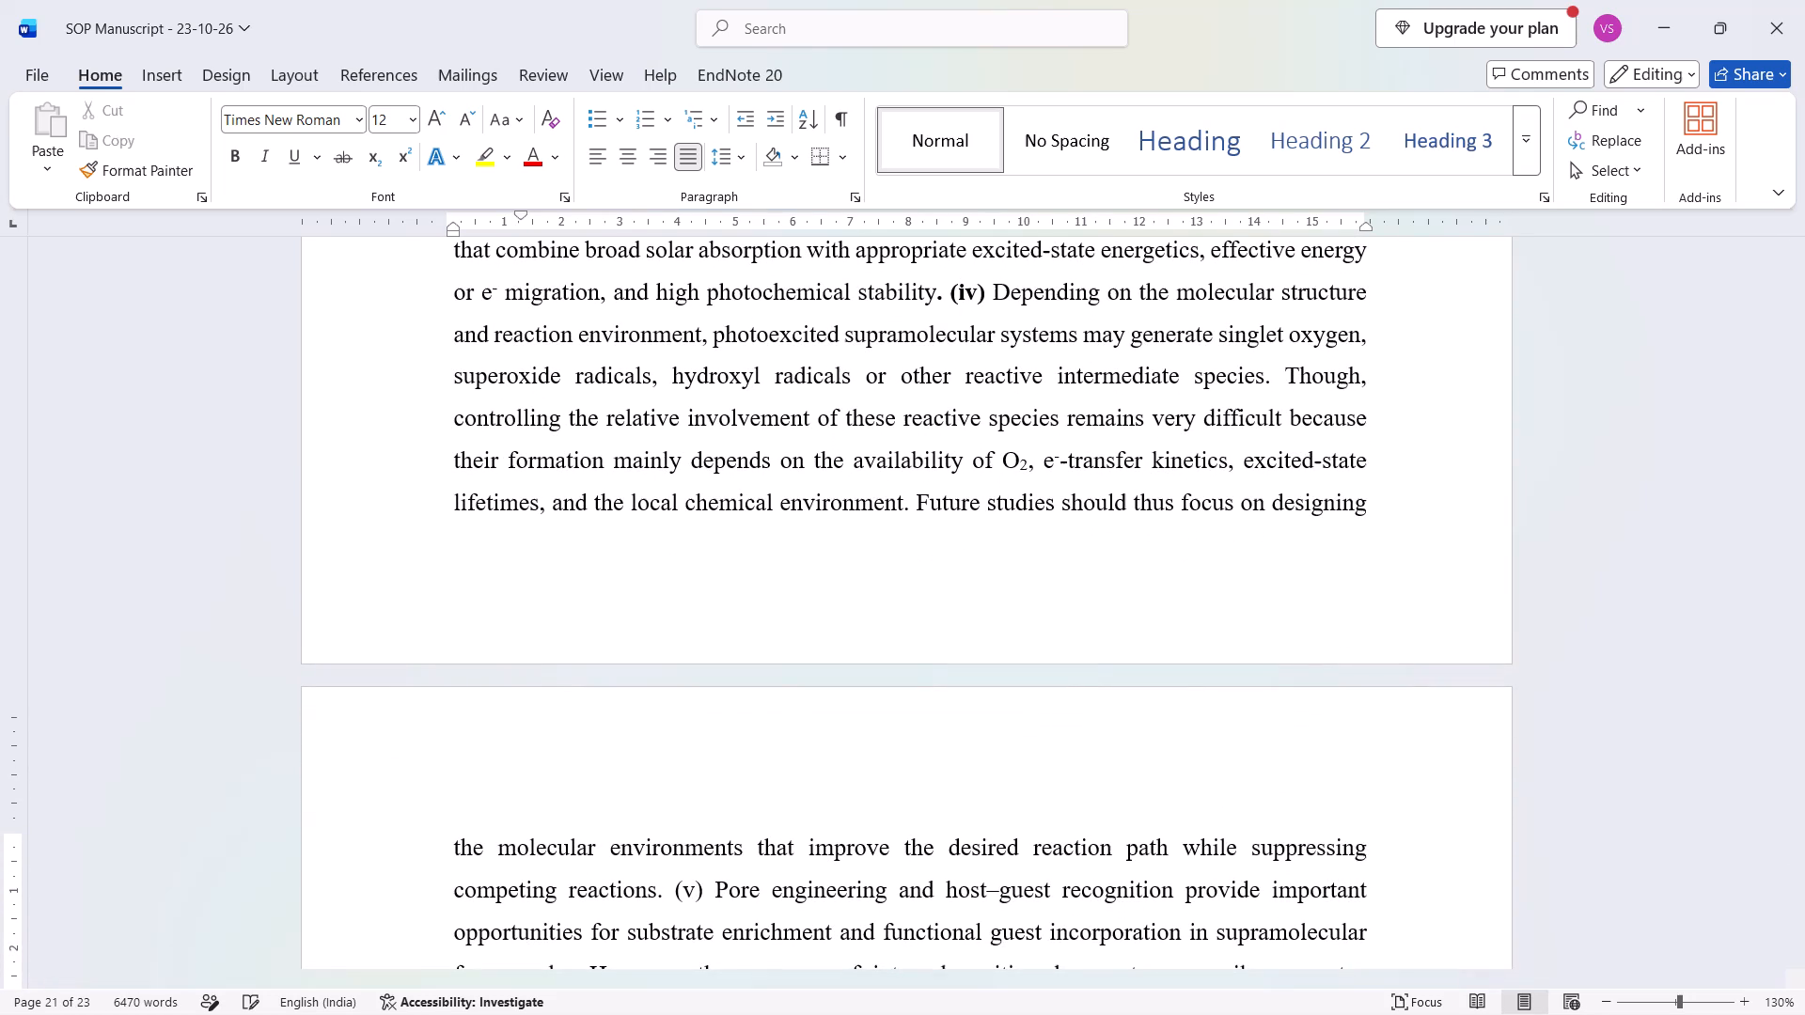
pyautogui.hotkey('ctrl', 's')
# Make the point number "(v)" before "Pore engineering" bold.
pyautogui.moveTo(706, 882); pyautogui.dragTo(669, 886)
pyautogui.click(696, 832)
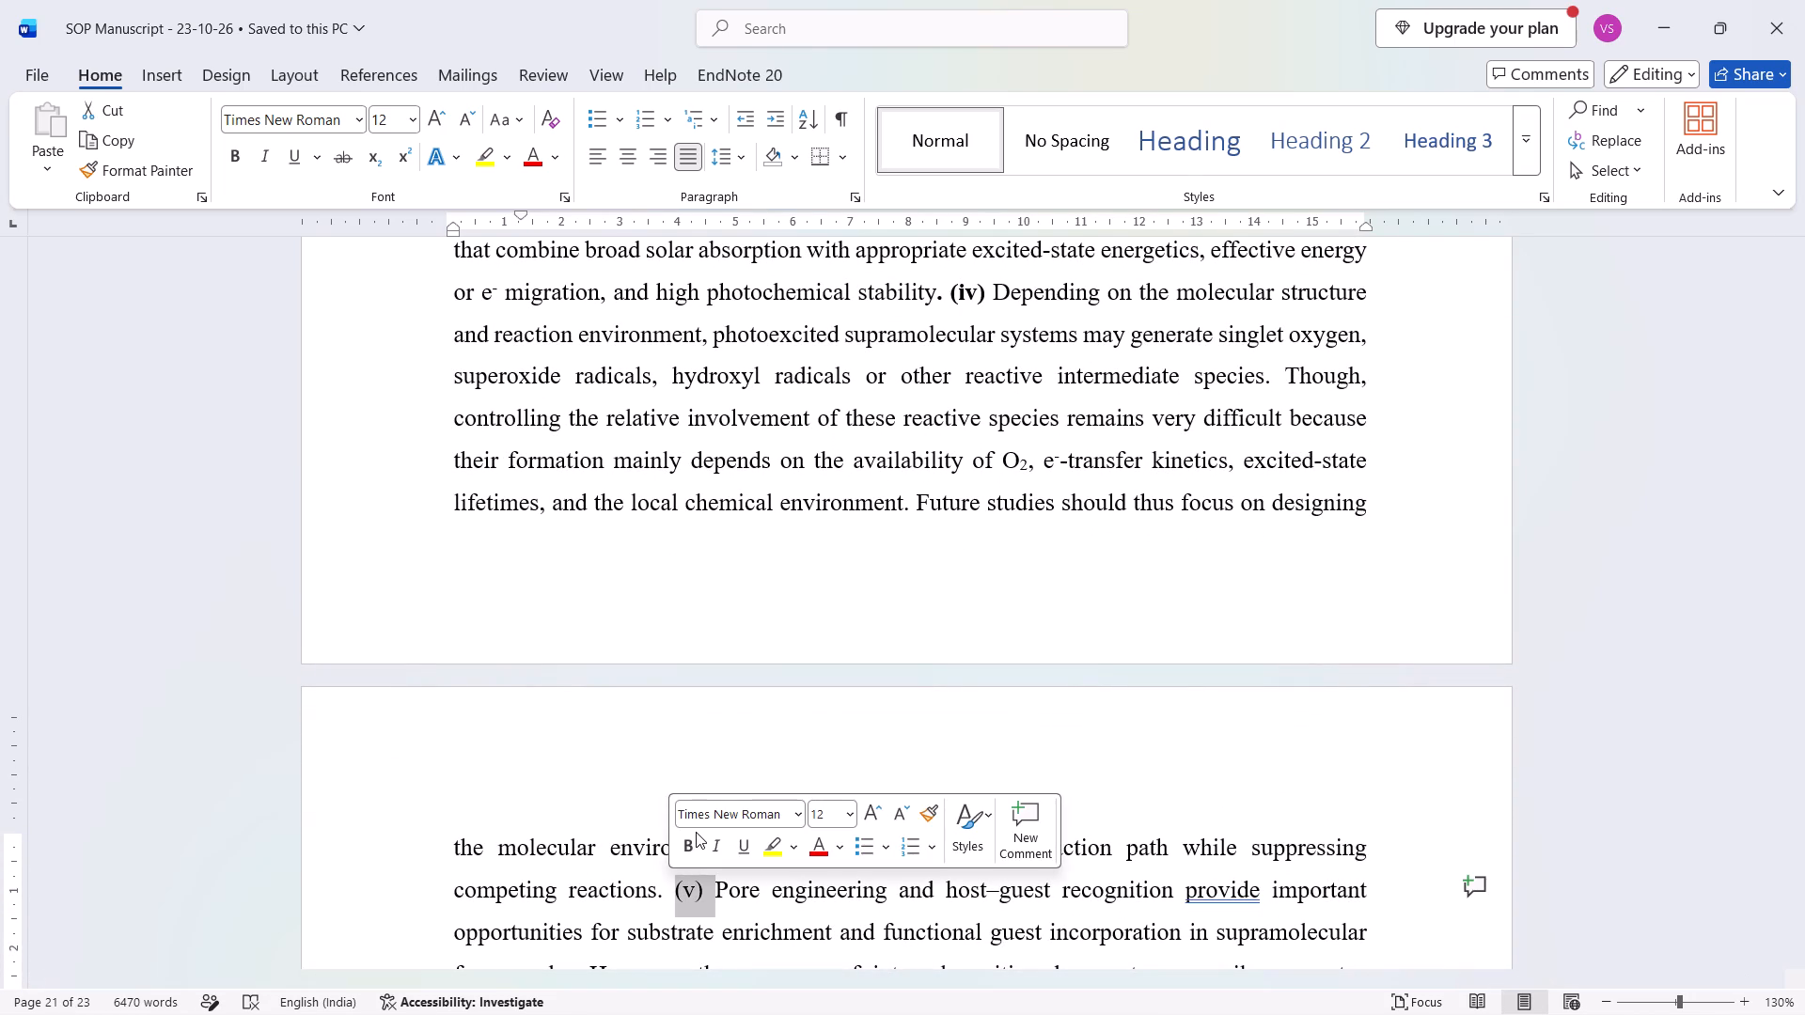
pyautogui.click(690, 840)
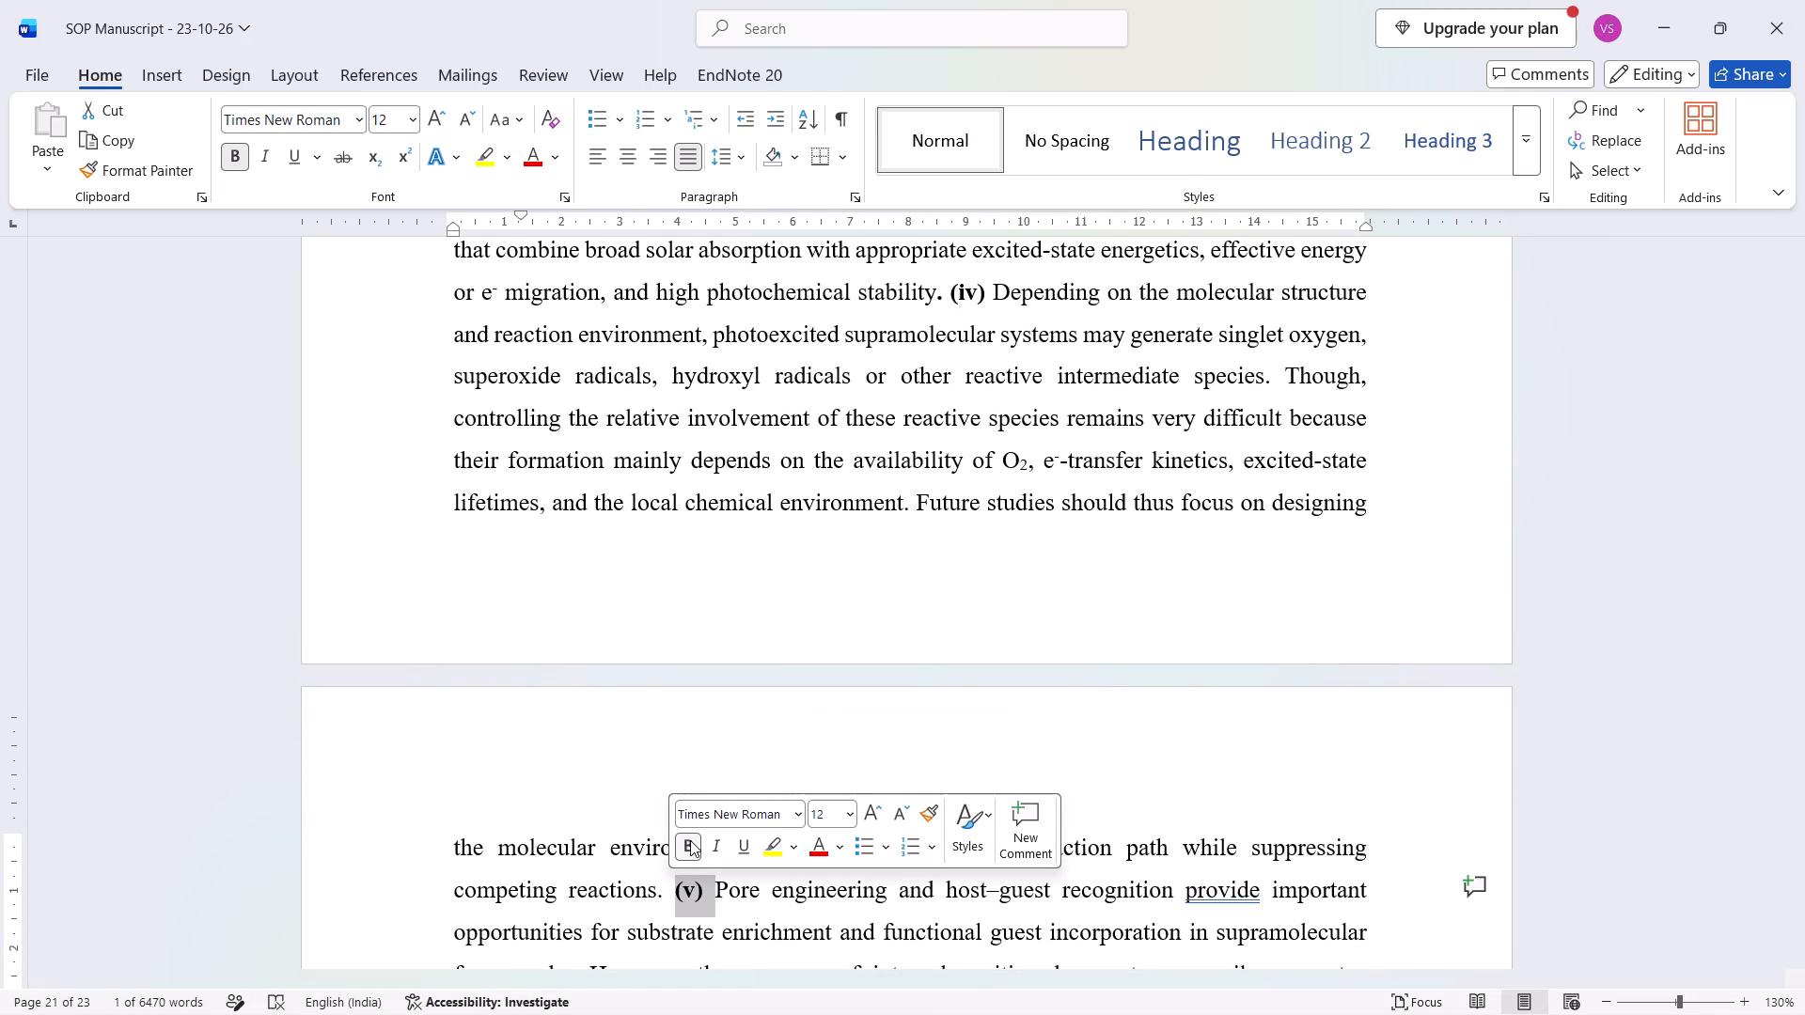
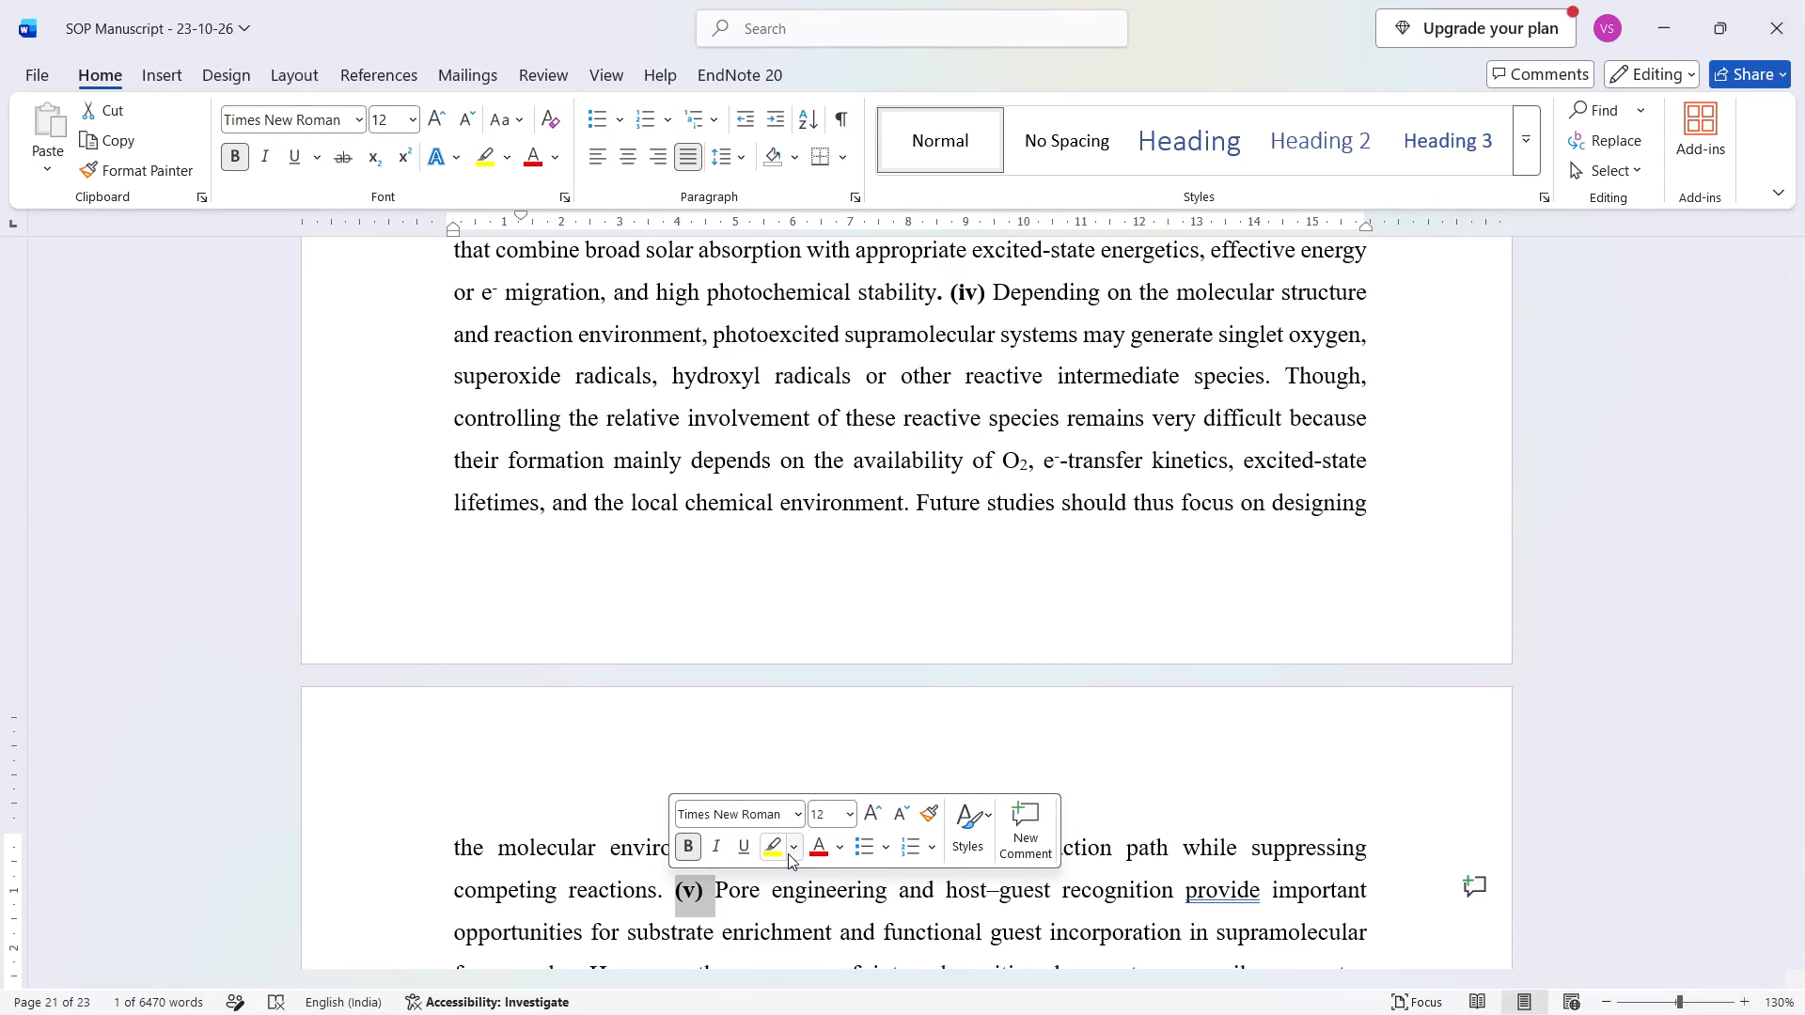
# Highlight the point number "(v)" before "Pore engineering" in yellow and save the manuscript.
pyautogui.click(788, 853)
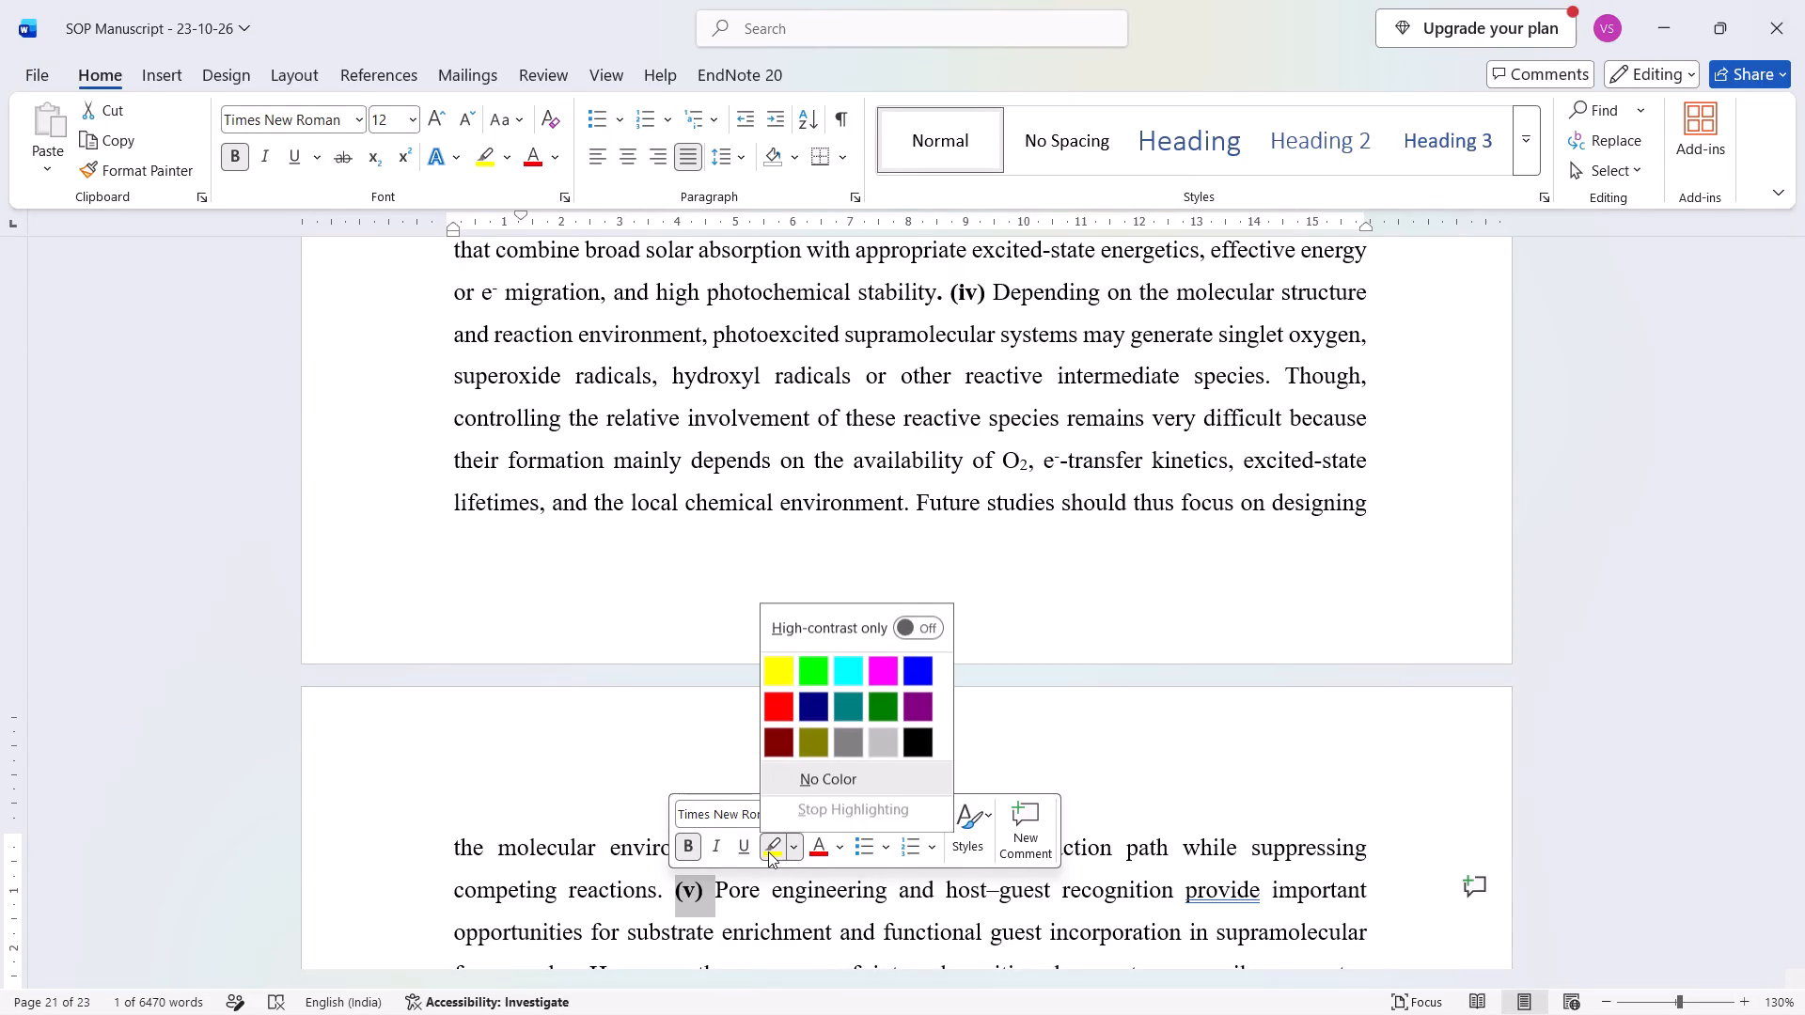
pyautogui.click(768, 851)
pyautogui.click(768, 894)
pyautogui.scroll(-1, 768, 894)
pyautogui.hotkey('ctrl', 's')
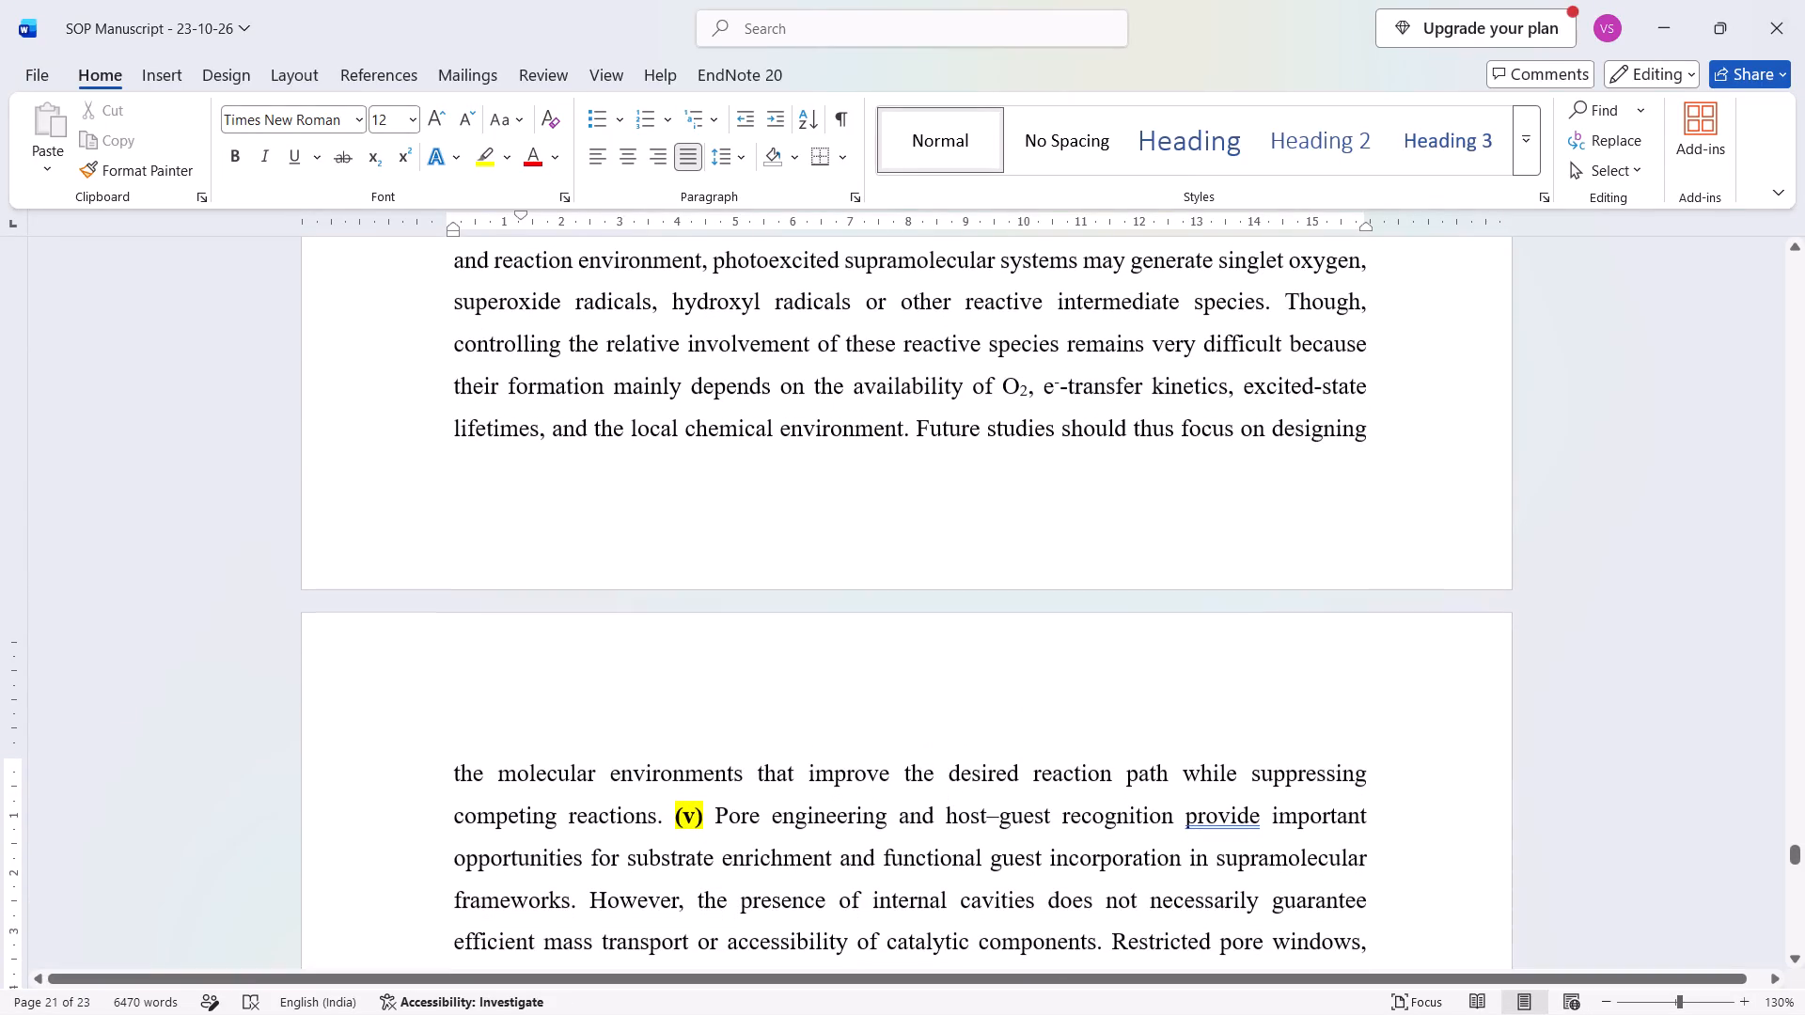
# Look through the rest of point (v) and sections 8.6 to 8.8 up to the reference list, and save the manuscript.
pyautogui.scroll(-4, 768, 894)
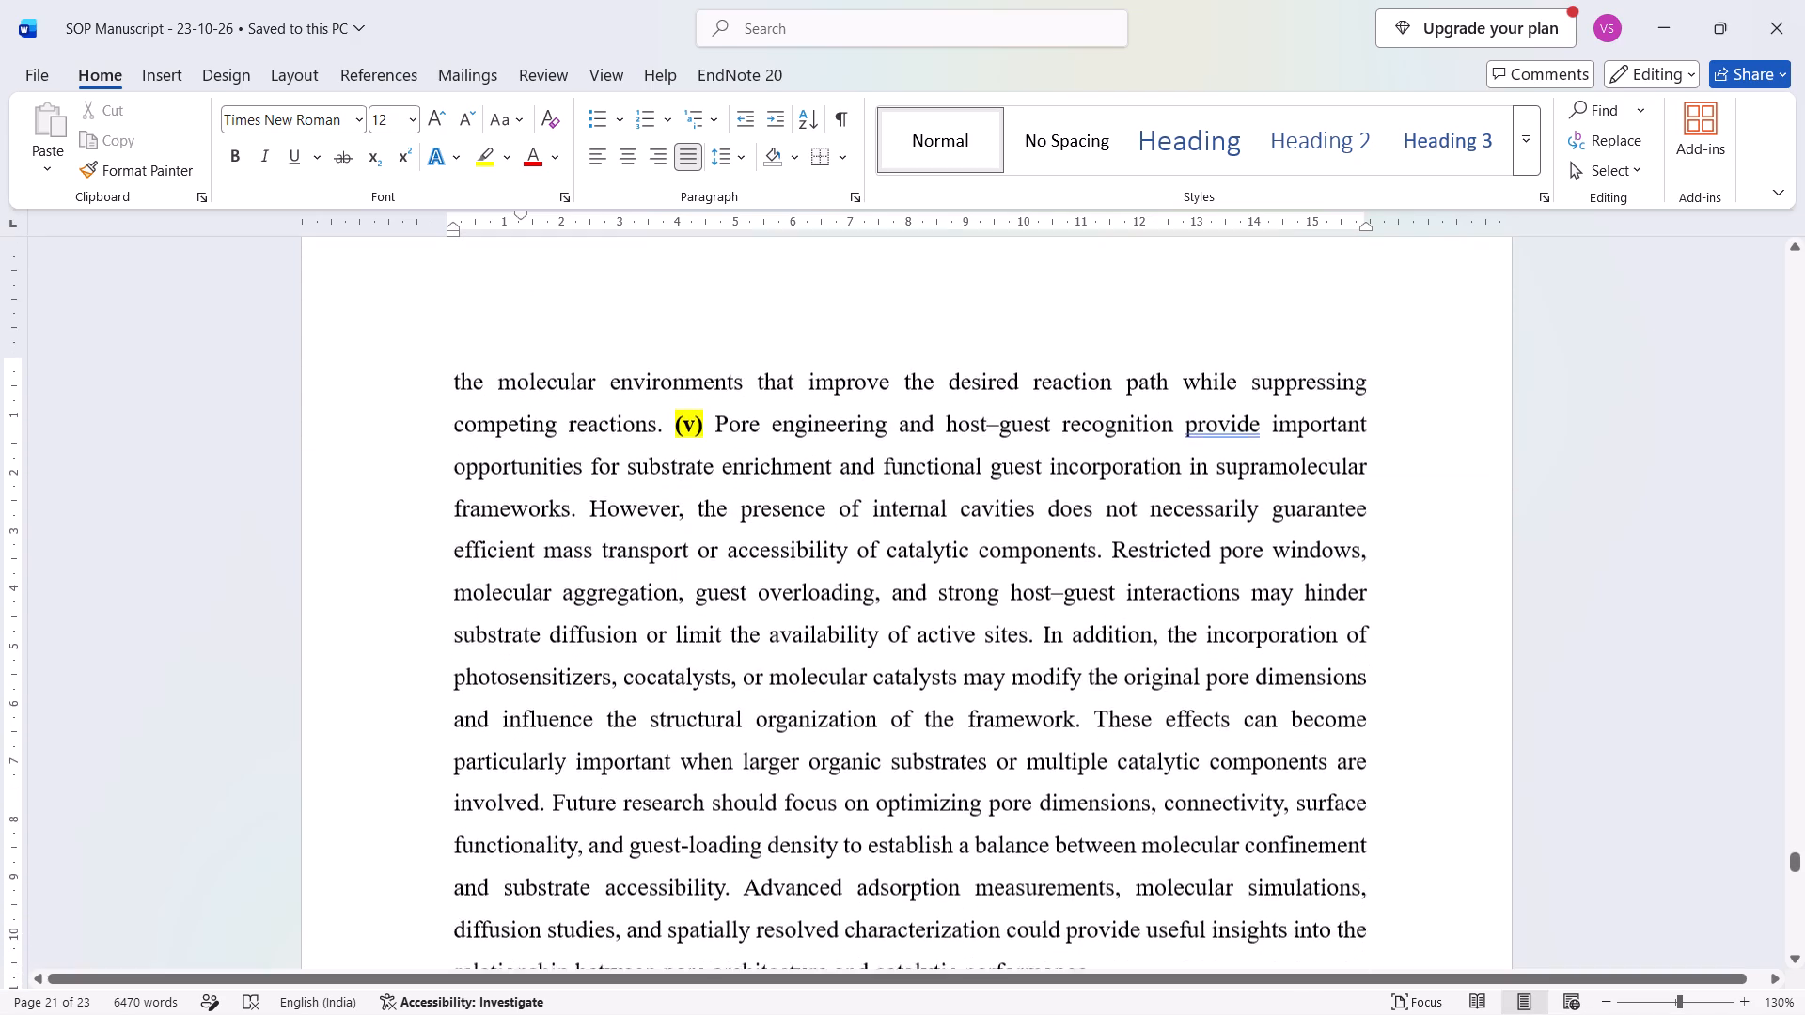
pyautogui.scroll(-3, 768, 894)
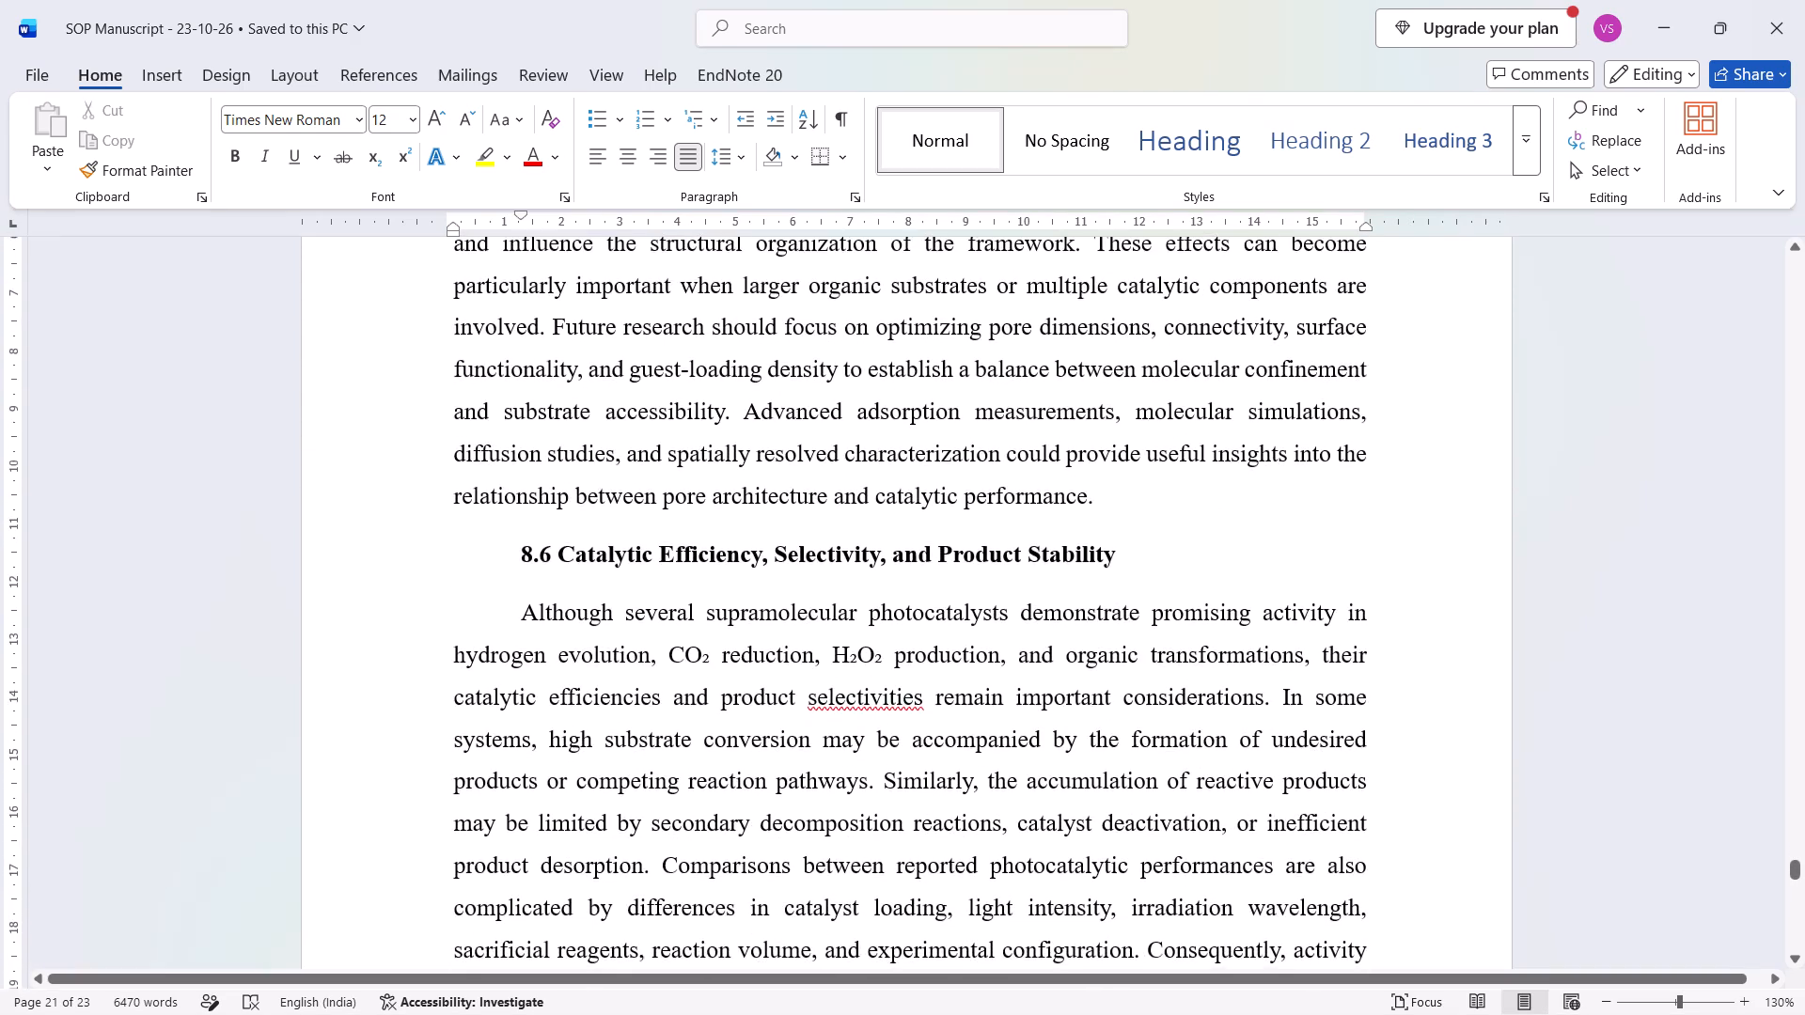
pyautogui.scroll(-2, 768, 894)
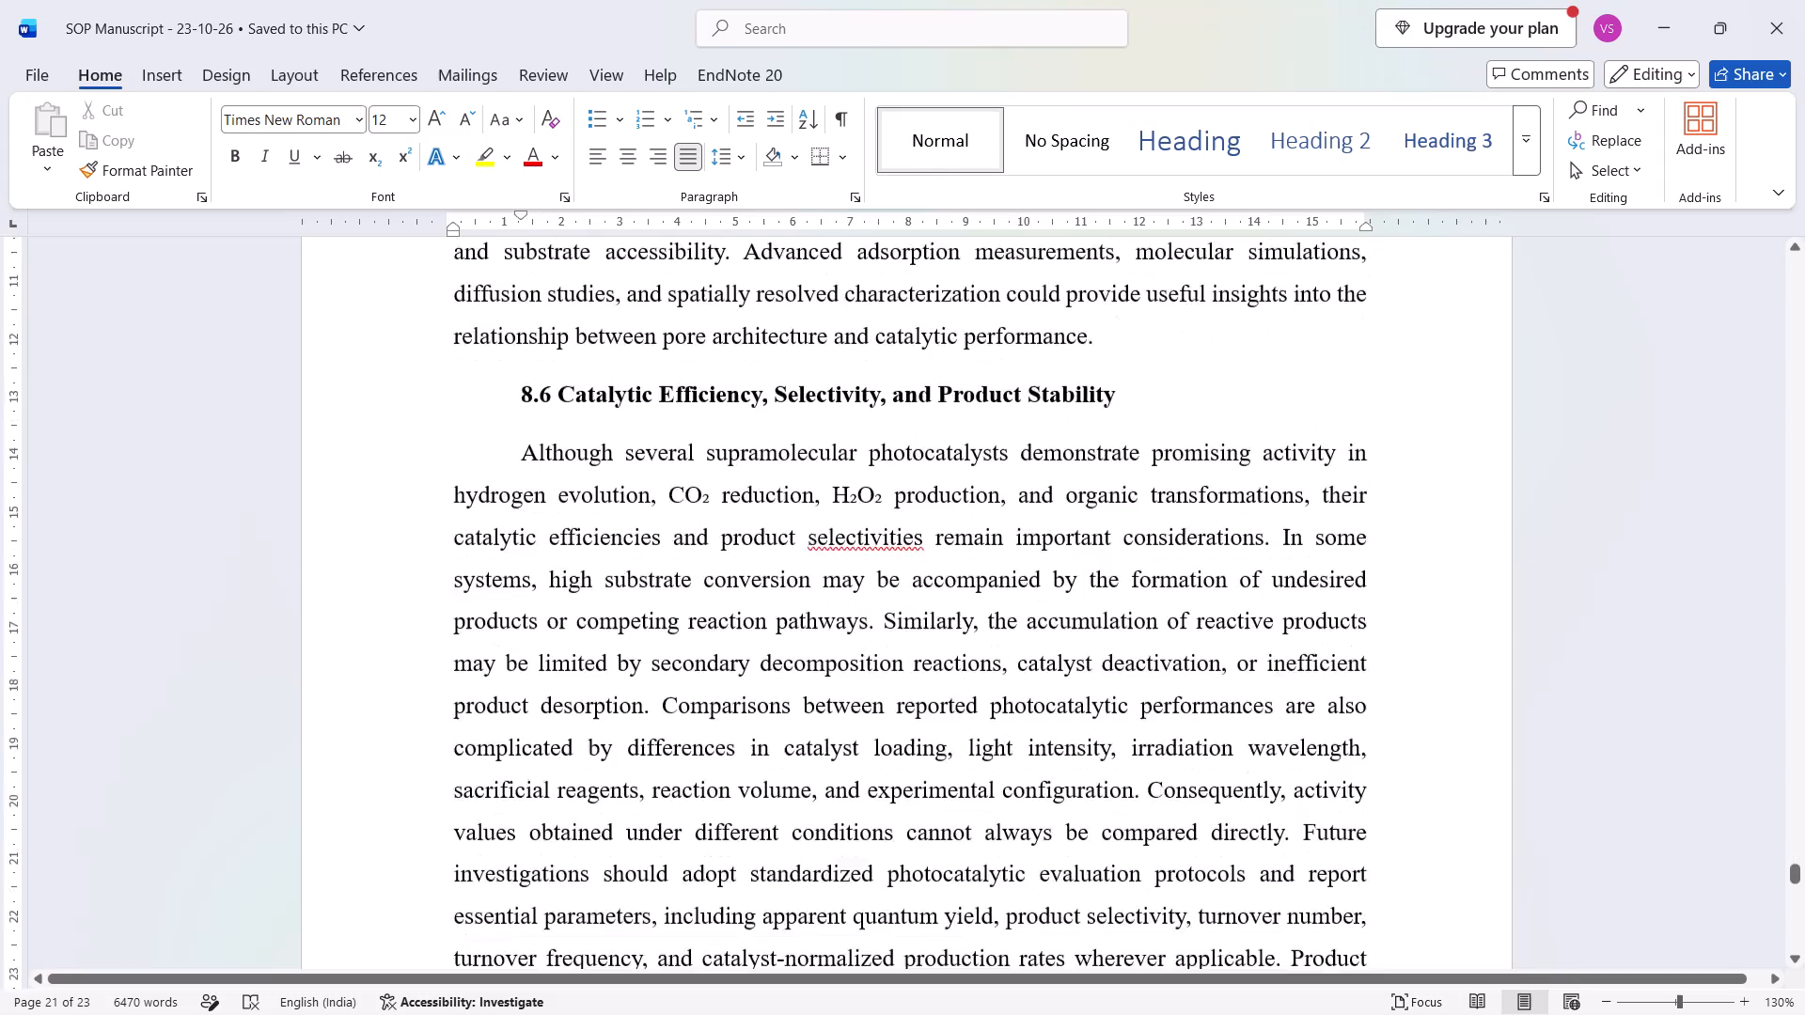
pyautogui.scroll(-5, 768, 894)
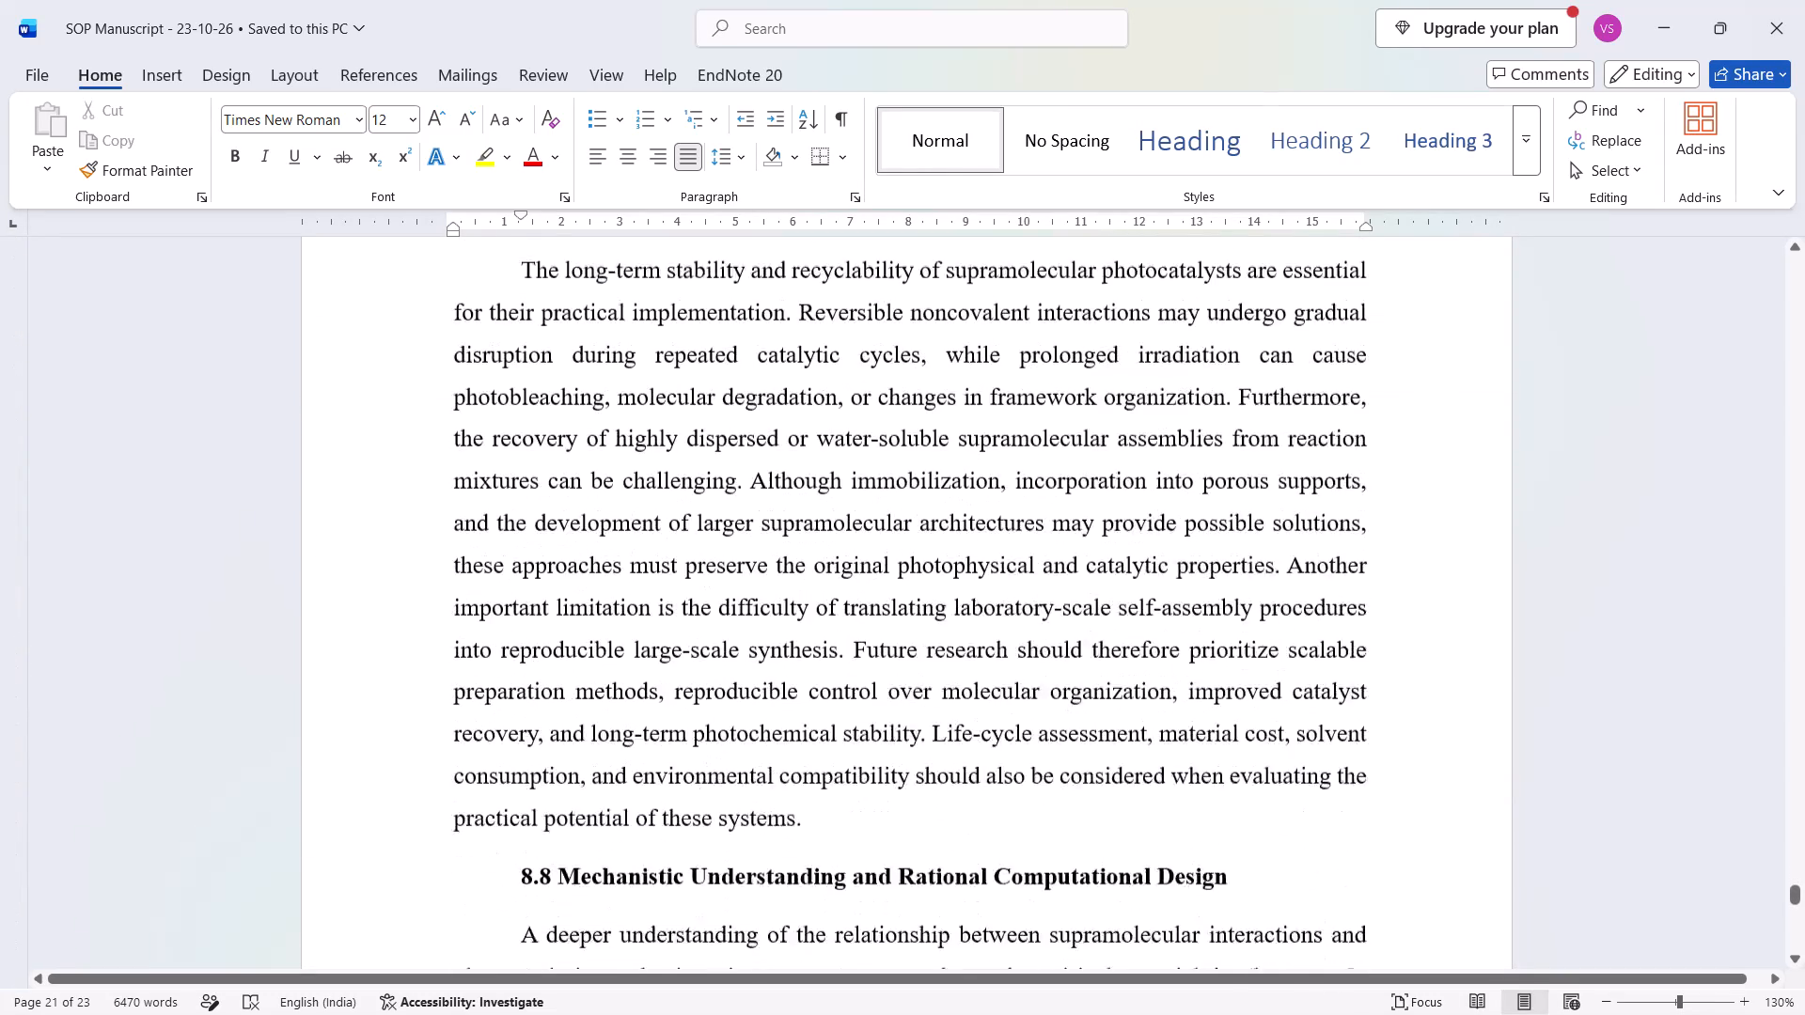
pyautogui.scroll(-5, 768, 894)
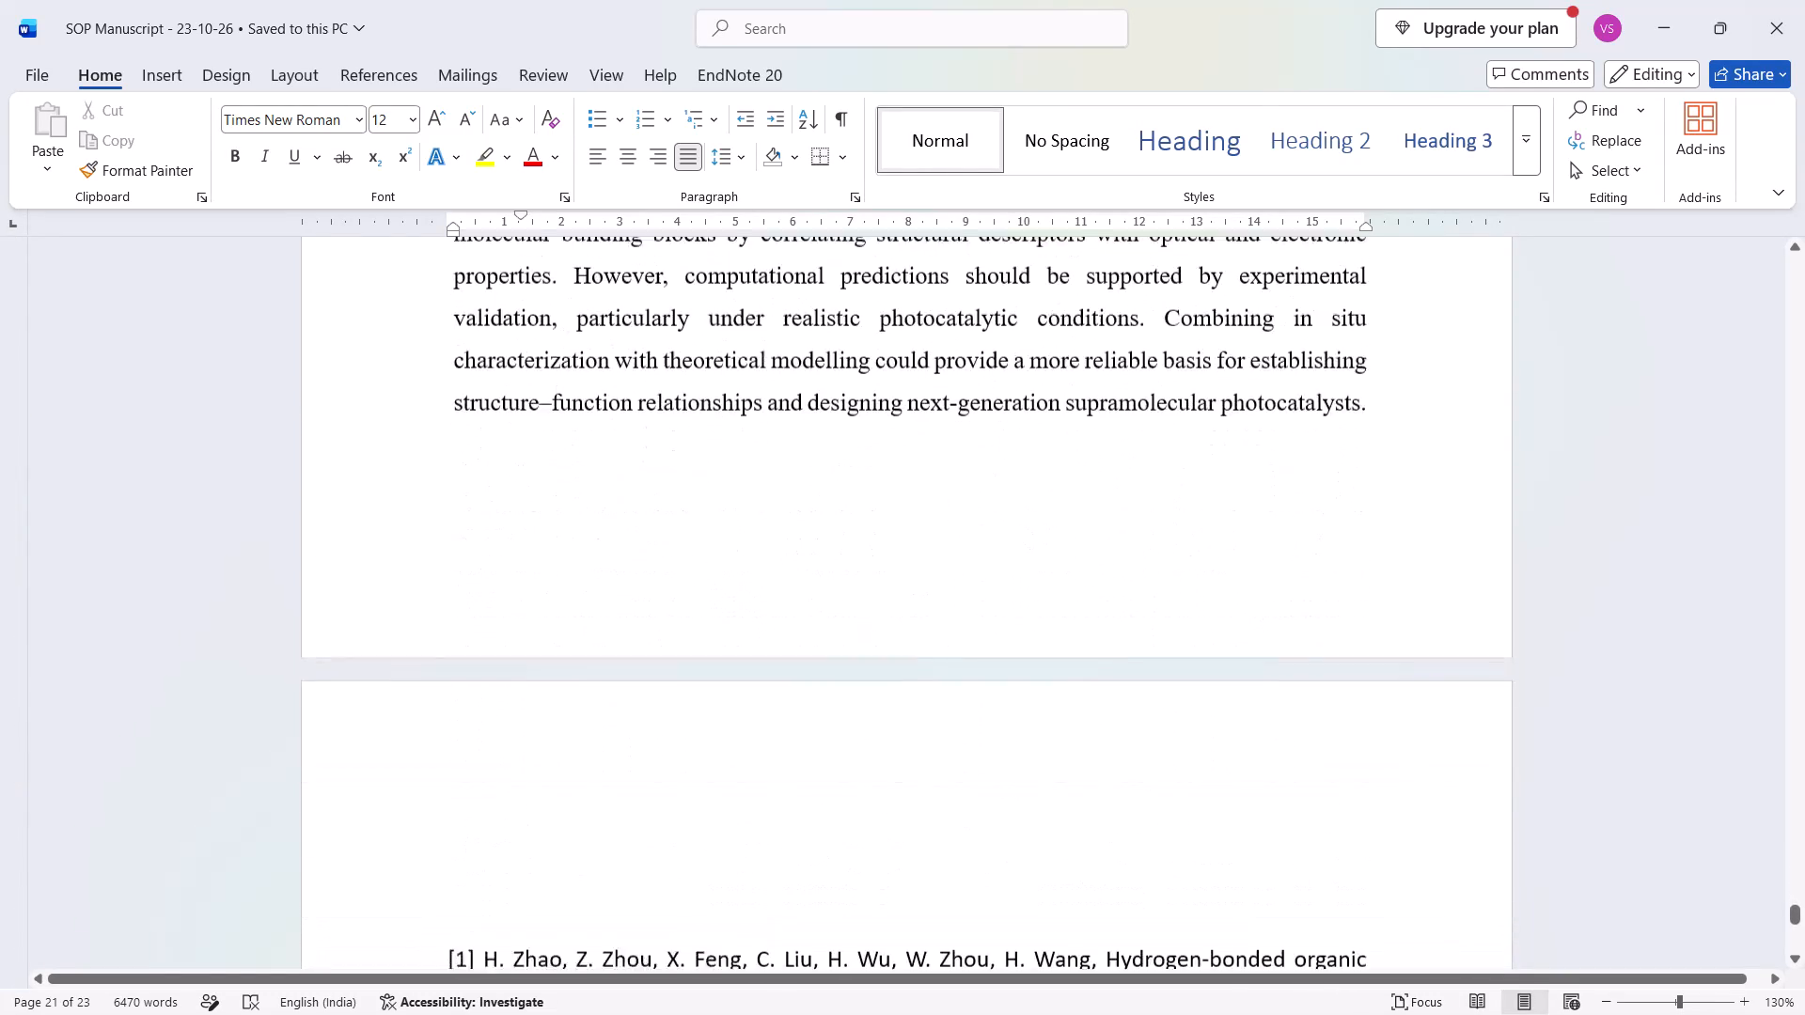
pyautogui.scroll(-1, 768, 894)
pyautogui.scroll(3, 768, 894)
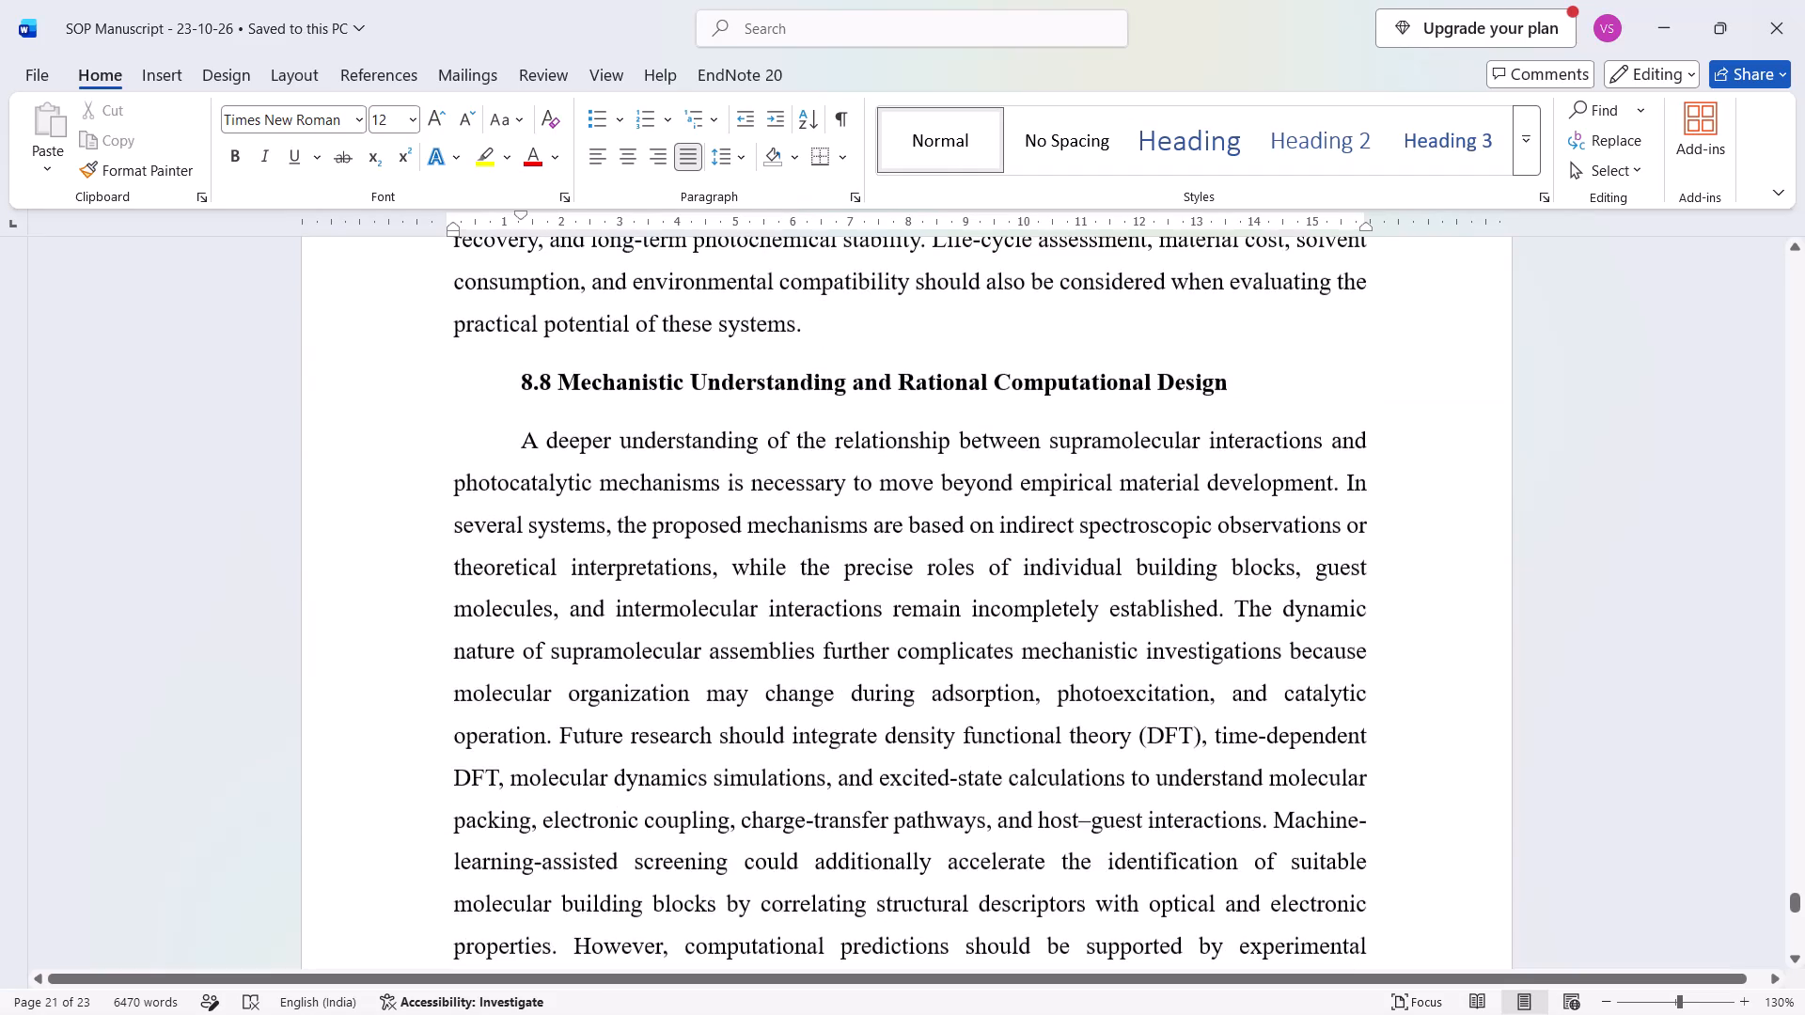
pyautogui.scroll(3, 768, 894)
pyautogui.hotkey('ctrl', 's')
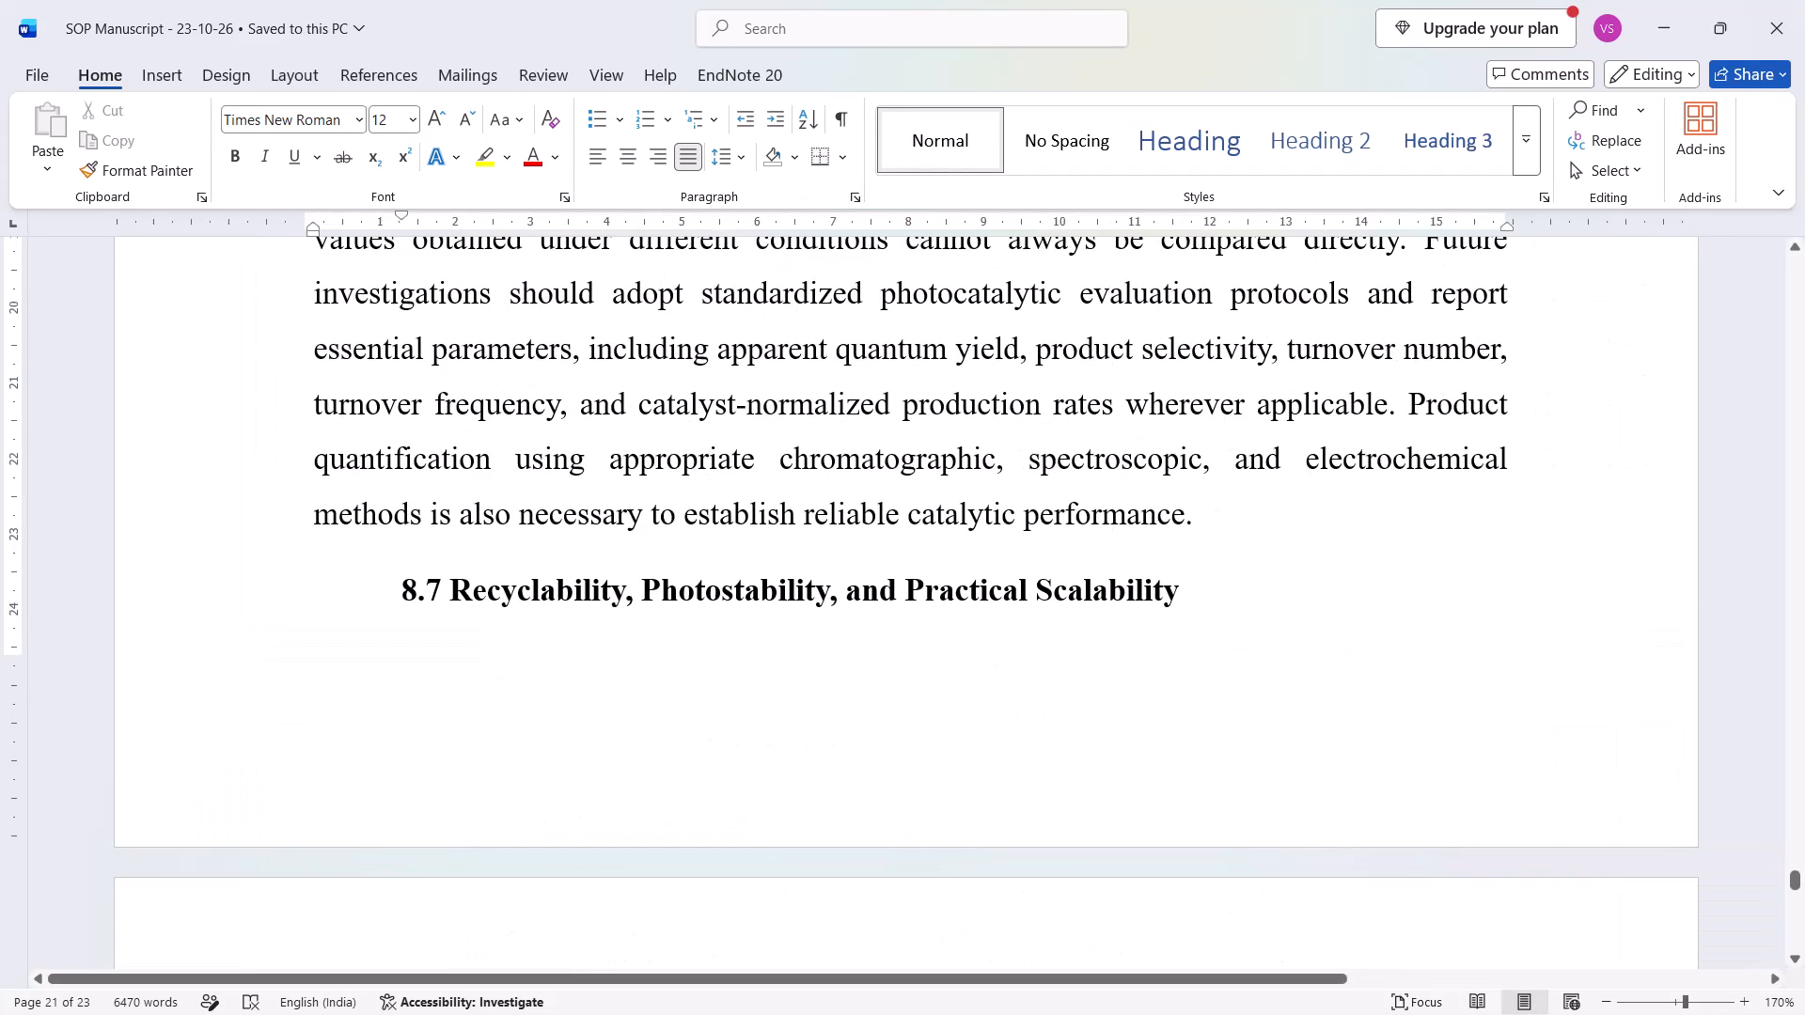
# Look back from section 8.6 through the numbered points to the start of the Conclusion, and save the manuscript.
pyautogui.keyDown('ctrl'); pyautogui.scroll(-3, 768, 894); pyautogui.keyUp('ctrl')
pyautogui.scroll(2, 768, 894)
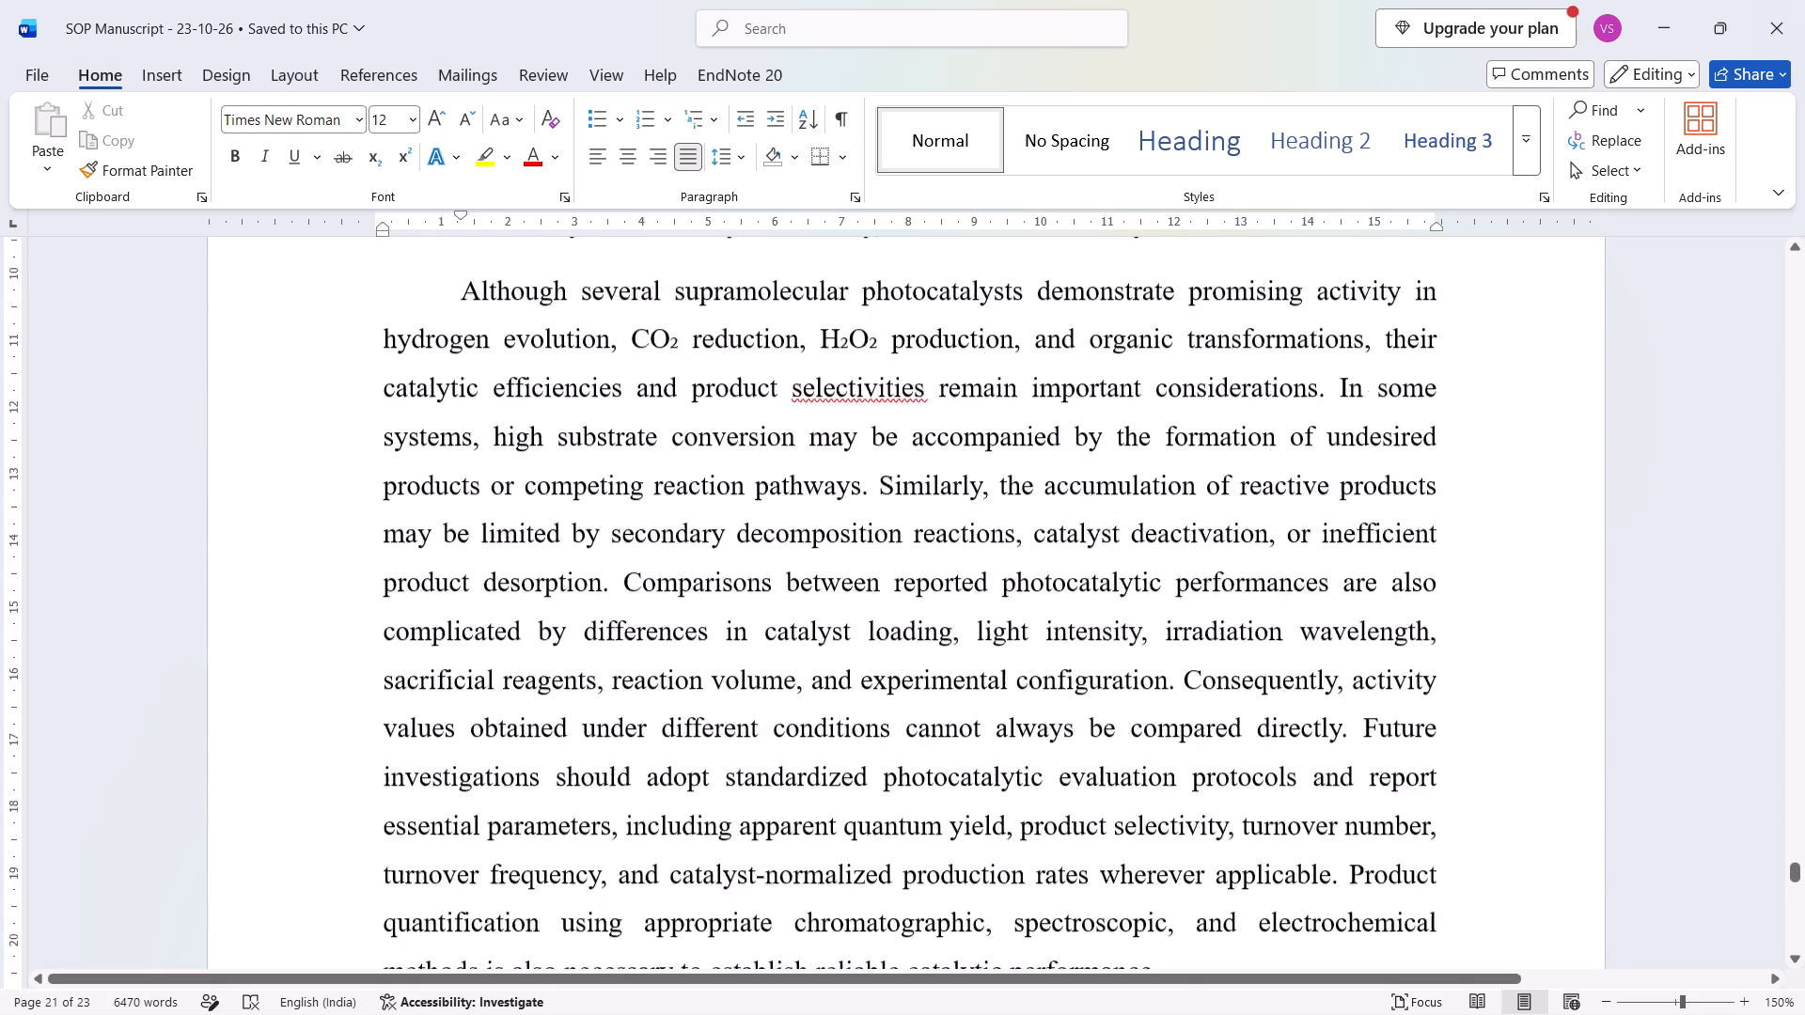
pyautogui.scroll(3, 768, 894)
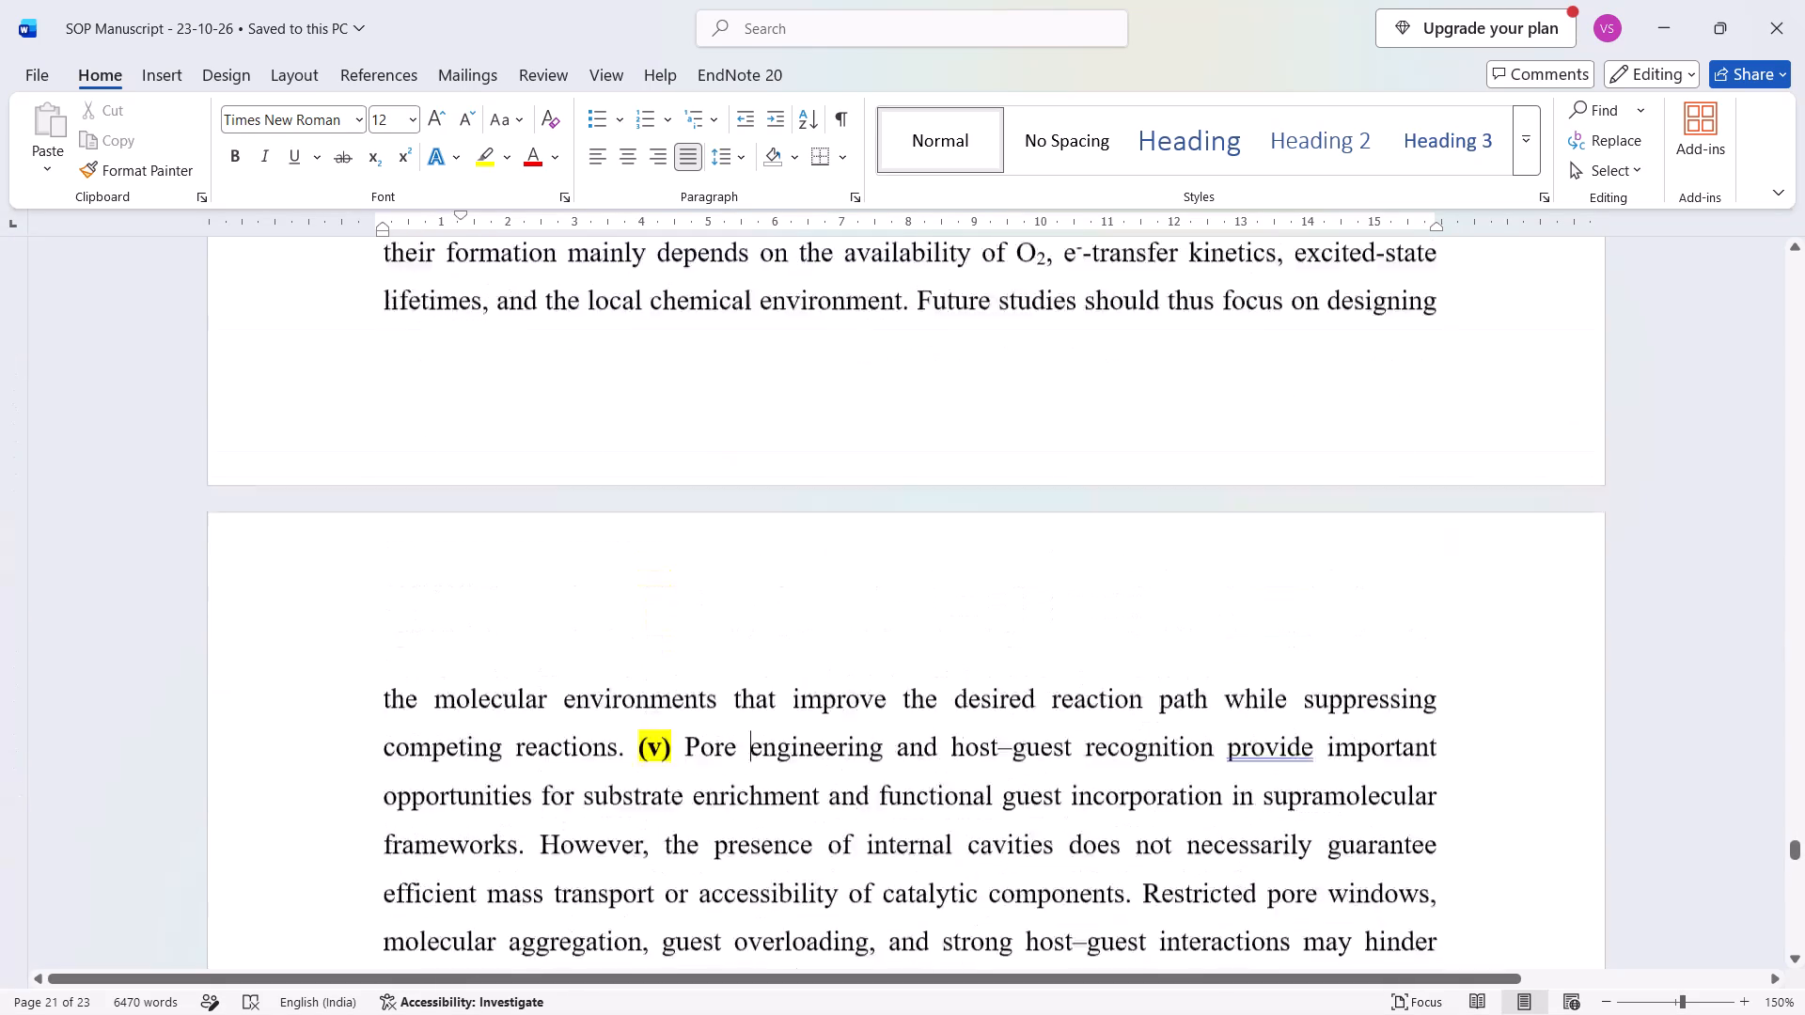
pyautogui.scroll(3, 768, 894)
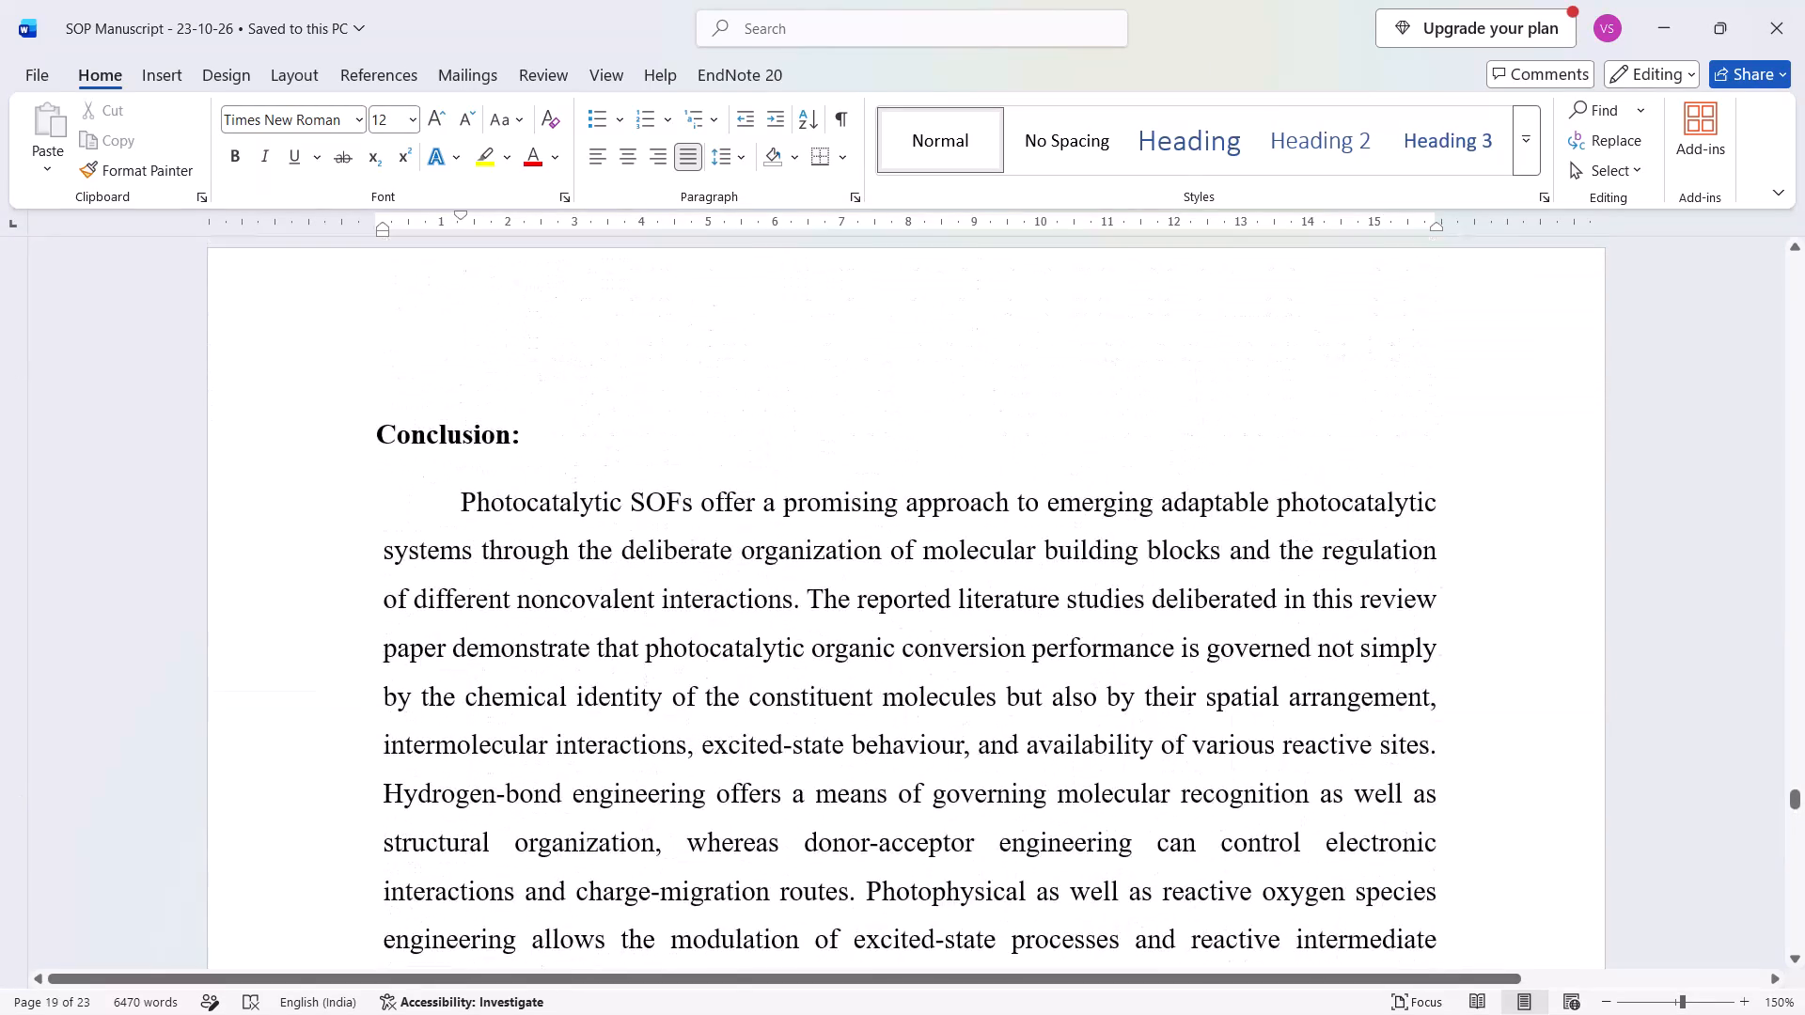
pyautogui.hotkey('ctrl', 's')
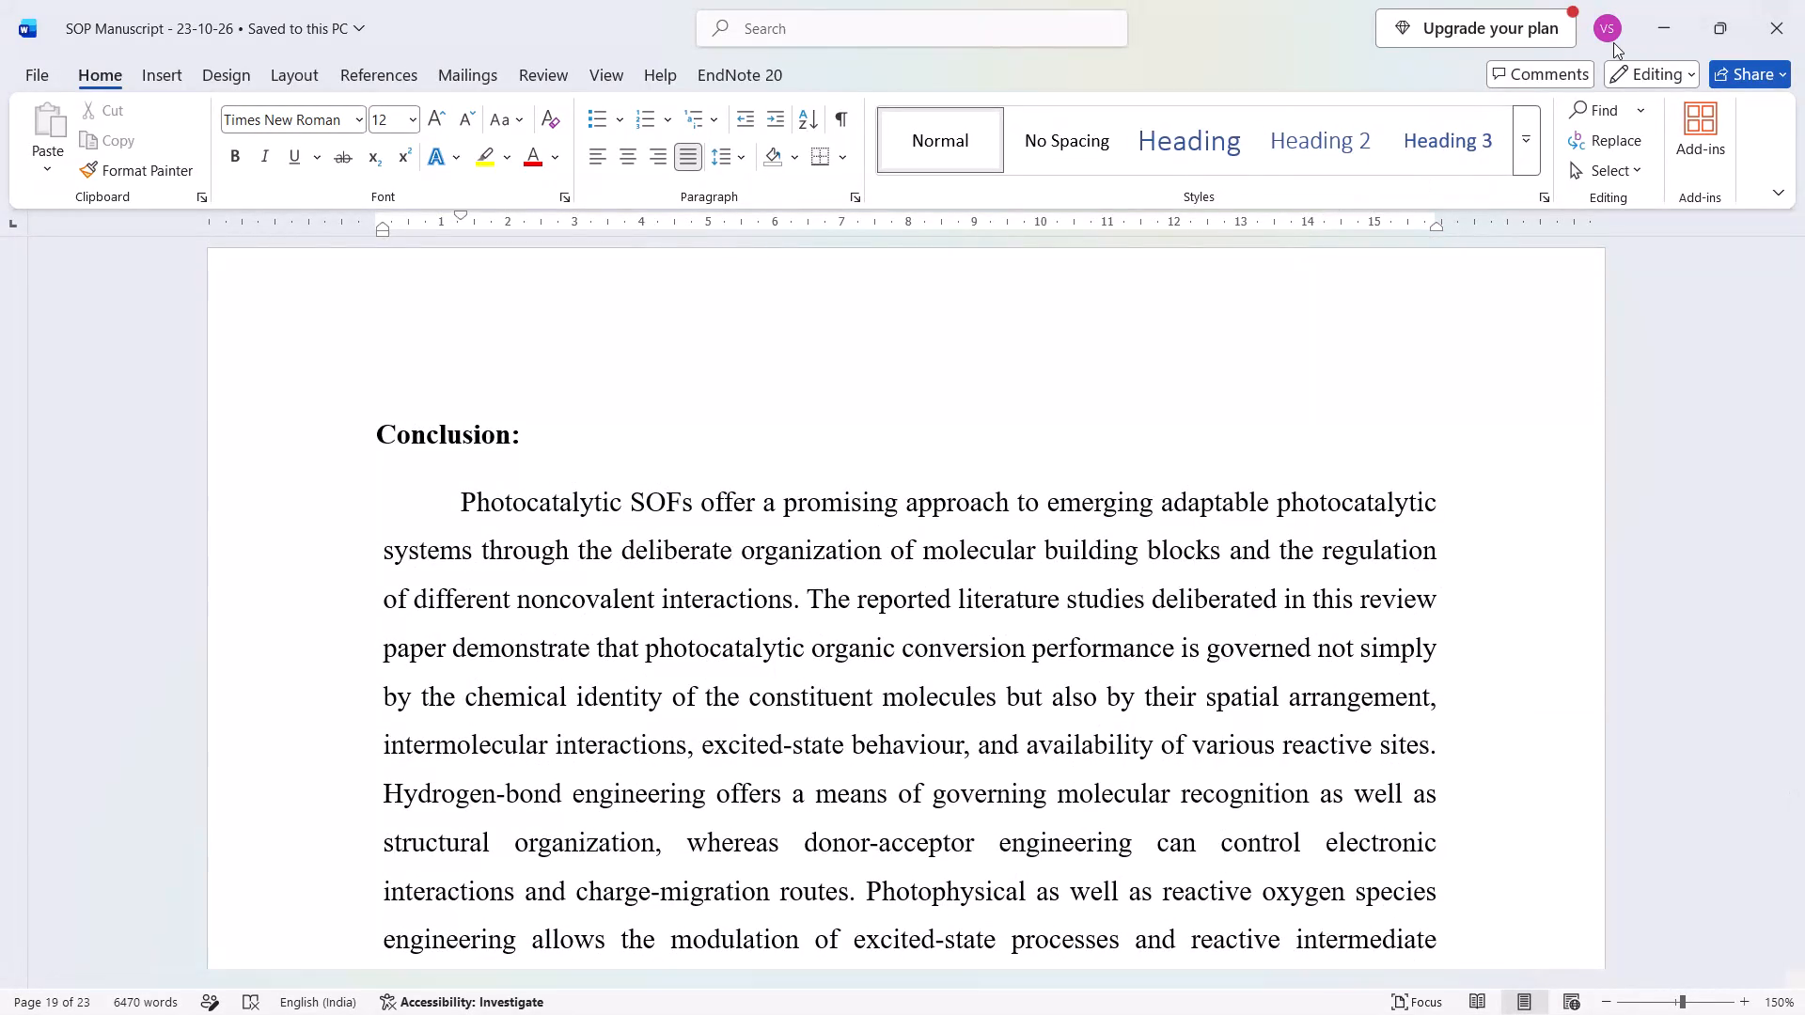
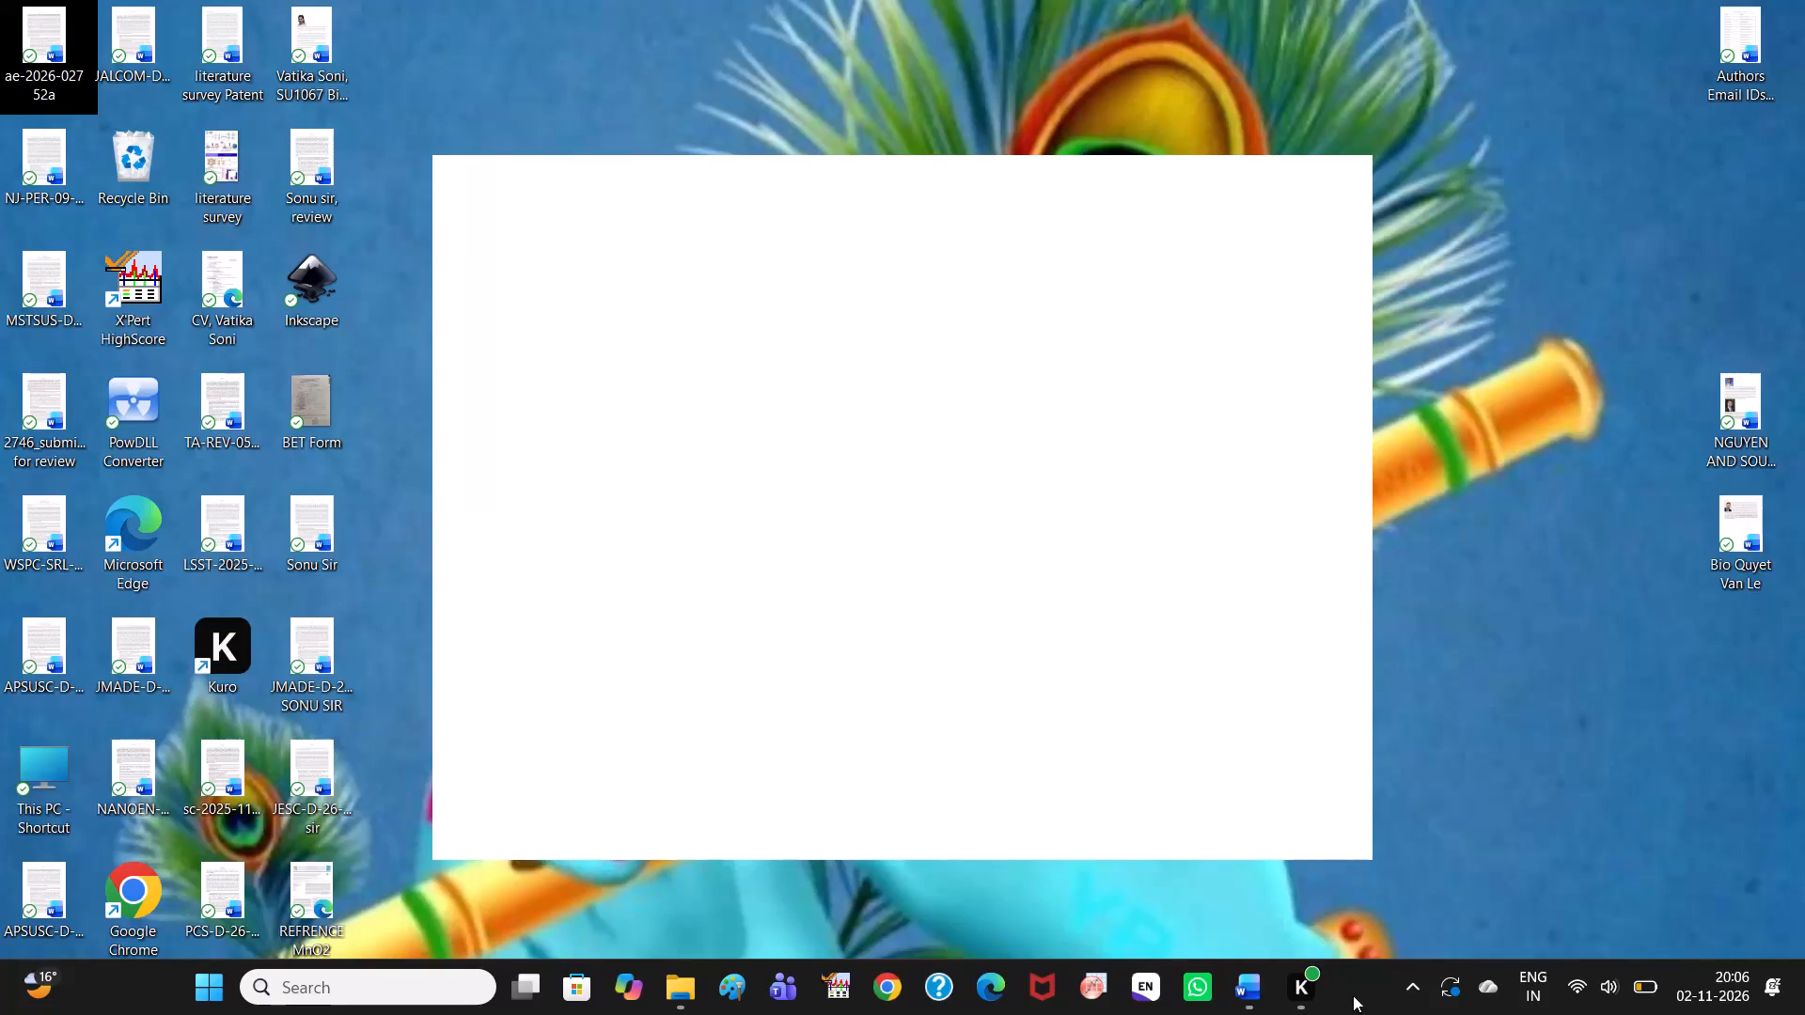
# Switch back to the SOP Manuscript in Word, save it and close the document.
pyautogui.click(1258, 985)
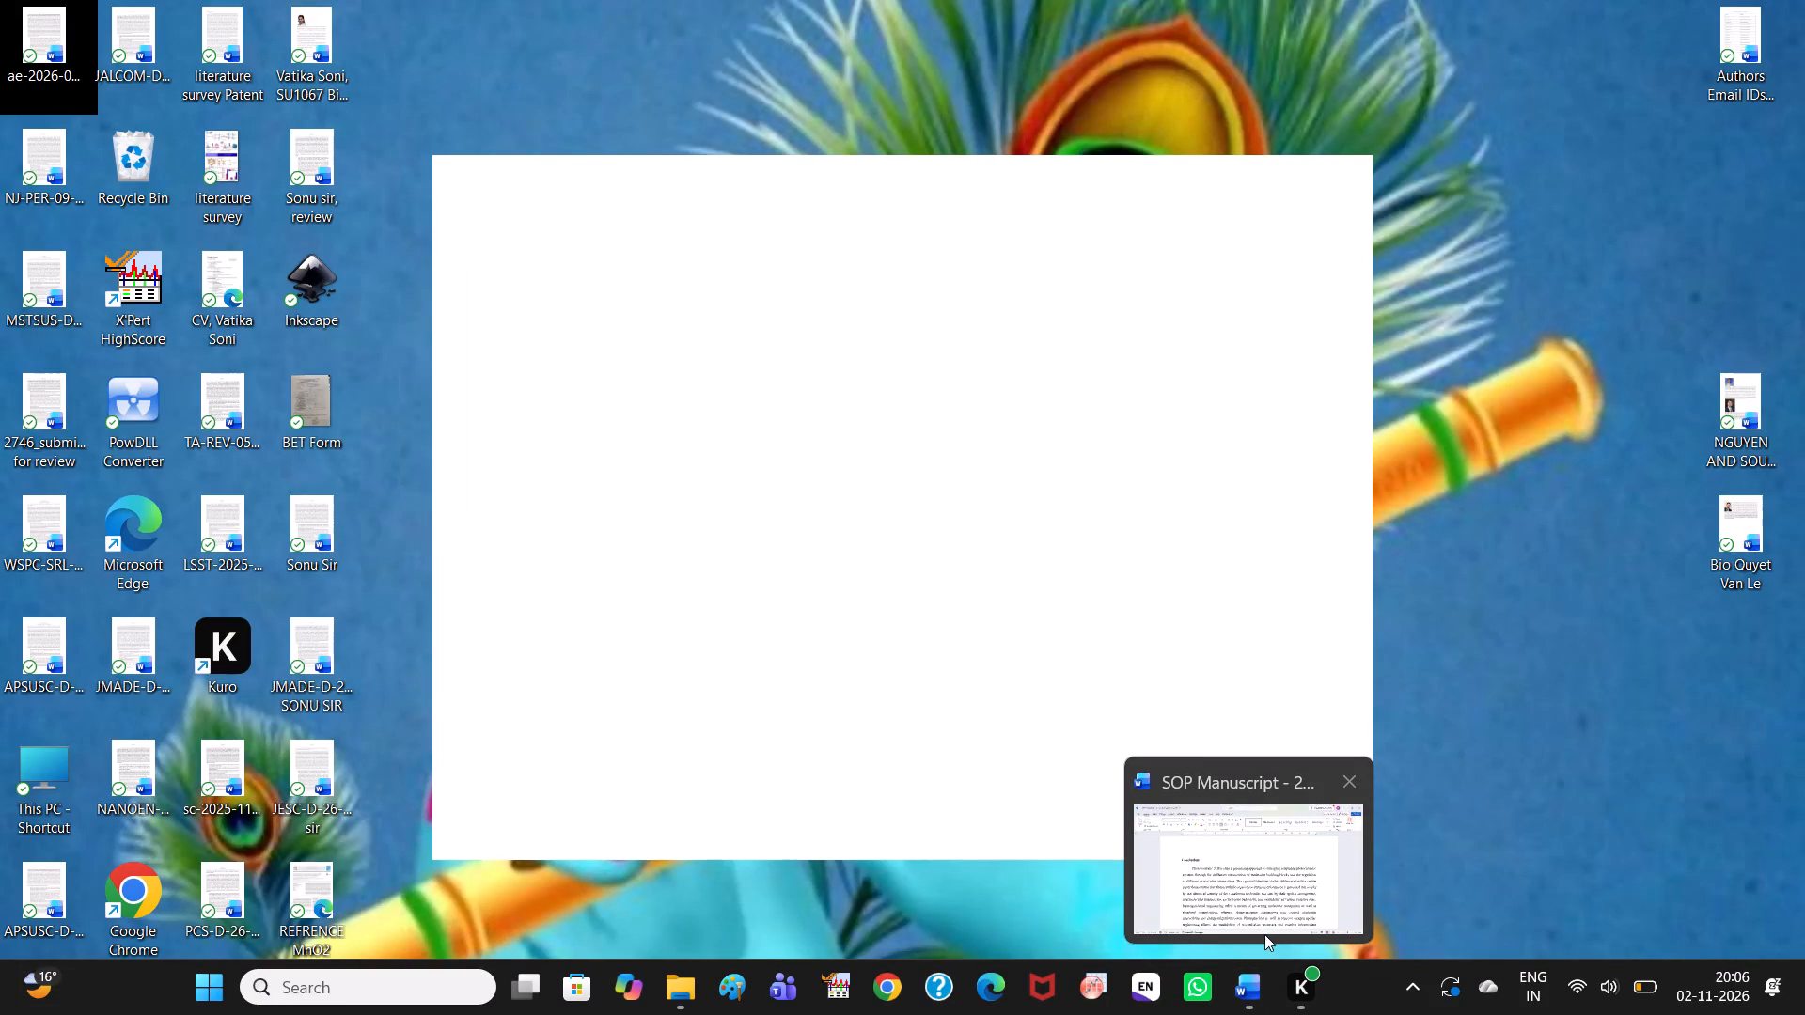
pyautogui.click(1261, 895)
pyautogui.hotkey('ctrl', 's')
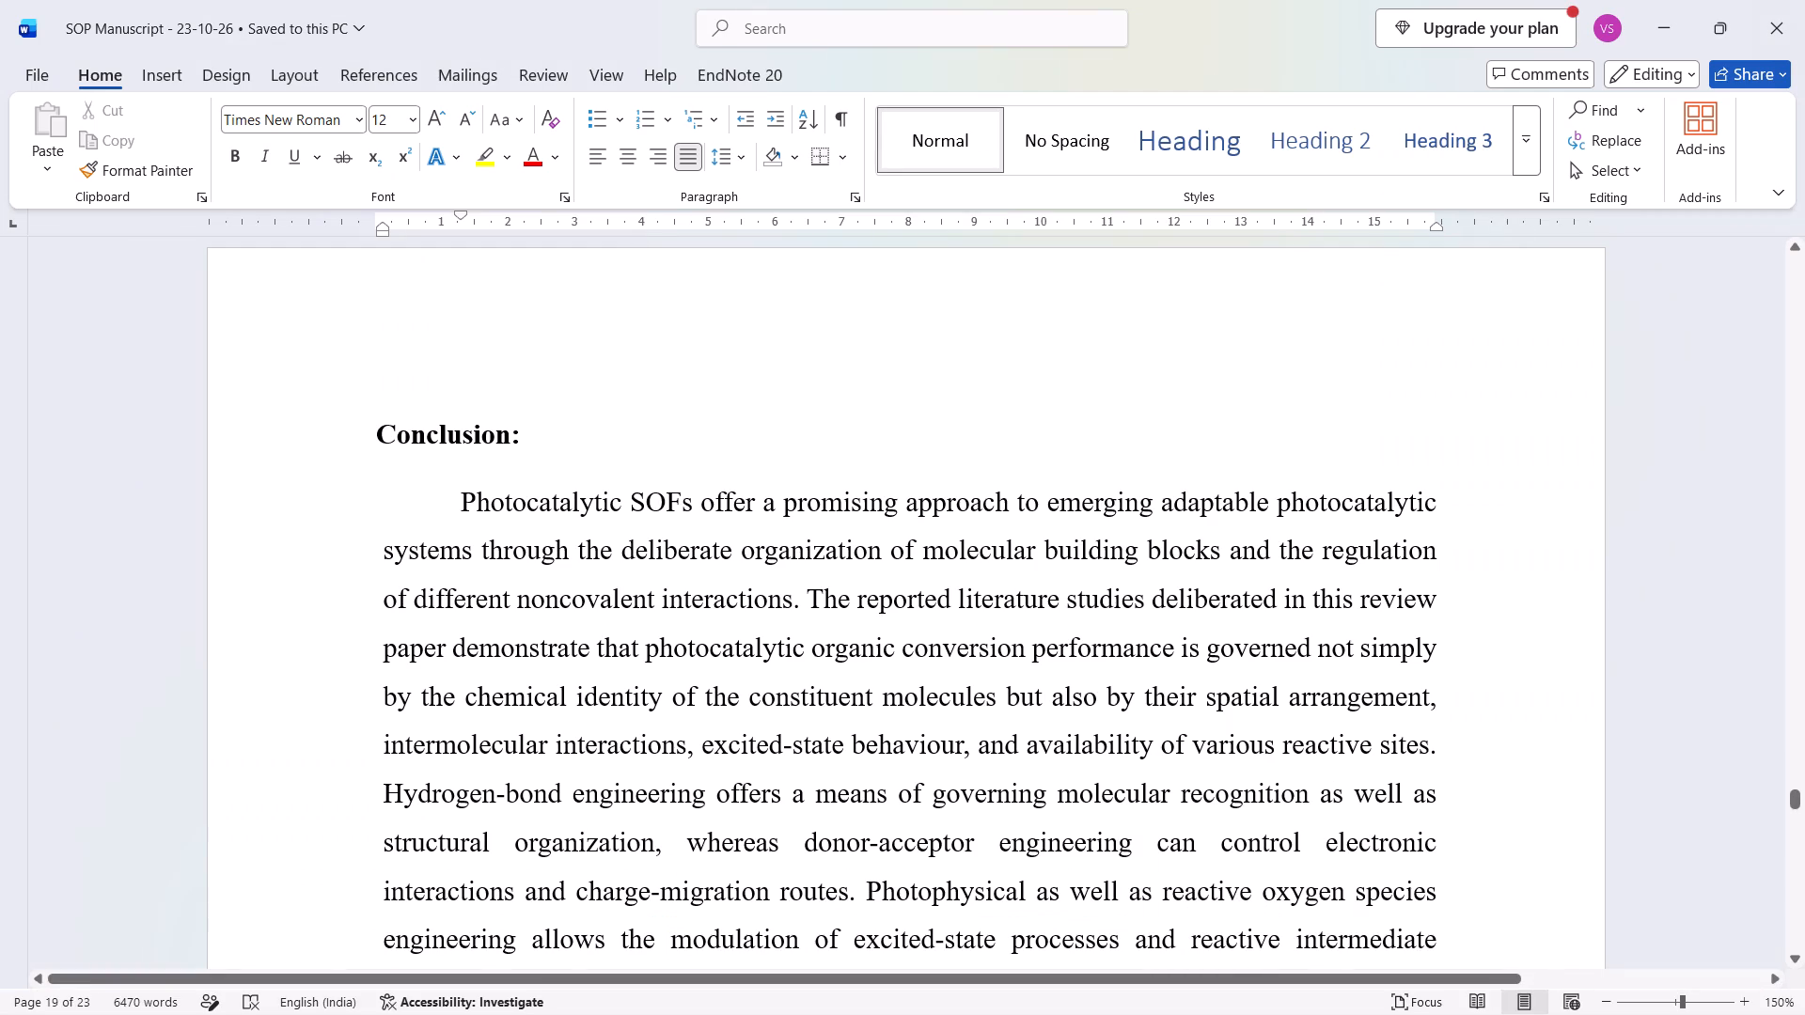
pyautogui.click(1790, 36)
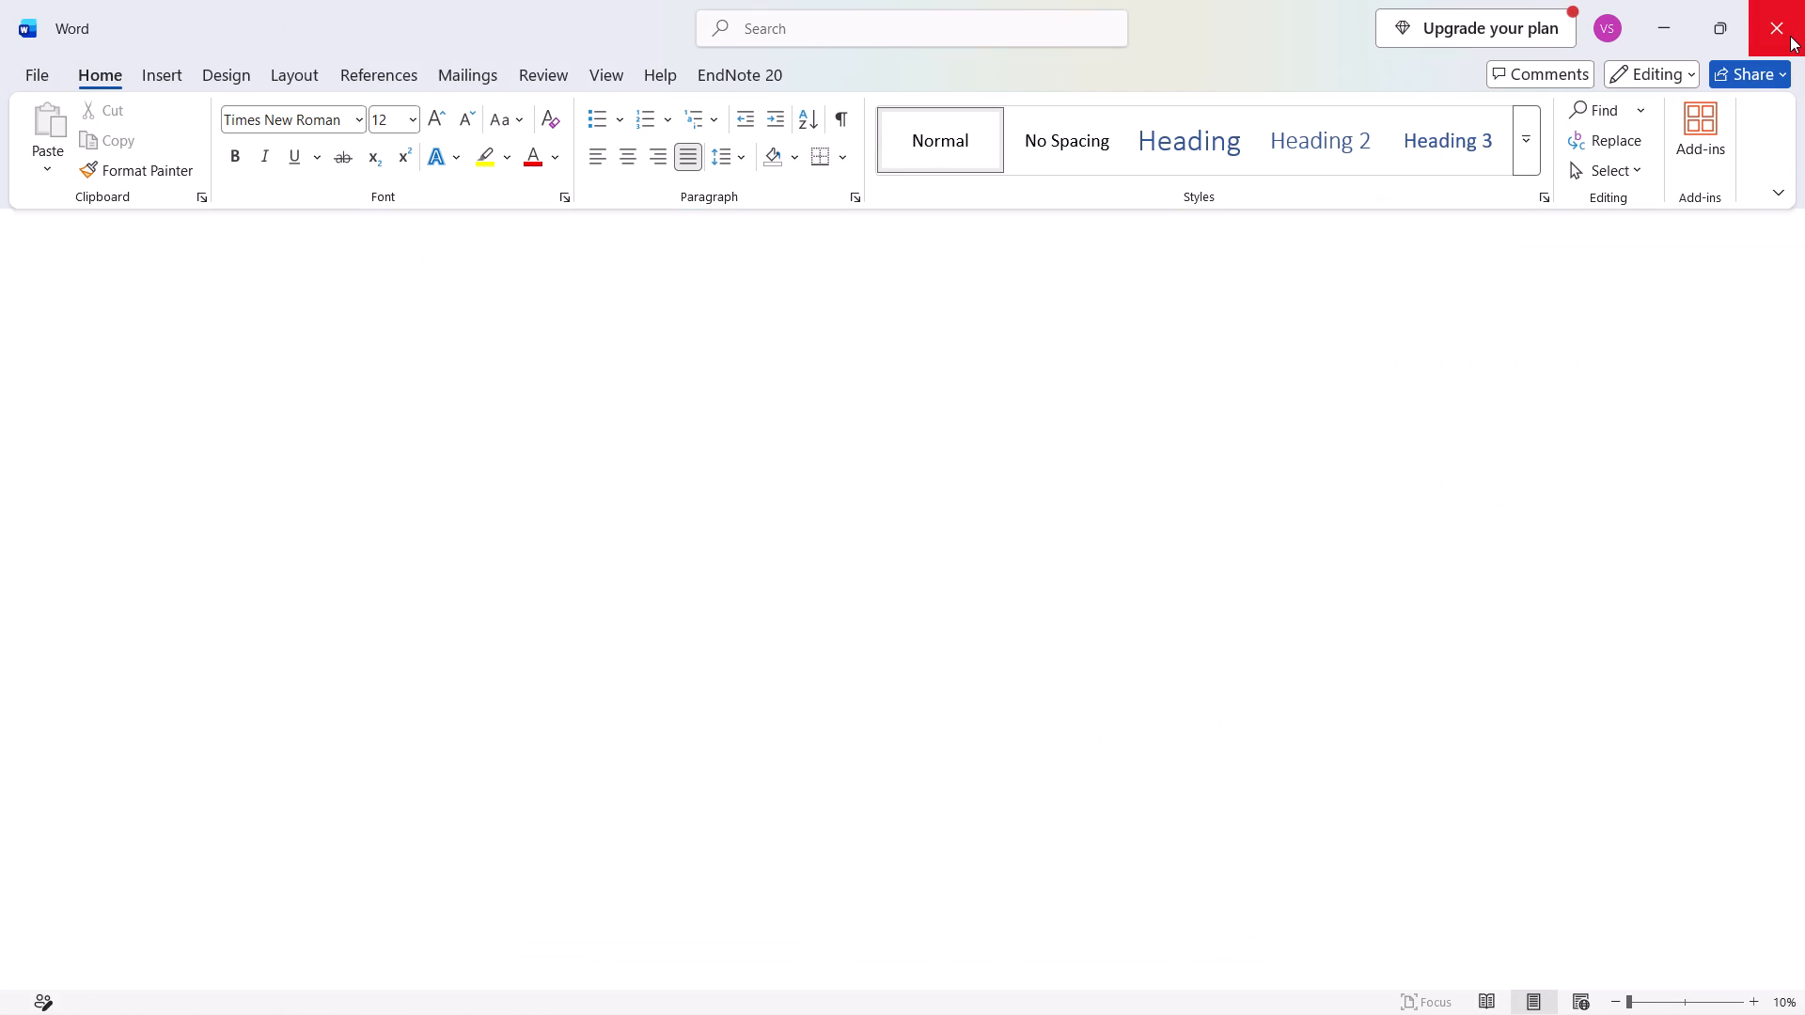
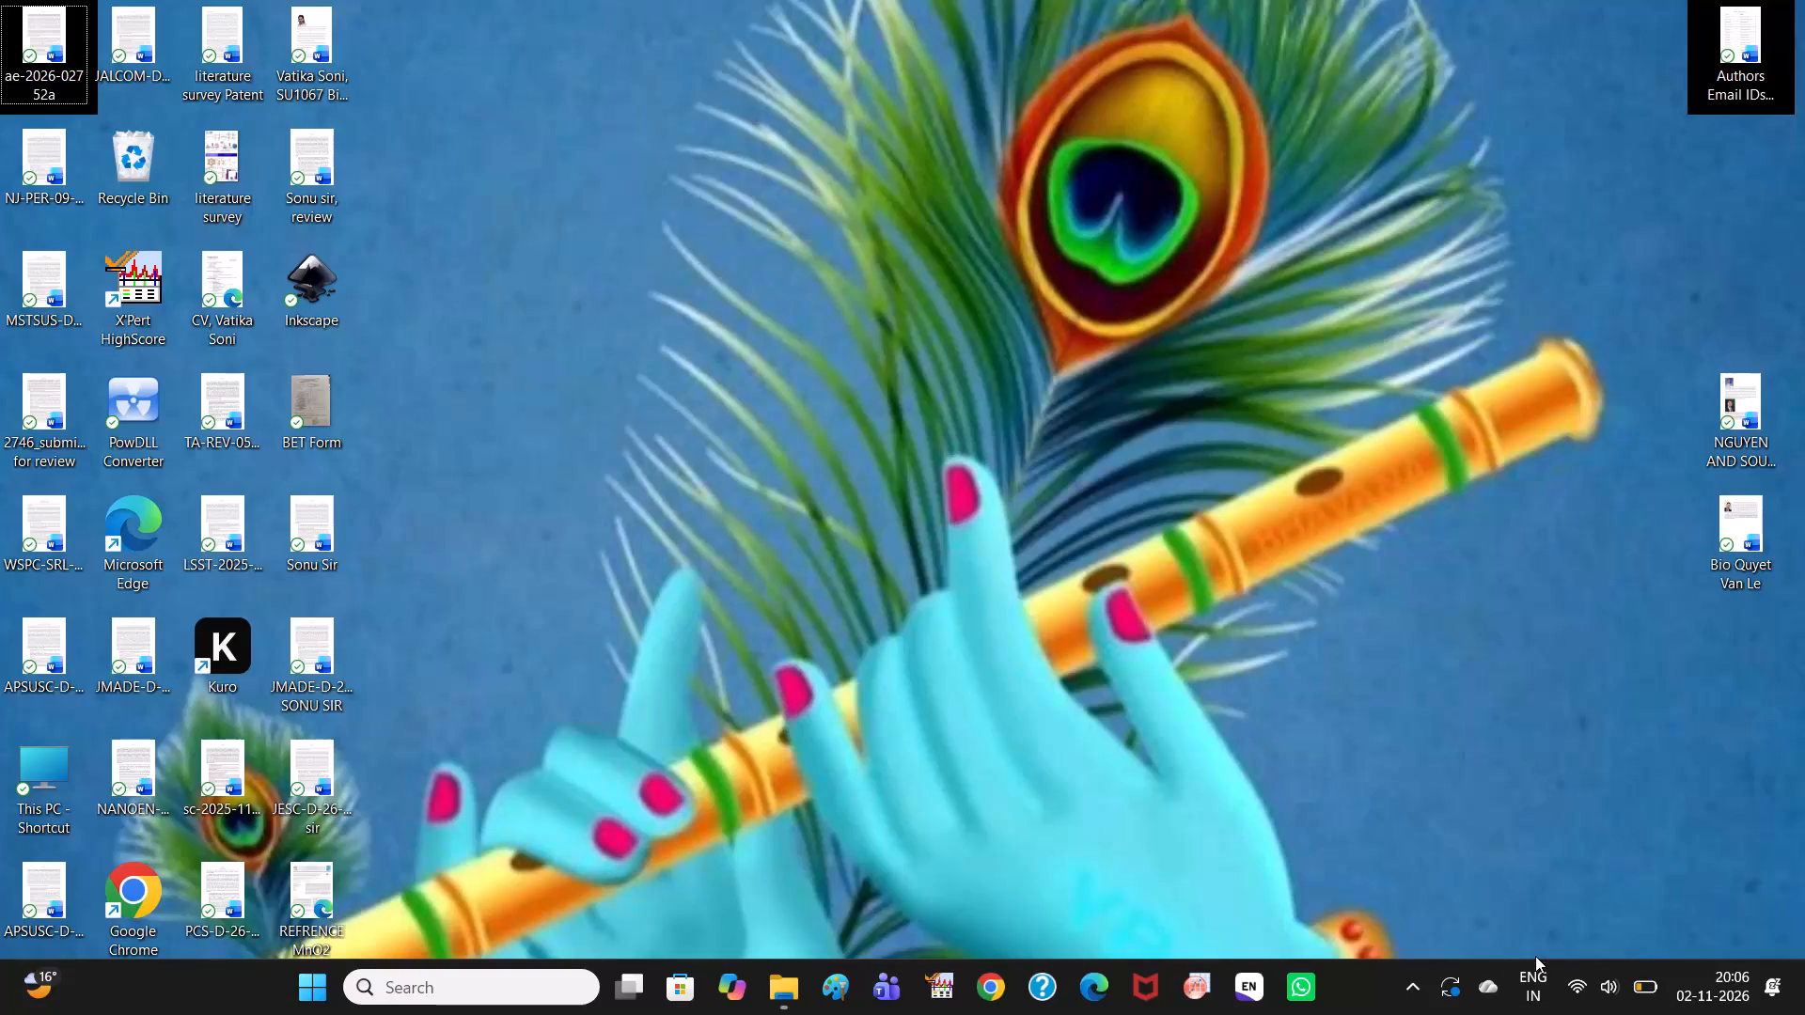
# Turn off the computer's Wi-Fi connection.
pyautogui.click(1570, 975)
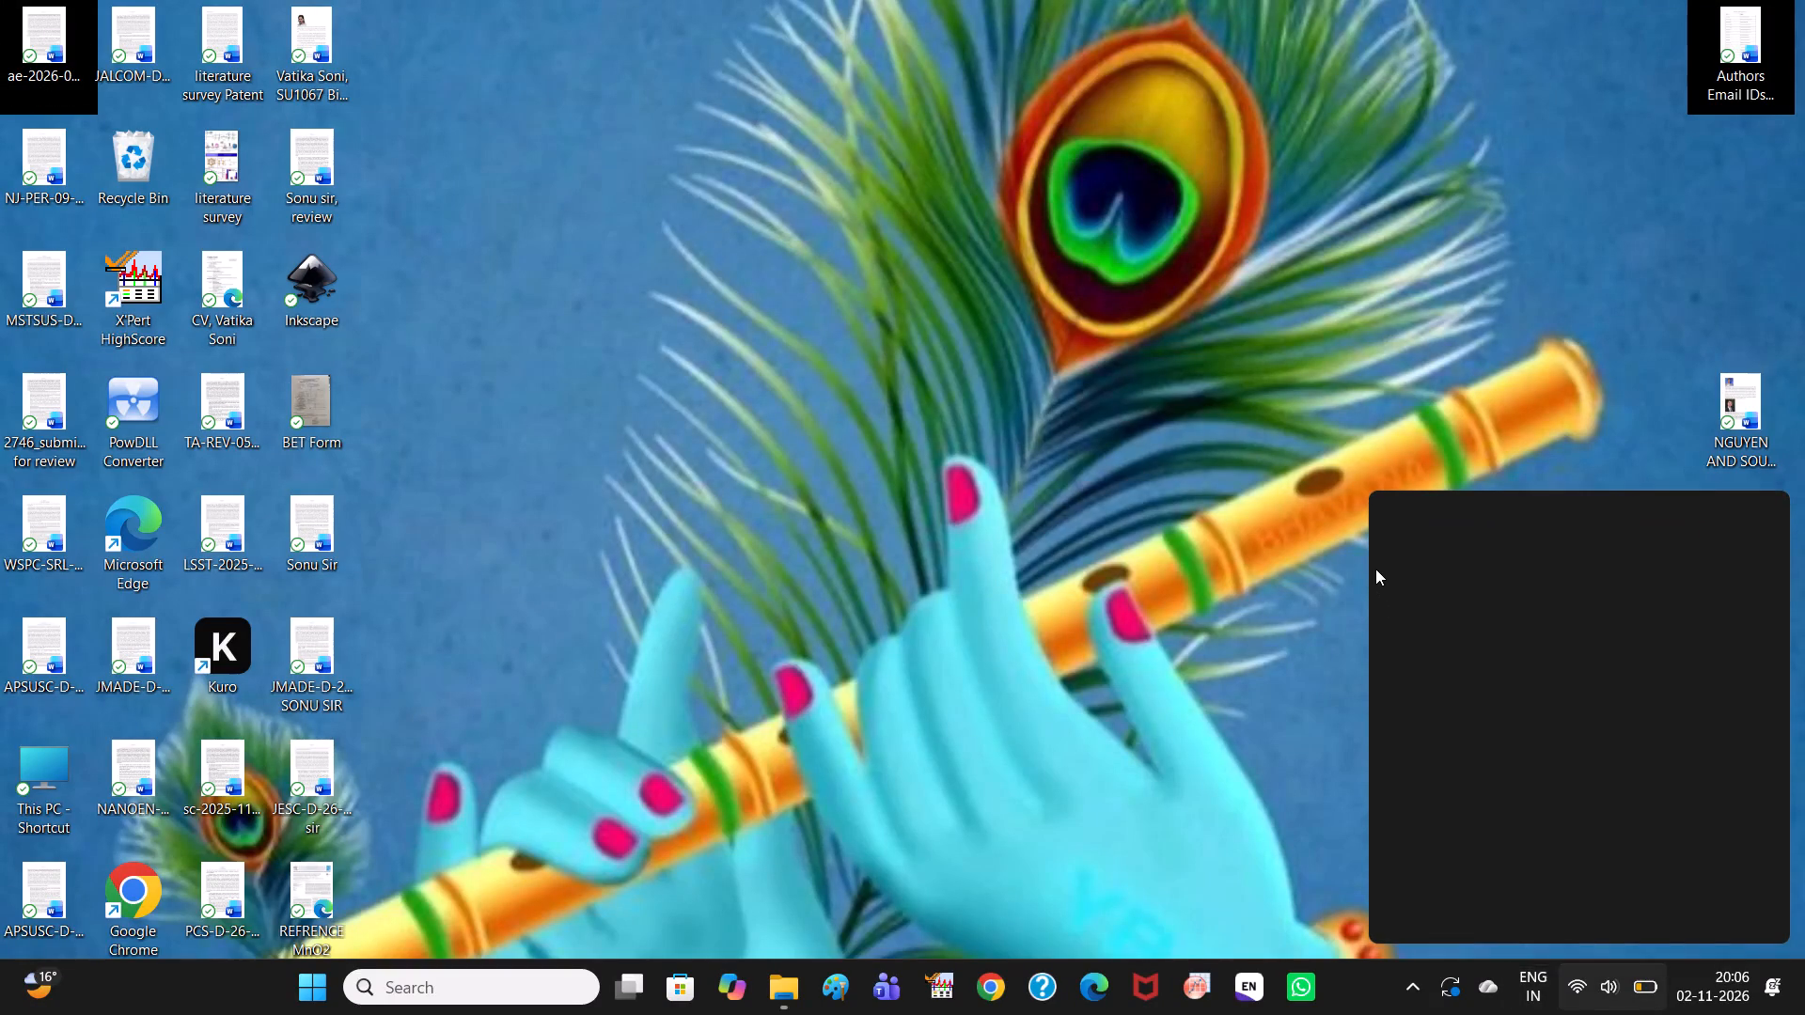
pyautogui.click(1406, 545)
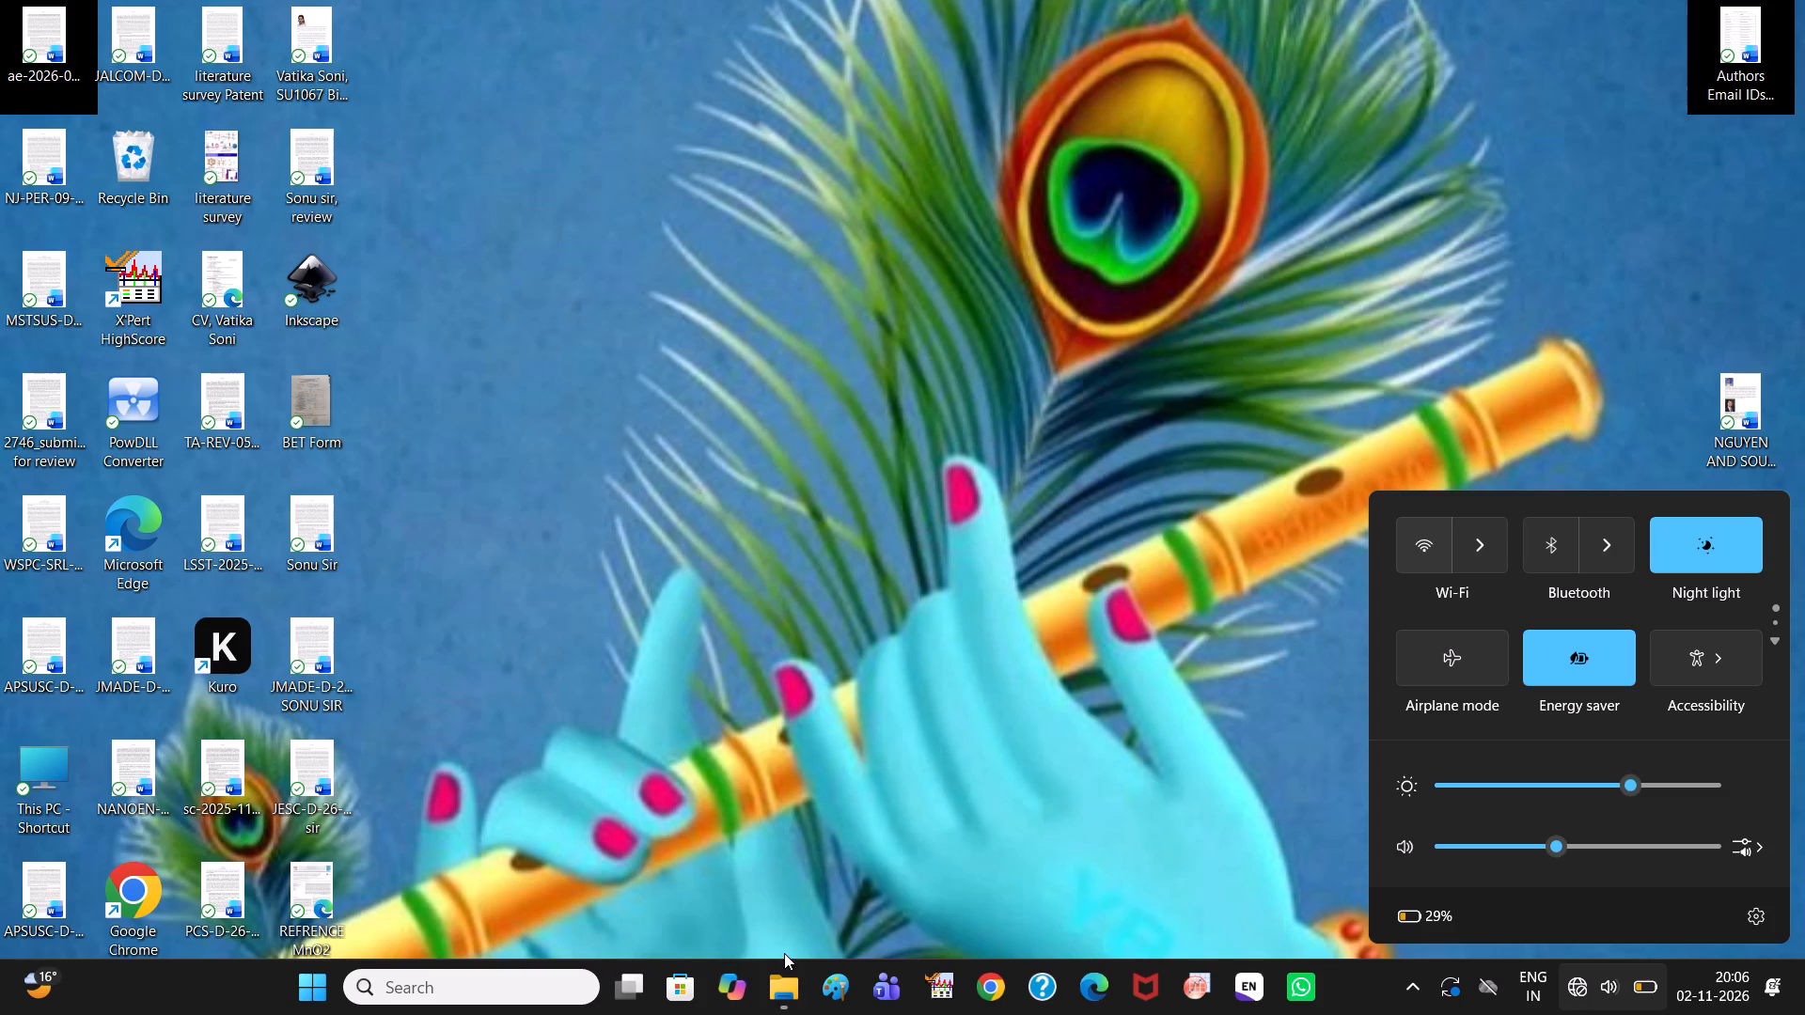
# Bring up the open File Explorer window showing the Desktop folder and close it.
pyautogui.click(783, 988)
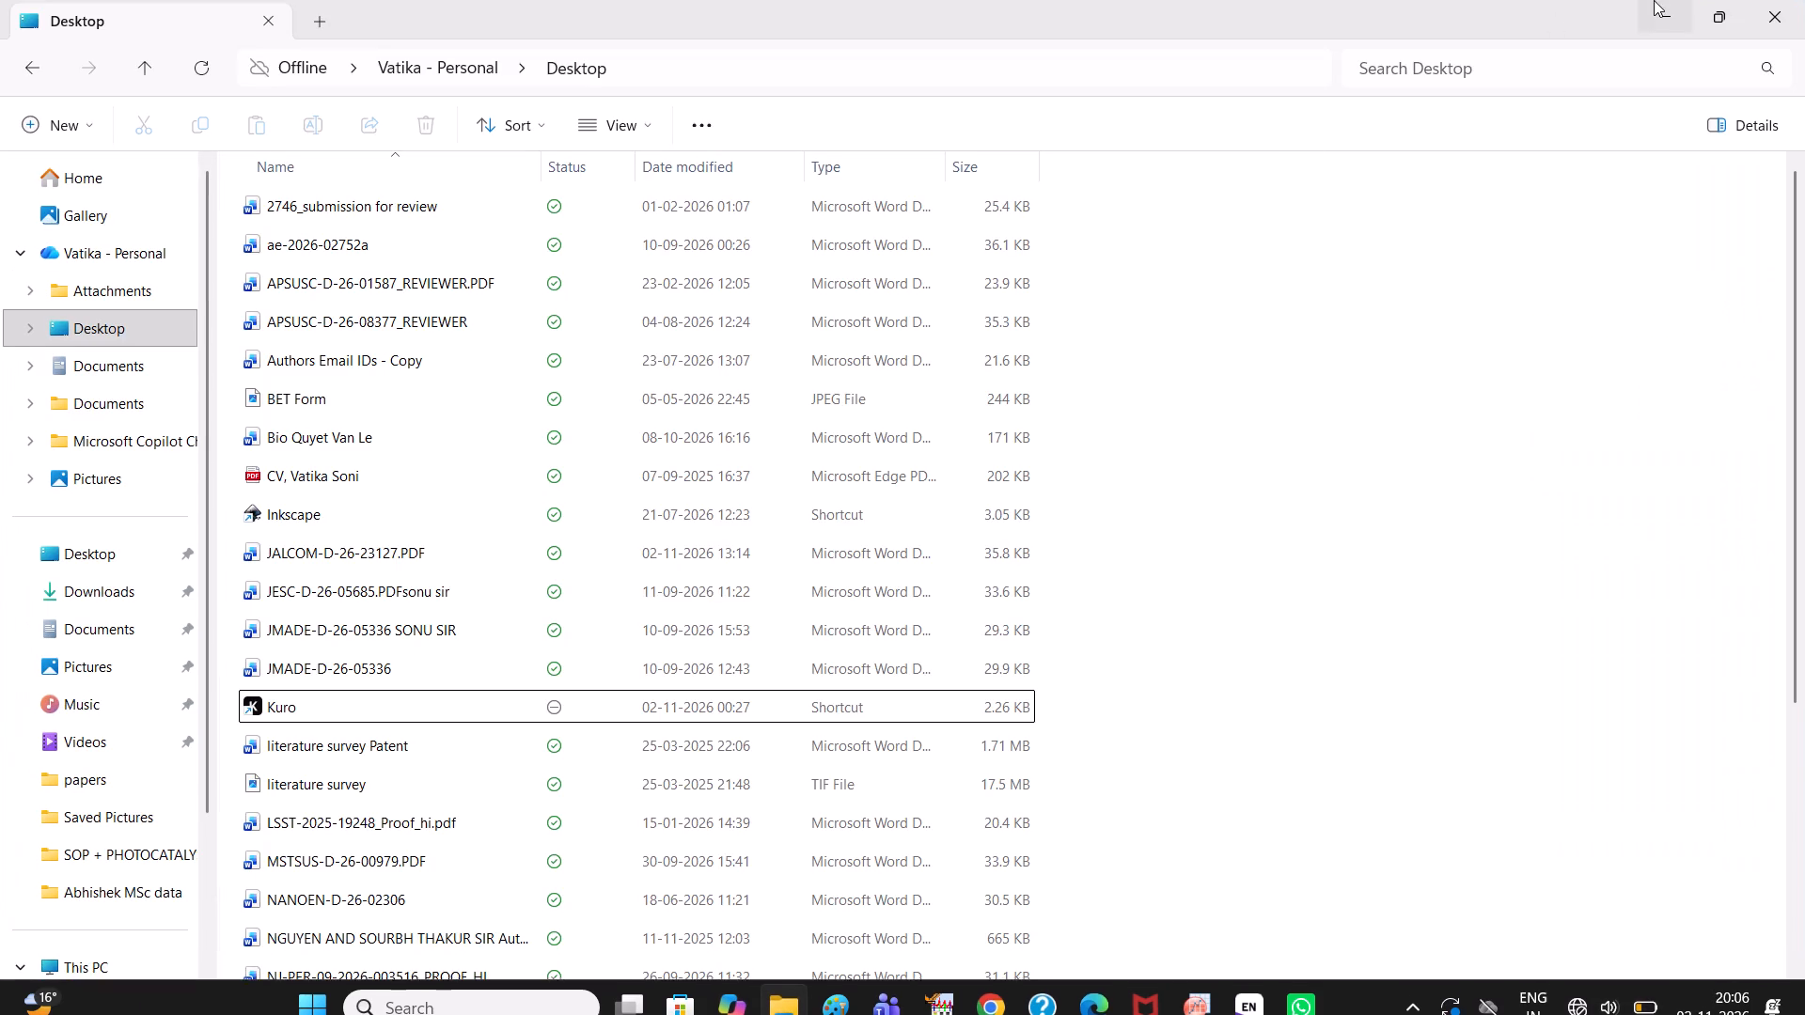
pyautogui.click(1772, 19)
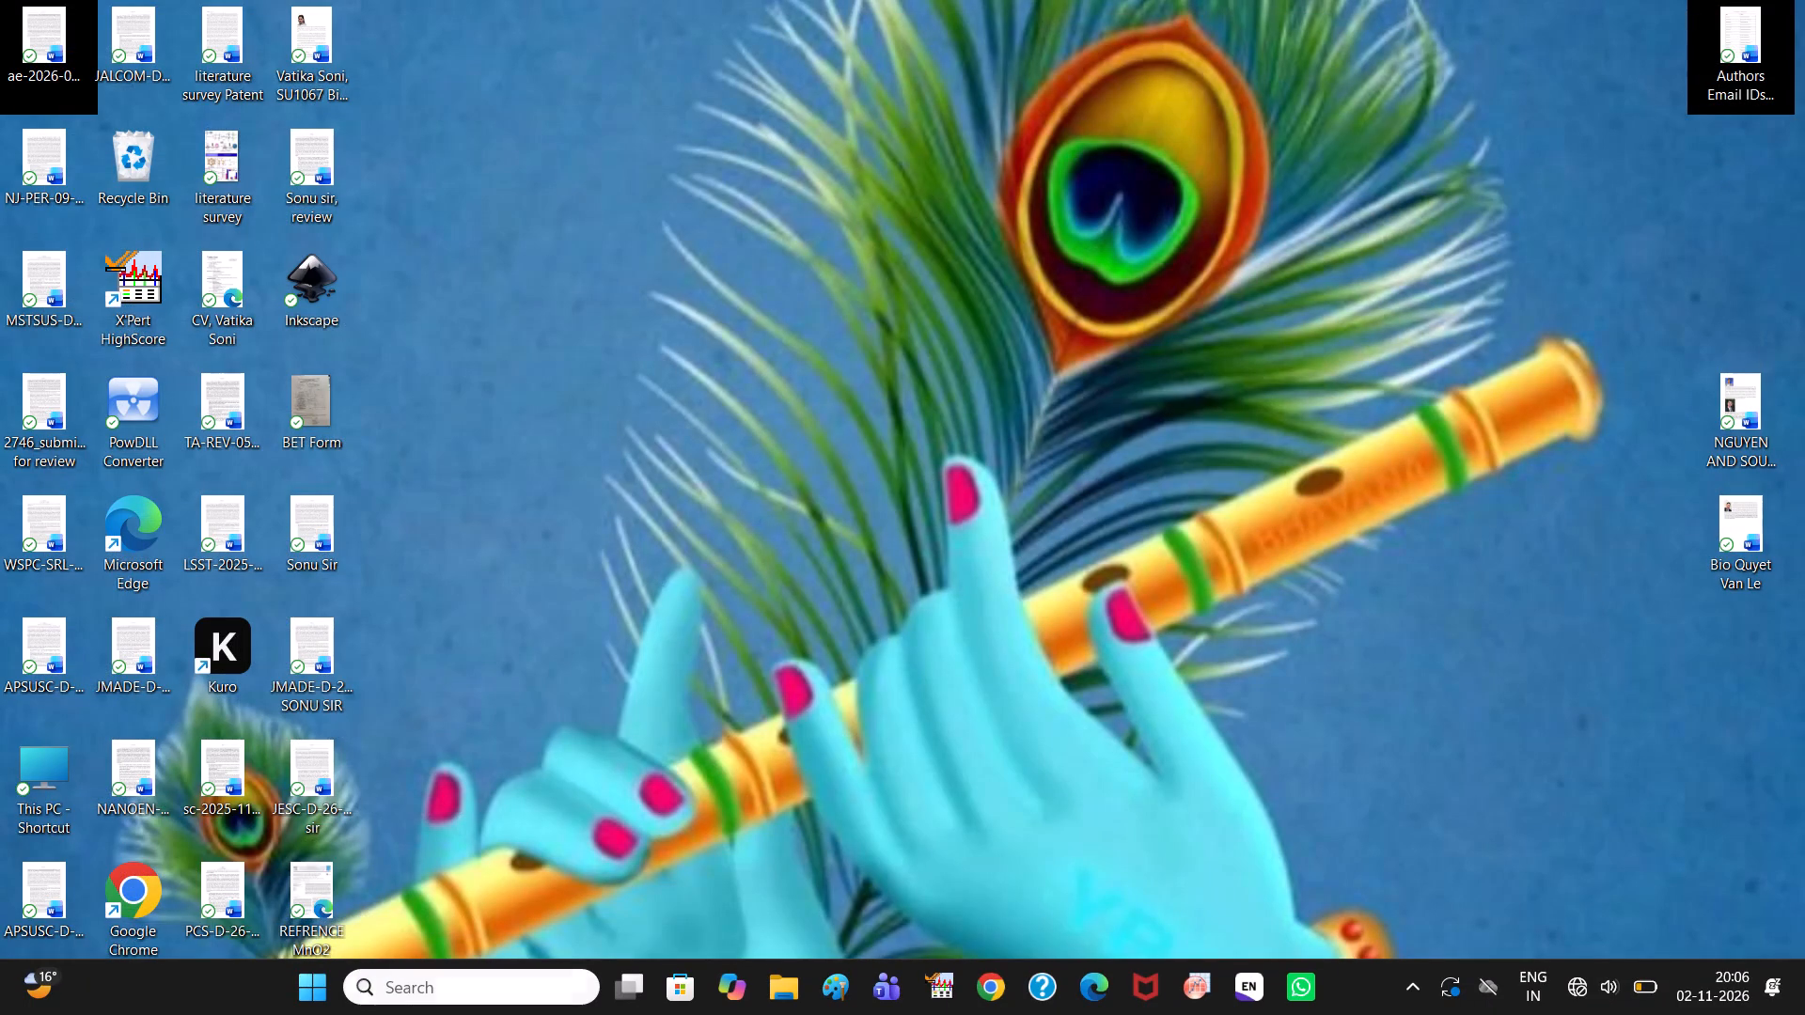
# Shut down the computer.
pyautogui.click(318, 997)
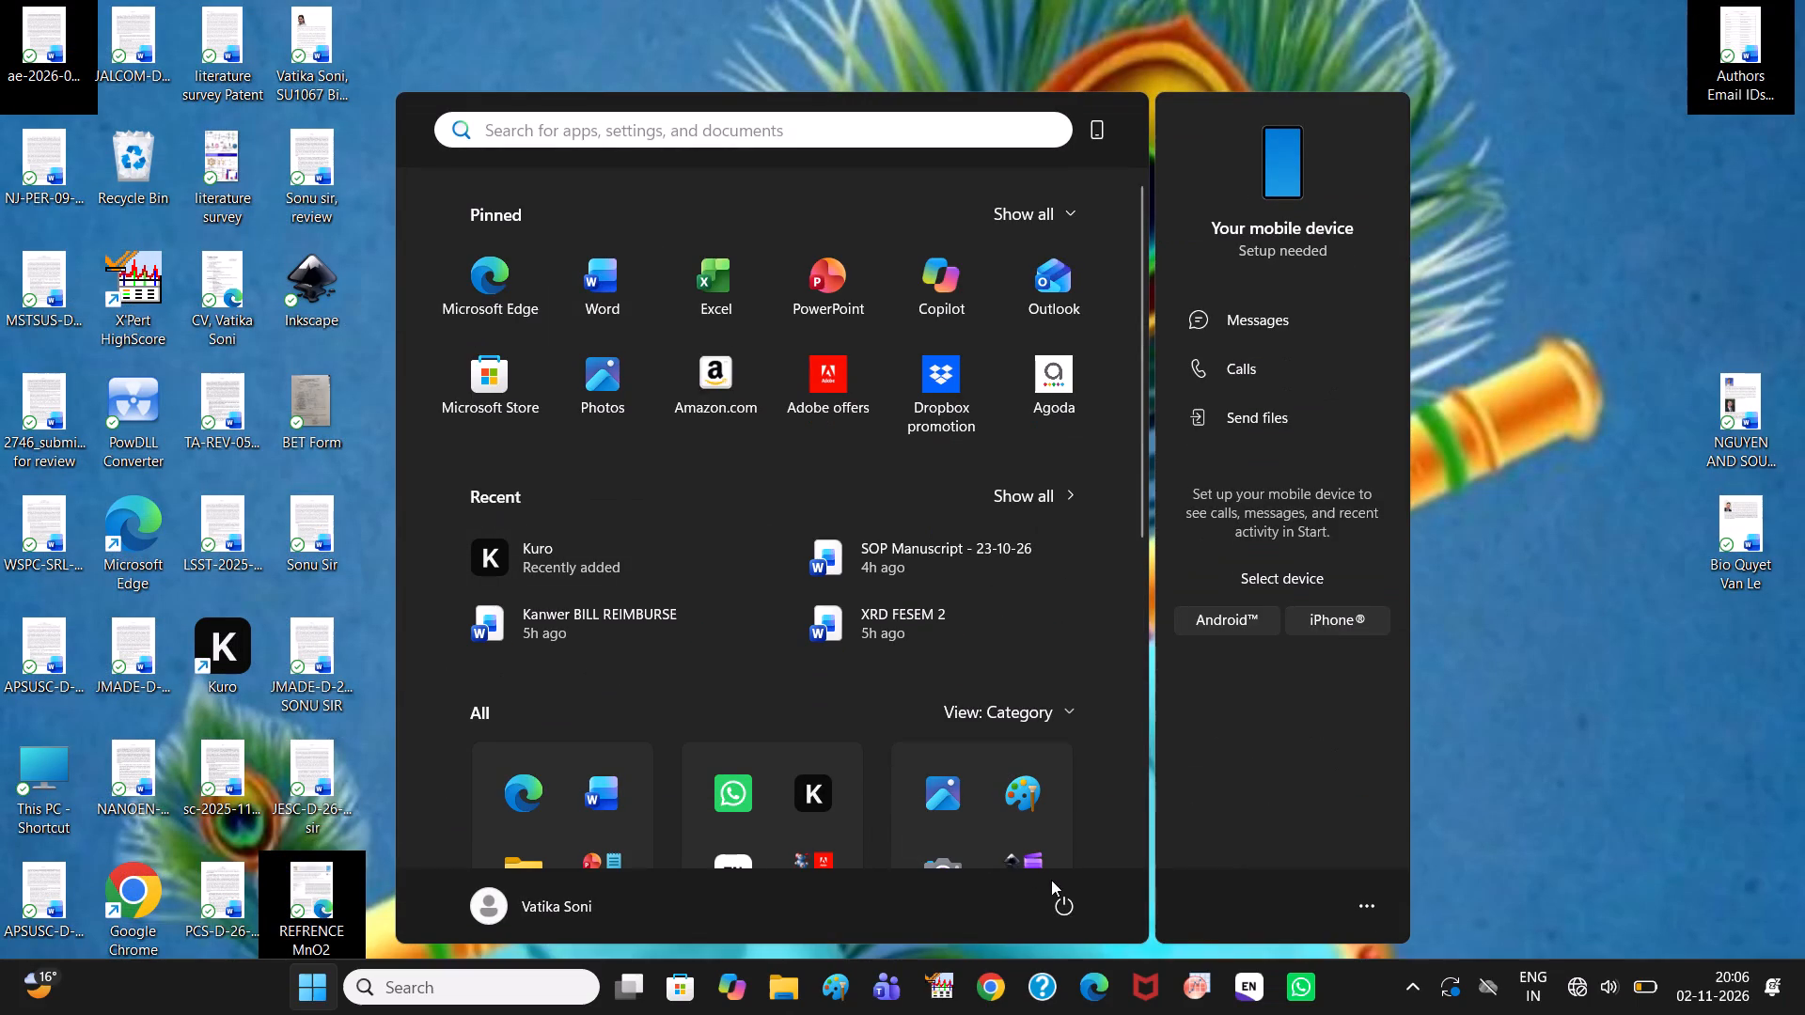
pyautogui.click(1067, 893)
pyautogui.click(1066, 820)
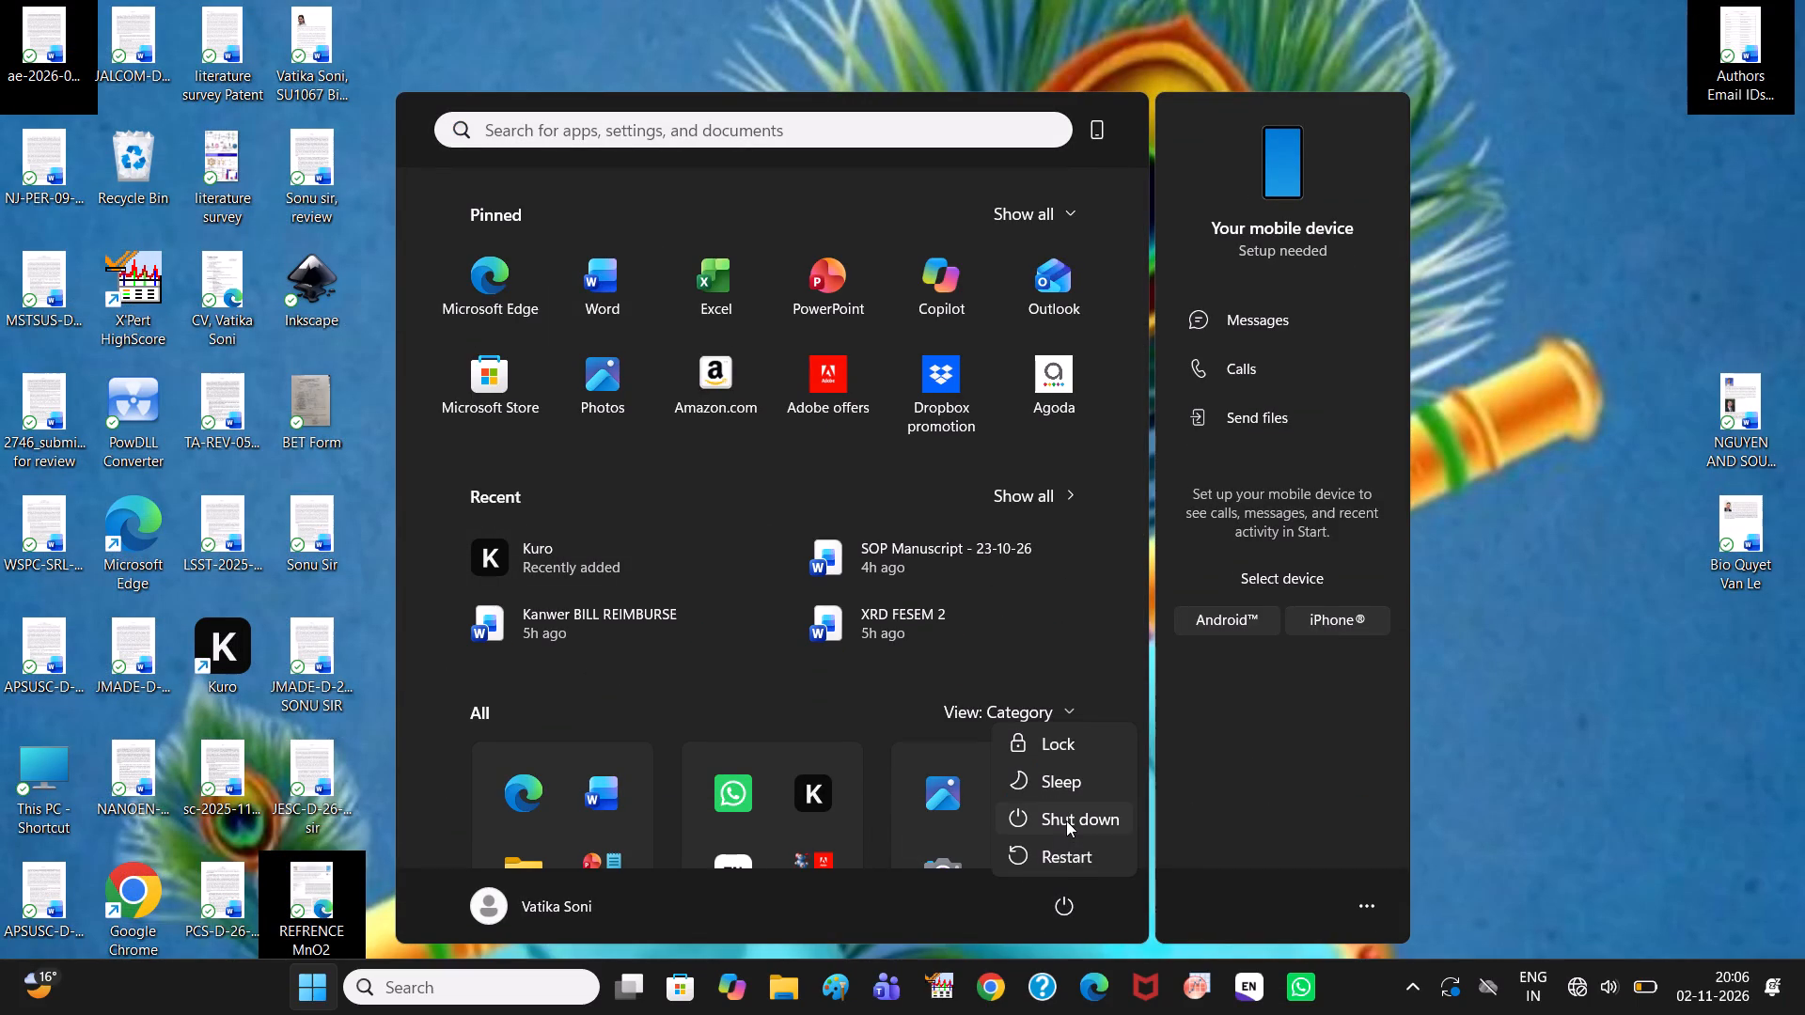